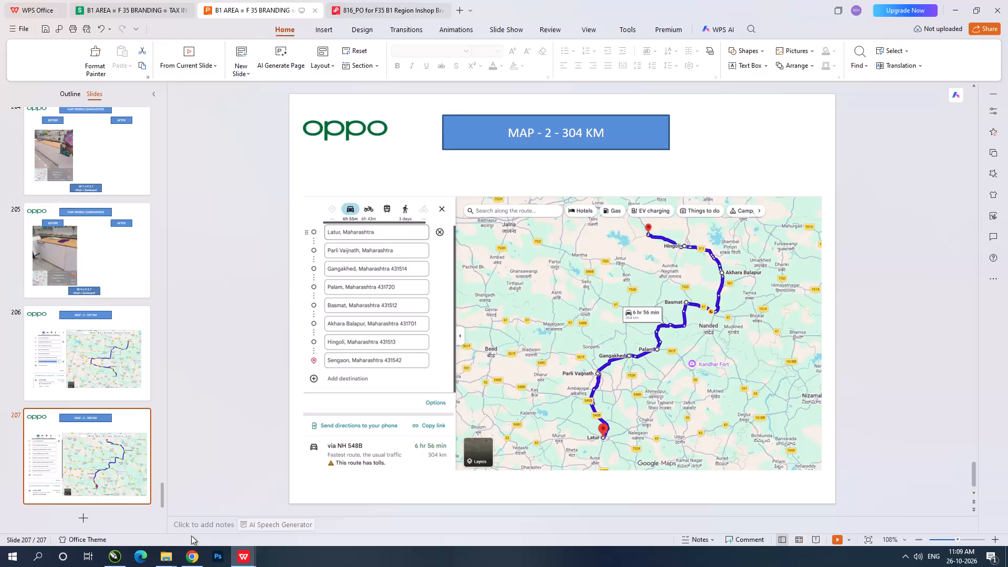
Switch to the OCTOMBER MONTH BILL folder in File Explorer and check the files inside bill folders 1472, 1473, 1474 and 1475.
left_click(163, 559)
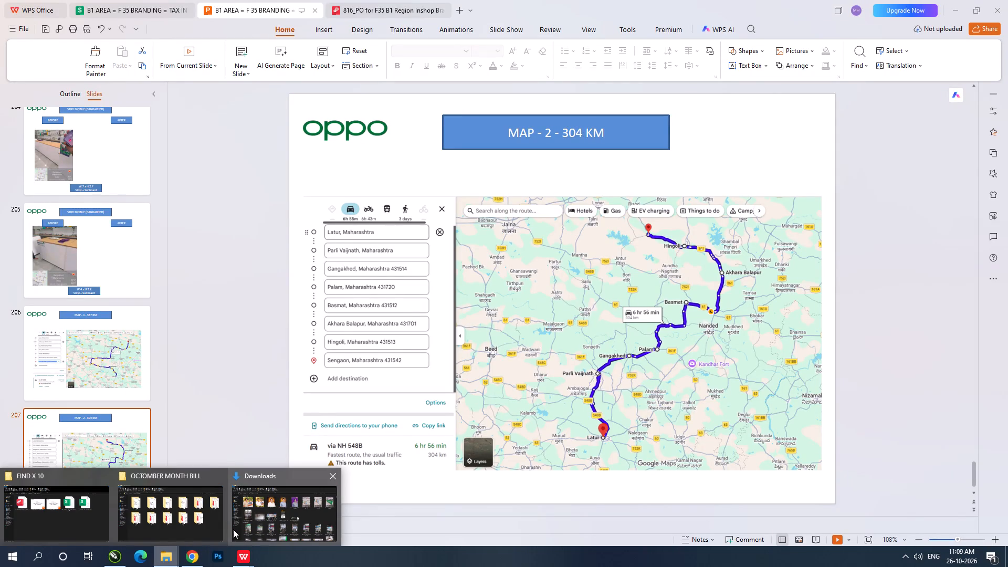
left_click(187, 524)
left_click(400, 472)
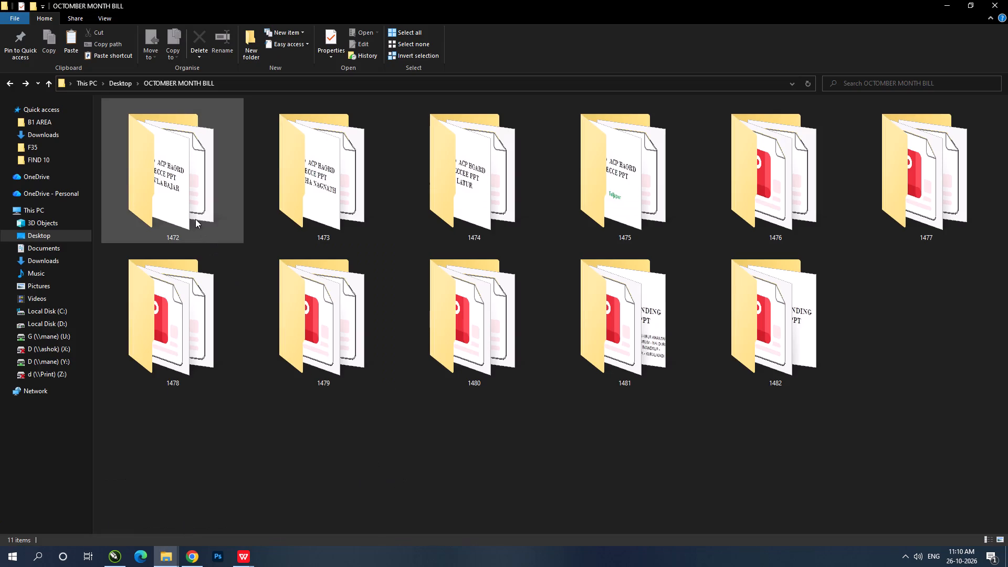
left_click(194, 217)
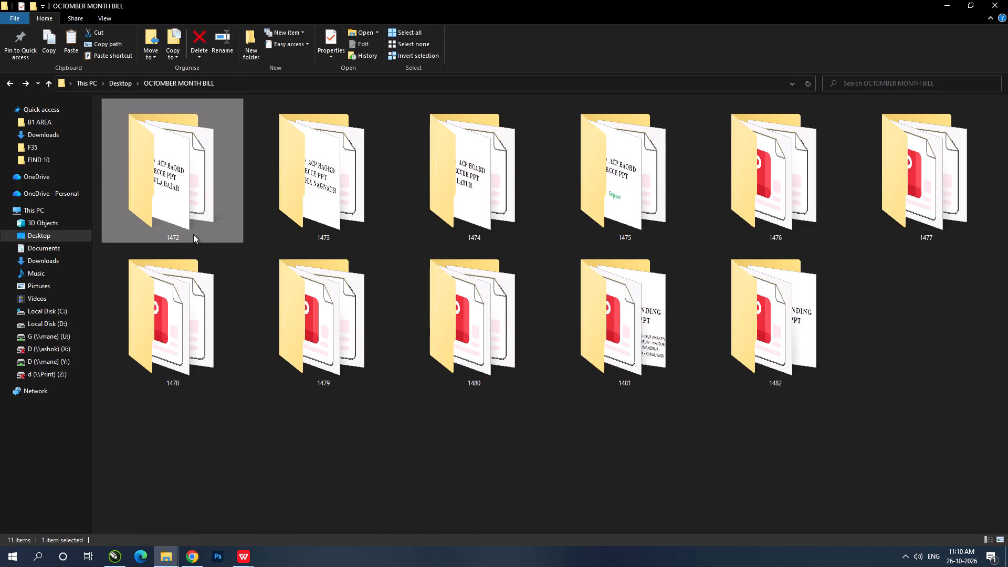
double_click(191, 228)
key("BackSpace")
double_click(301, 202)
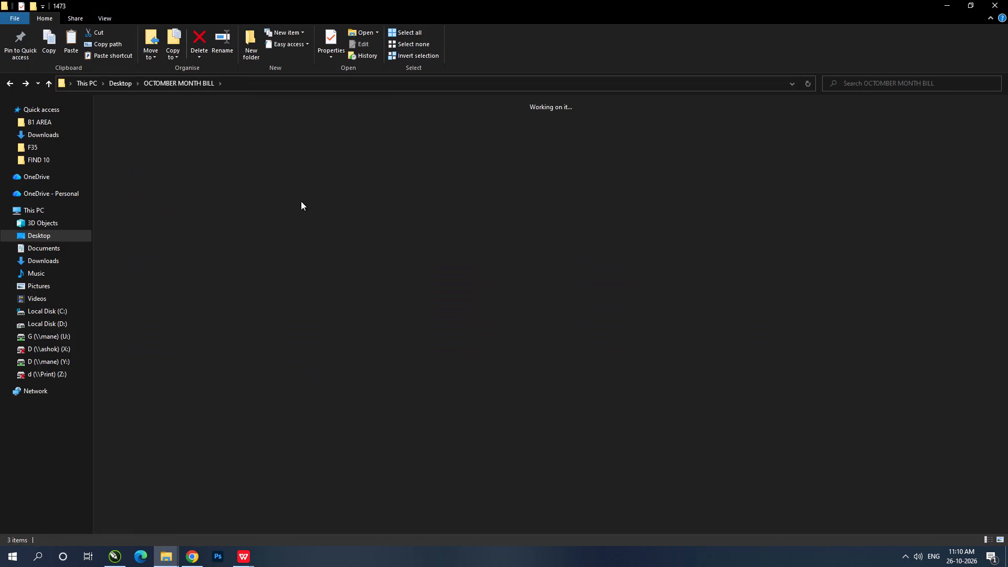
key("BackSpace")
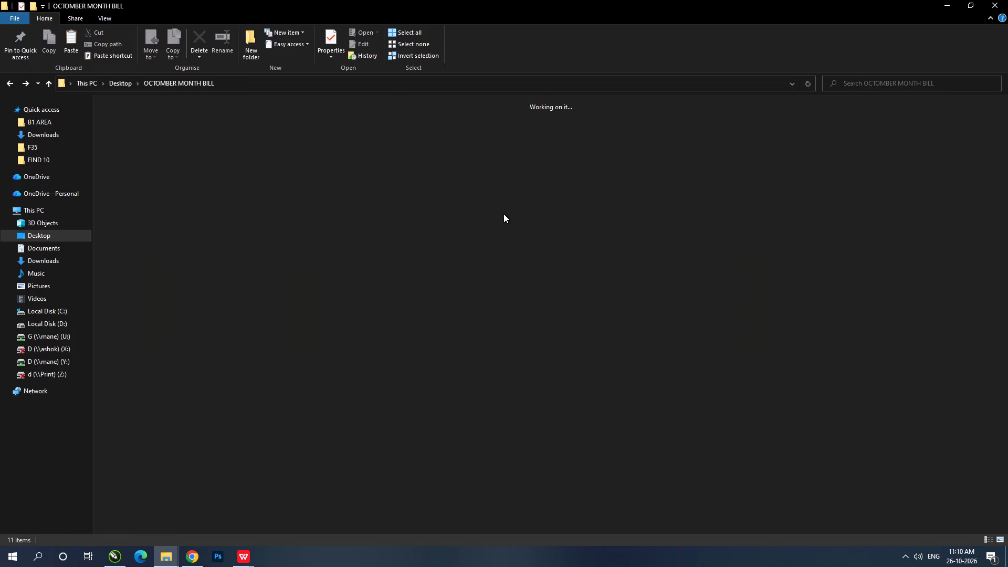
double_click(507, 208)
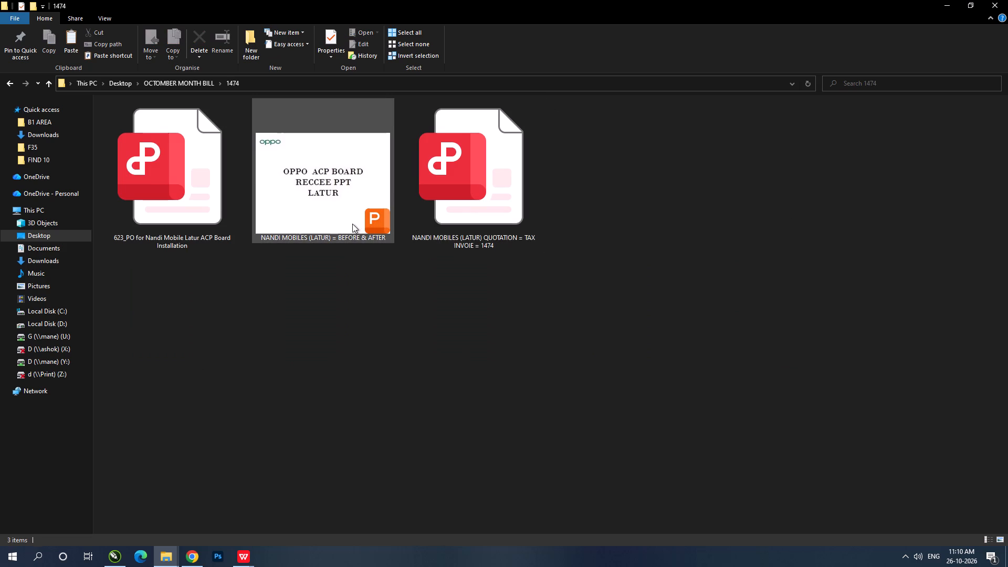
key("BackSpace")
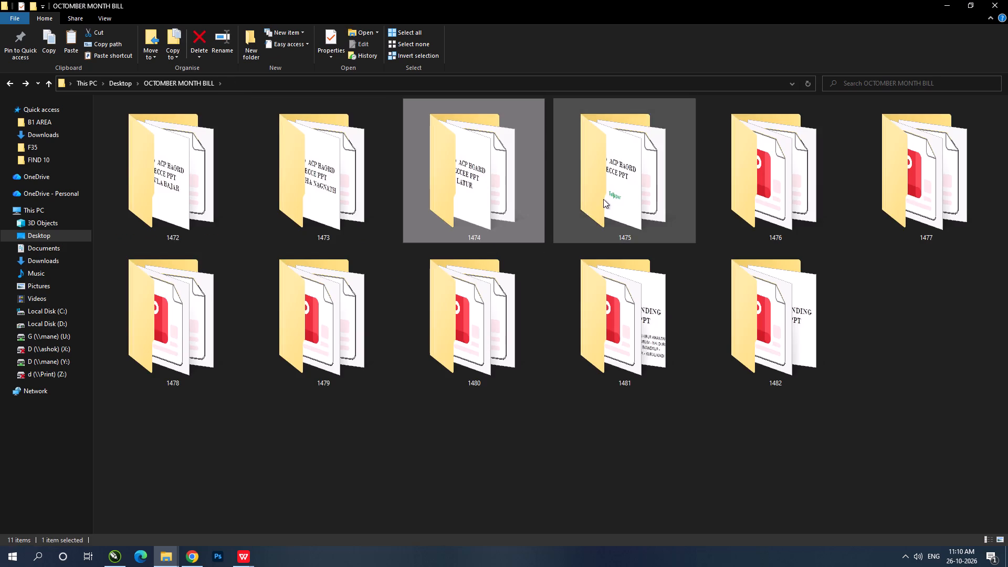
double_click(631, 192)
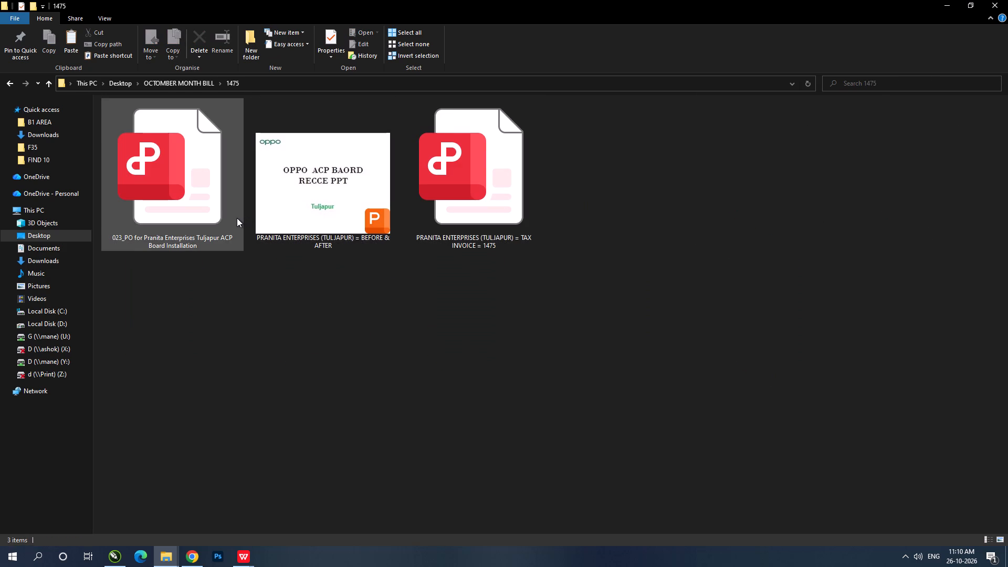
key("BackSpace")
Check the purchase order, tax invoice and presentation files inside bill folders 1476, 1477, 1478 and 1479.
double_click(750, 183)
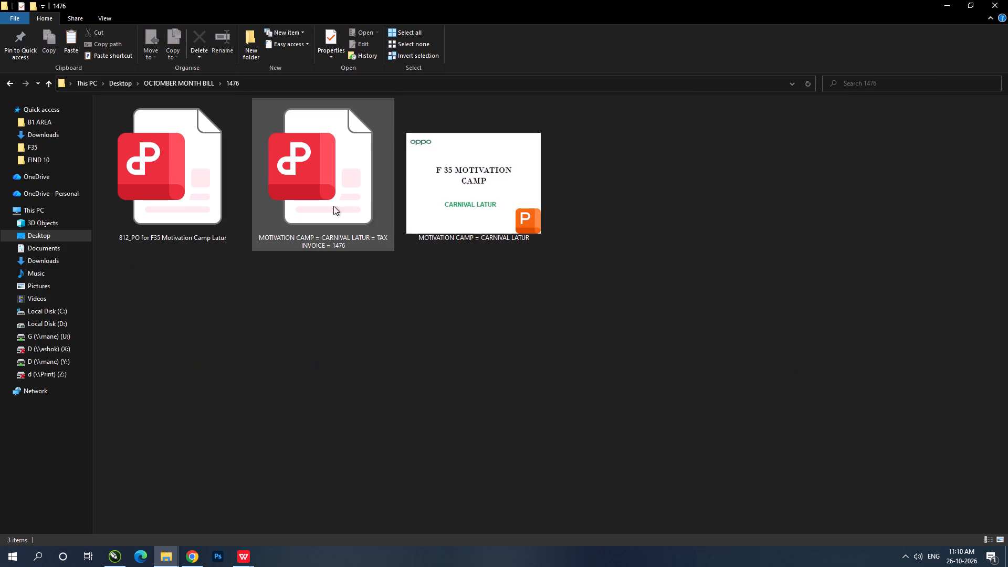
key("BackSpace")
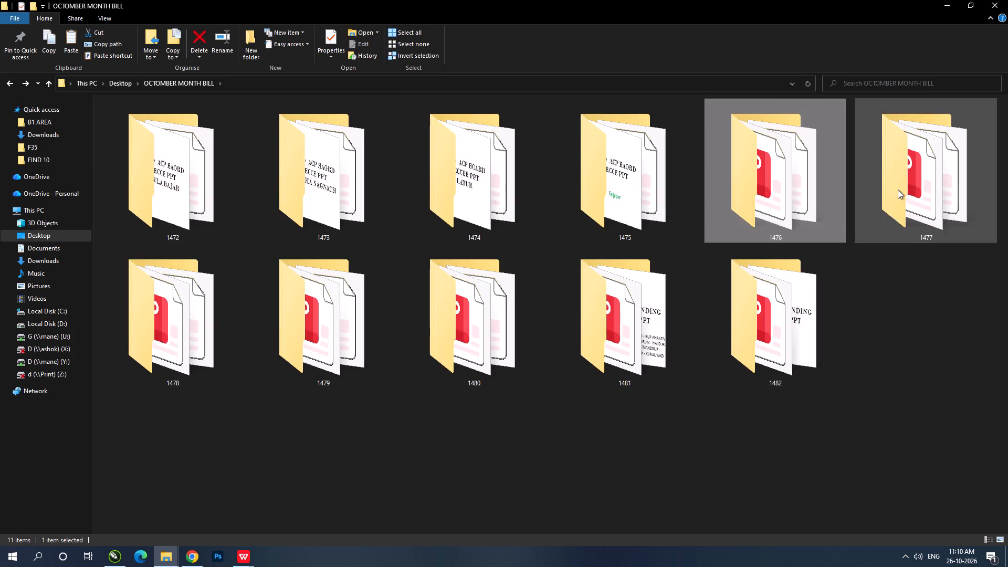
double_click(900, 188)
key("BackSpace")
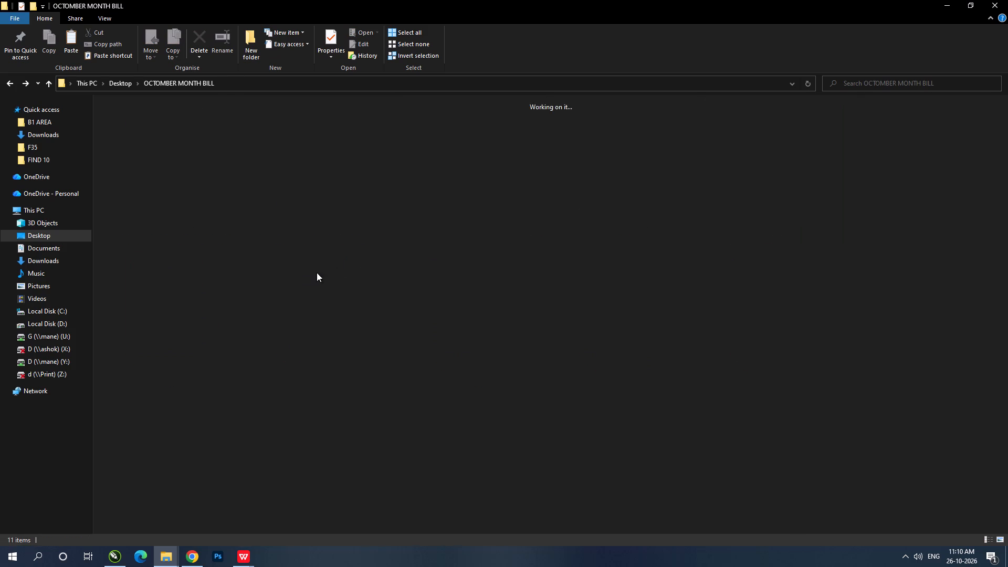
double_click(183, 318)
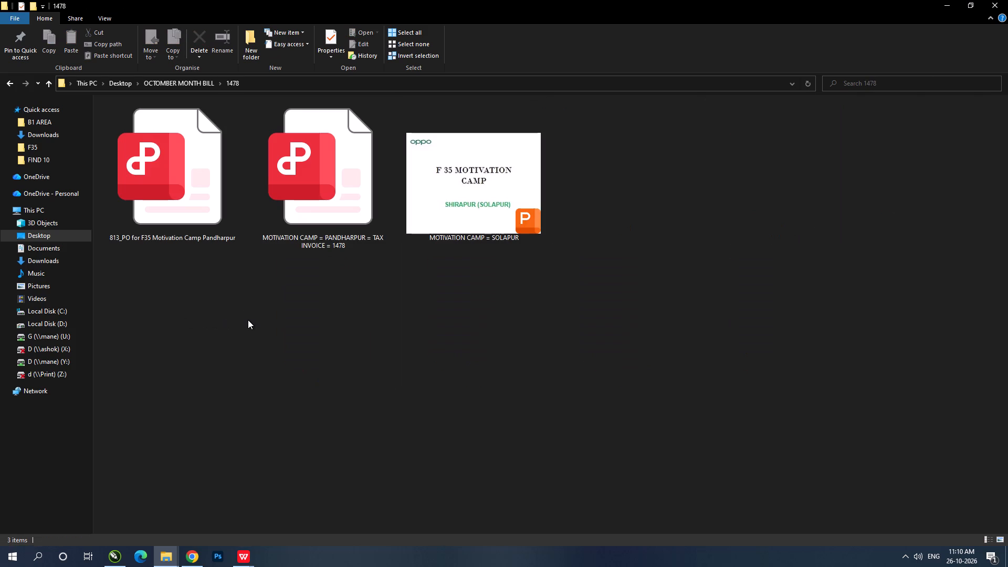
key("BackSpace")
double_click(341, 323)
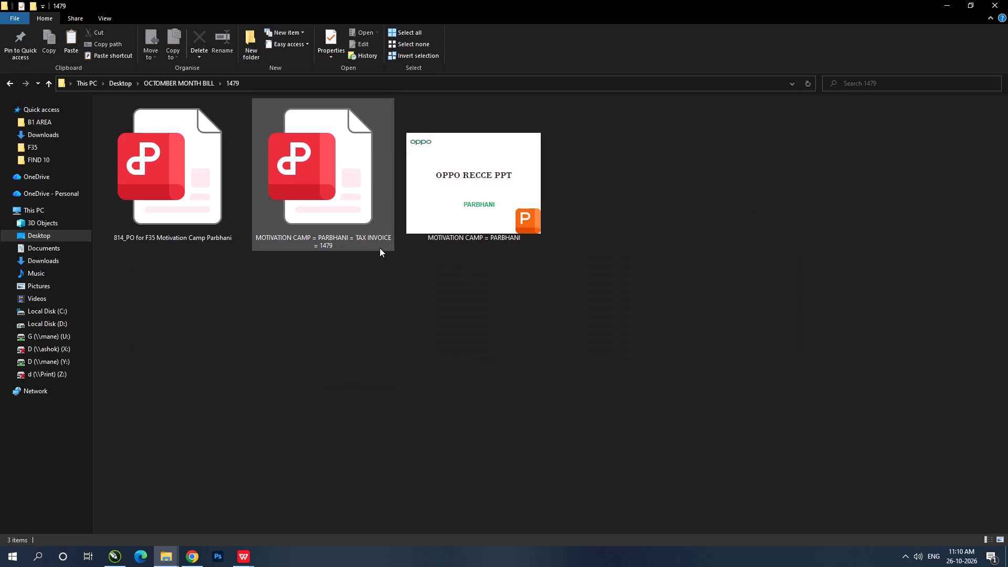
Check the purchase order, tax invoice and presentation files inside bill folders 1480, 1481 and 1482.
key("BackSpace")
double_click(505, 312)
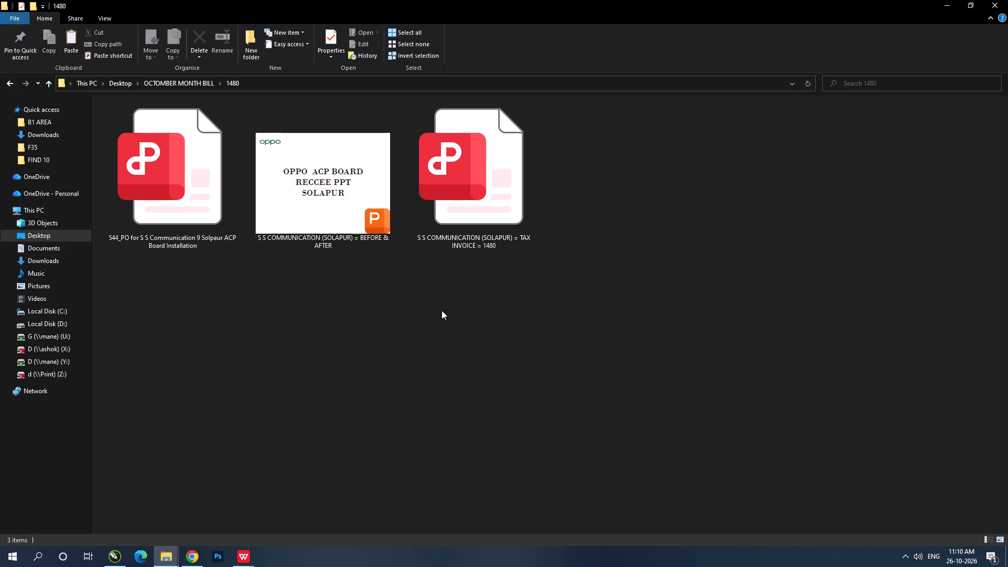
key("BackSpace")
double_click(655, 335)
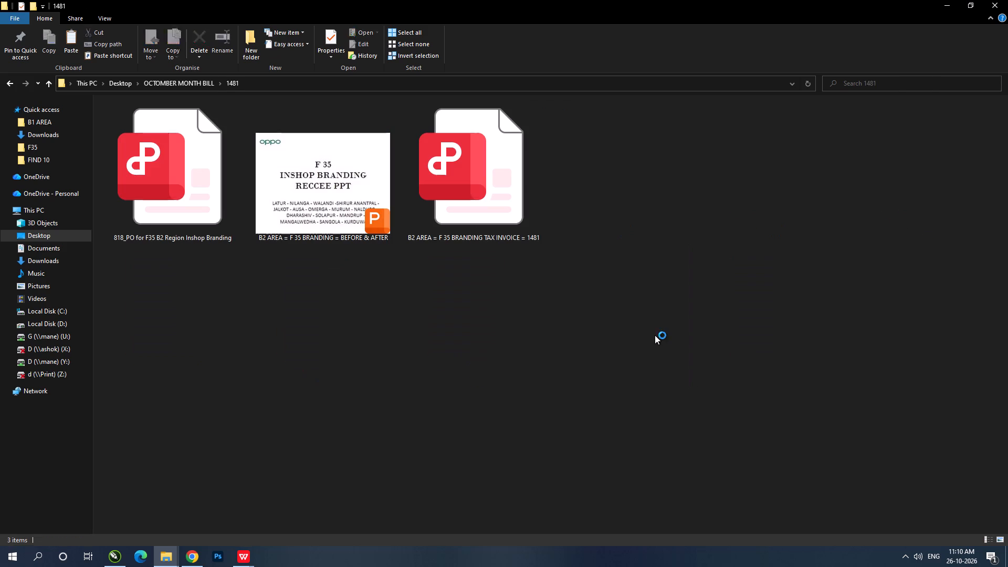
key("BackSpace")
double_click(751, 327)
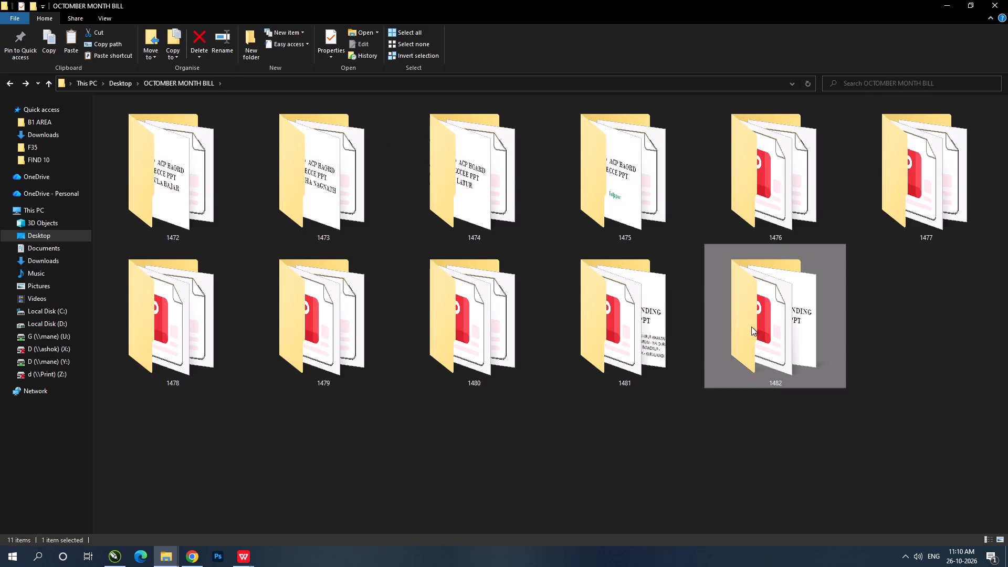
key("BackSpace")
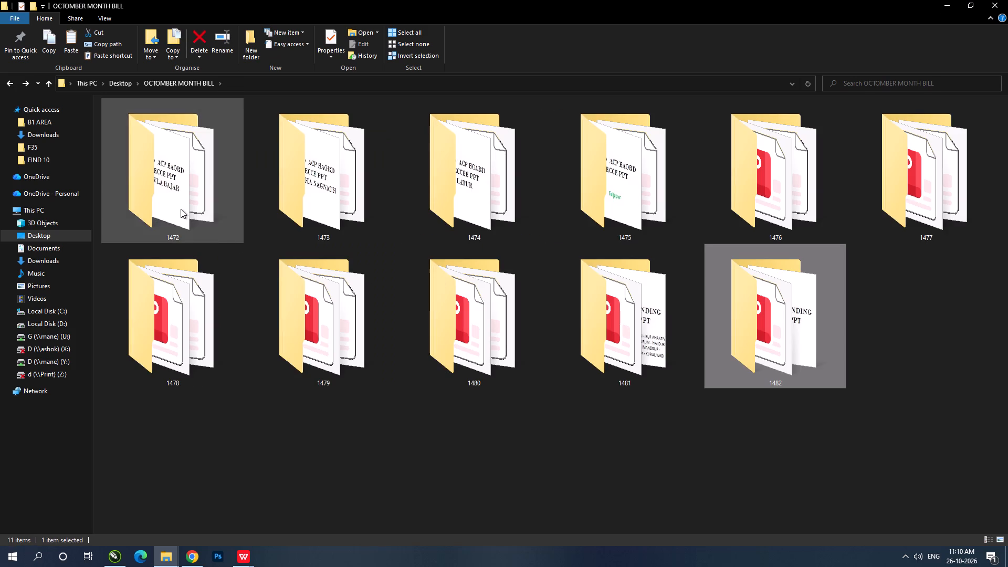
Reopen bill folder 1472 in OCTOMBER MONTH BILL and refresh its file view.
double_click(181, 209)
right_click(291, 313)
left_click(333, 359)
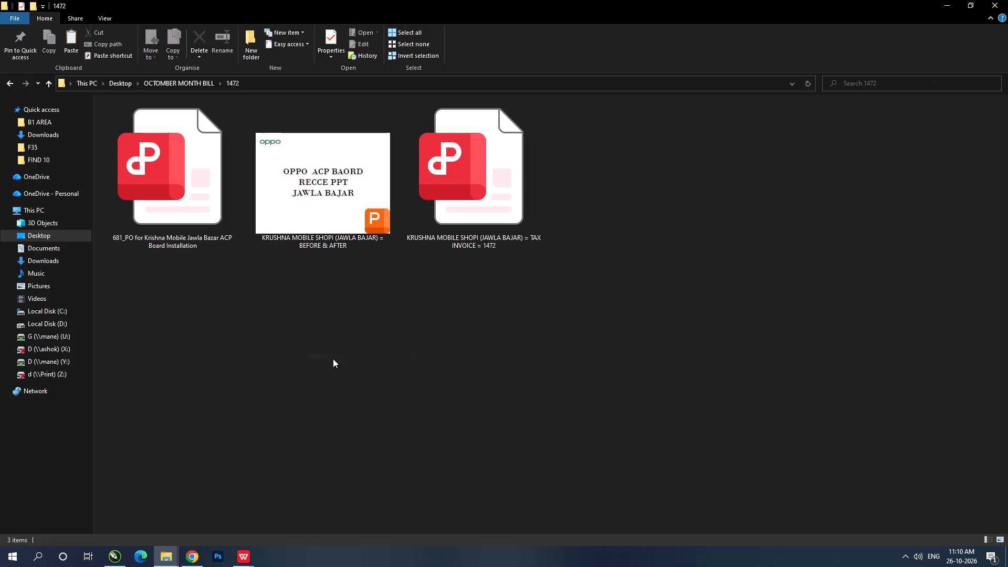
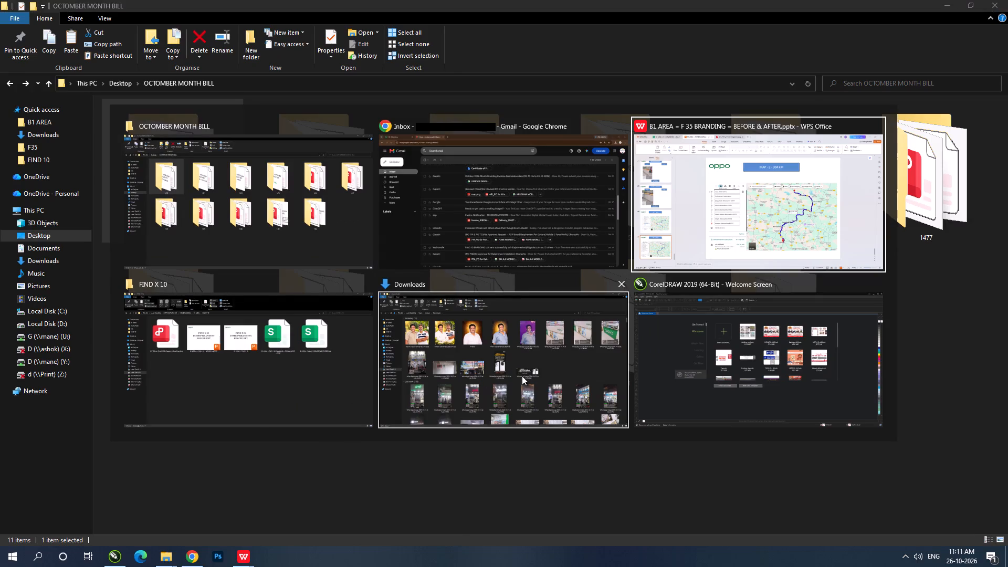
Close the Downloads folder window and switch to the CorelDRAW 2019 welcome screen.
left_click(620, 282, "alt")
left_click(564, 342, "alt")
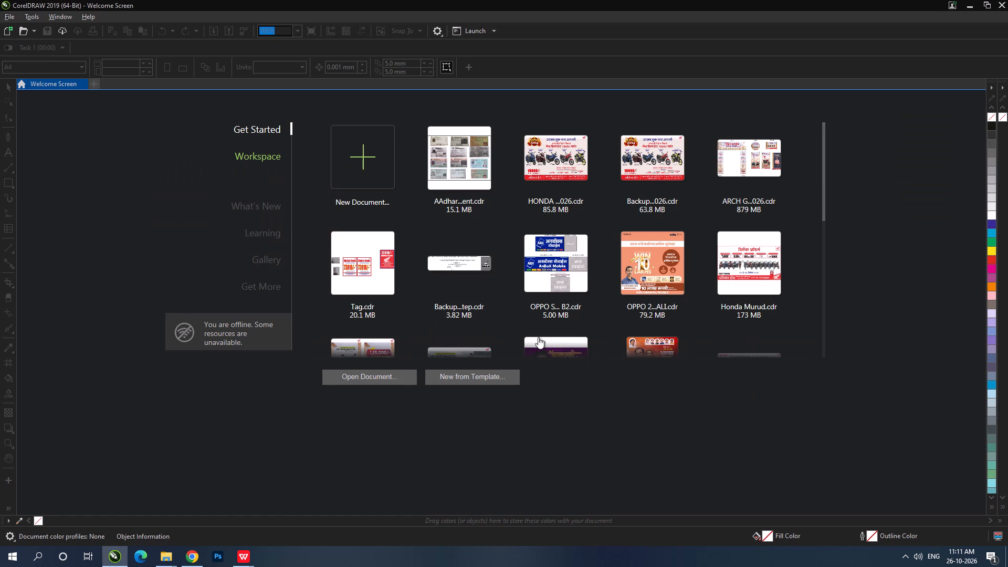
Create a new blank document.
left_click(91, 82)
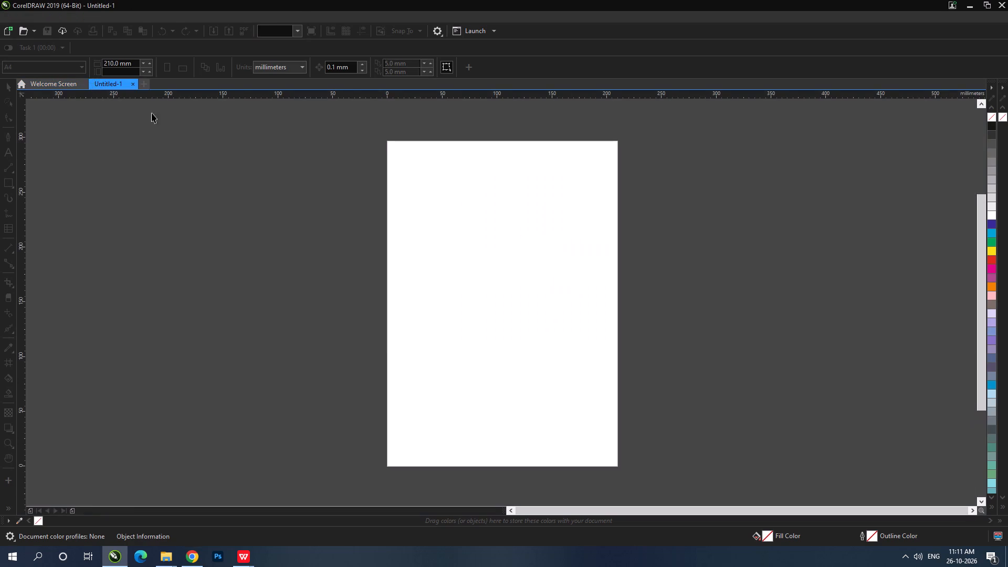
Switch to File Explorer, look into bill folder 1480, and copy the F 35 branding tax invoice PDF from bill folder 1481.
left_click(169, 559)
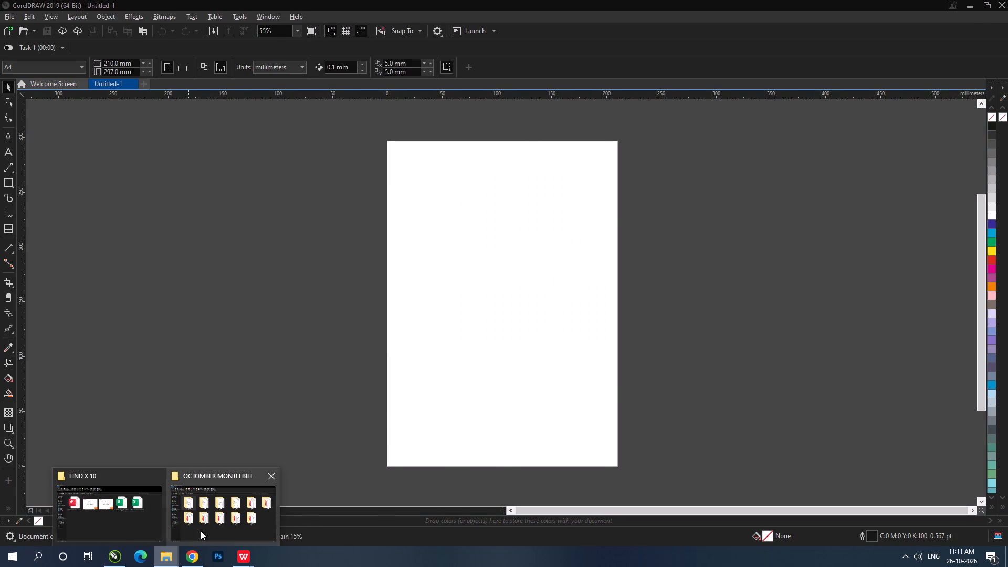
left_click(201, 531)
double_click(462, 343)
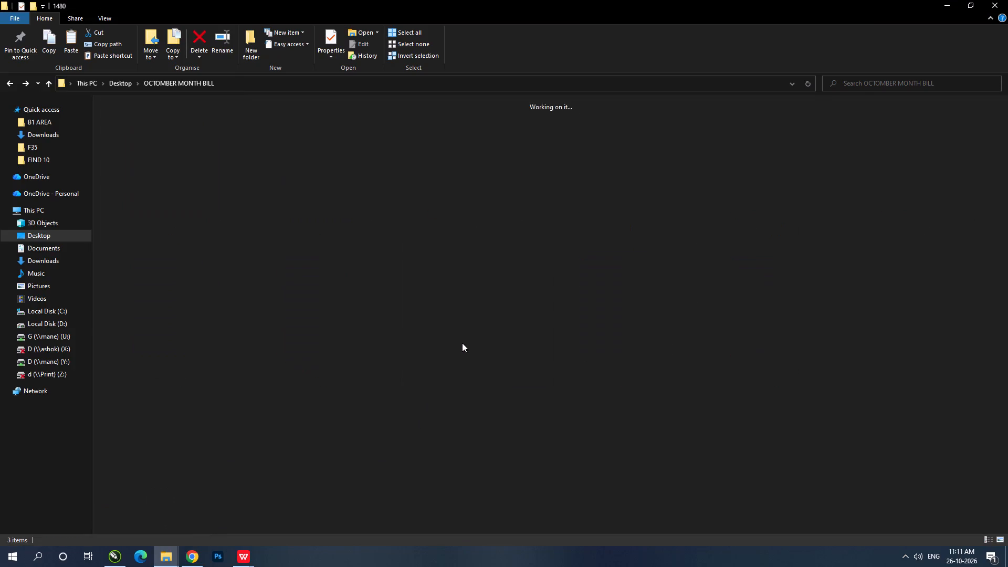
key("BackSpace")
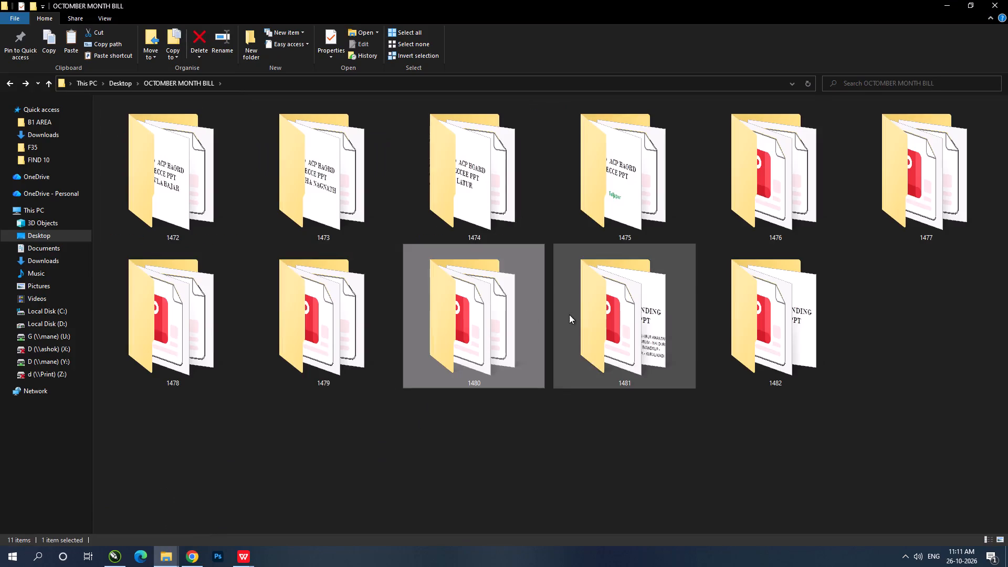
double_click(587, 314)
left_click(480, 202)
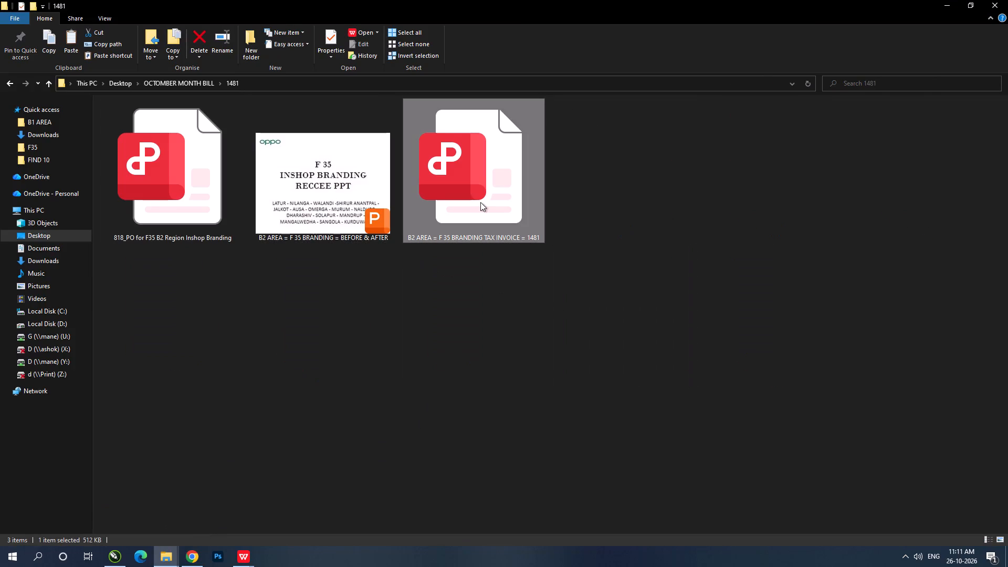
key("ctrl+c")
key("ctrl+c")
key("ctrl+c")
Switch to CorelDRAW and paste only page 1 of the copied tax invoice PDF into the blank document.
key("alt+Tab")
left_click(372, 270, "alt")
left_click(358, 304)
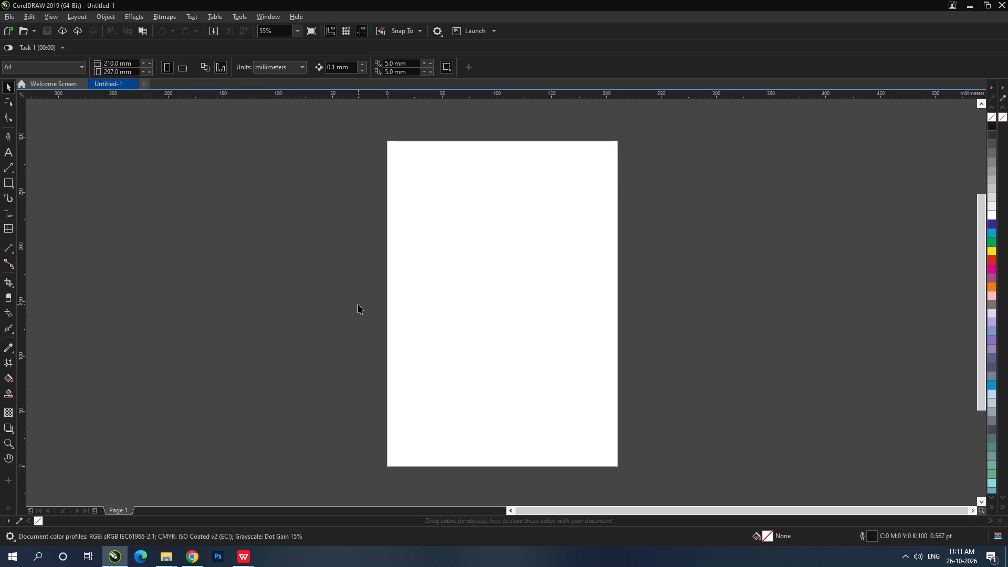
key("ctrl+v")
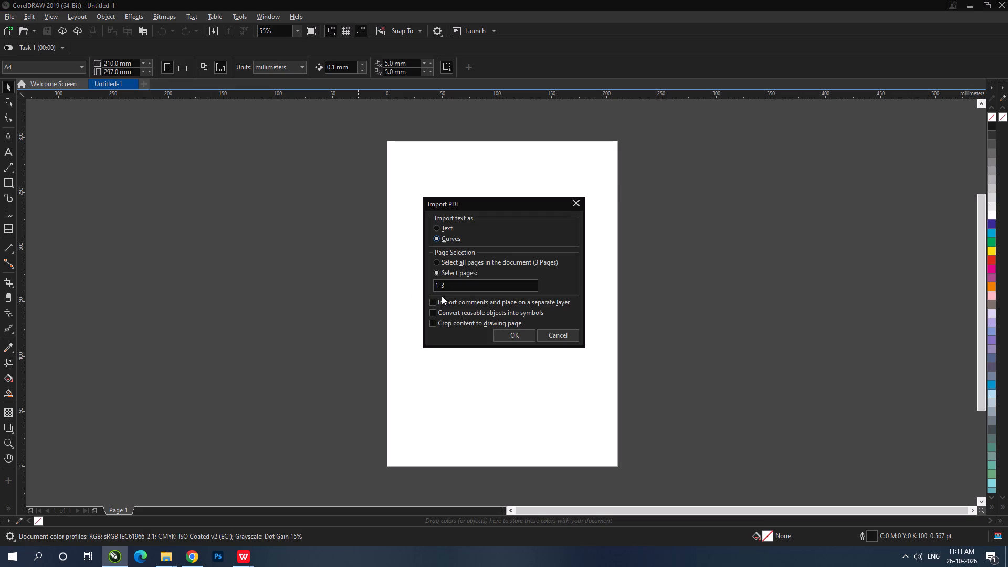
left_click_drag(454, 286, 362, 287)
key("1")
key("Return")
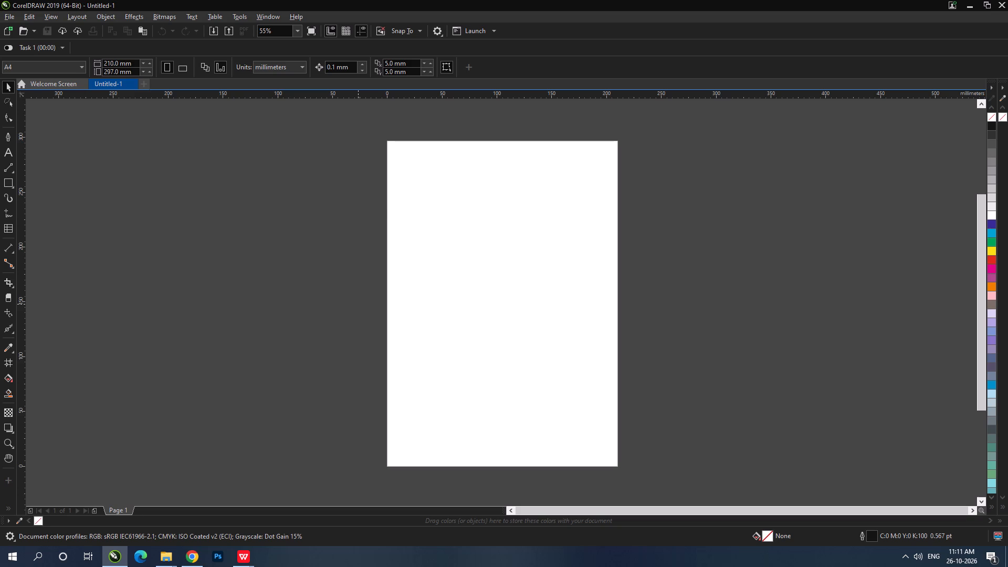
Draw a rectangle as a border around the whole invoice table on page 1.
left_click(36, 171)
left_click(12, 180)
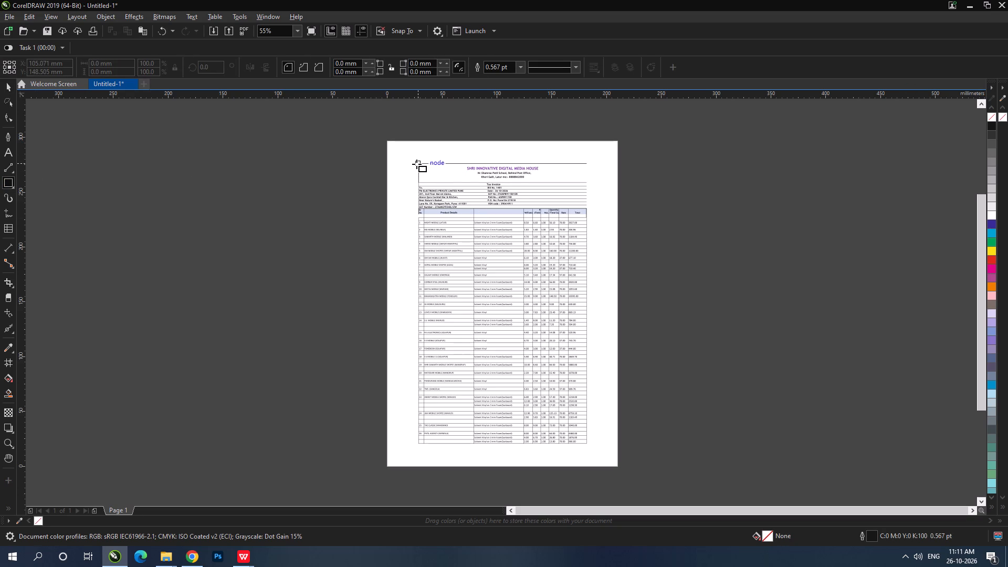
left_click_drag(416, 164, 587, 444)
left_click(9, 86)
left_click(156, 306)
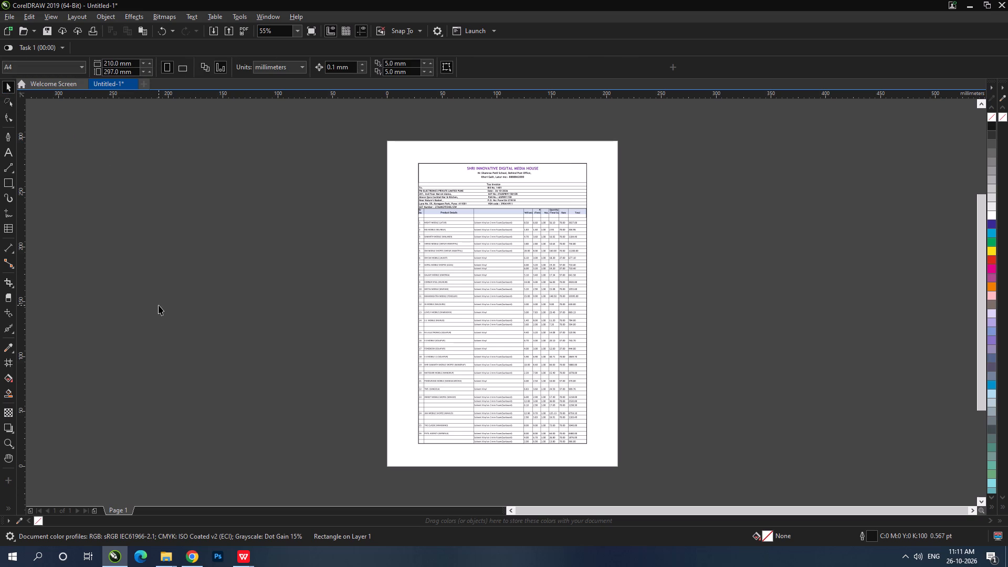
Add a second page to the document and paste only page 2 of the tax invoice PDF onto it.
key("Page_Down")
key("Return")
key("ctrl+v")
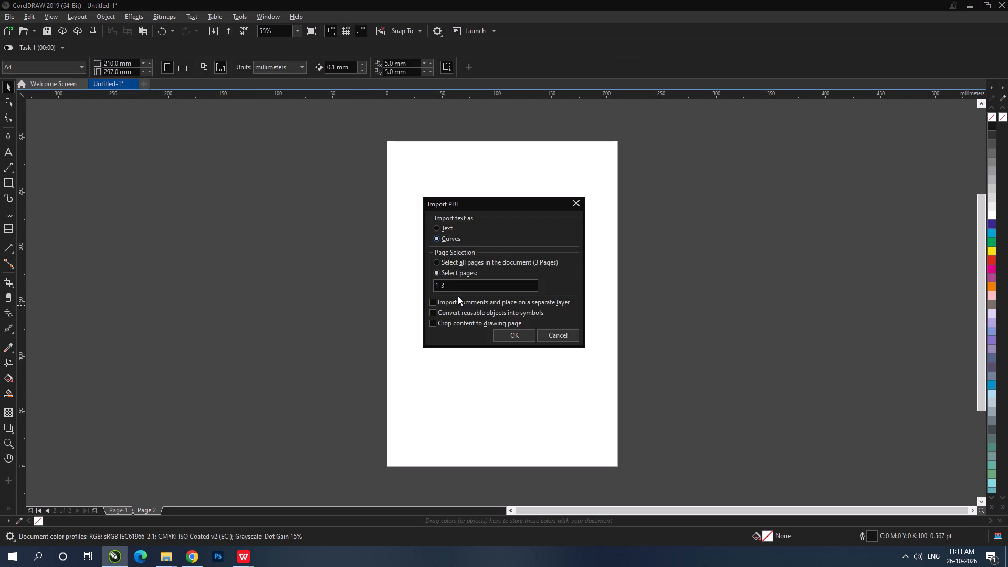
left_click_drag(458, 288, 341, 288)
key("2")
key("Return")
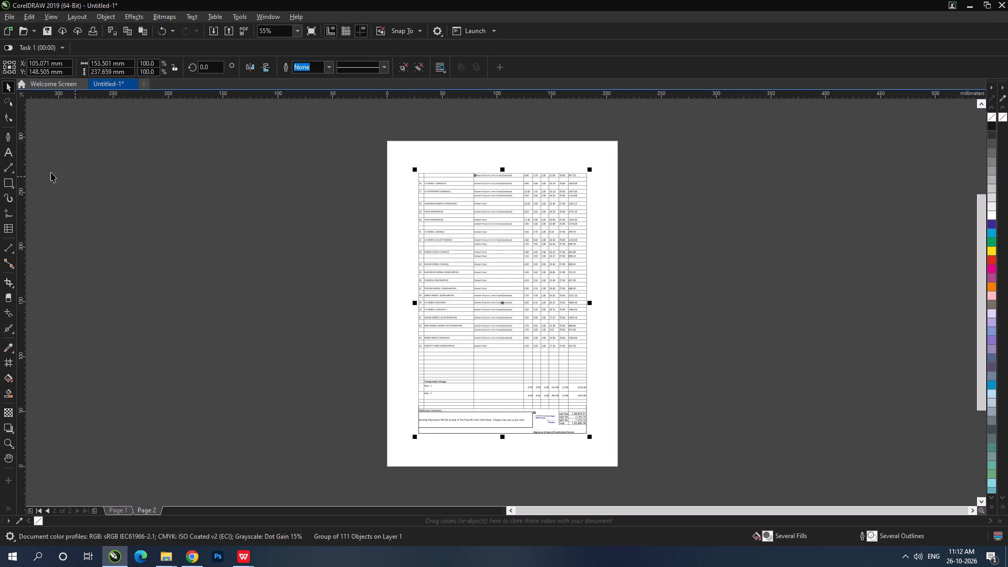
Draw a border rectangle of about 153.5 × 237.5 mm around the invoice table on page 2.
left_click(3, 180)
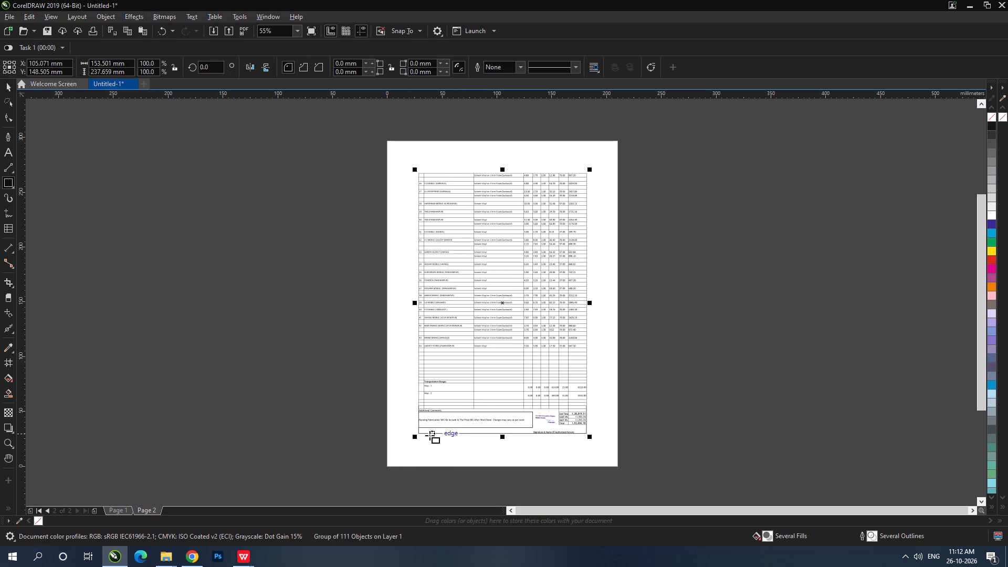
left_click_drag(417, 435, 591, 168)
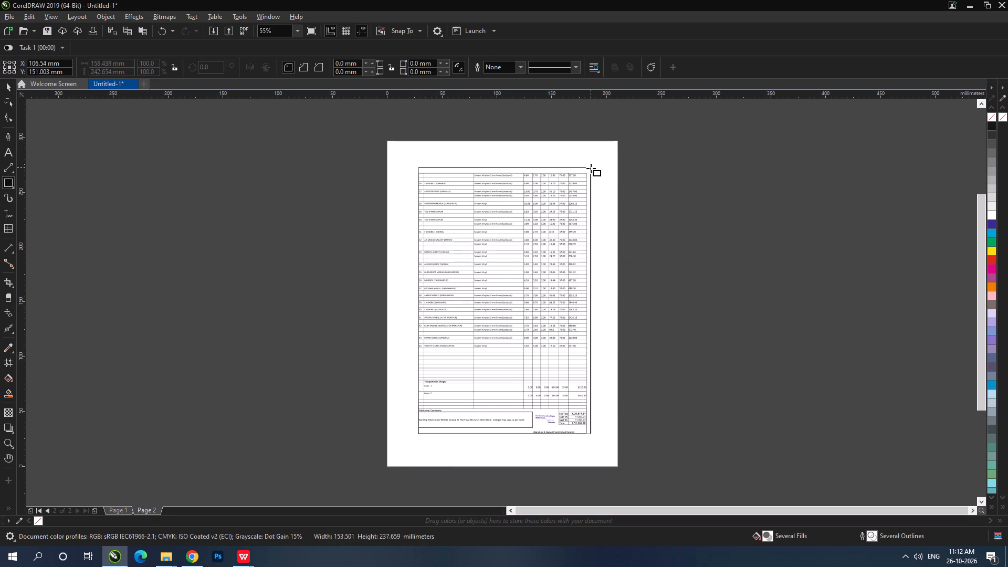
left_click_drag(591, 168, 587, 175)
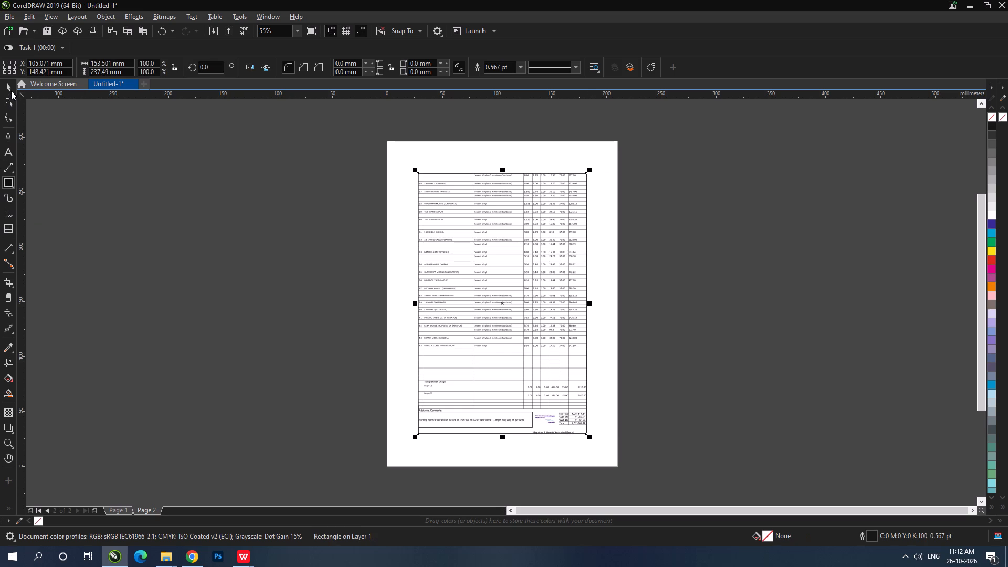
left_click(9, 88)
left_click(182, 236)
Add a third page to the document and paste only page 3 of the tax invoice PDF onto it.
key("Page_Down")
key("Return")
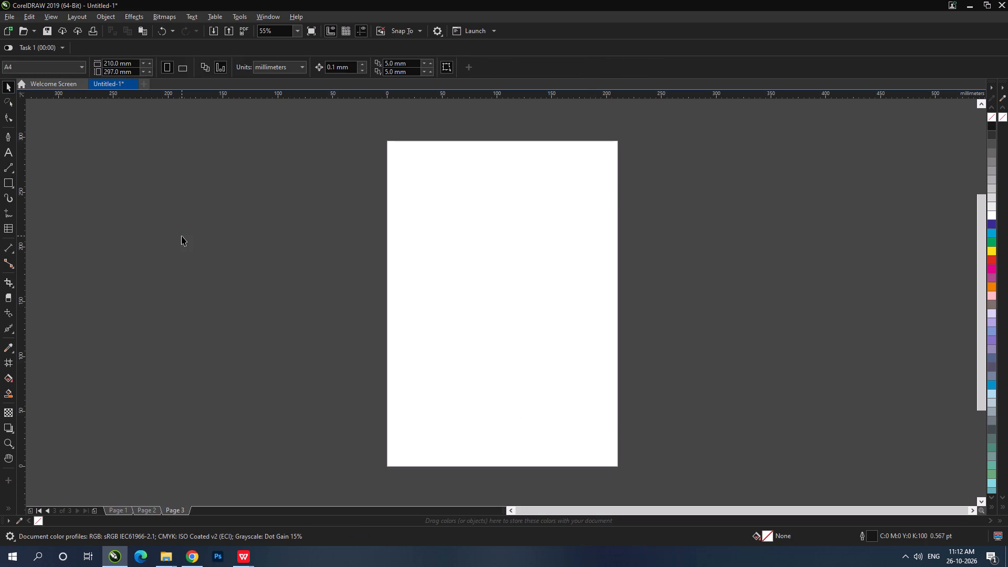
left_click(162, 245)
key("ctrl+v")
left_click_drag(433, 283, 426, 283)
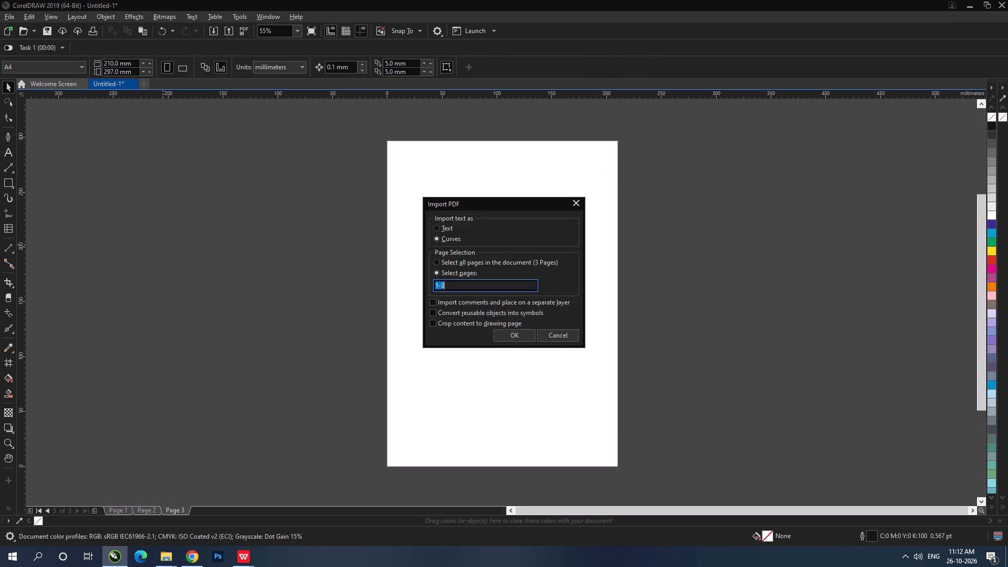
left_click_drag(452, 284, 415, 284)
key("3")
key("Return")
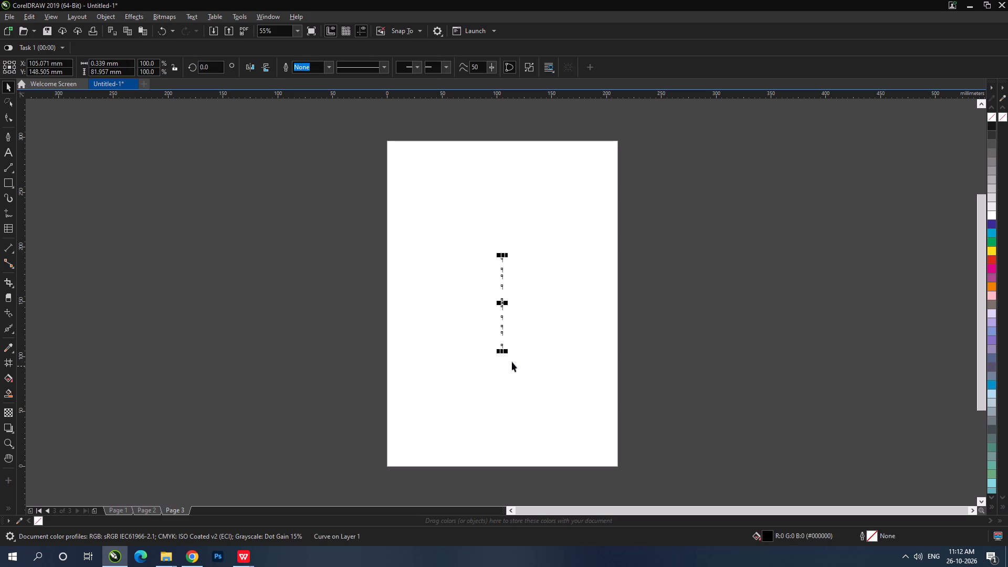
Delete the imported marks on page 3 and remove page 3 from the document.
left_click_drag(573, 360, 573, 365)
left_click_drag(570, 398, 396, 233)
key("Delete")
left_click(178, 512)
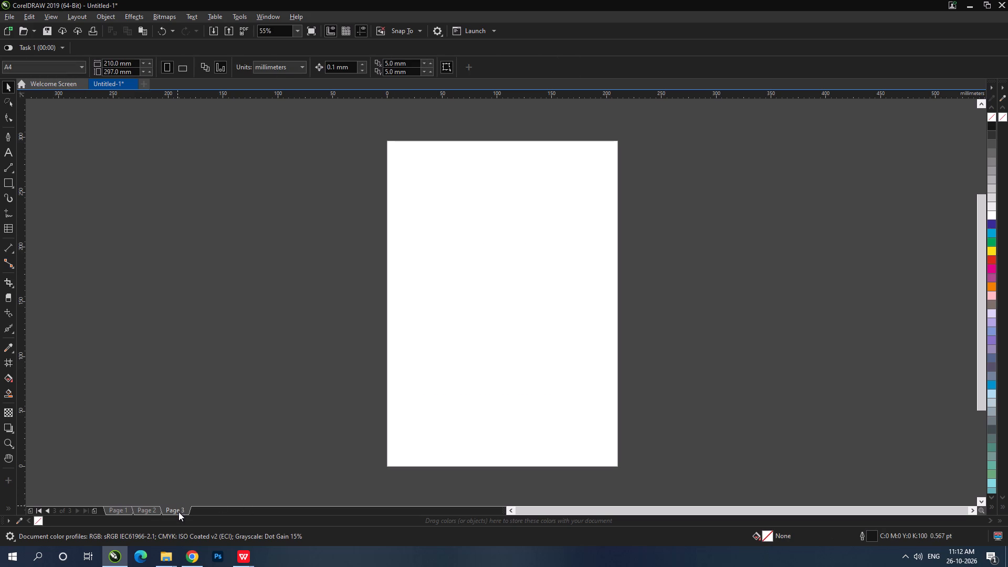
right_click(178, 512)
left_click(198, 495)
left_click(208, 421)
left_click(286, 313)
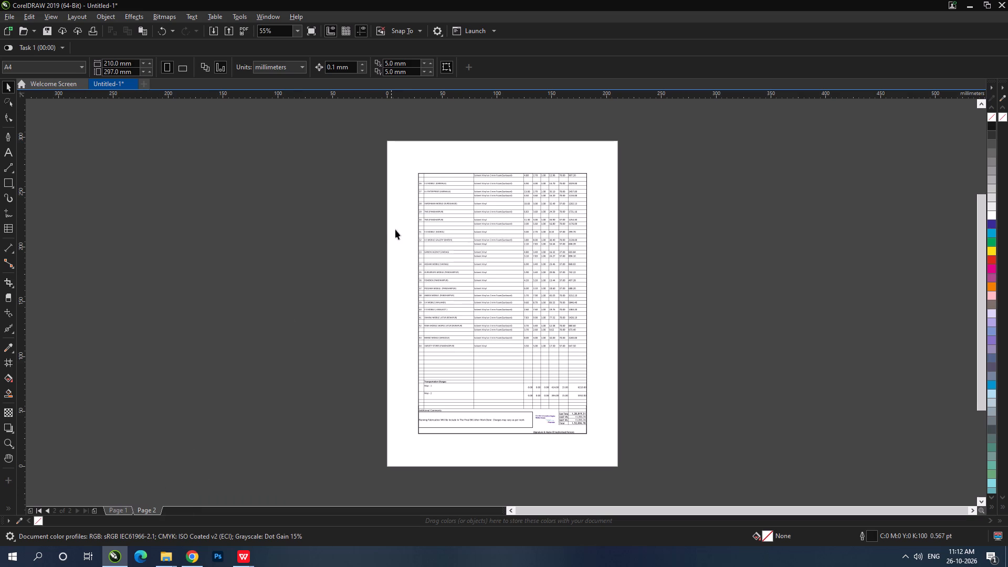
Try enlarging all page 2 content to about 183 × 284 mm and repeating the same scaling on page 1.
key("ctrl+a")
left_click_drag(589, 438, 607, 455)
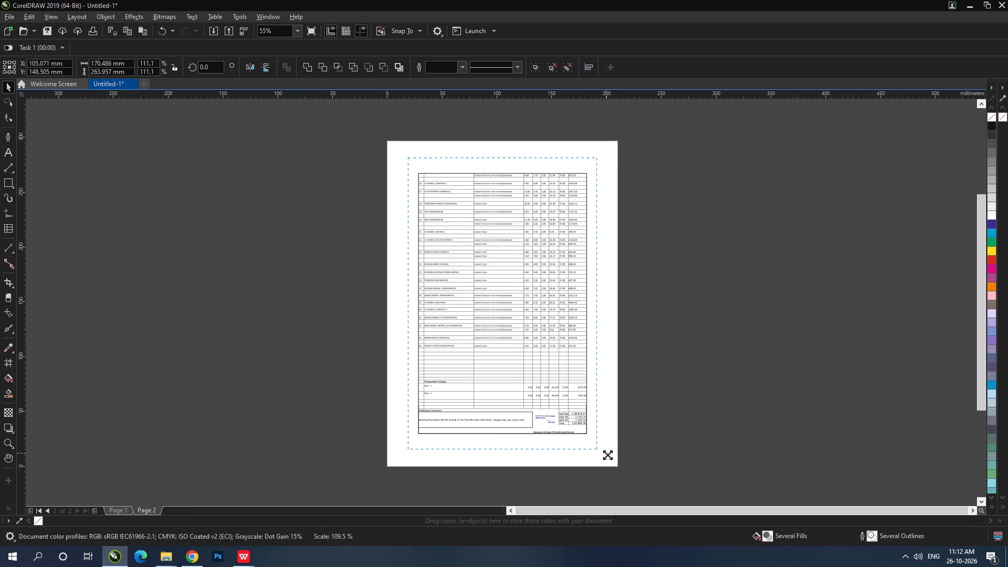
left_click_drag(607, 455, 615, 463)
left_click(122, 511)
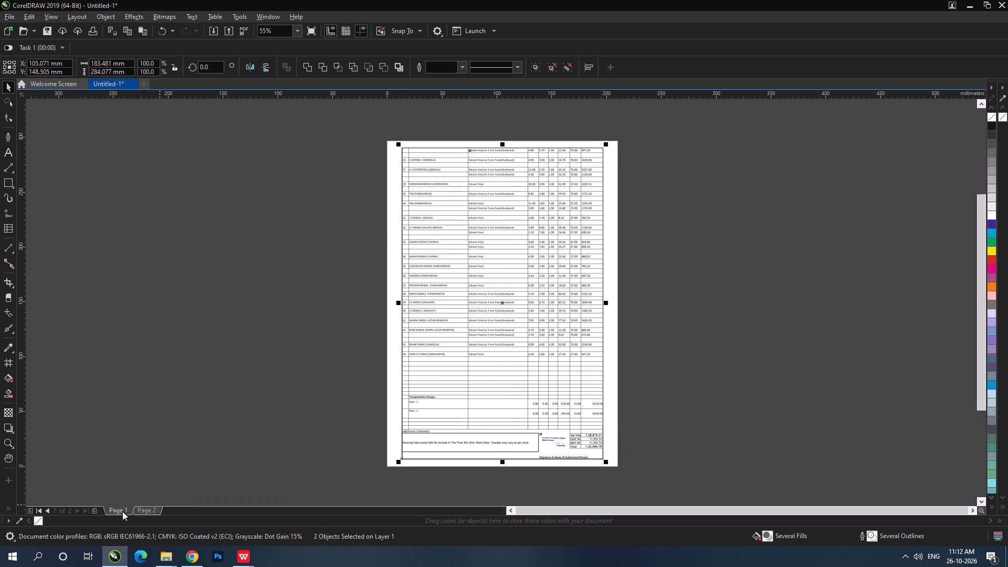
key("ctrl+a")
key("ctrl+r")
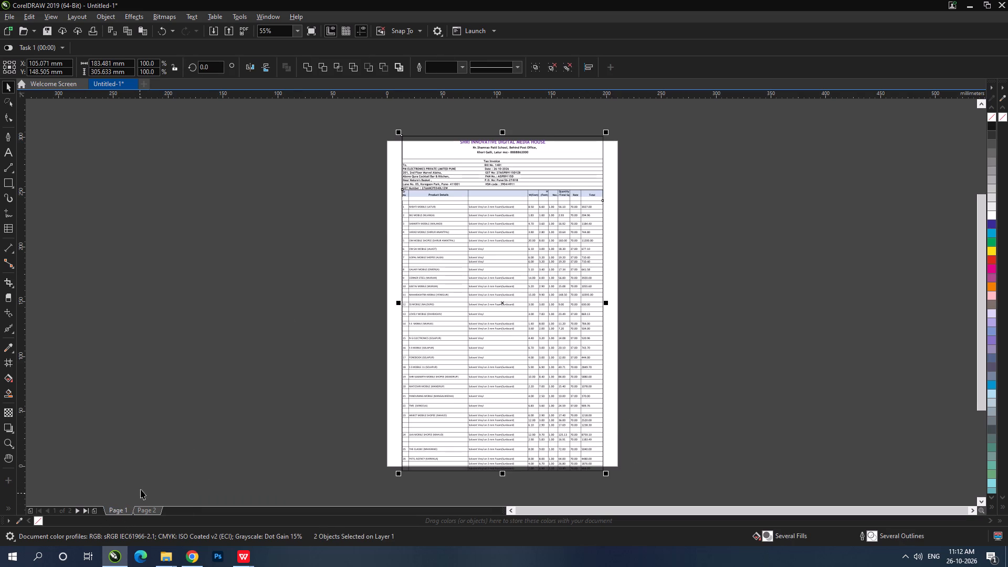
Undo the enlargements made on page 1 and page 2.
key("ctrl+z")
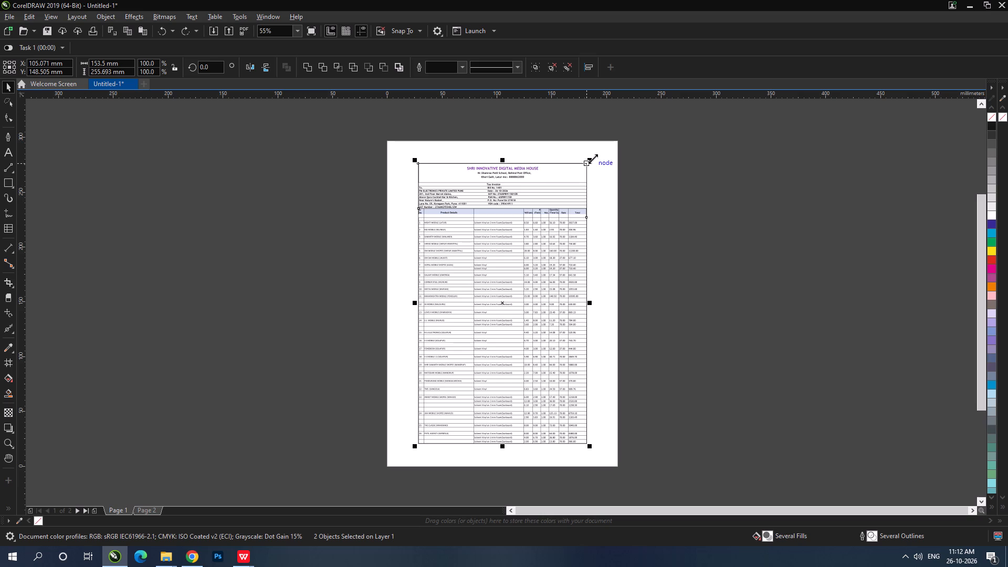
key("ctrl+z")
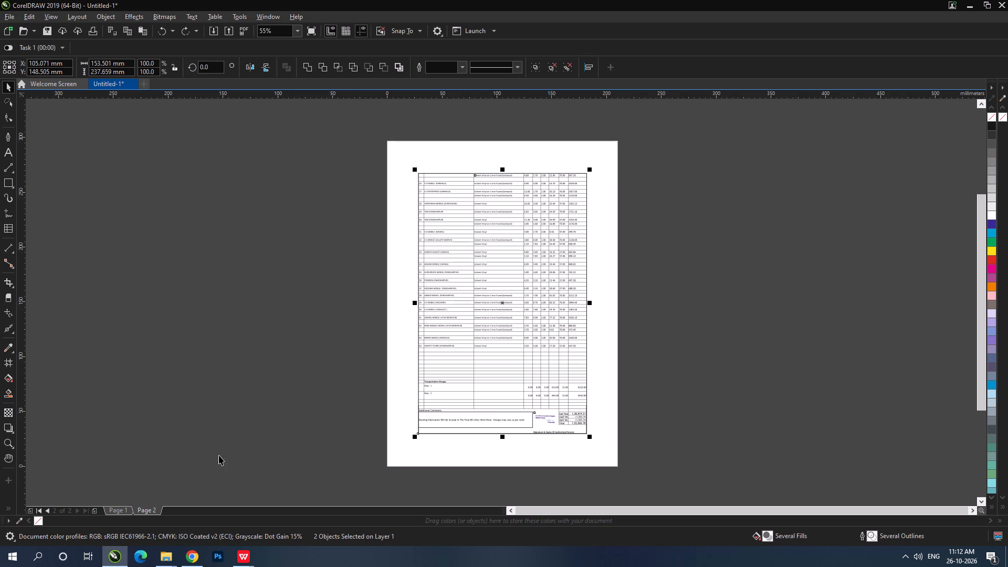
Scale the page 1 invoice and its border up to 111.1% and repeat the same enlargement on page 2.
left_click(117, 511)
left_click_drag(324, 149, 661, 466)
left_click_drag(589, 448, 603, 464)
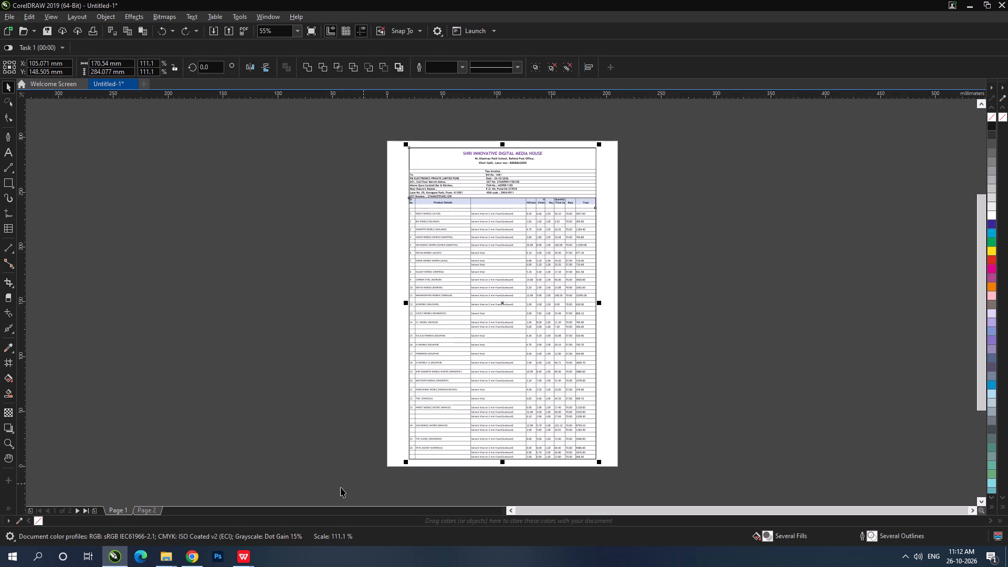
left_click(146, 511)
key("ctrl+a")
key("ctrl+r")
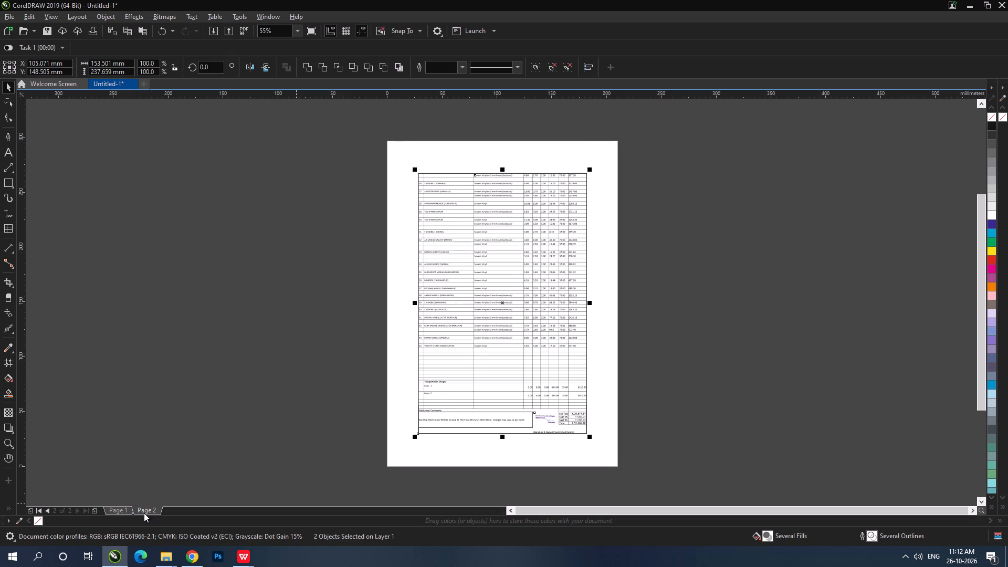
left_click(688, 439)
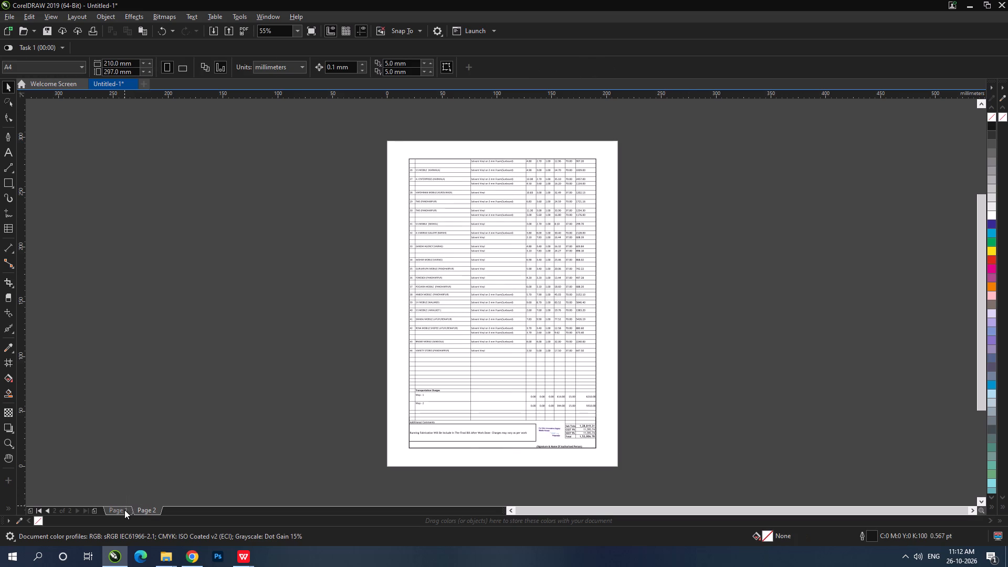
Add a page-sized 210 × 297 mm rectangle without outline on page 1 and group it with the invoice content.
left_click(124, 510)
double_click(7, 181)
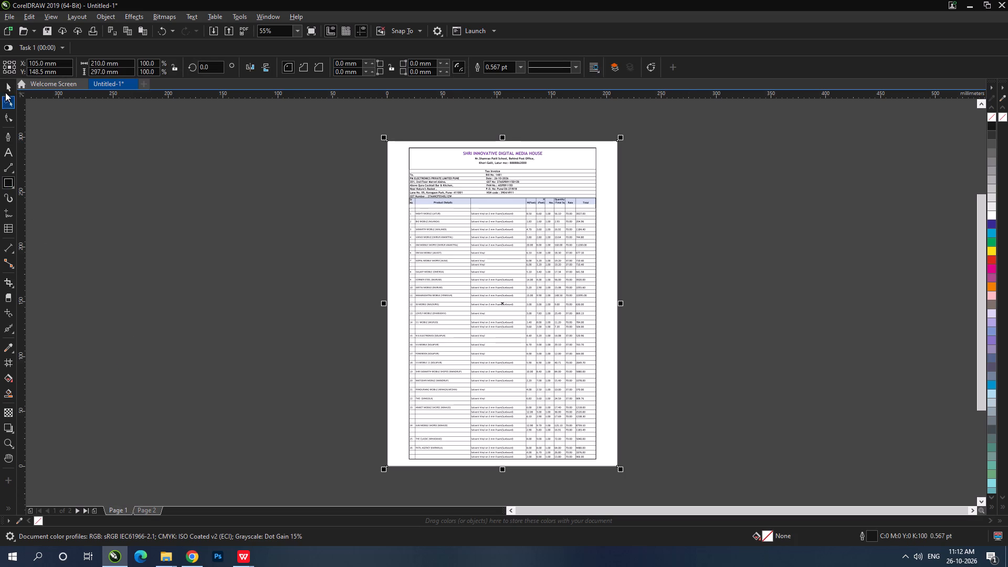
left_click(8, 87)
left_click(522, 64)
left_click(505, 76)
left_click(332, 182)
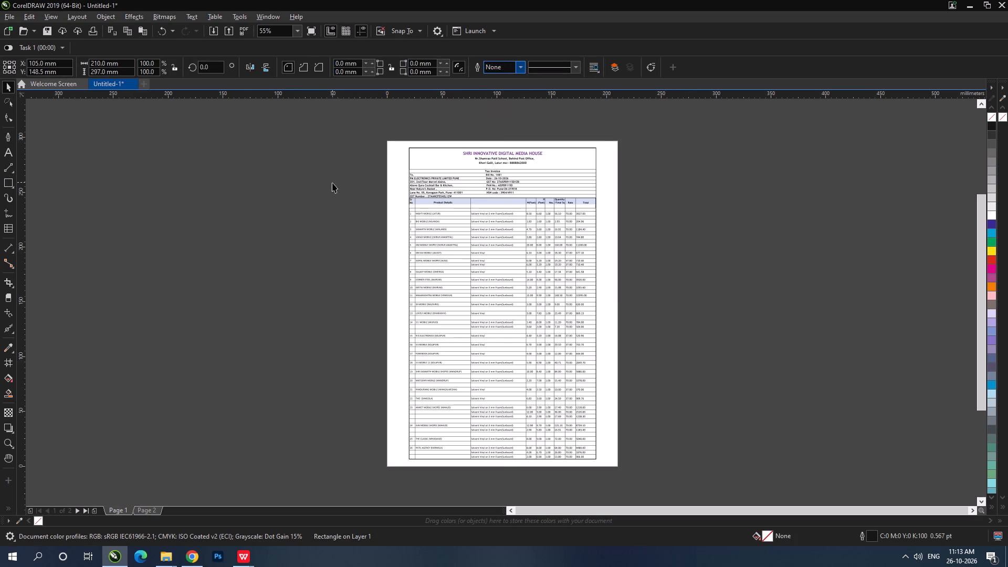
key("ctrl+a")
key("ctrl+g")
Add a page-sized 210 × 297 mm rectangle without outline on page 2 and group it with the invoice content.
left_click(155, 509)
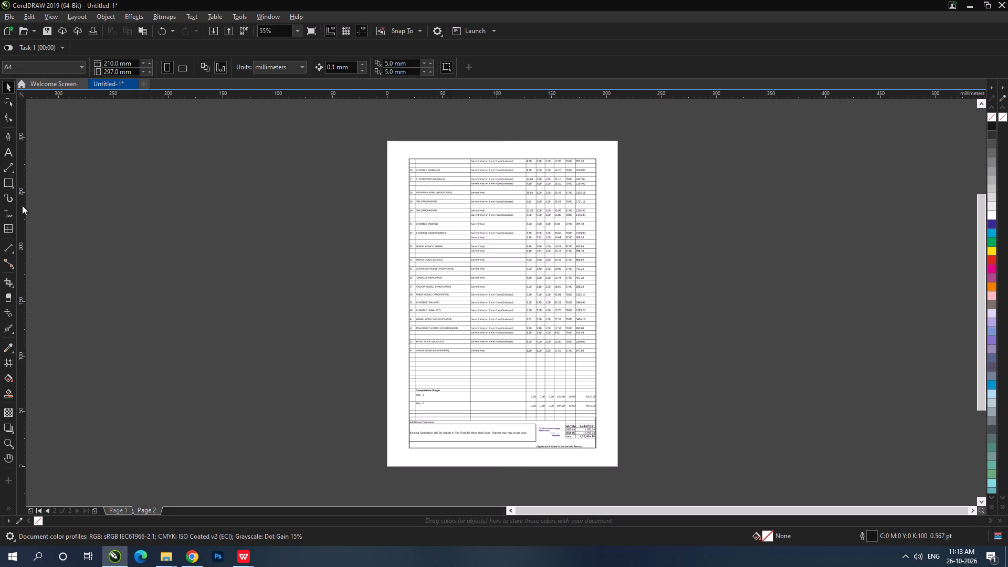
double_click(10, 180)
left_click(518, 66)
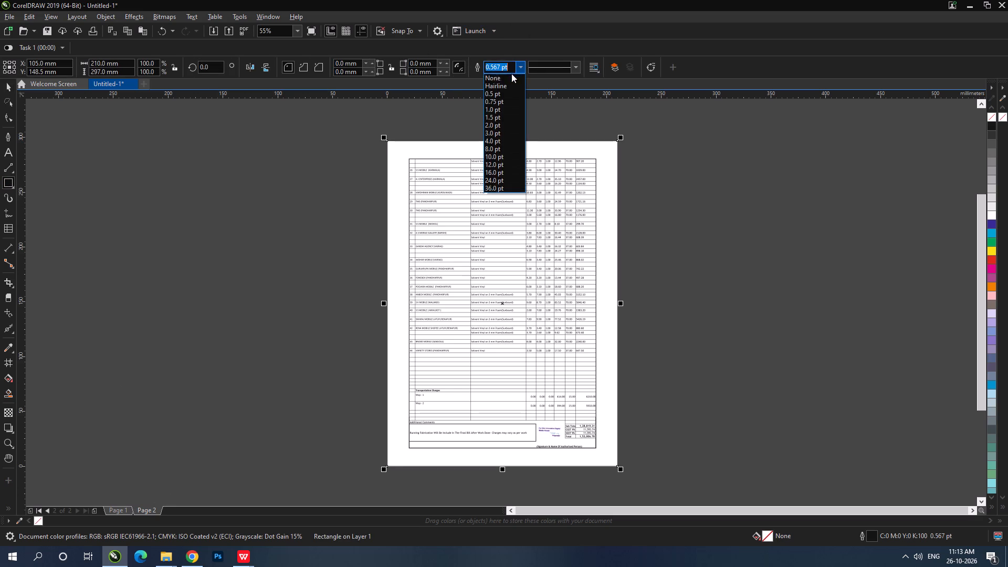
left_click(500, 75)
left_click(11, 85)
left_click(170, 229)
key("ctrl+a")
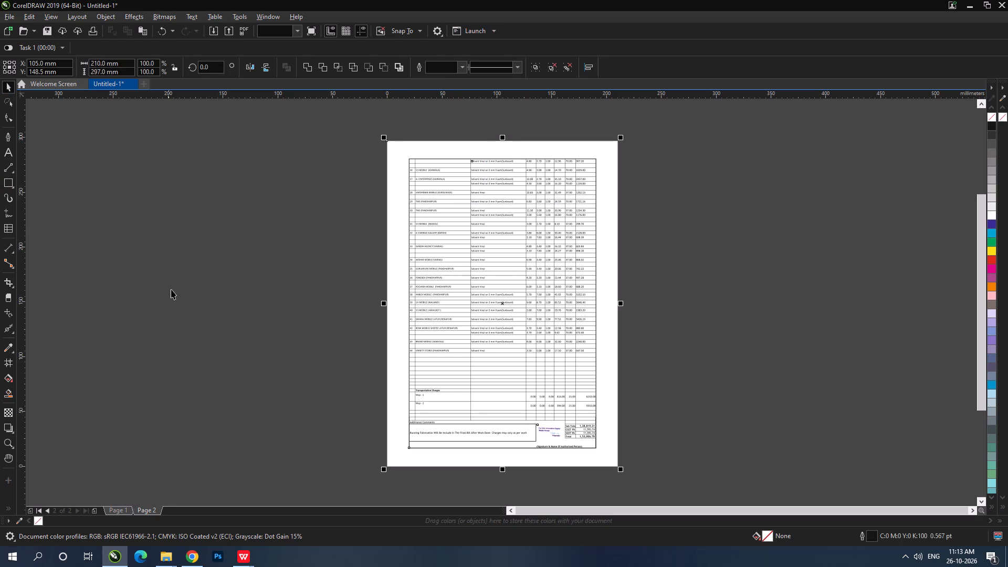
key("ctrl+g")
Group all page 1 content and begin an export into folder 1481 inside OCTOMBER MONTH BILL on the Desktop.
left_click(121, 517)
left_click(121, 510)
left_click(200, 390)
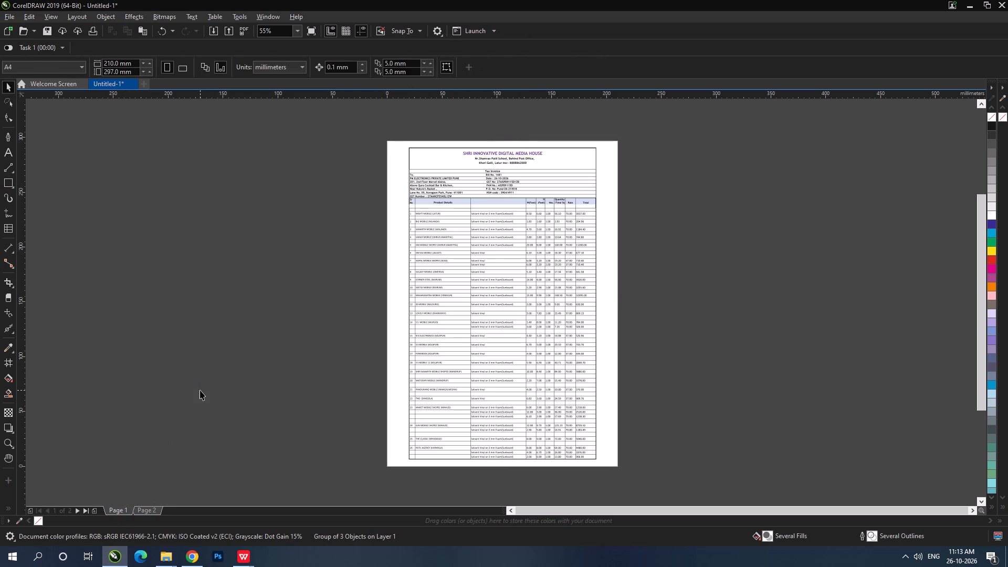
key("ctrl+a")
key("ctrl+g")
key("ctrl+e")
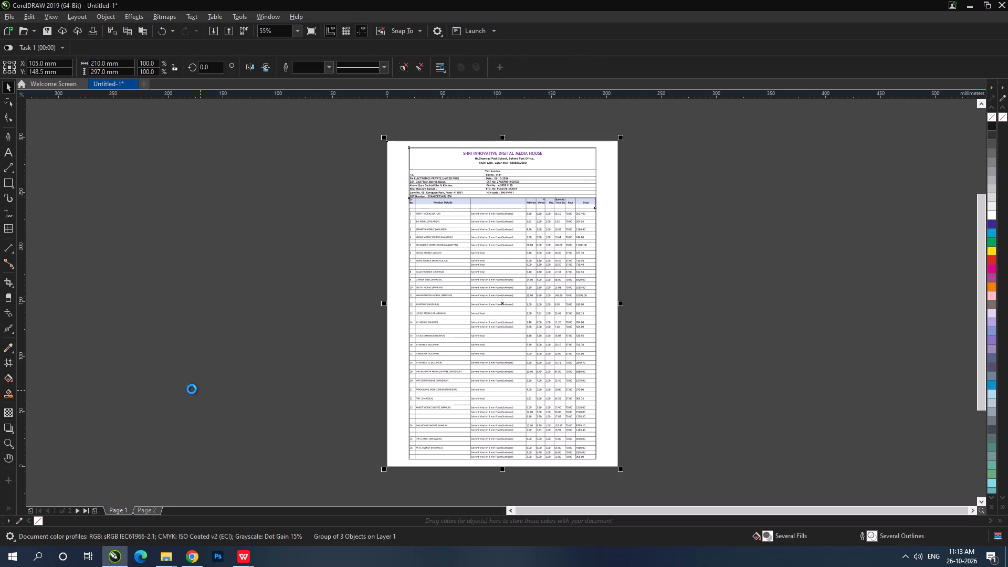
left_click(164, 240)
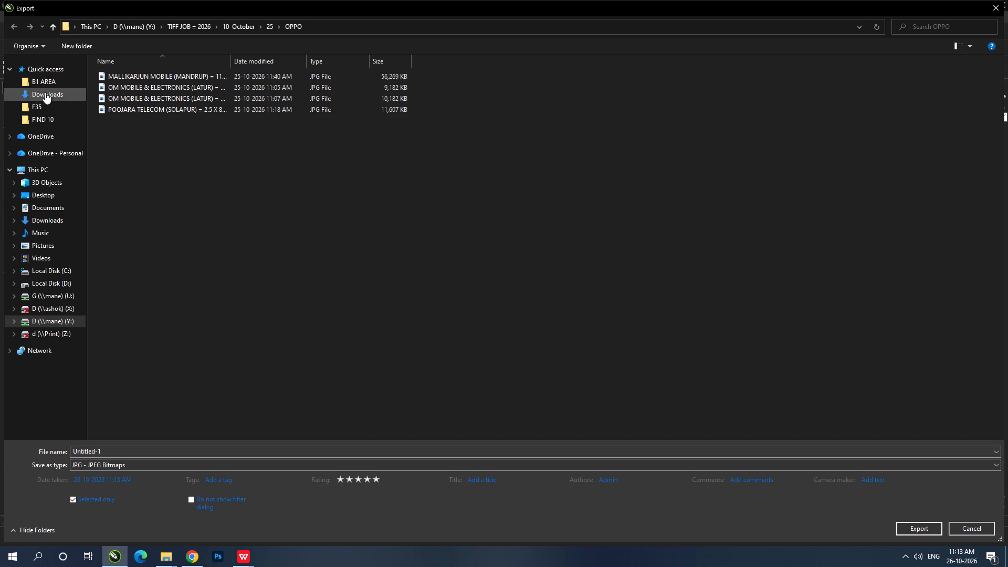
left_click(44, 199)
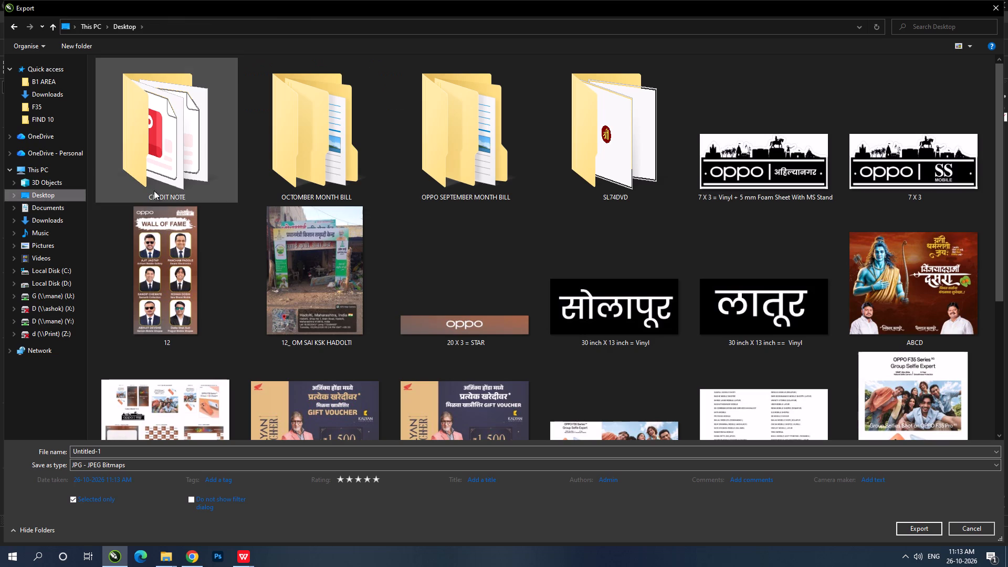
left_click(346, 144)
double_click(346, 144)
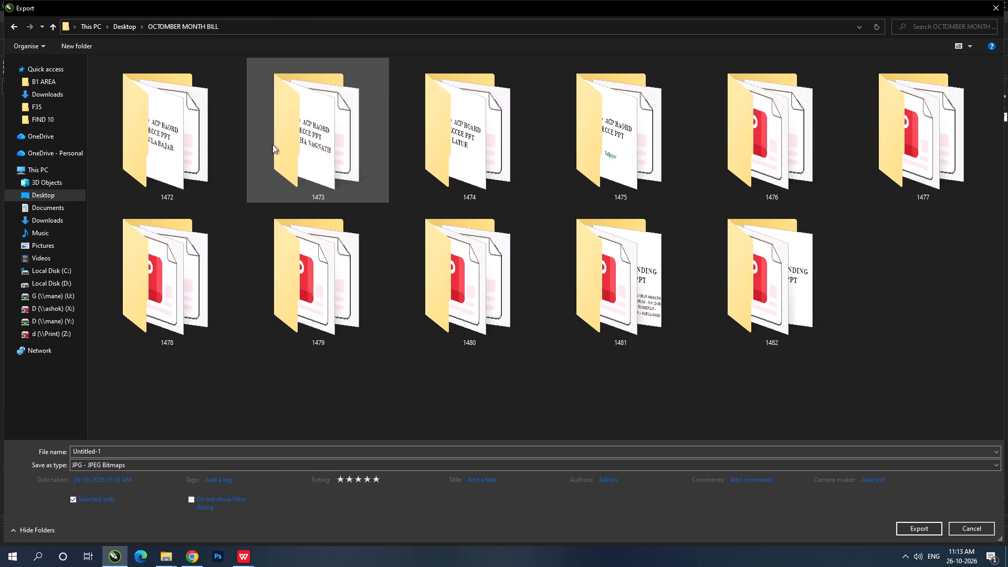
left_click(604, 403)
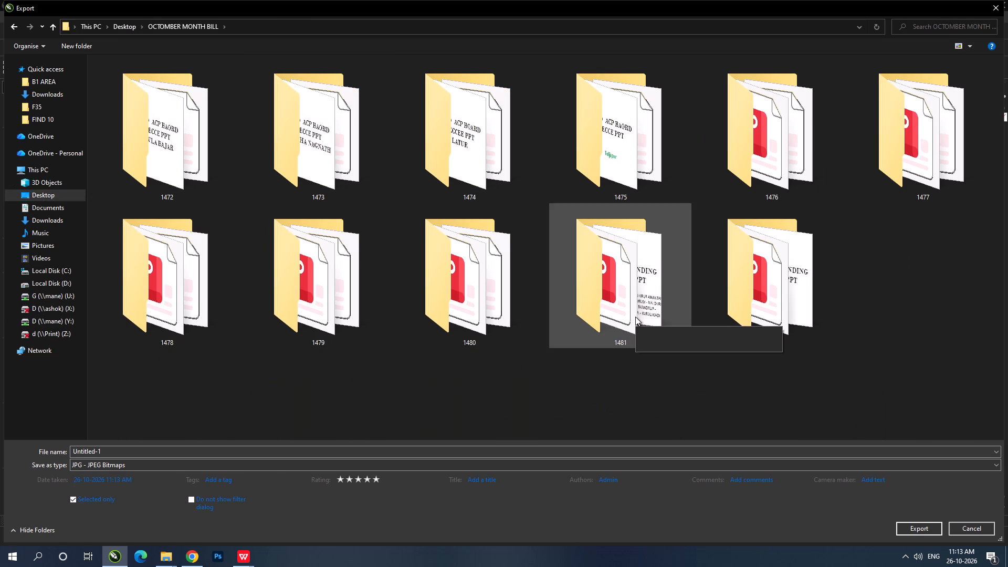
double_click(635, 317)
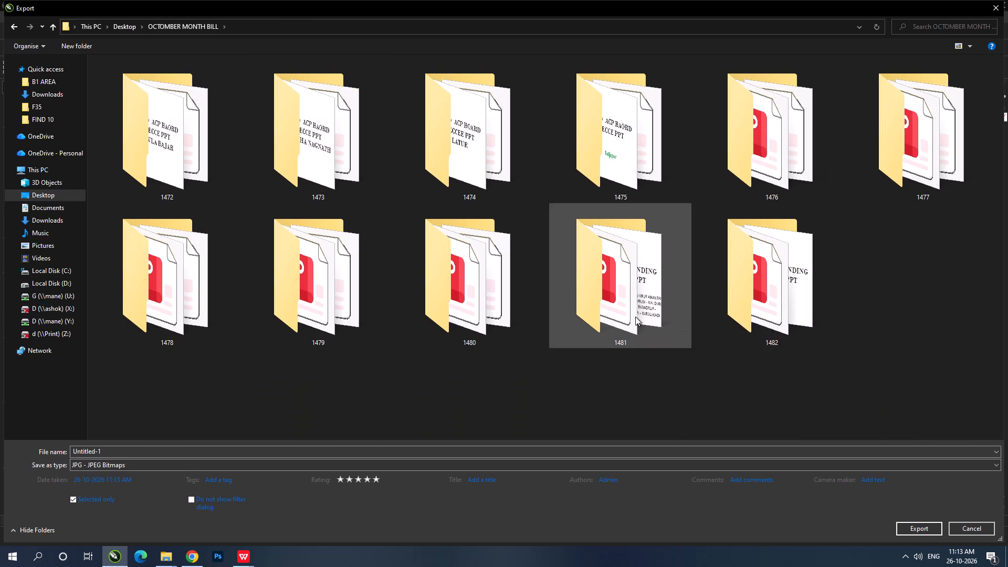
Choose PDF as the export format and overwrite the existing file B2 AREA = F 35 BRANDING TAX INVOICE = 1481.
left_click(206, 460)
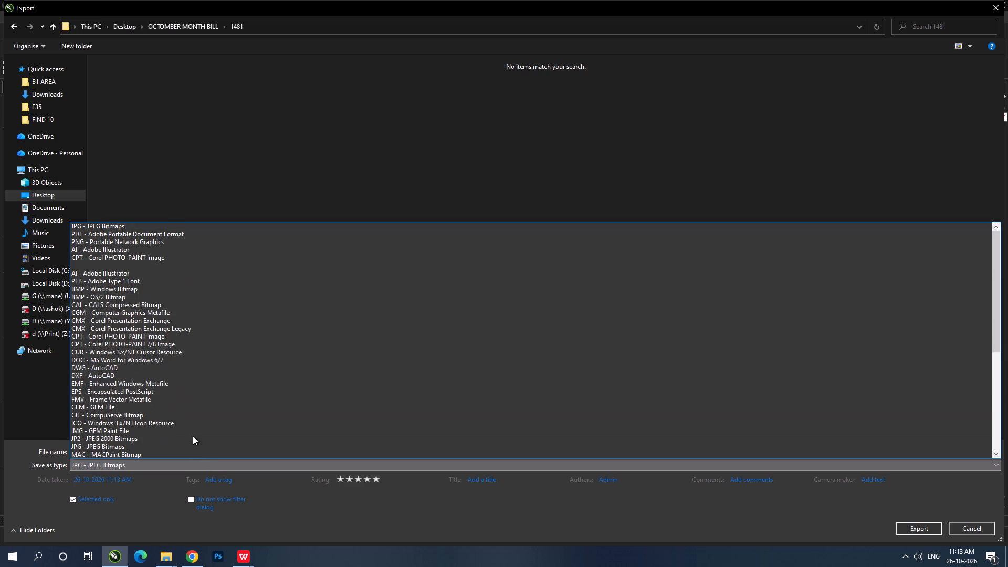
left_click(108, 234)
double_click(505, 3)
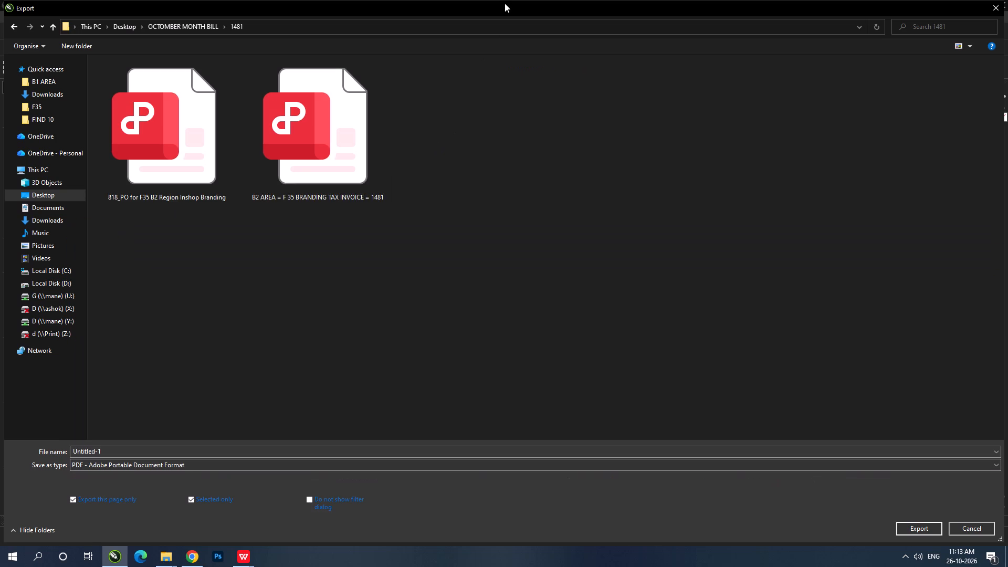
key("alt+Tab")
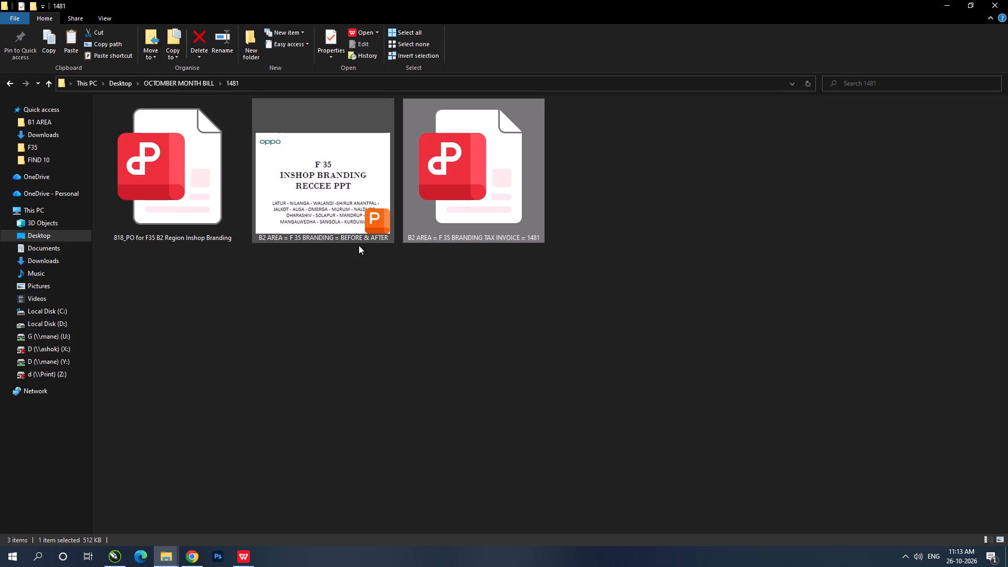
key("alt+Tab")
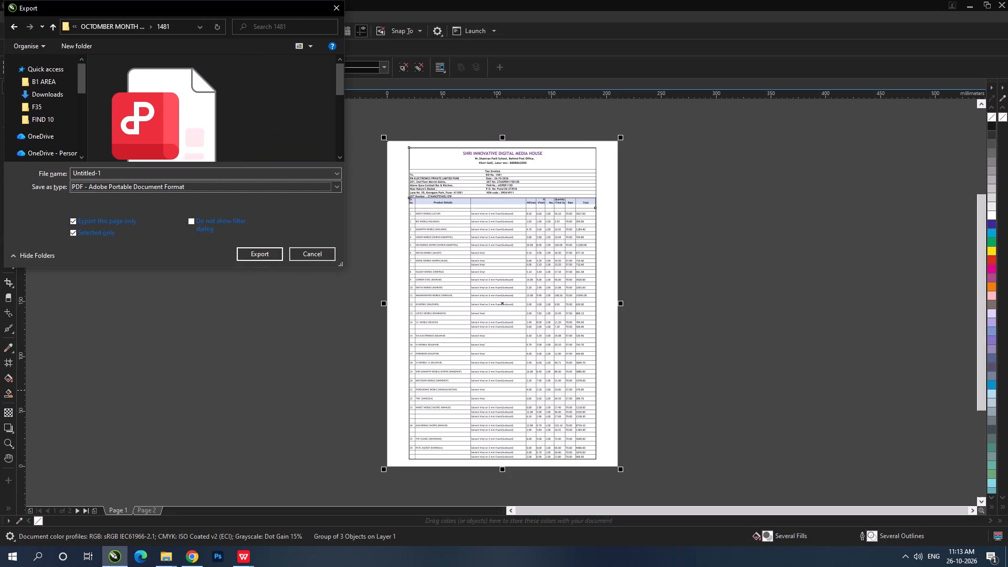
double_click(287, 10)
left_click(352, 137)
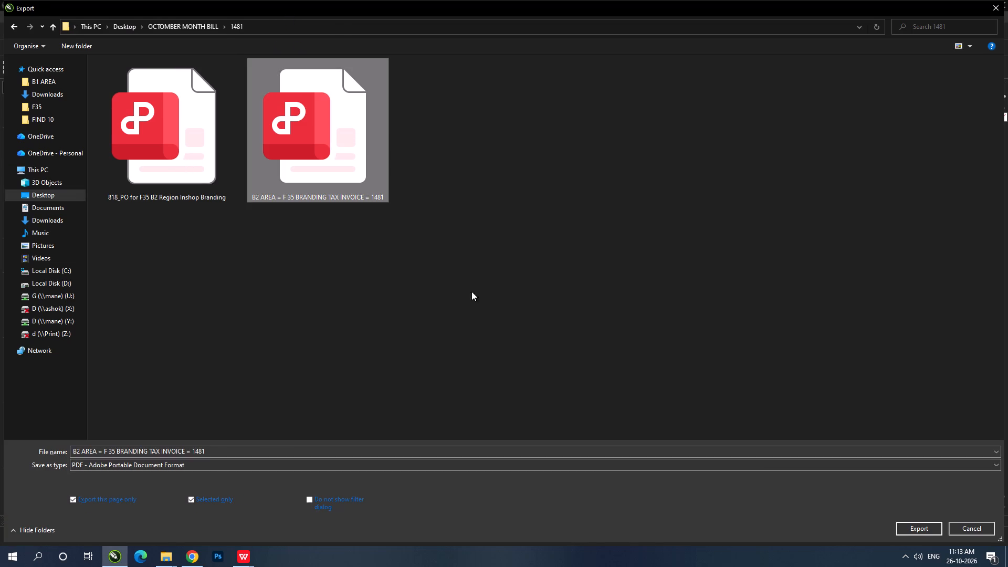
left_click(906, 529)
left_click(552, 284)
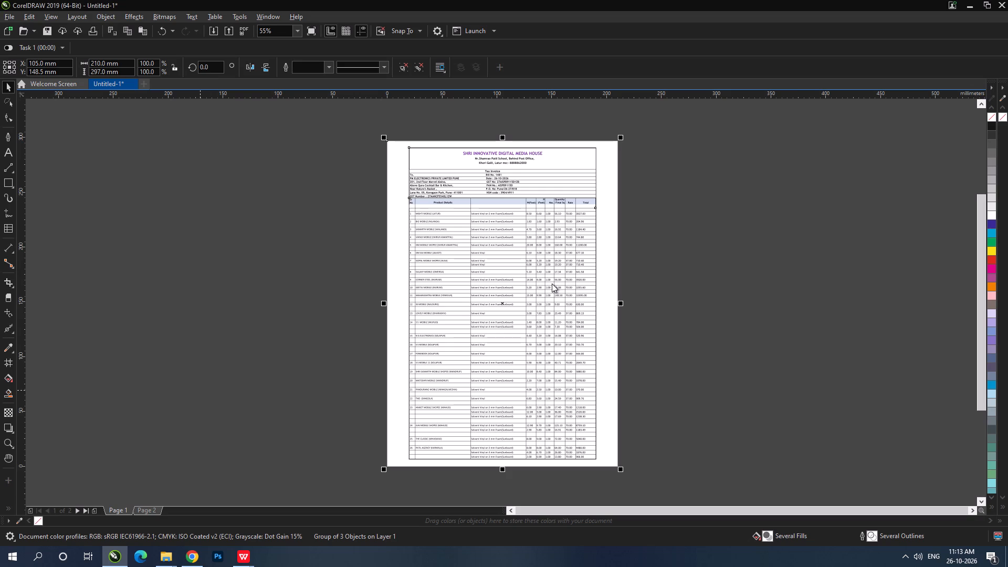
Set the PDF export range to pages 1-2 and export the file.
left_click(437, 214)
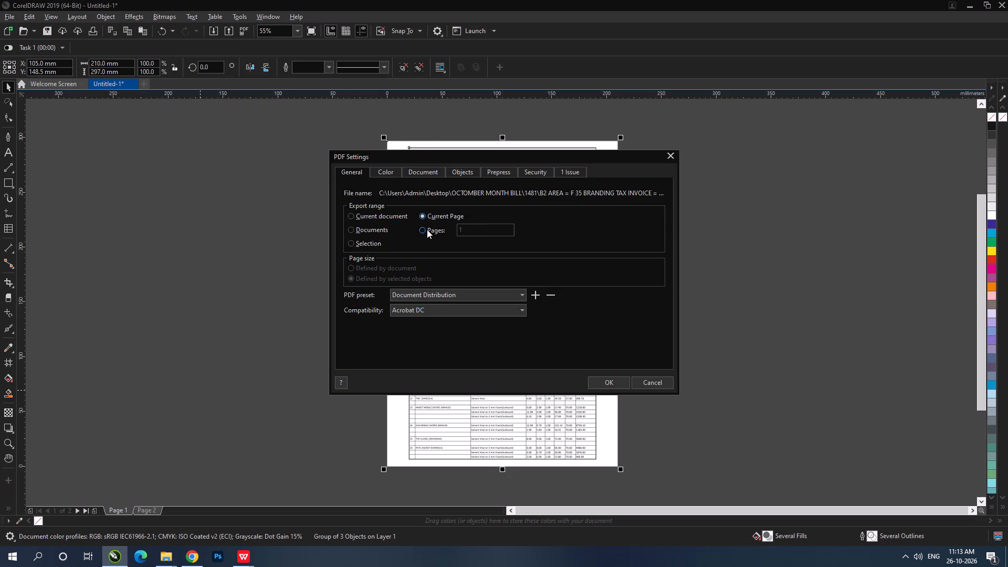
left_click(427, 229)
left_click(495, 232)
type("-2")
key("Return")
left_click(607, 384)
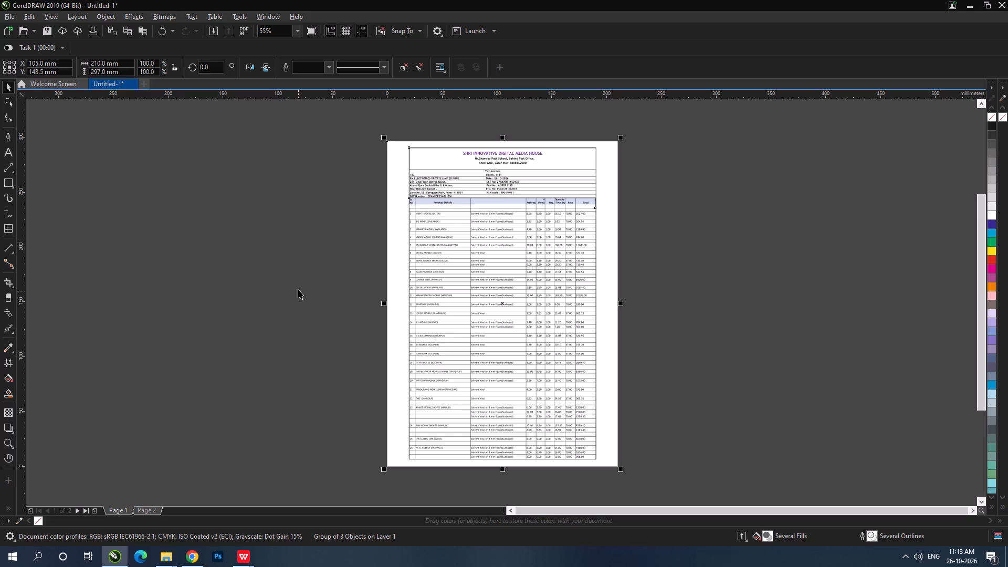
Clear the invoice from page 1 and delete page 2 from the document.
left_click(164, 314)
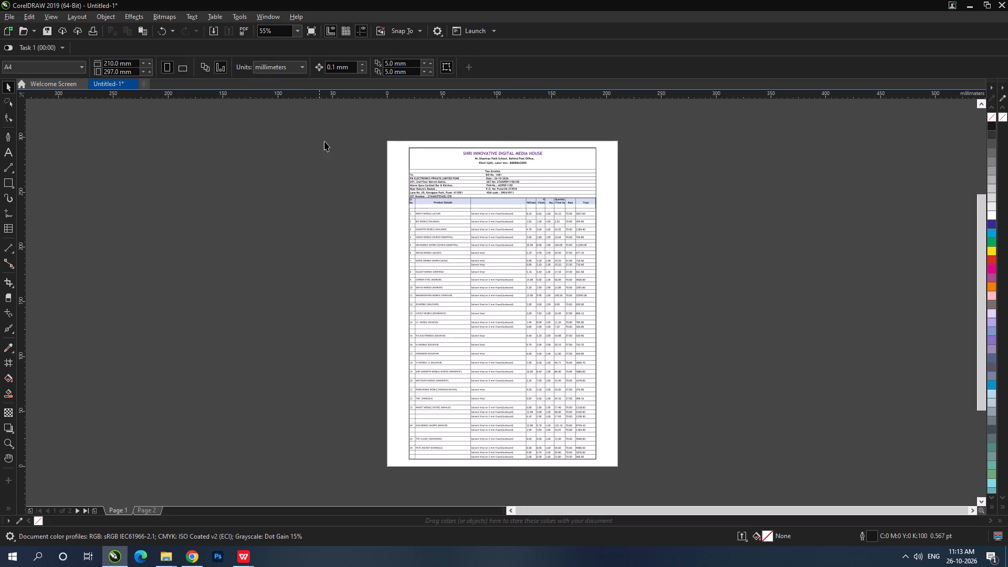
left_click_drag(335, 127, 736, 513)
key("Delete")
left_click(146, 512)
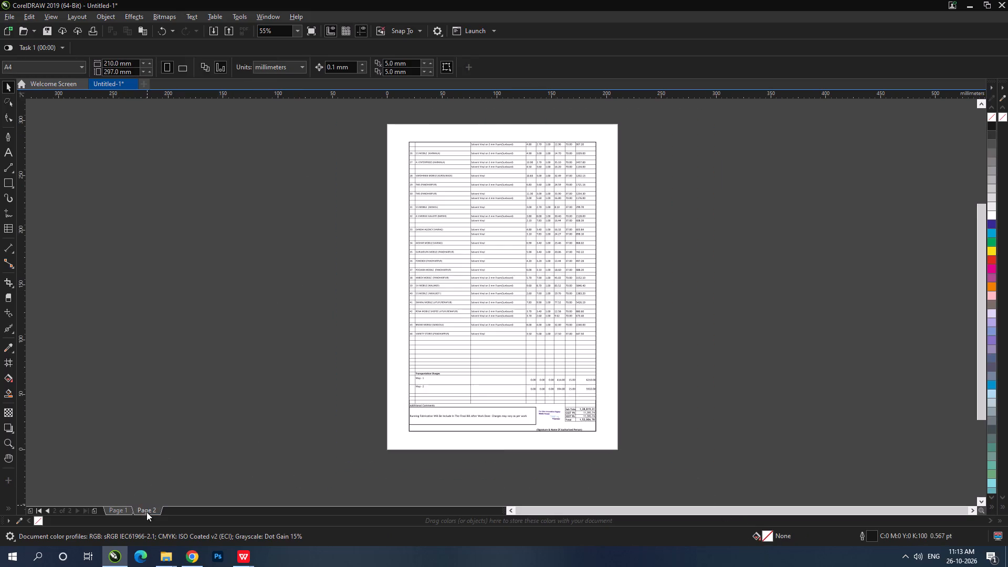
right_click(147, 510)
left_click(171, 496)
left_click(180, 451)
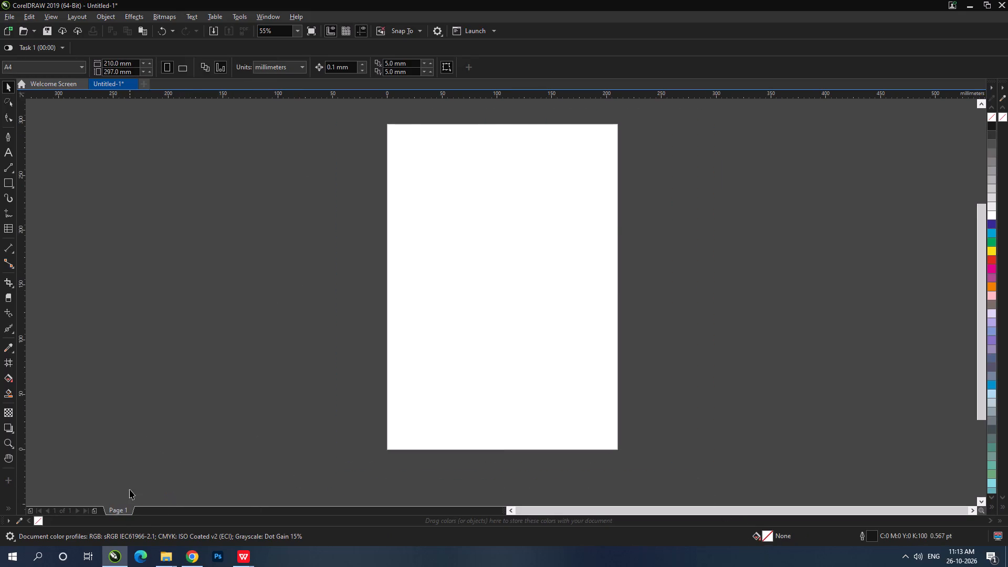
Switch to File Explorer and copy the PDF B1 AREA = F 35 BRANDING = TAX INVOICE = 1482 from bill folder 1482.
key("alt+Tab")
left_click(351, 288, "alt")
left_click(10, 86)
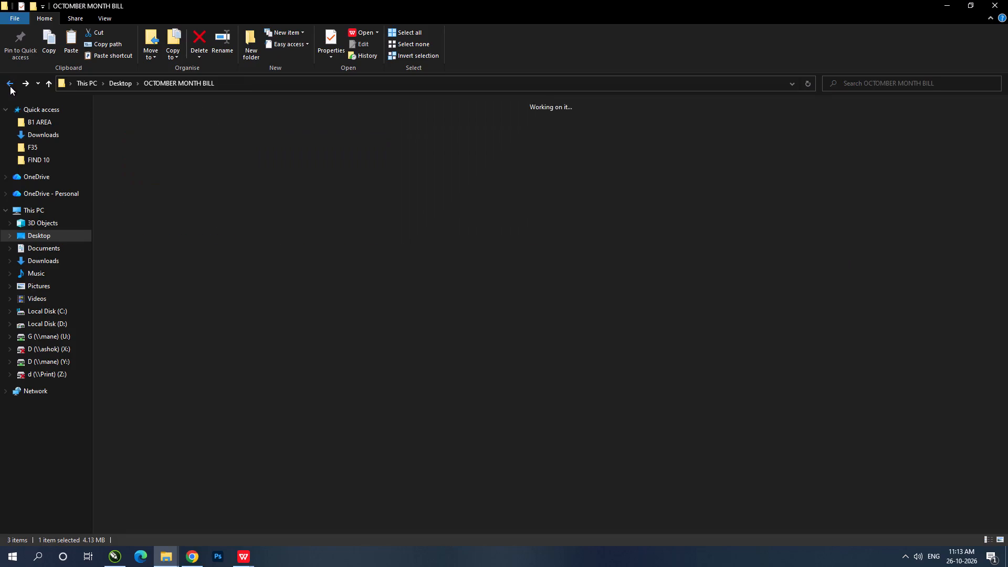
double_click(777, 326)
left_click(476, 195)
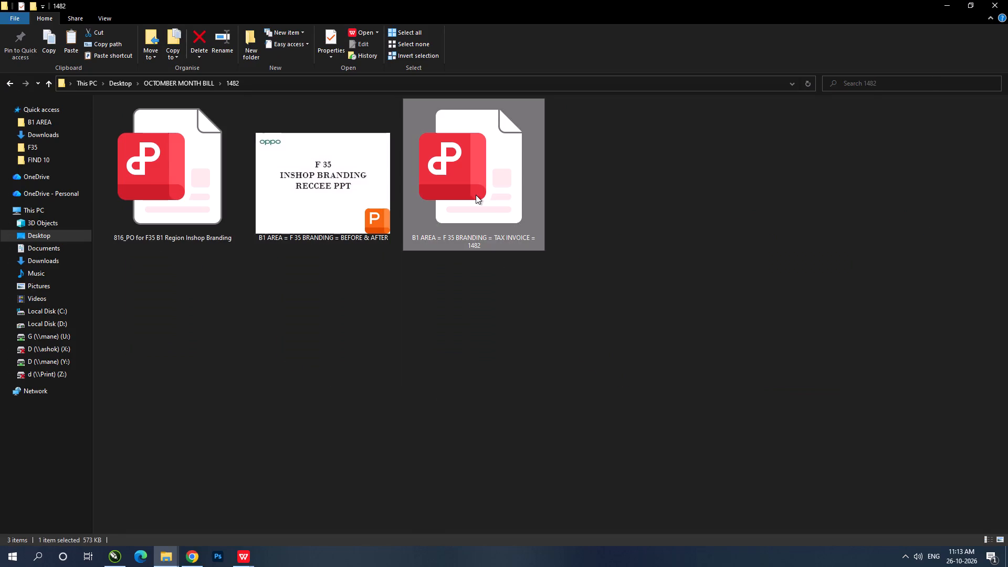
key("ctrl+c")
key("ctrl+c")
key("ctrl+c")
Switch back to CorelDRAW and paste page 1 of the copied PDF as curves onto the blank page.
key("alt+Tab")
left_click(366, 279, "alt")
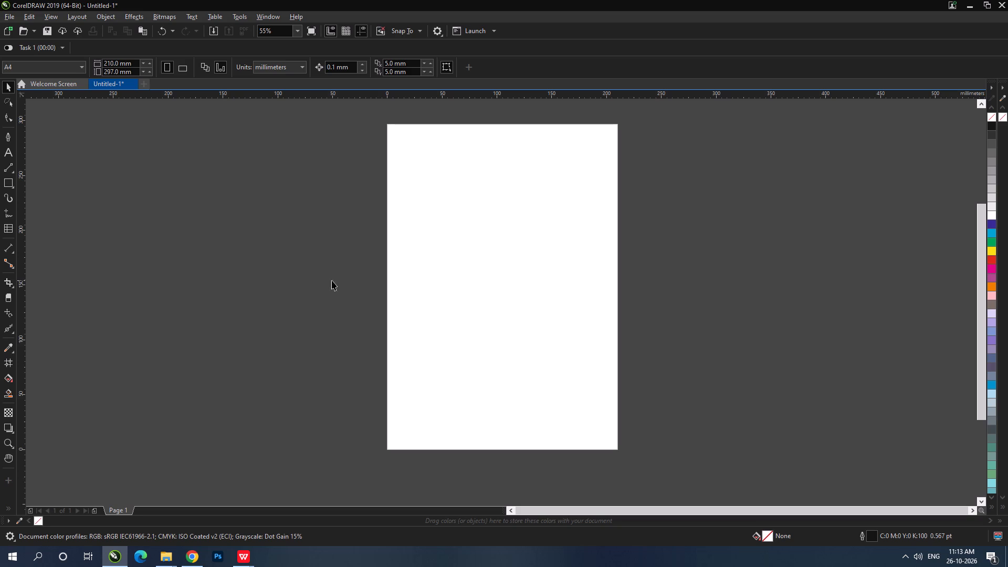
left_click(324, 277)
key("ctrl+v")
left_click_drag(465, 283, 359, 283)
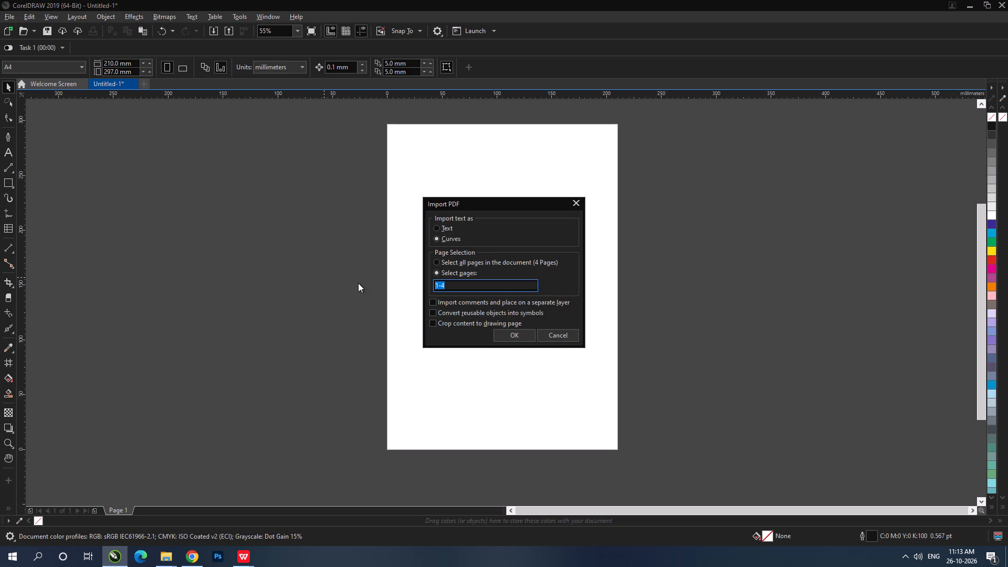
key("1")
key("Return")
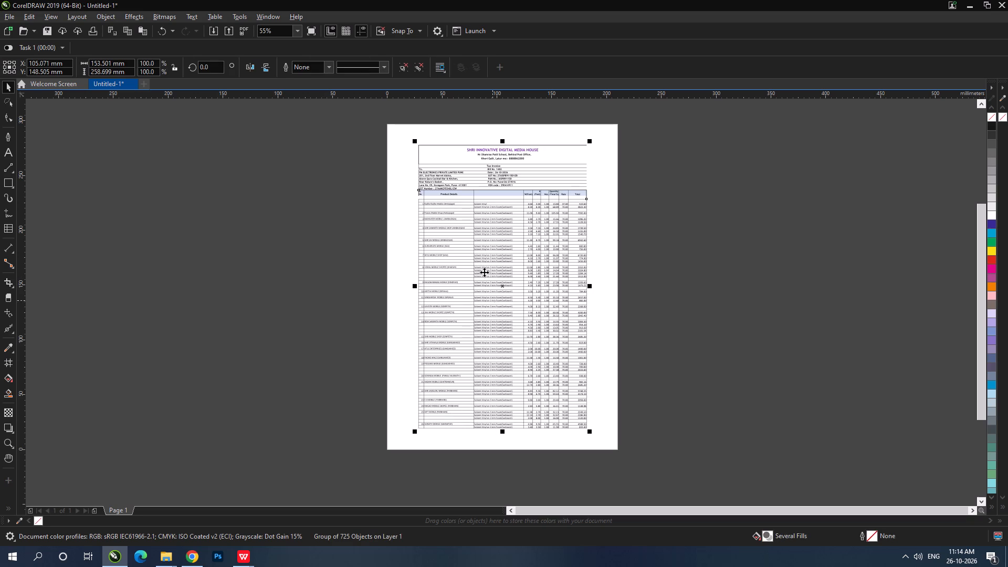
Insert a second page and paste page 2 of the copied invoice PDF onto it as curves.
left_click(276, 238)
key("Page_Down")
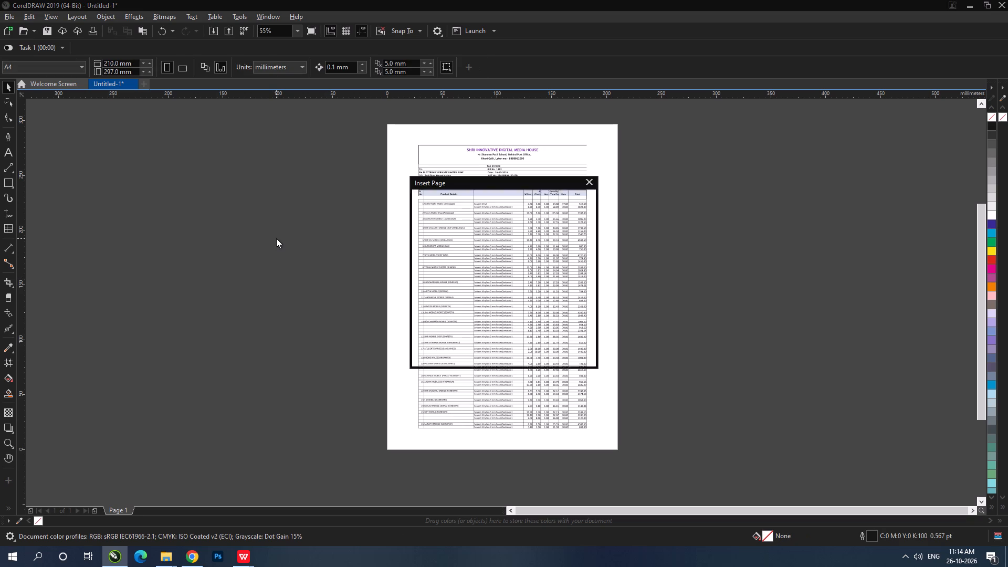
key("Return")
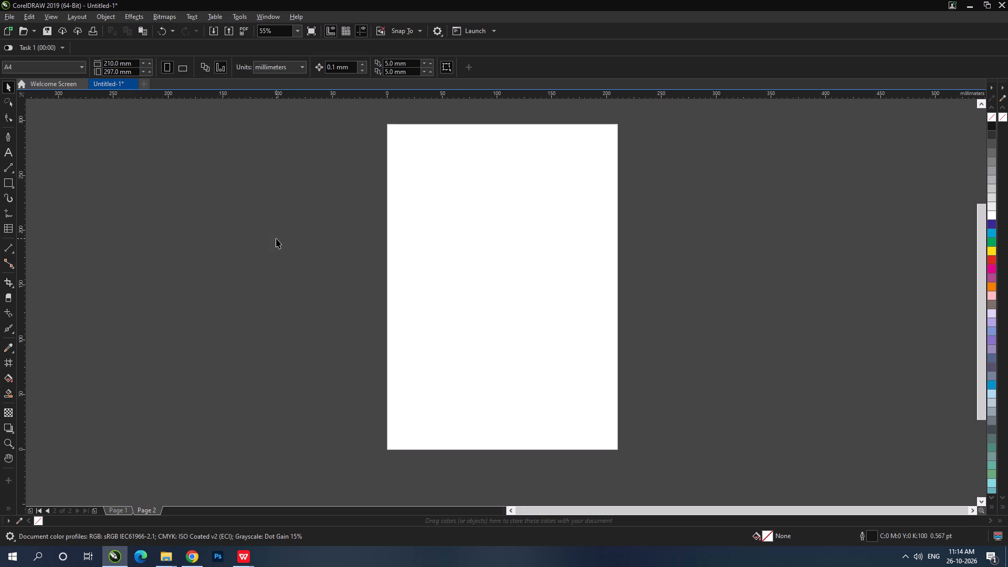
key("ctrl+v")
left_click_drag(457, 289, 372, 289)
key("2")
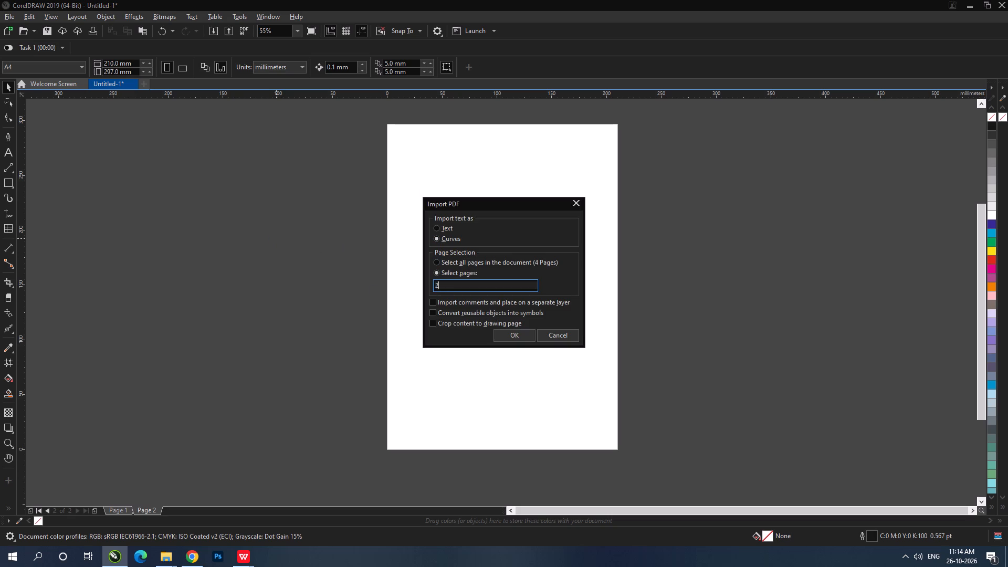
key("Return")
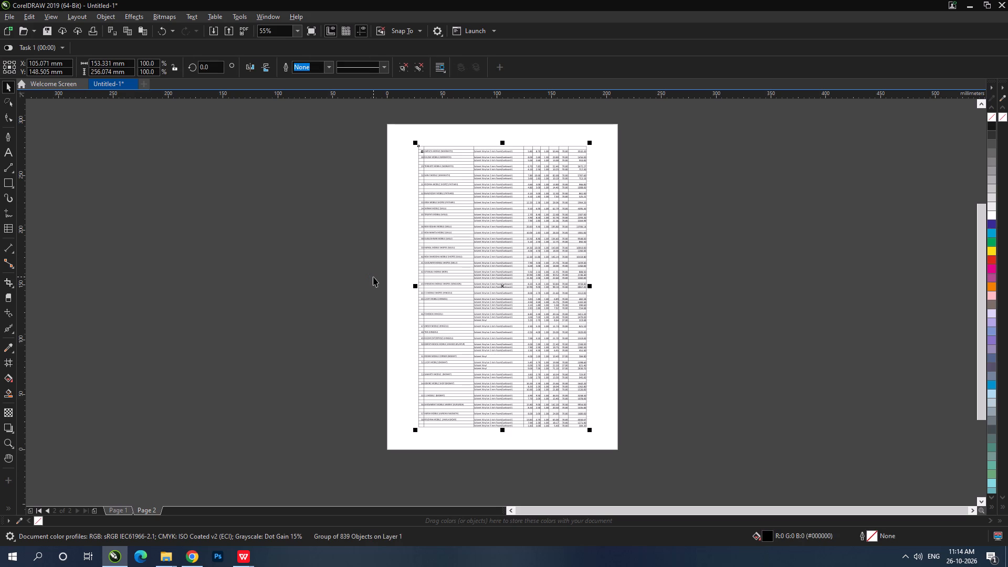
Insert a third page and paste page 3 of the copied invoice PDF onto it.
left_click(307, 310)
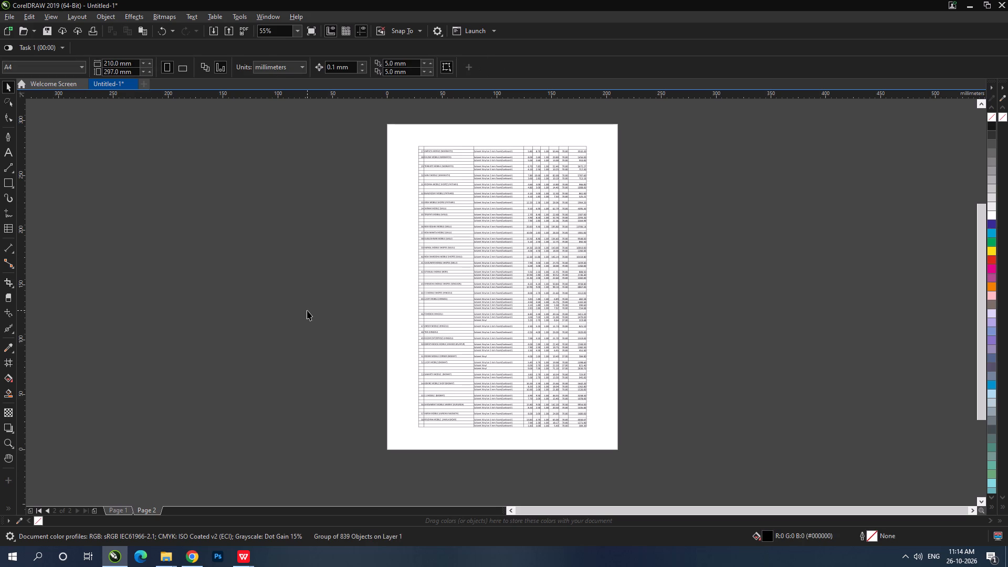
key("Page_Down")
key("Return")
key("ctrl+v")
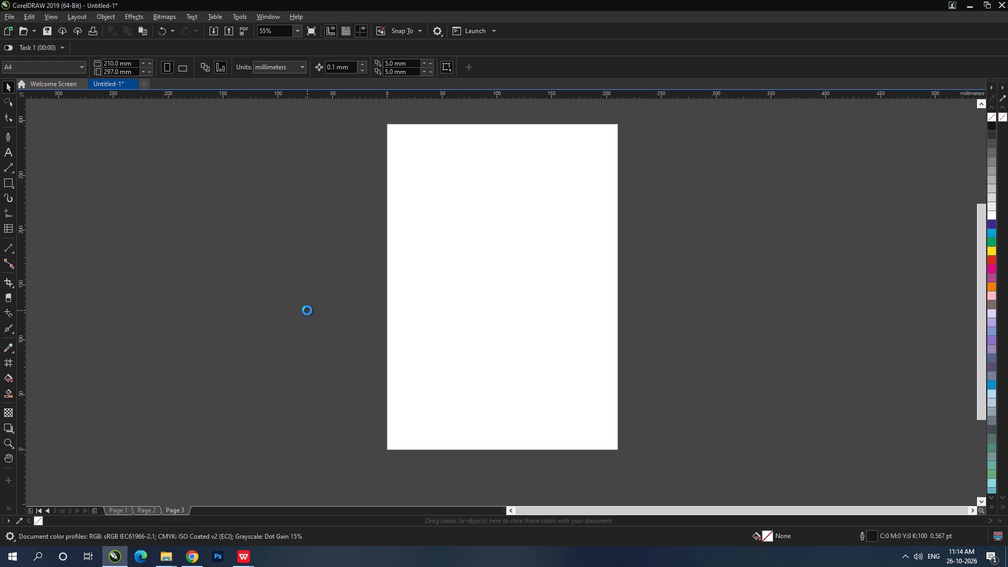
left_click_drag(458, 287, 374, 295)
key("3")
key("Return")
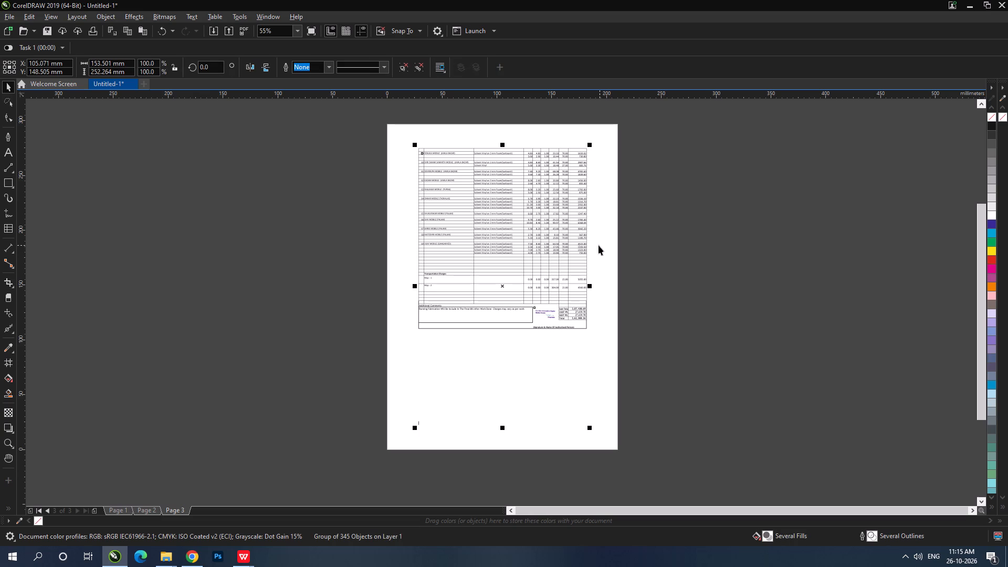
Ungroup the page 3 invoice and delete the stray curve nodes near the page's lower-left corner.
key("ctrl+u")
key("ctrl+u")
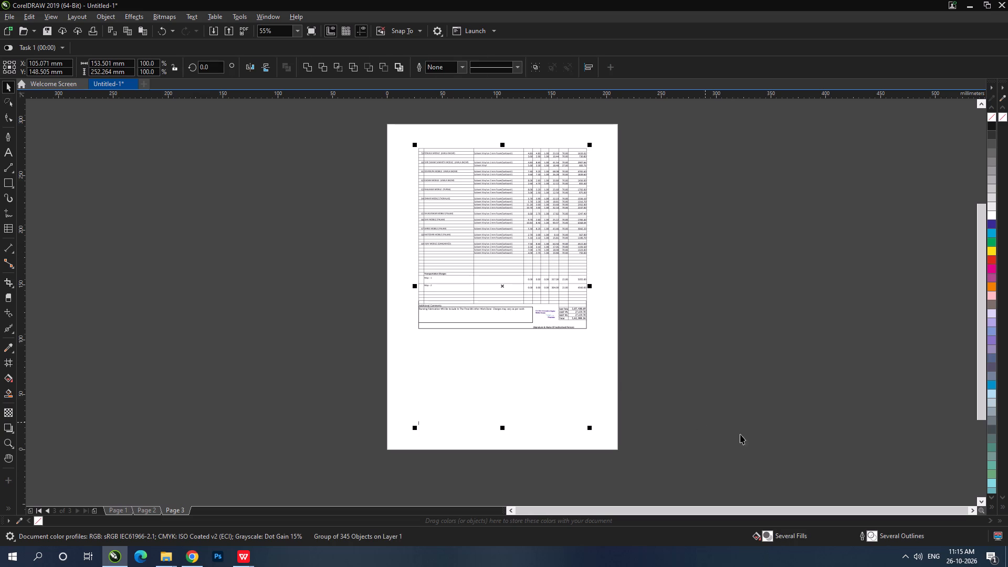
left_click_drag(757, 438, 297, 351)
left_click(417, 425)
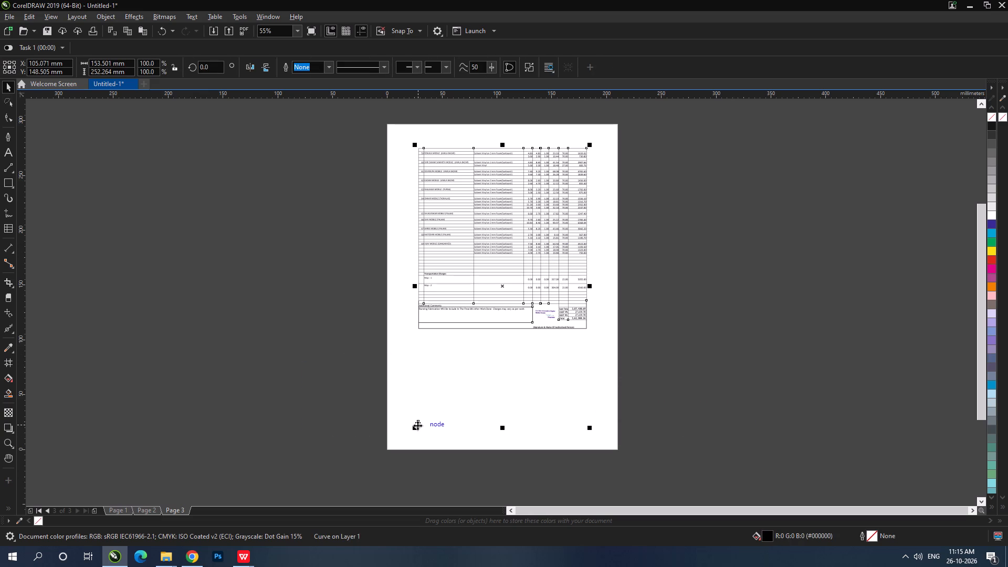
double_click(417, 425)
left_click_drag(435, 442, 370, 390)
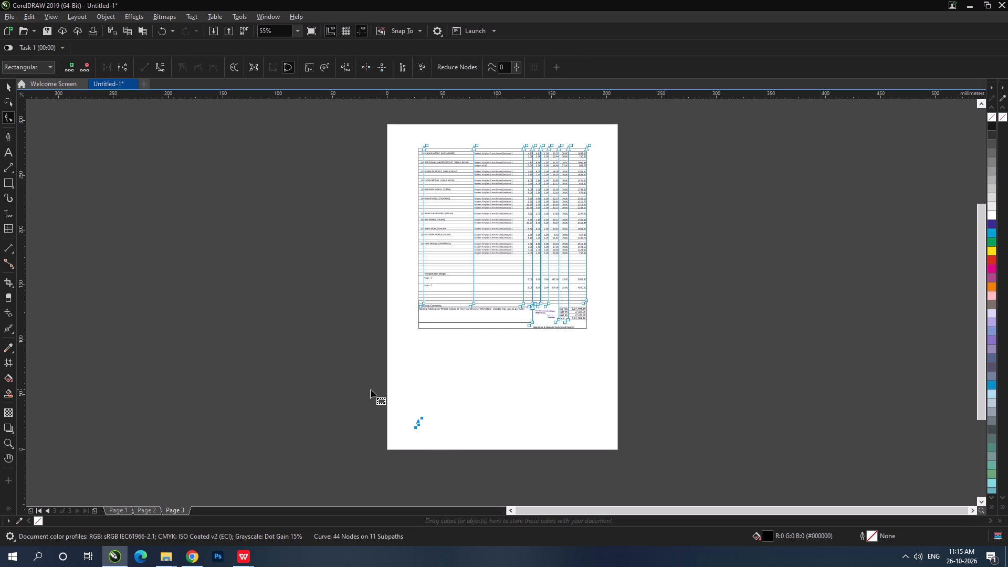
key("Delete")
left_click(8, 88)
left_click(117, 182)
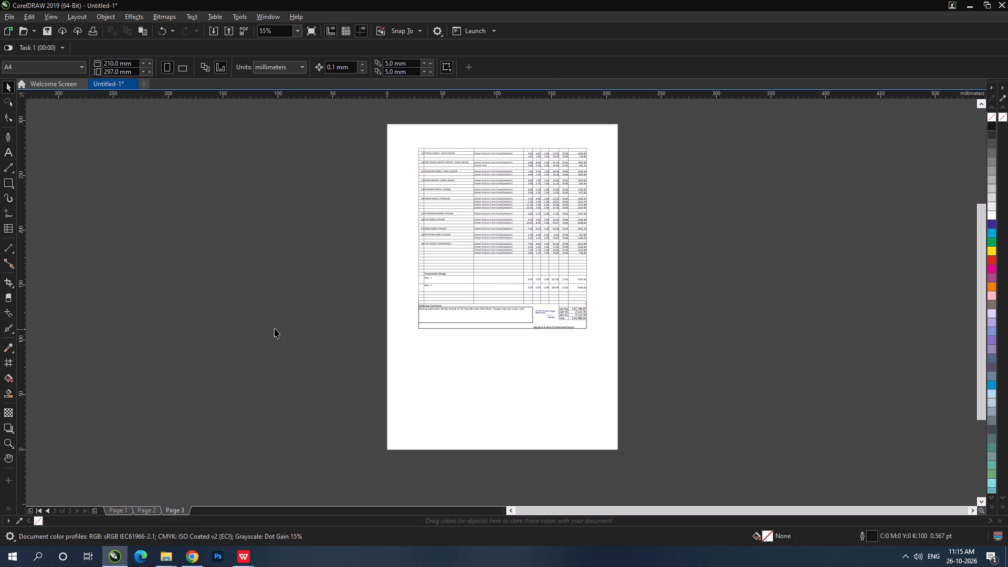
Draw a rectangular border about 153.5 × 258.7 mm around the invoice content on page 1.
key("ctrl+a")
left_click(275, 328)
left_click(120, 508)
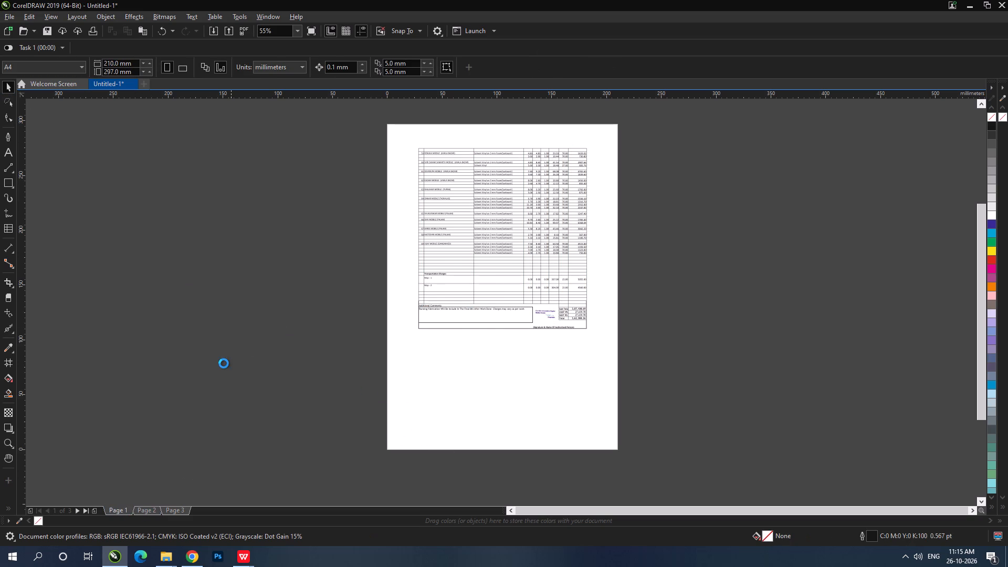
left_click(223, 362)
left_click(5, 180)
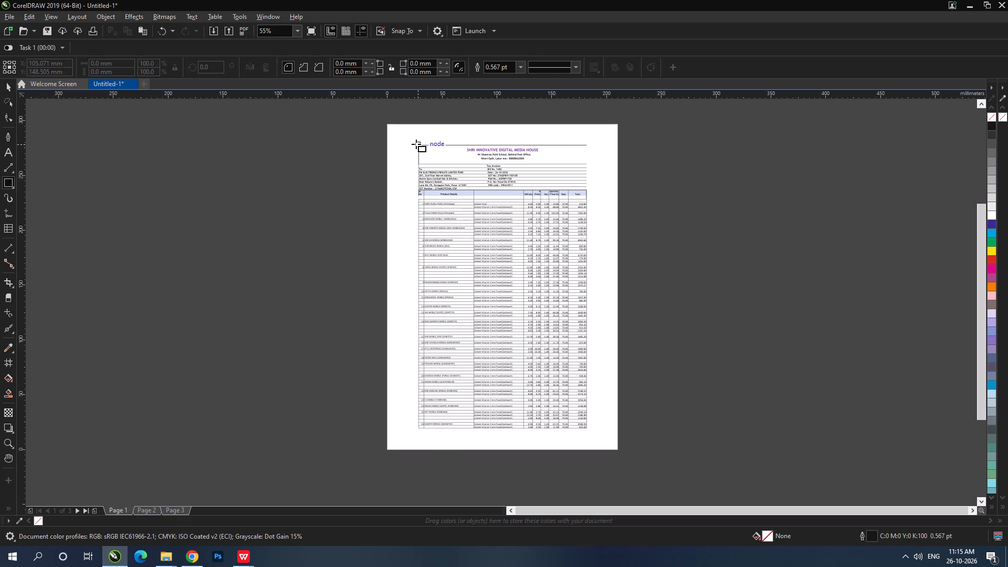
left_click_drag(417, 145, 586, 433)
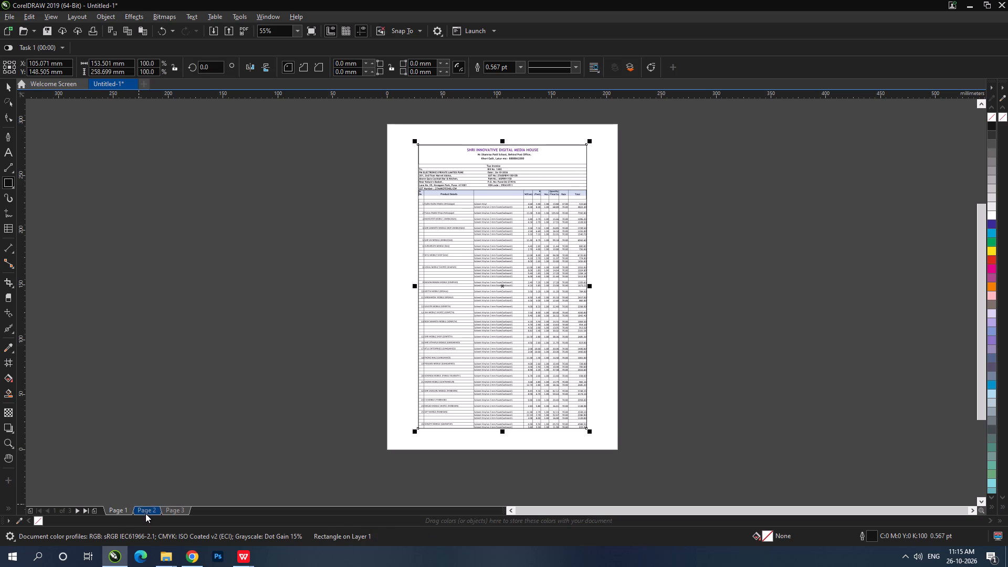
Draw rectangular borders around the invoice content, about 153 × 256 mm on page 2 and about 153 × 165 mm on page 3.
left_click(145, 513)
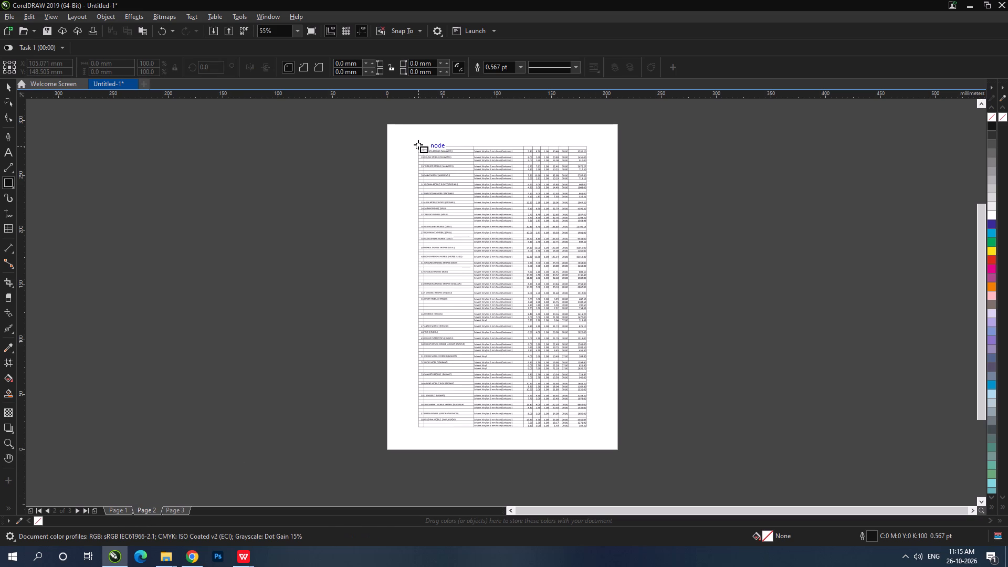
left_click_drag(417, 144, 589, 432)
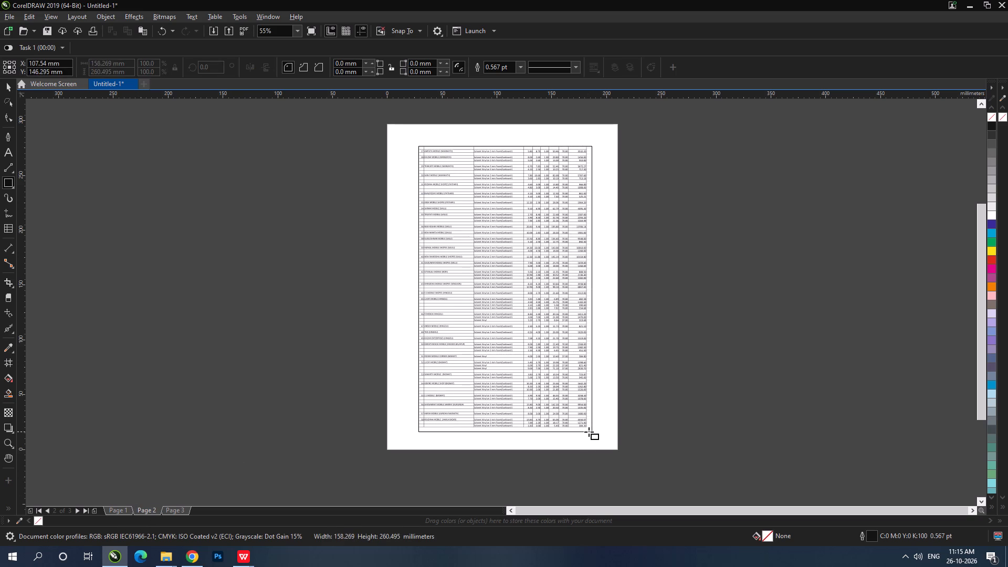
left_click_drag(589, 432, 586, 431)
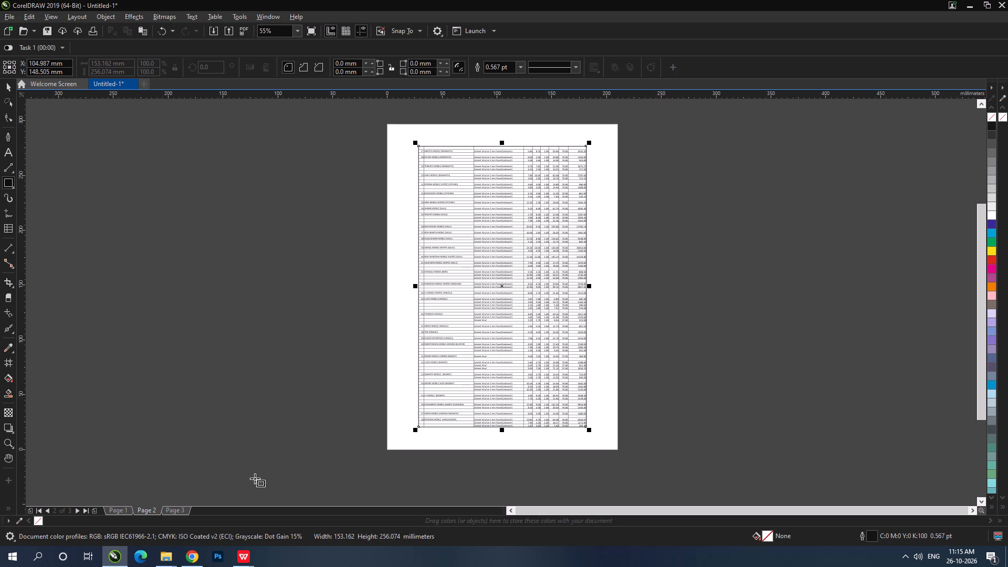
left_click(177, 511)
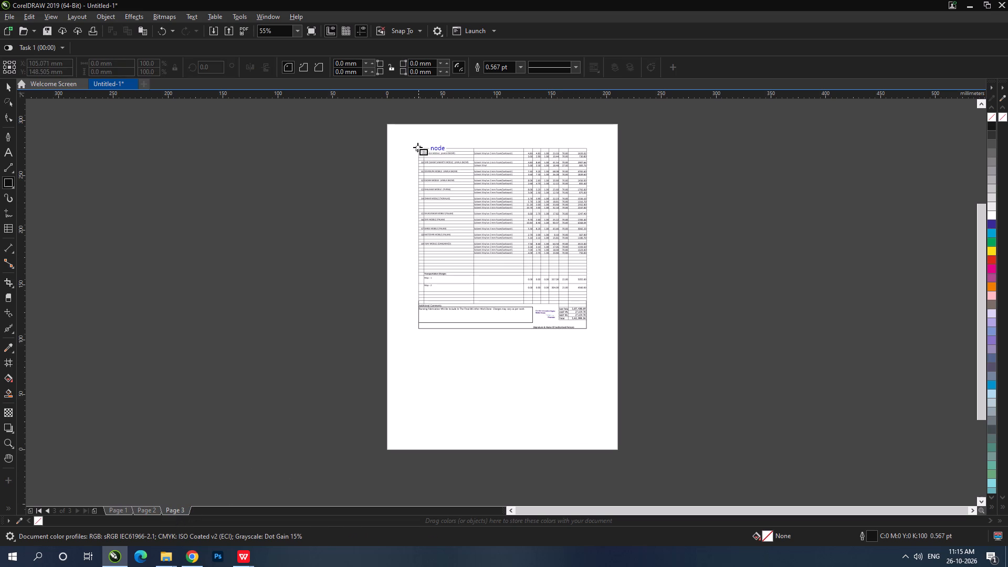
left_click_drag(417, 147, 588, 329)
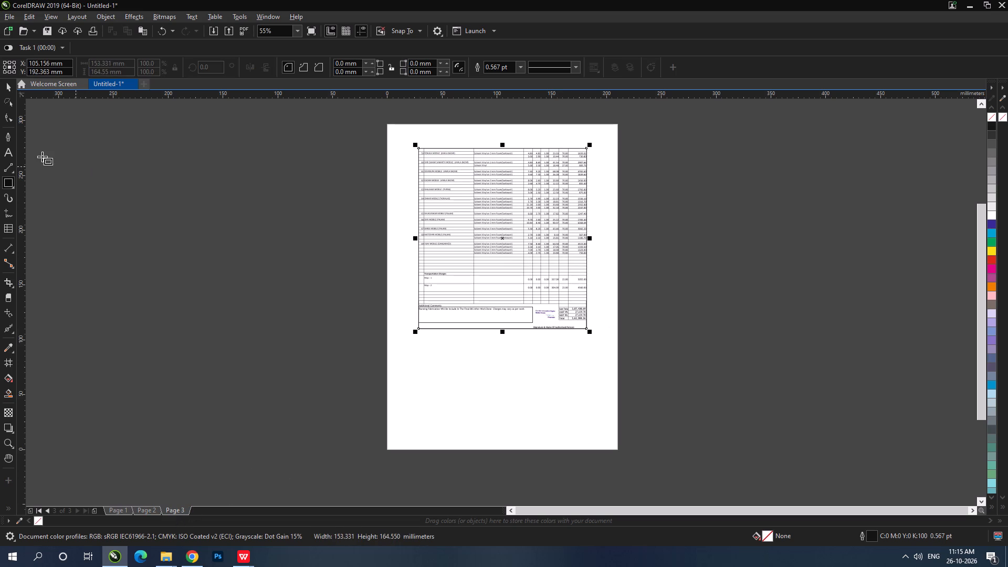
left_click(5, 89)
Scale all of page 1's content from its center to about 109.4%, and repeat the same scaling on pages 2 and 3.
left_click(120, 509)
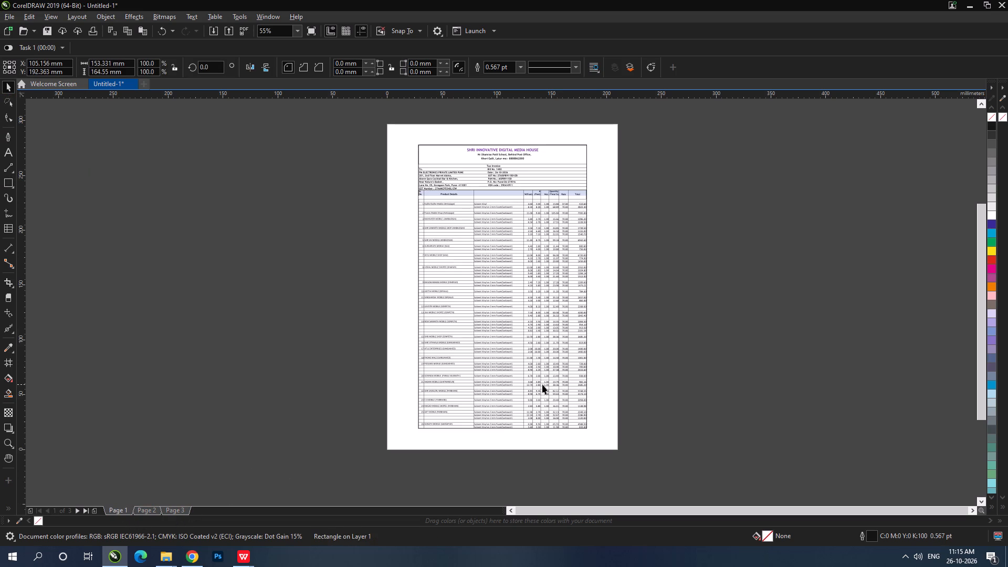
key("ctrl+a")
left_click_drag(592, 141, 615, 128)
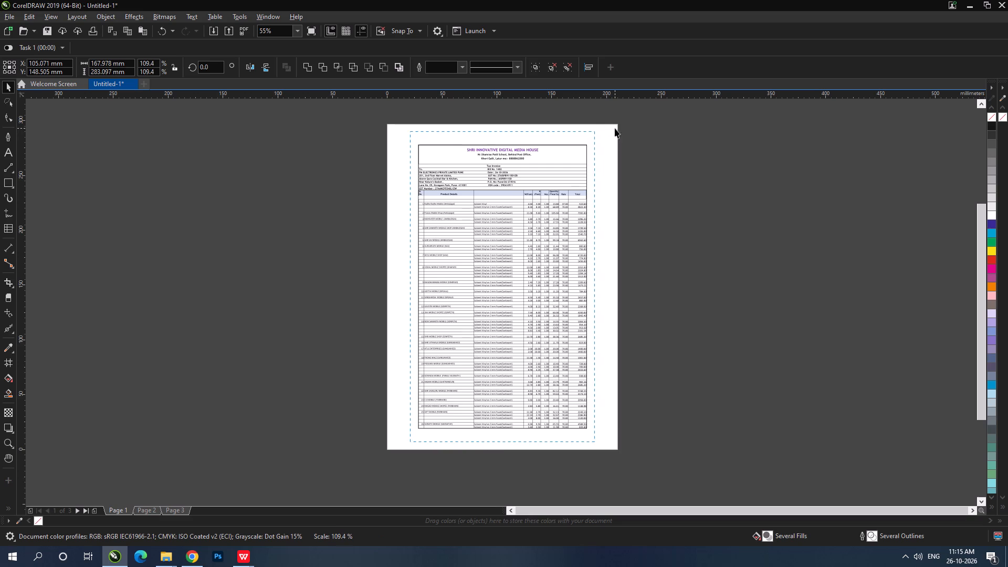
left_click(142, 508)
key("ctrl+a")
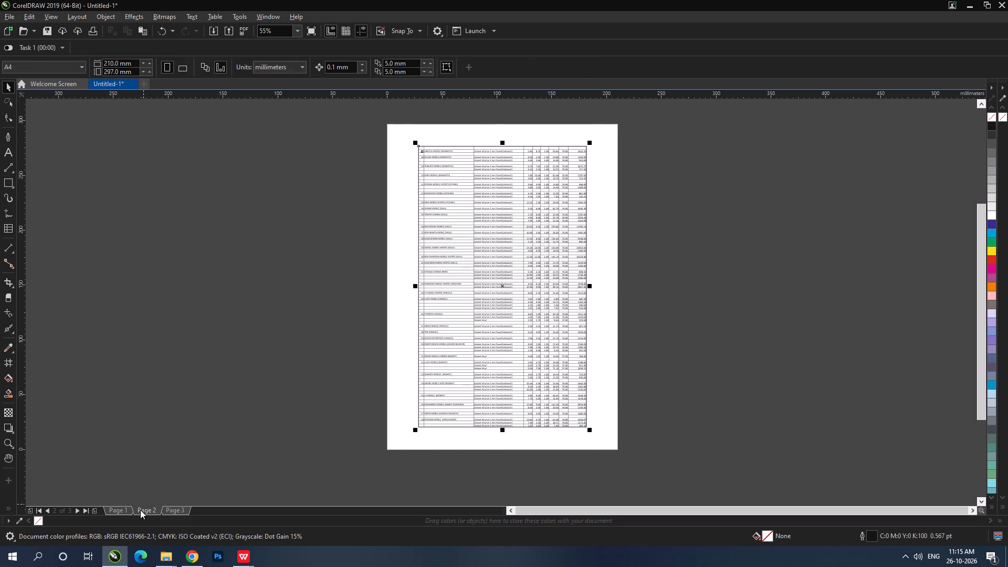
key("ctrl+r")
left_click(177, 436)
left_click(179, 511)
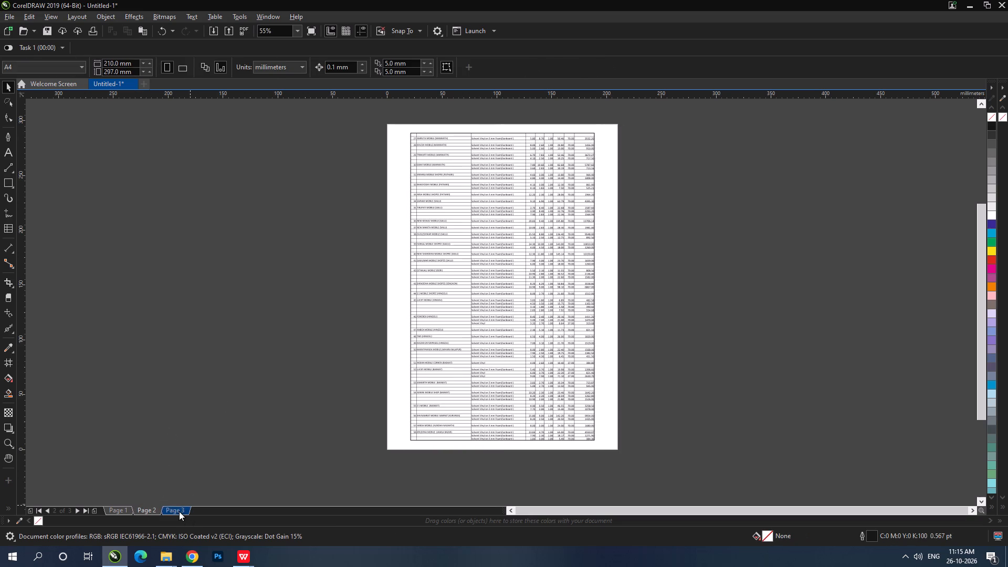
key("ctrl+a")
key("ctrl+r")
left_click(651, 366)
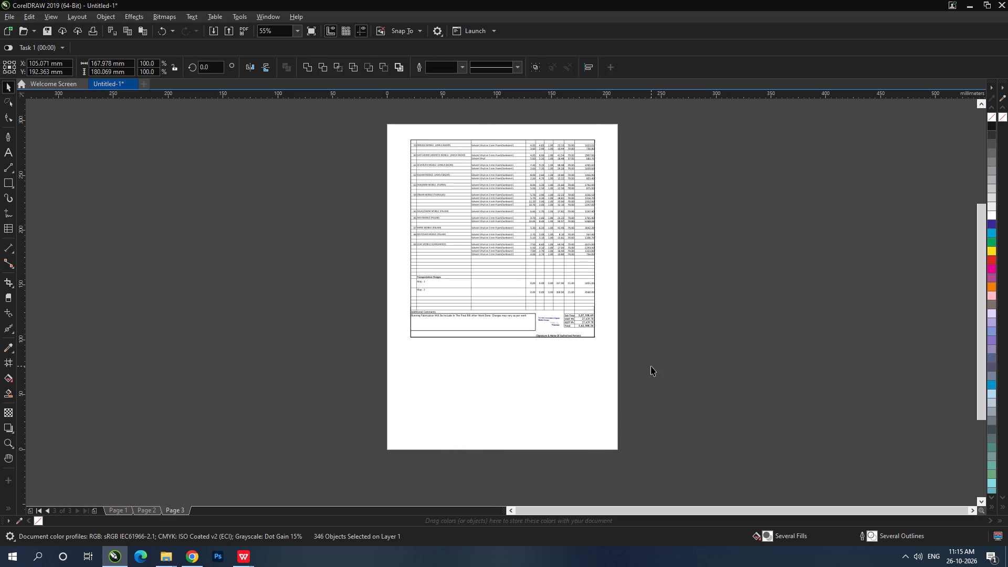
Add a page-sized 210 × 297 mm rectangle with outline width None to page 1 and group it with the invoice.
left_click(119, 509)
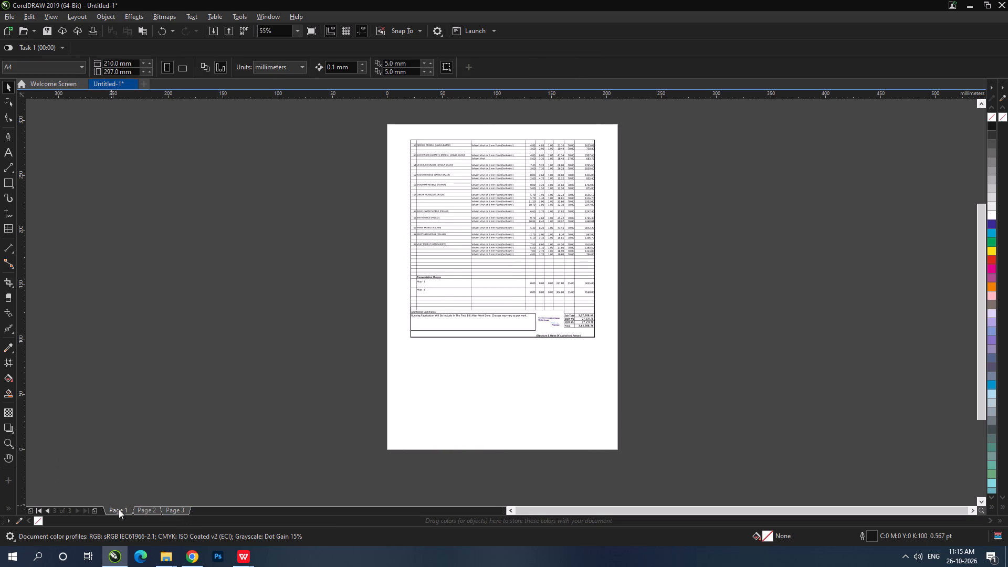
double_click(11, 181)
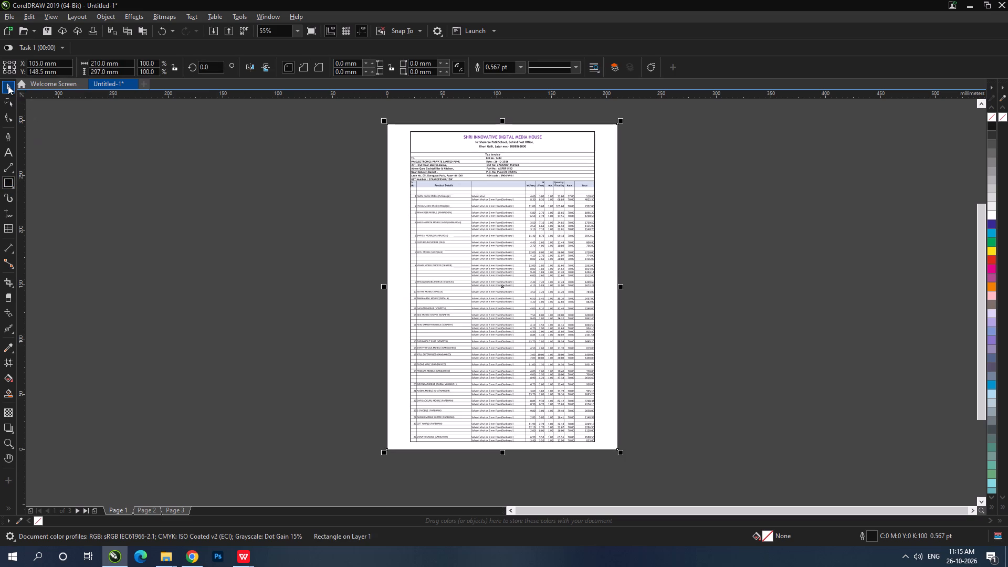
left_click(8, 86)
left_click(516, 64)
left_click(504, 77)
left_click(290, 221)
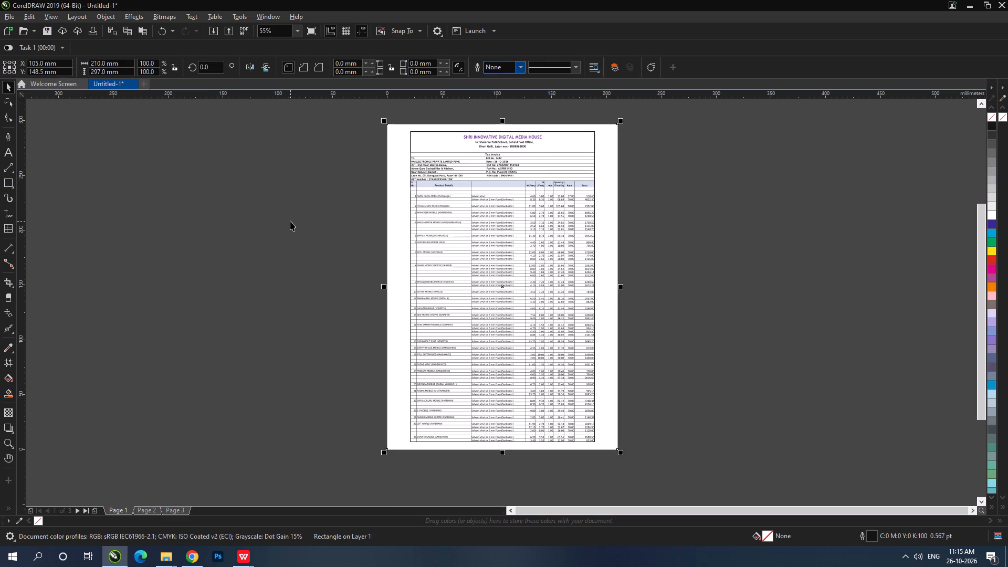
key("ctrl+a")
key("ctrl+g")
Add a page-sized 210 × 297 mm rectangle with outline width None to page 2 and group it with the invoice.
left_click(150, 509)
left_click(239, 289)
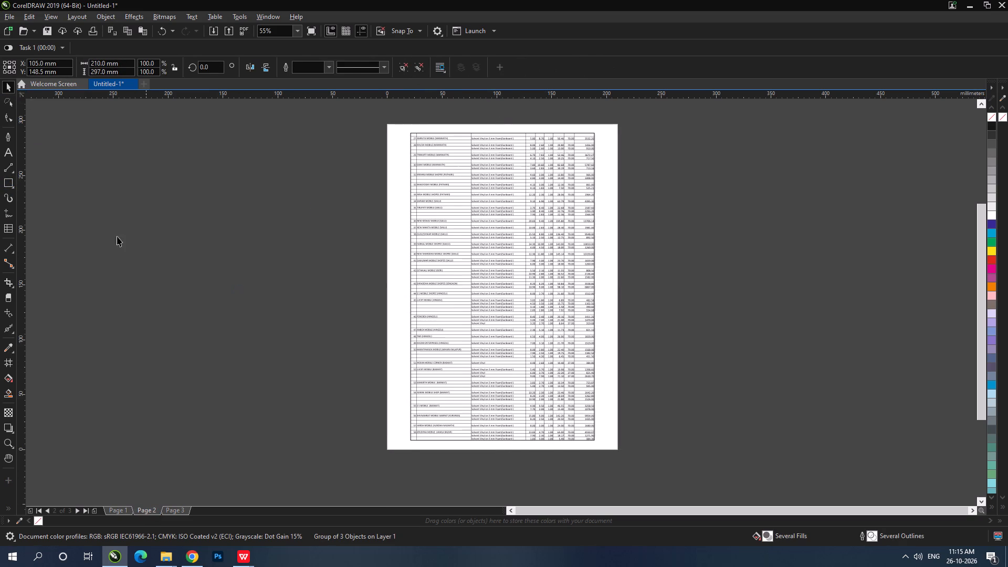
double_click(3, 180)
left_click(12, 87)
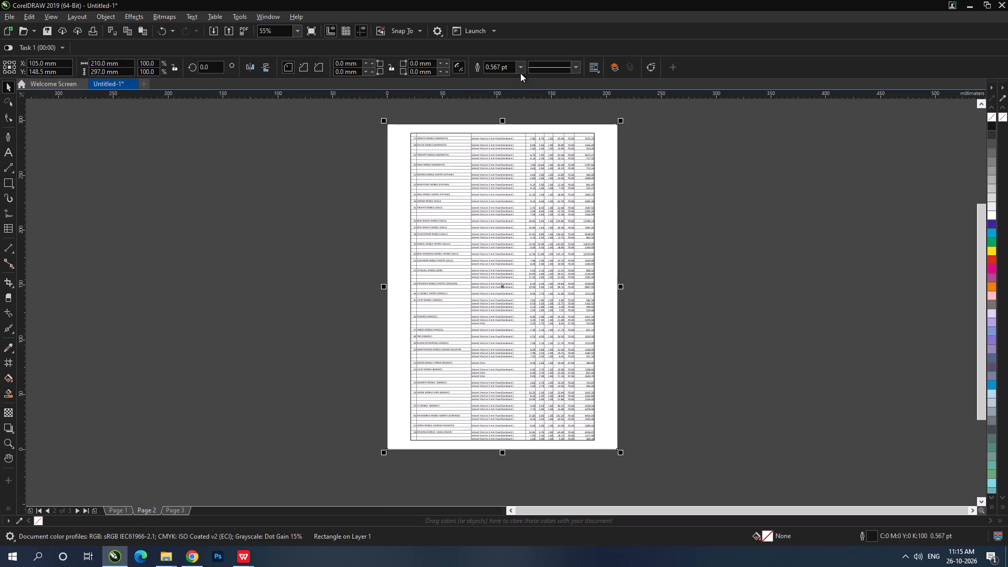
left_click(519, 66)
left_click(497, 77)
left_click(333, 217)
key("ctrl+a")
key("ctrl+g")
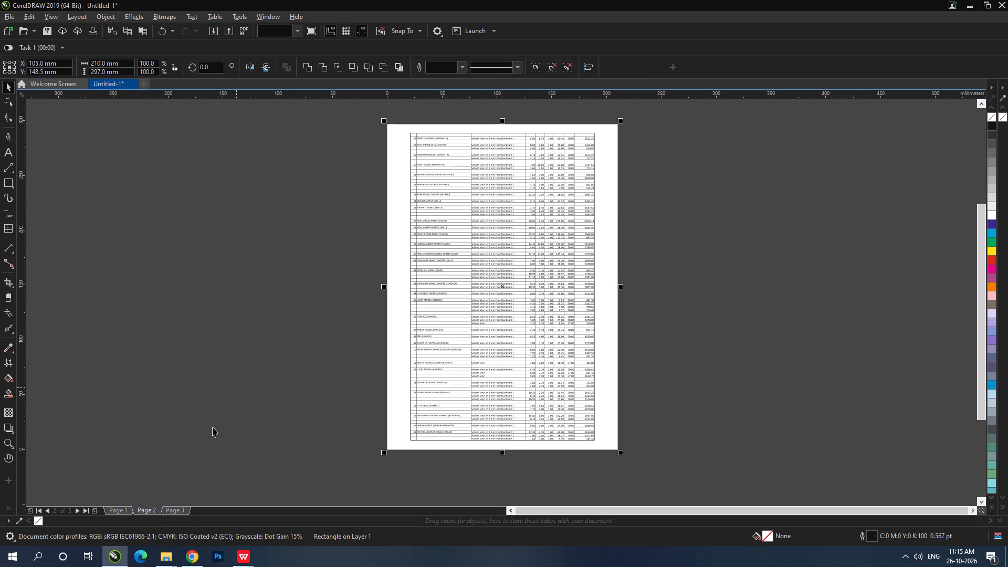
Add a page-sized 210 × 297 mm rectangle to page 3.
left_click(178, 510)
left_click(215, 324)
triple_click(8, 176)
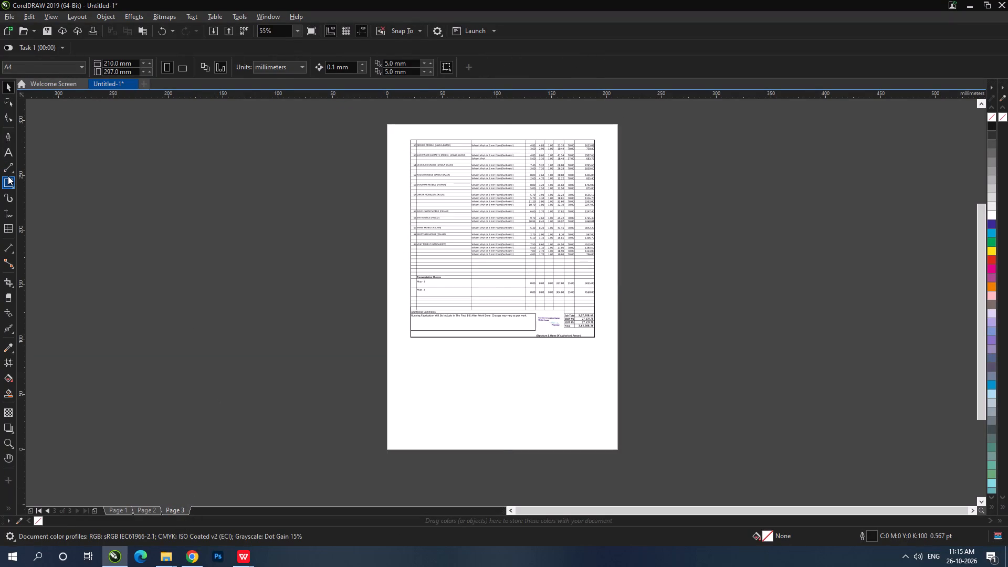
left_click(3, 83)
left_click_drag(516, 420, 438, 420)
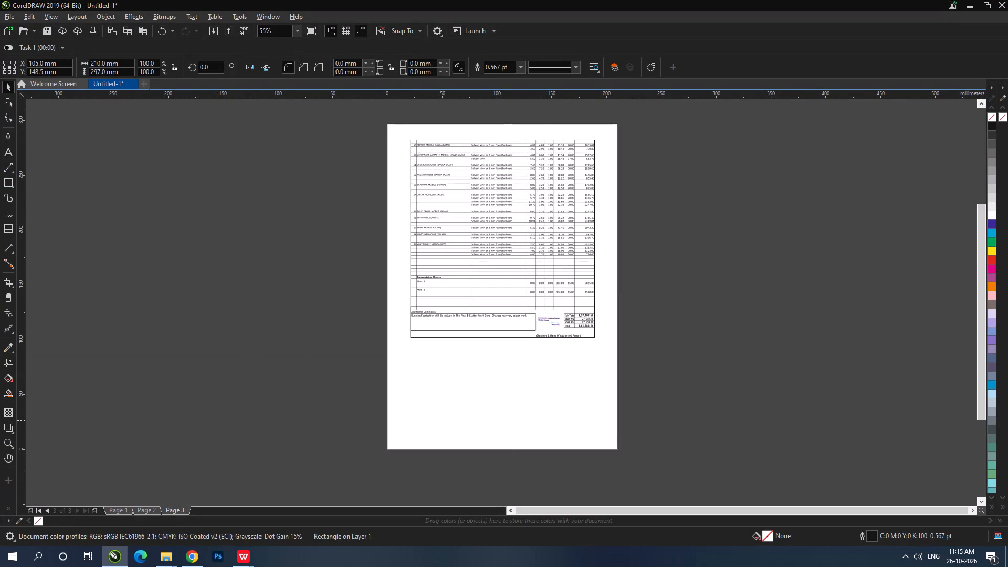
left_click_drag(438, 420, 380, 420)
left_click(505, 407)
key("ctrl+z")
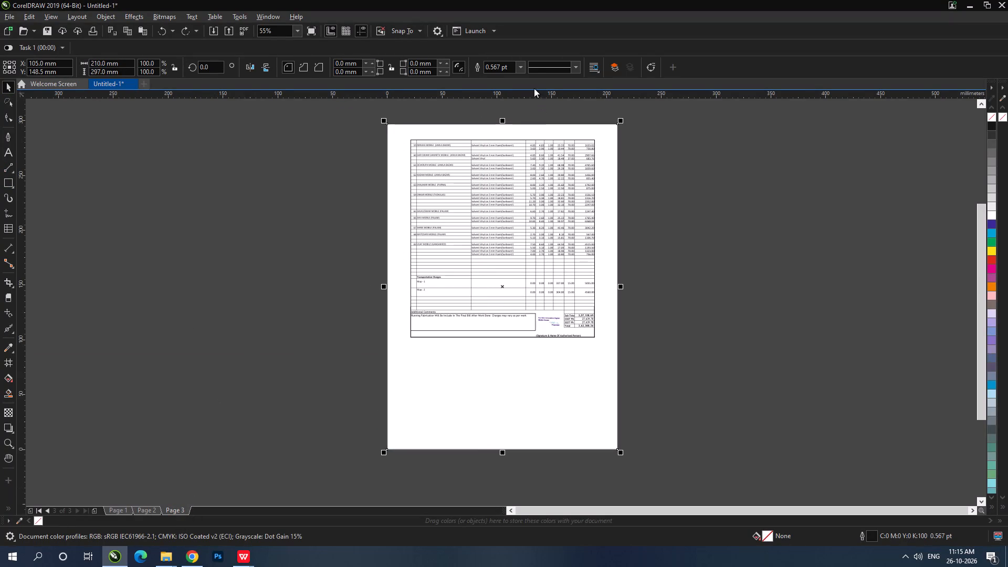
Set the page 3 page-sized rectangle's outline width to None and group all objects on that page.
left_click(522, 61)
left_click(499, 77)
left_click(300, 146)
key("ctrl+a")
key("ctrl+g")
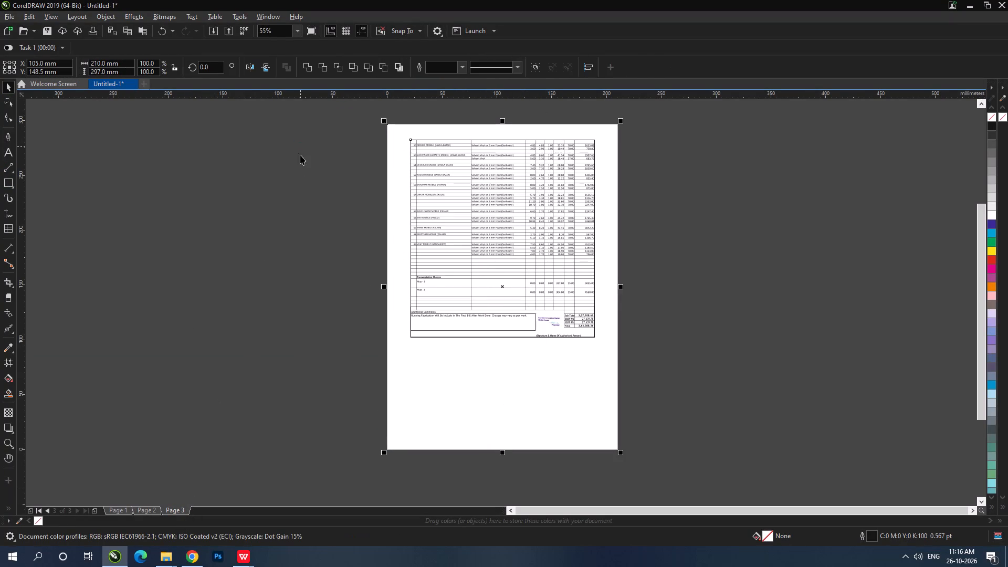
Export pages 1-3 as a PDF in the 1482 folder, overwriting B1 AREA = F 35 BRANDING = TAX INVOICE = 1482.
left_click(124, 511)
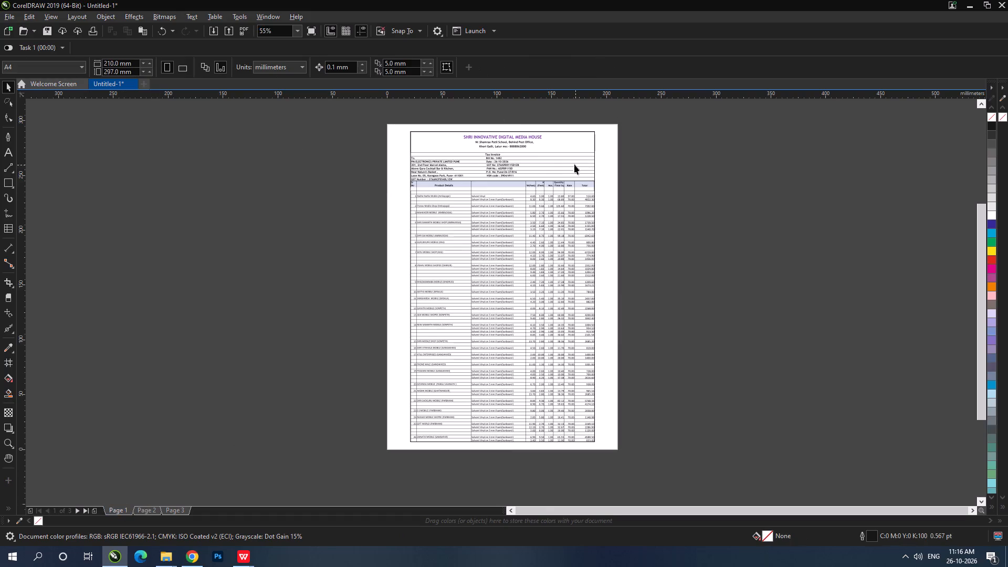
scroll(541, 146, "up", 2)
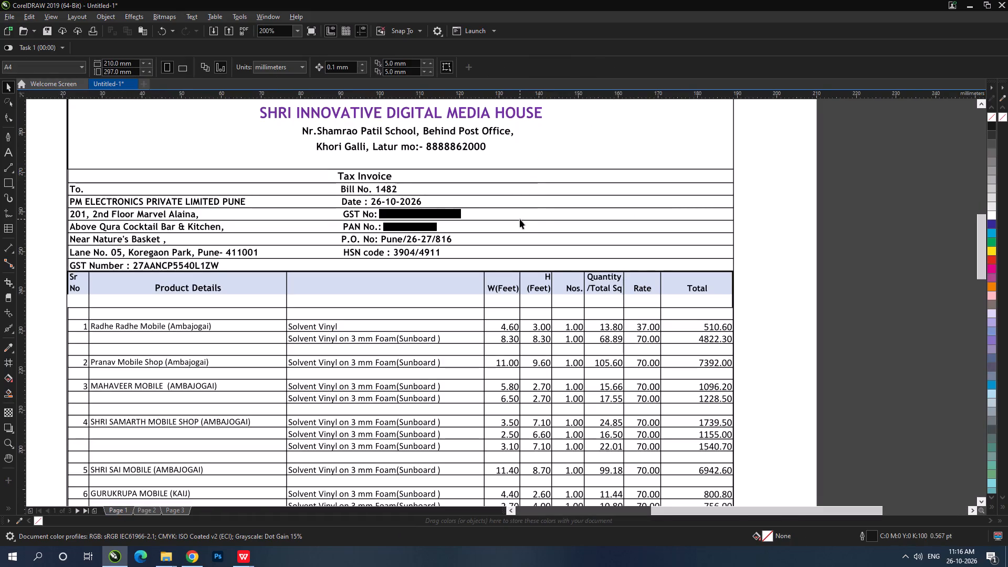
key("ctrl+a")
key("ctrl+g")
key("ctrl+e")
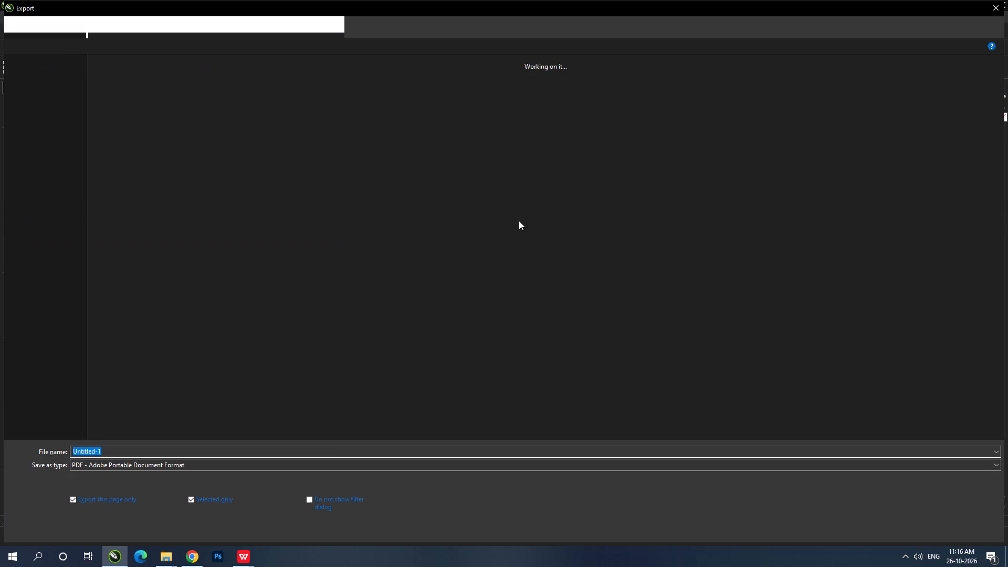
left_click(367, 261)
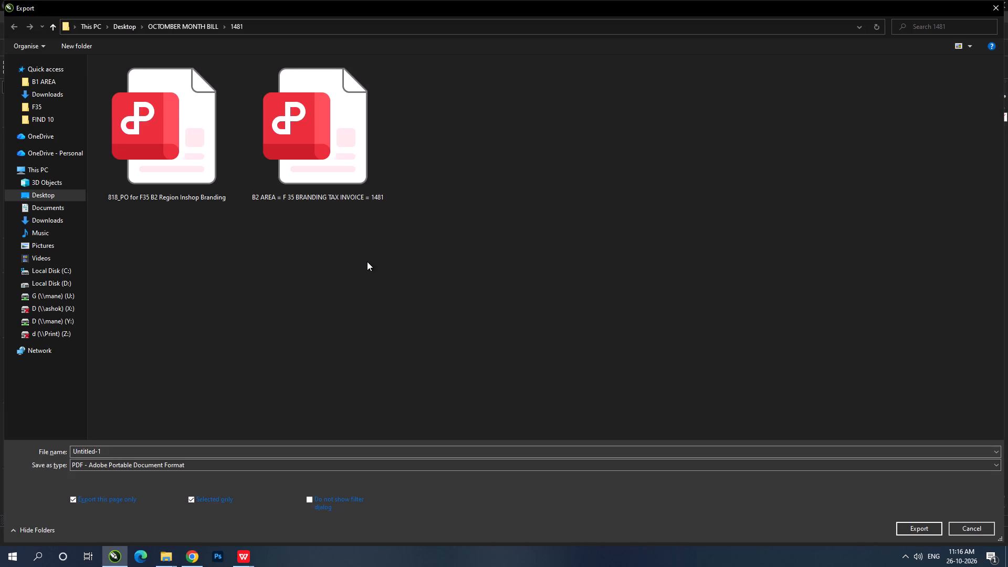
key("BackSpace")
double_click(793, 327)
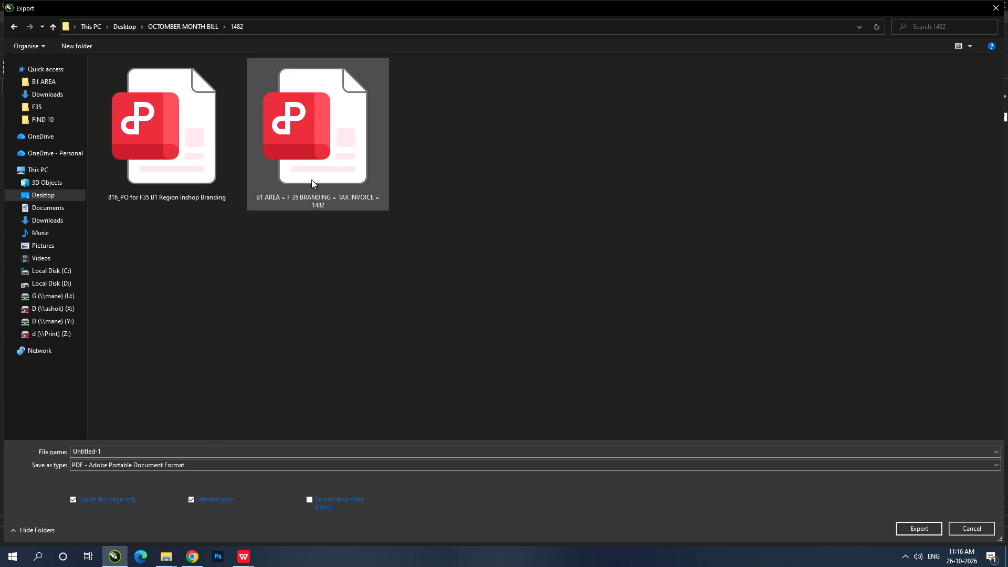
left_click(322, 160)
left_click(920, 528)
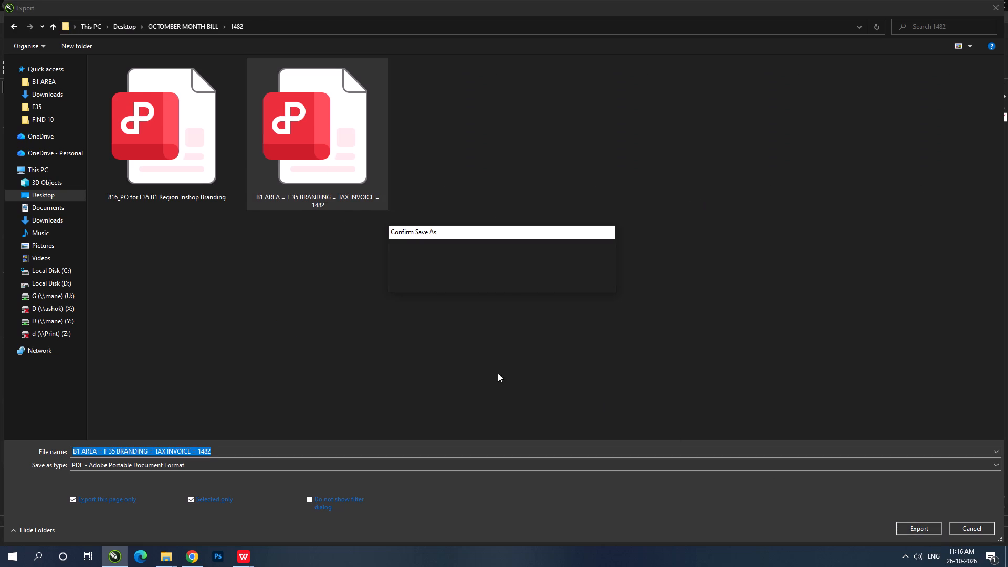
left_click(563, 286)
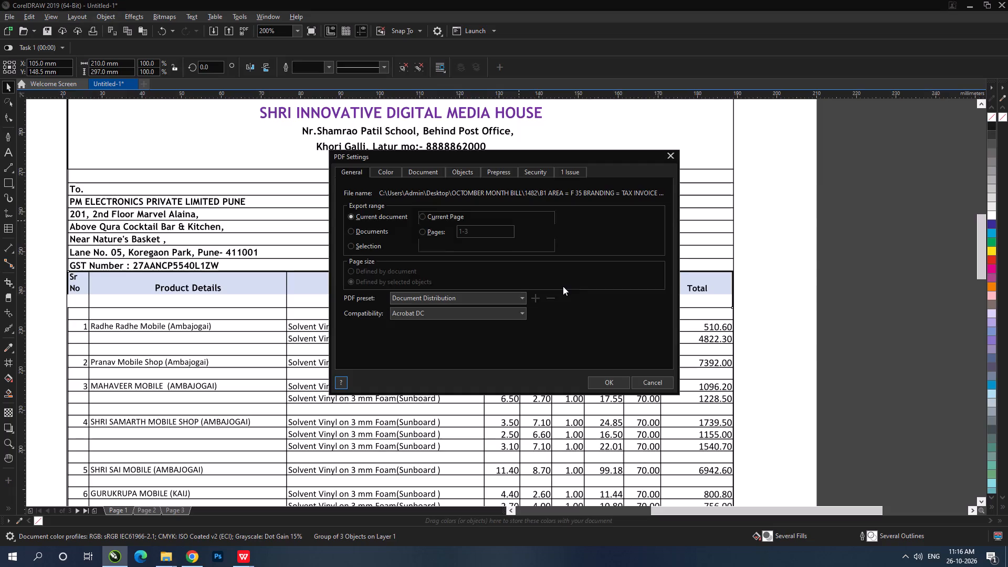
left_click(436, 230)
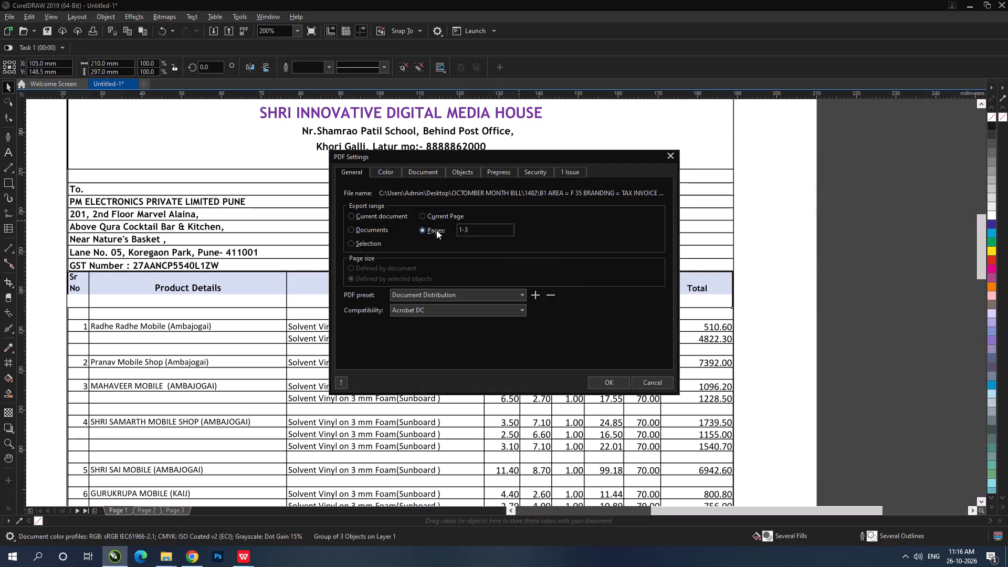
left_click(608, 382)
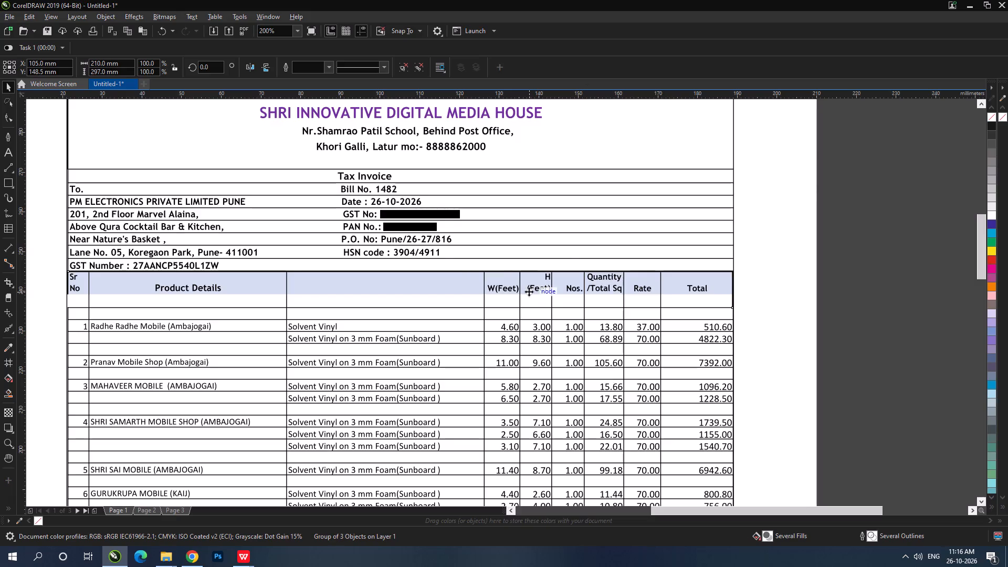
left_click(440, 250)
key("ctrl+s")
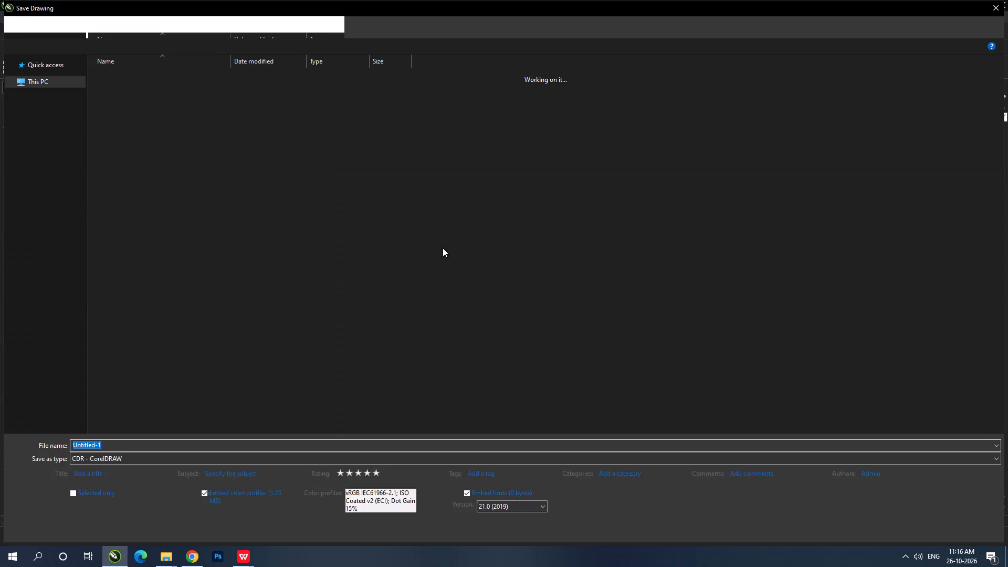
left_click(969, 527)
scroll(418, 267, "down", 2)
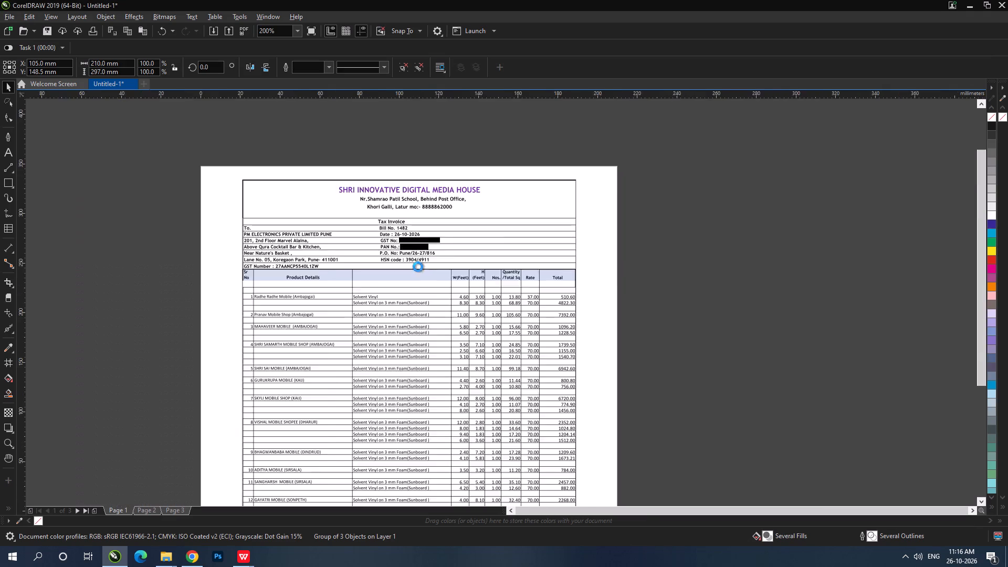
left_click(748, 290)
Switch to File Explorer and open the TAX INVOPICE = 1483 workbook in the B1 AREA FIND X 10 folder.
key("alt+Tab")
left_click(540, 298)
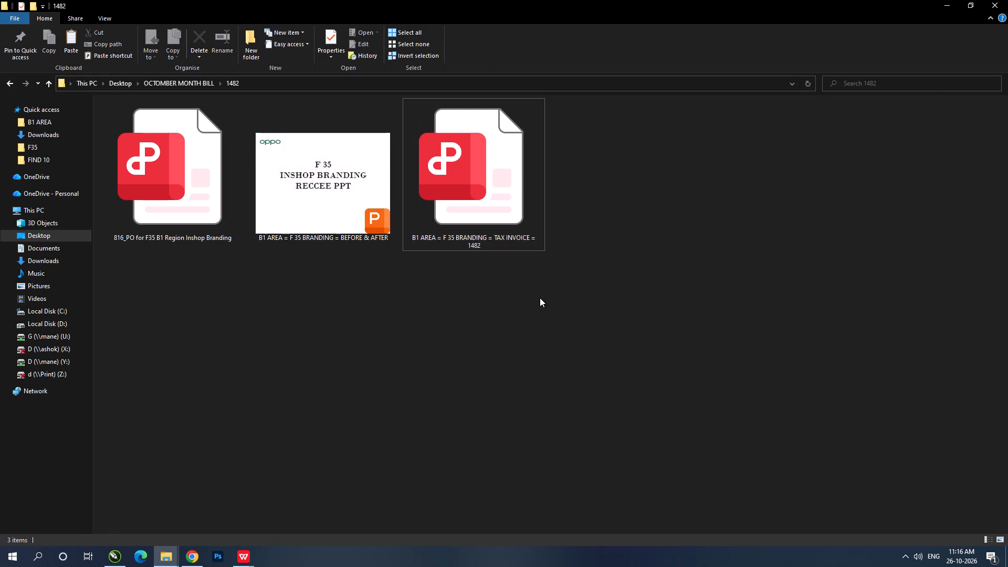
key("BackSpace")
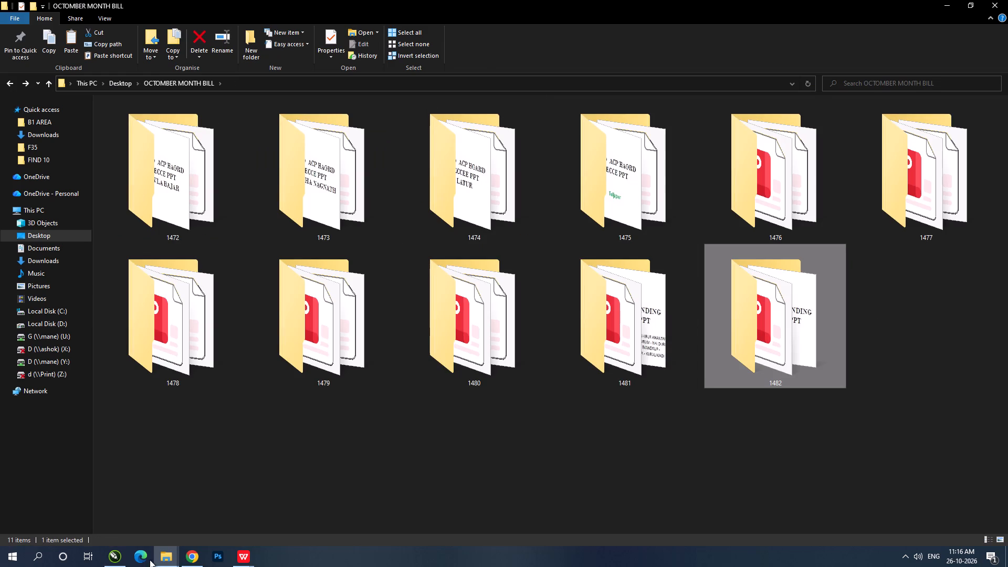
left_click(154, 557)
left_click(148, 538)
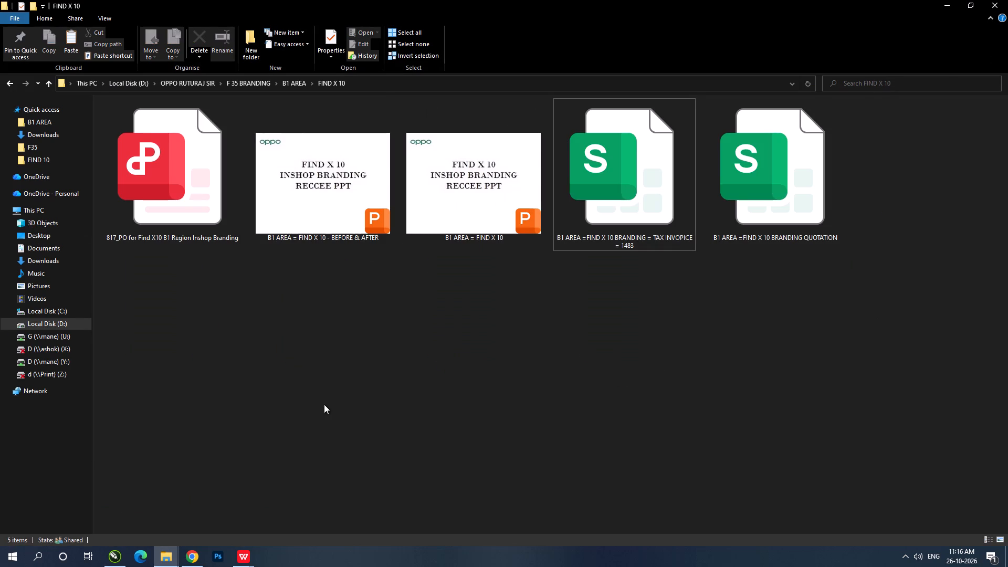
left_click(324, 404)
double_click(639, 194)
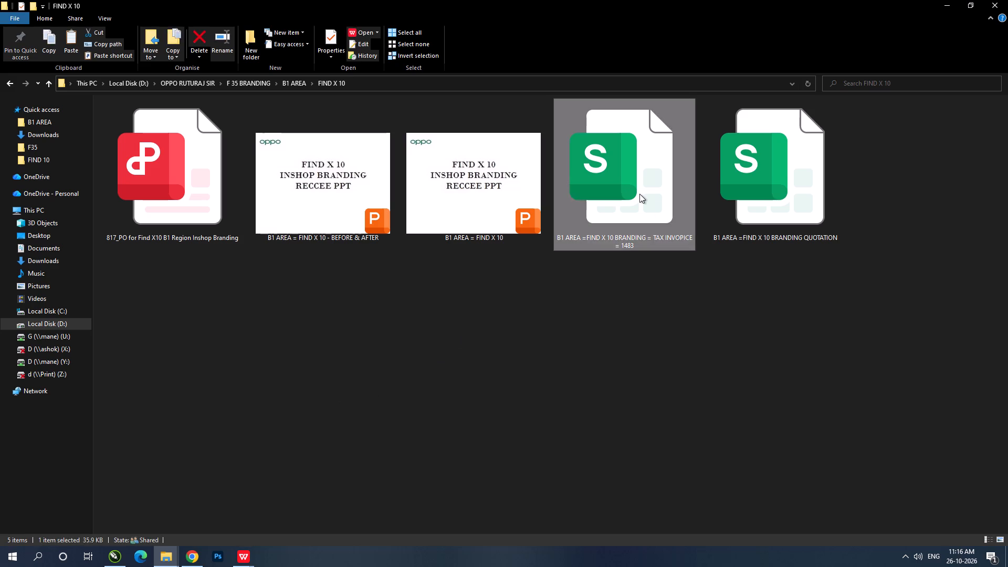
Close the 816_PO for F35 B1 Region Inshop Branding PDF and the F 35 BRANDING BEFORE & AFTER presentation.
left_click(380, 6)
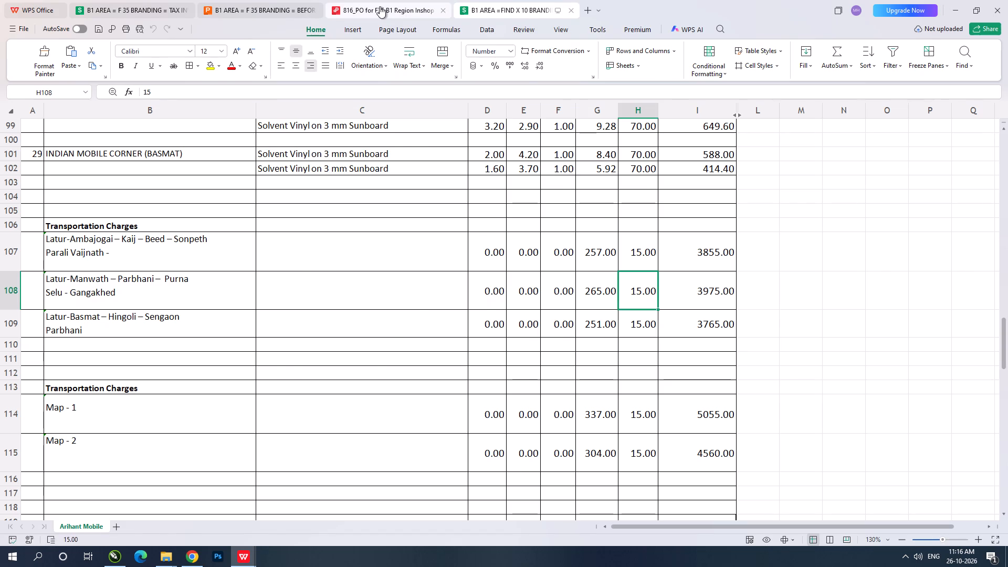
left_click(442, 12)
left_click(314, 9)
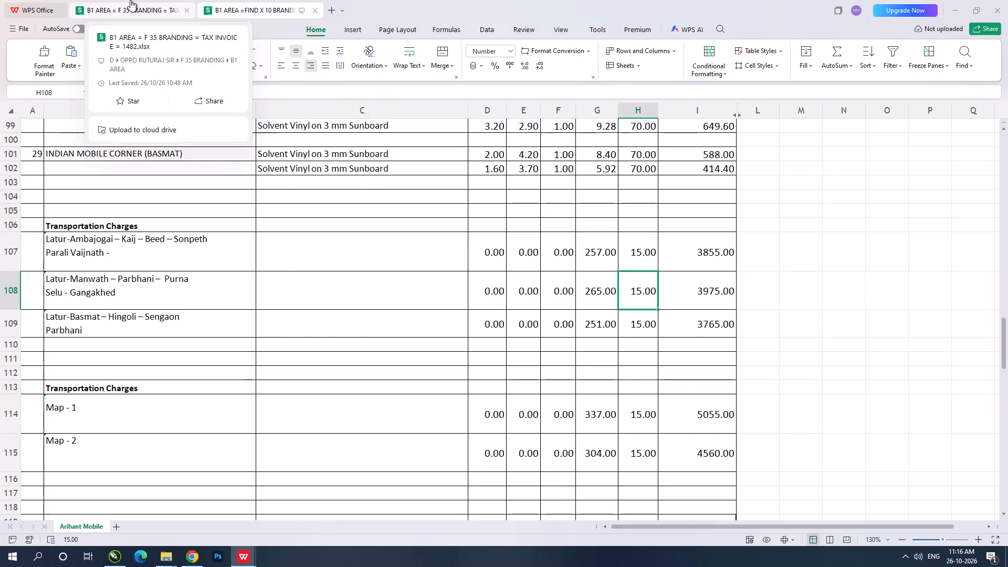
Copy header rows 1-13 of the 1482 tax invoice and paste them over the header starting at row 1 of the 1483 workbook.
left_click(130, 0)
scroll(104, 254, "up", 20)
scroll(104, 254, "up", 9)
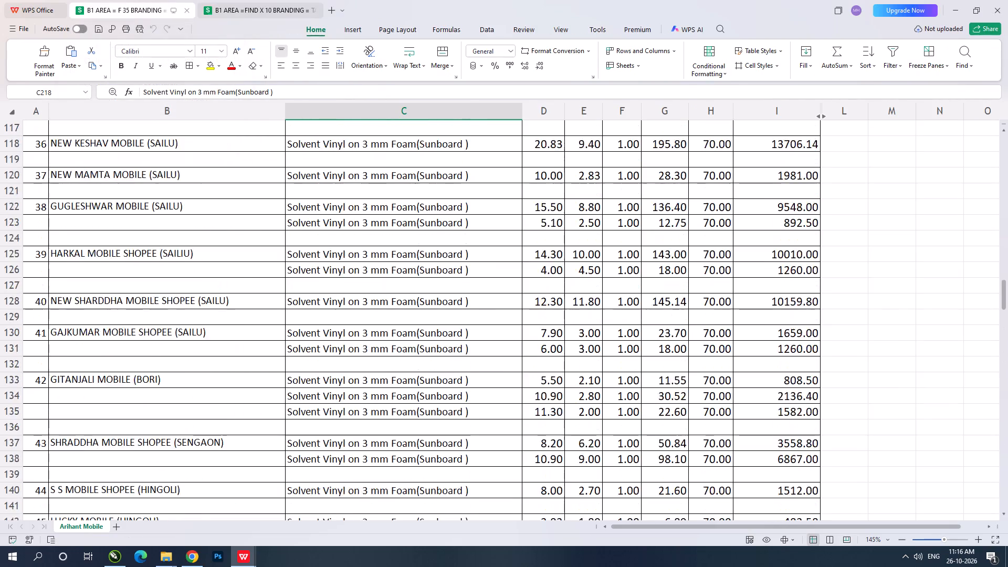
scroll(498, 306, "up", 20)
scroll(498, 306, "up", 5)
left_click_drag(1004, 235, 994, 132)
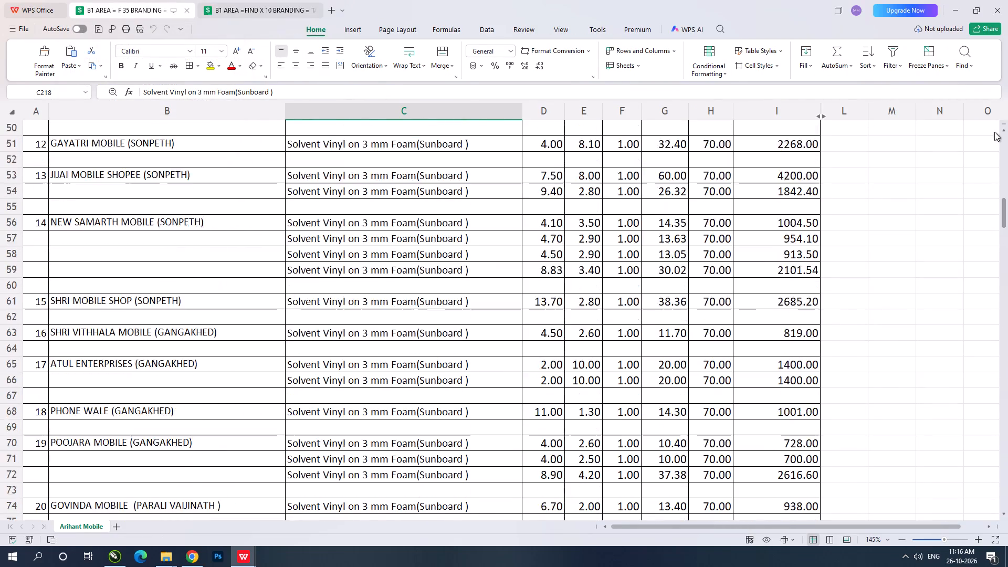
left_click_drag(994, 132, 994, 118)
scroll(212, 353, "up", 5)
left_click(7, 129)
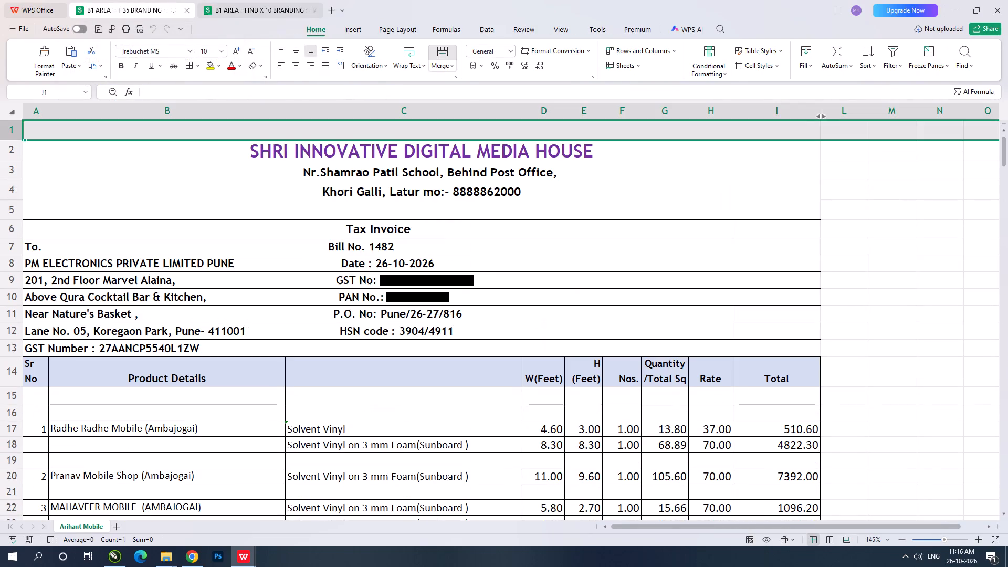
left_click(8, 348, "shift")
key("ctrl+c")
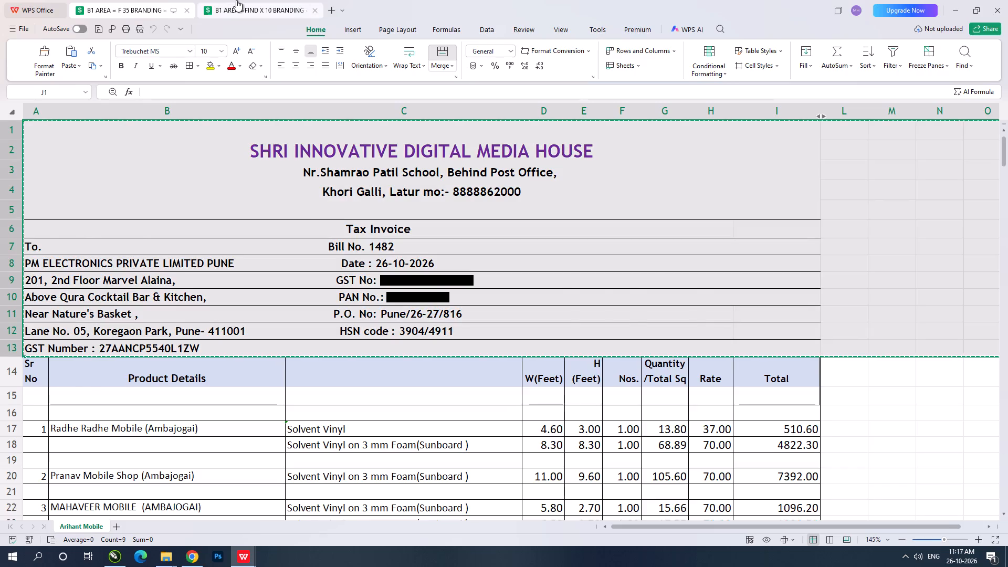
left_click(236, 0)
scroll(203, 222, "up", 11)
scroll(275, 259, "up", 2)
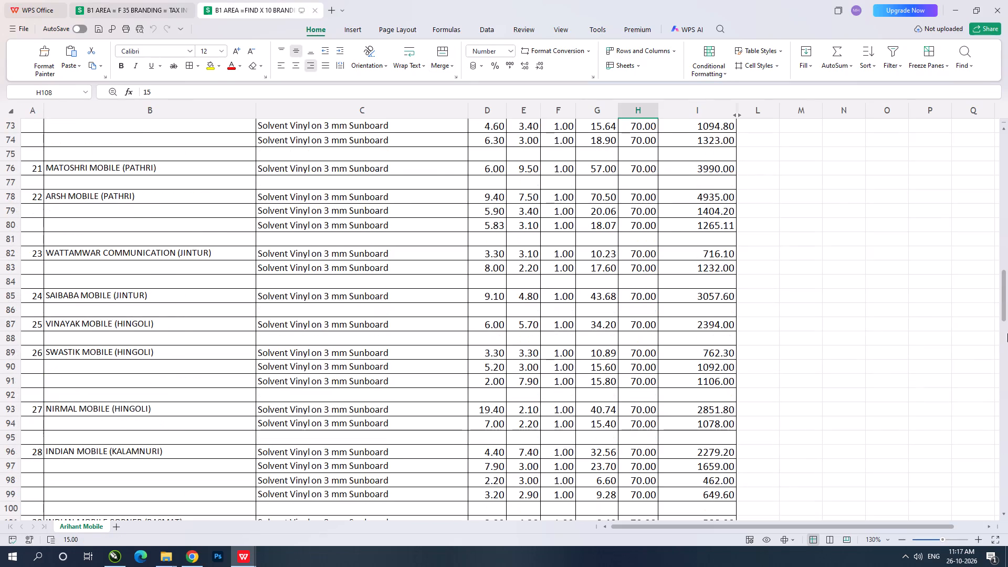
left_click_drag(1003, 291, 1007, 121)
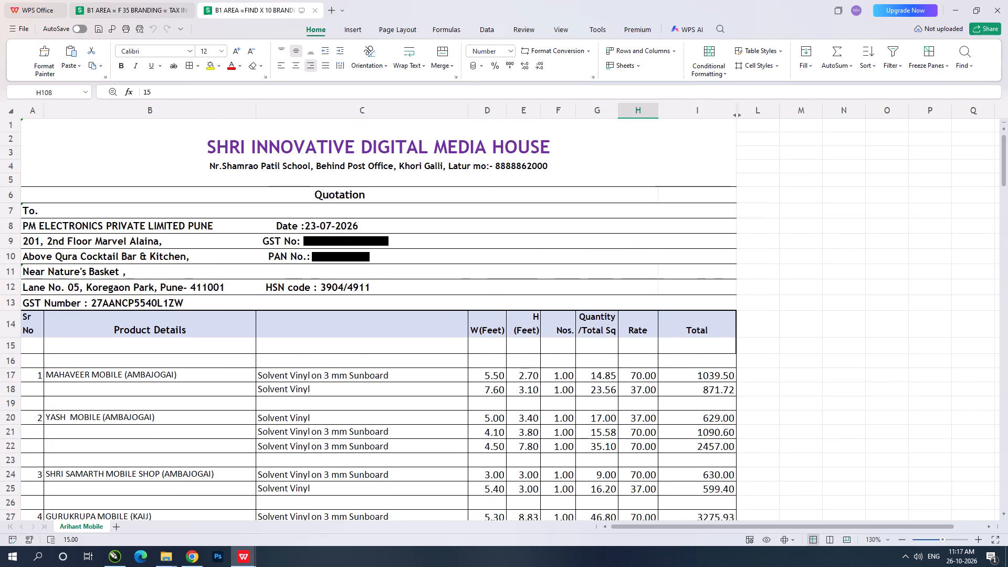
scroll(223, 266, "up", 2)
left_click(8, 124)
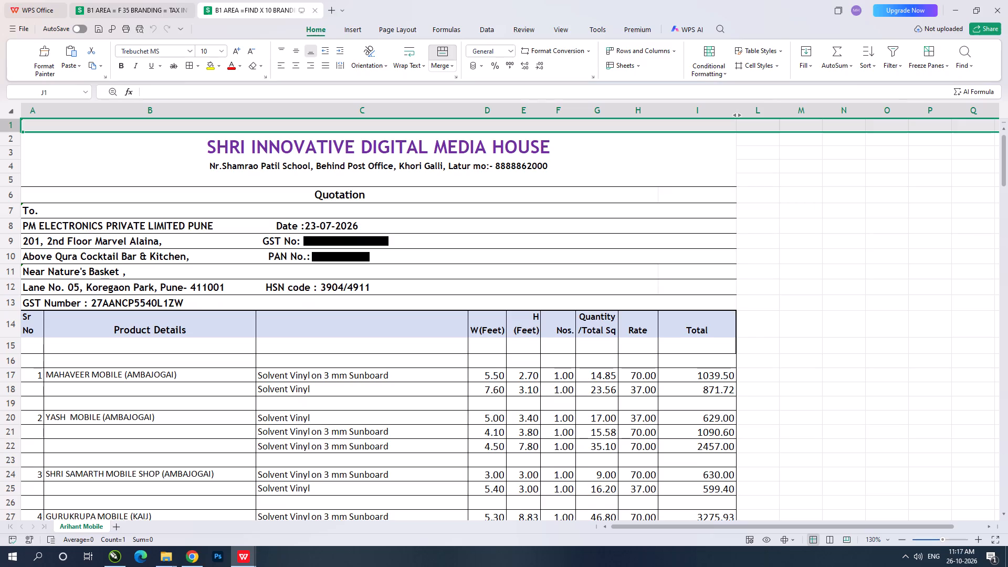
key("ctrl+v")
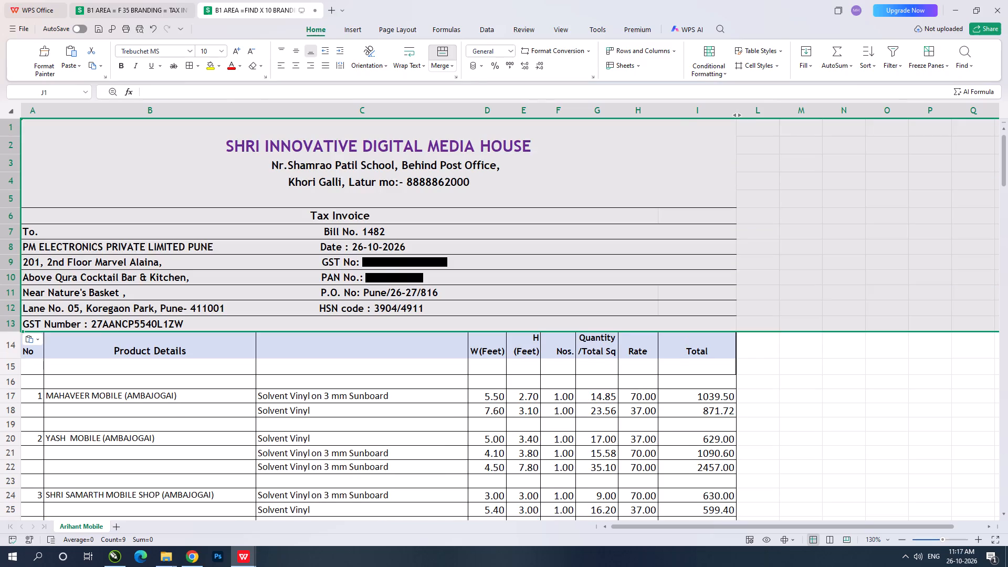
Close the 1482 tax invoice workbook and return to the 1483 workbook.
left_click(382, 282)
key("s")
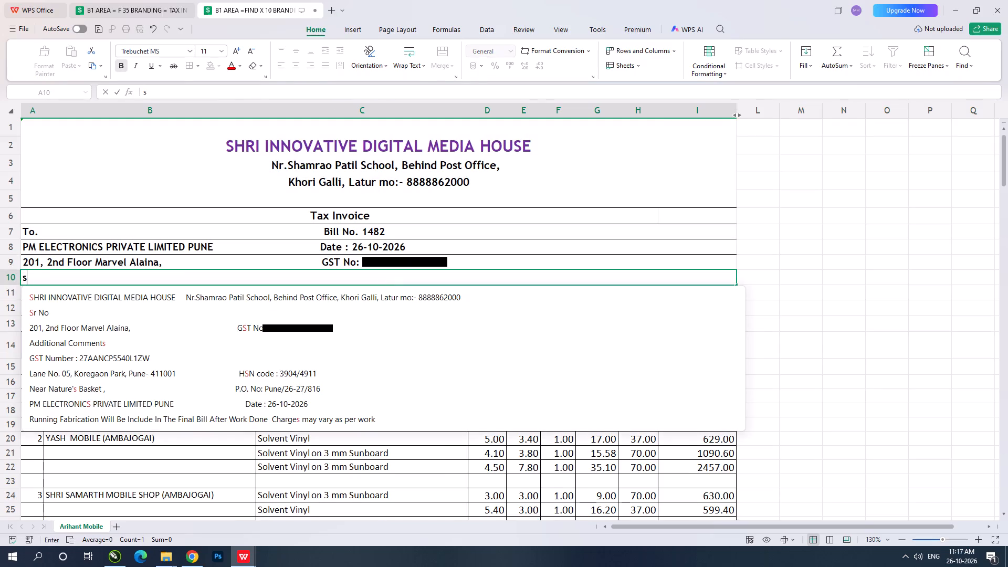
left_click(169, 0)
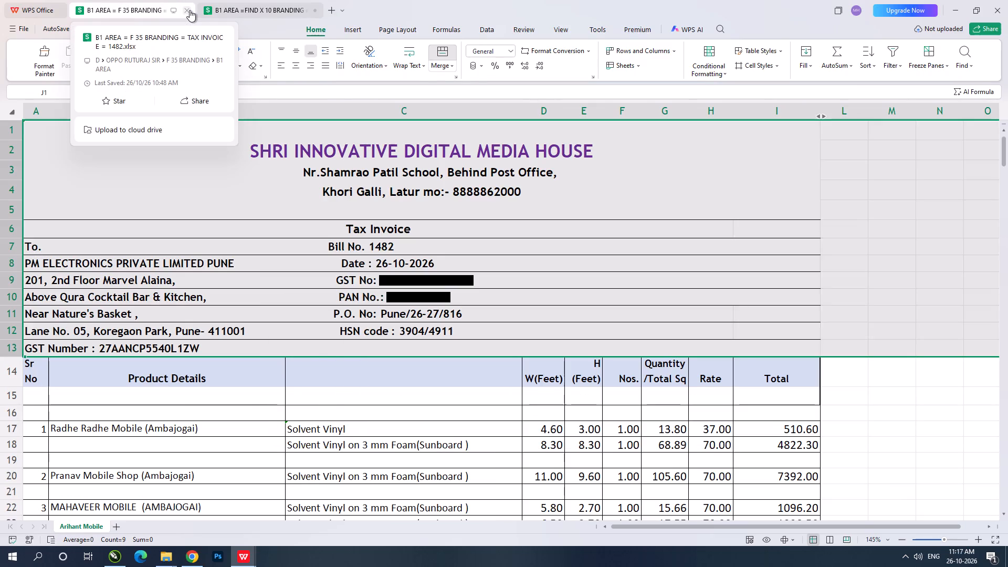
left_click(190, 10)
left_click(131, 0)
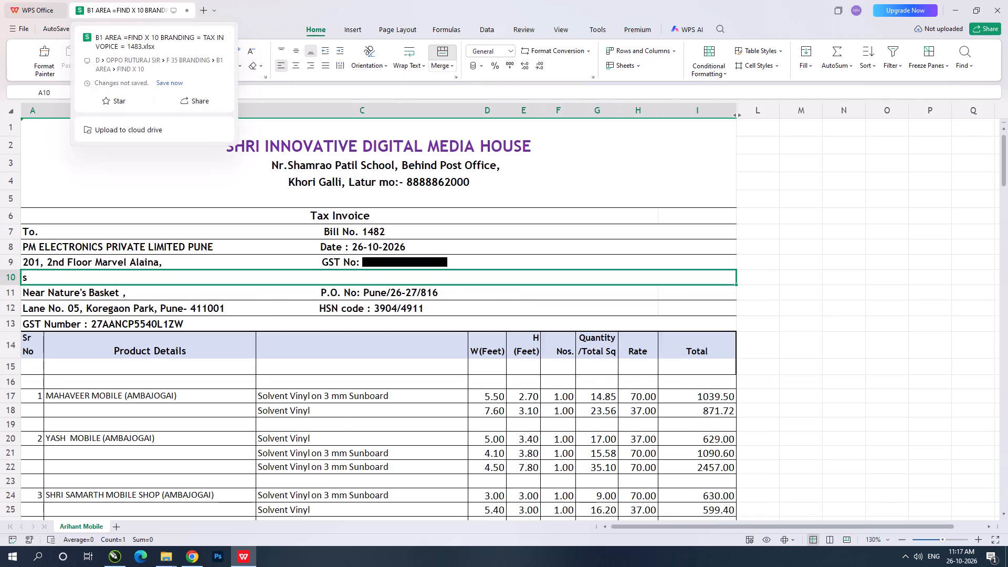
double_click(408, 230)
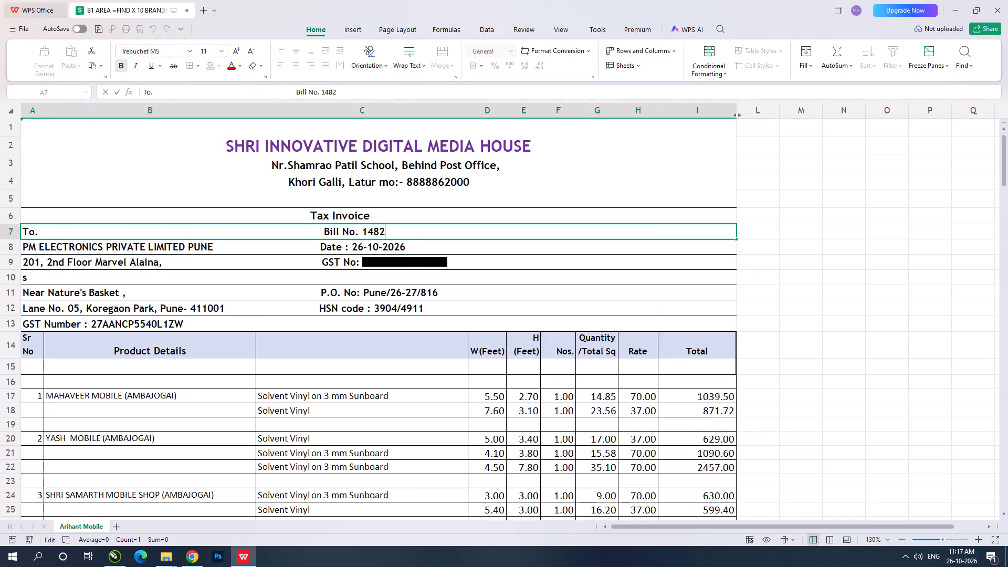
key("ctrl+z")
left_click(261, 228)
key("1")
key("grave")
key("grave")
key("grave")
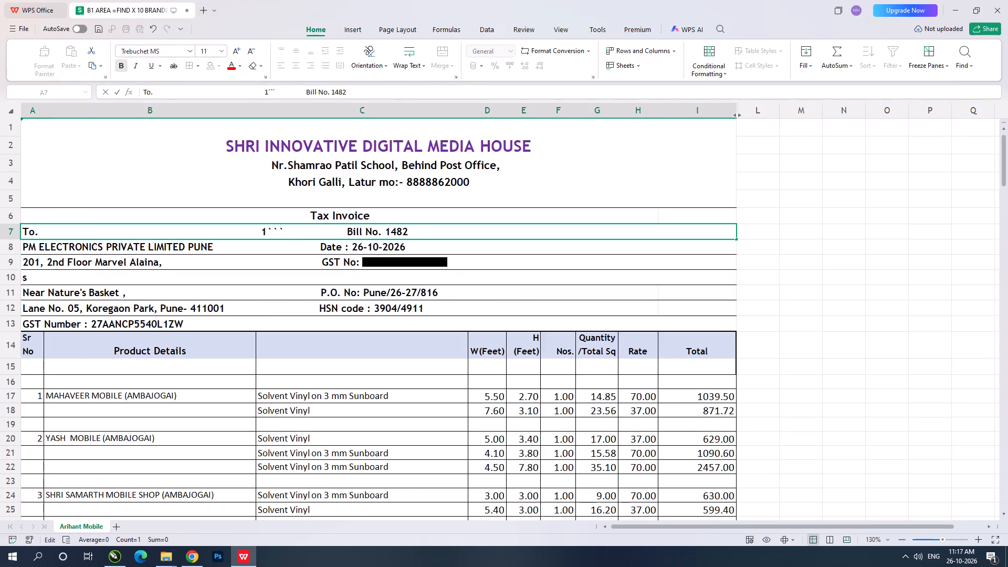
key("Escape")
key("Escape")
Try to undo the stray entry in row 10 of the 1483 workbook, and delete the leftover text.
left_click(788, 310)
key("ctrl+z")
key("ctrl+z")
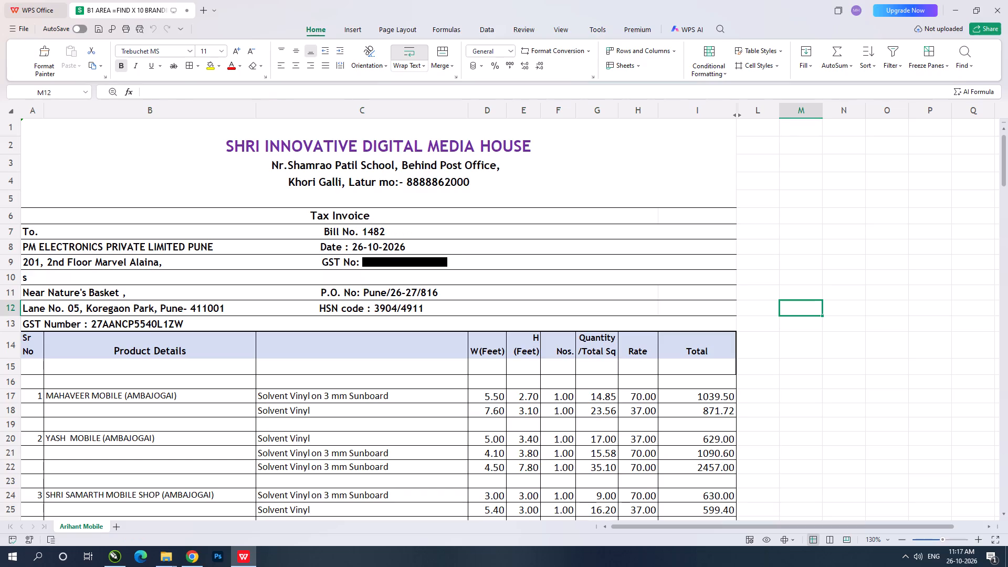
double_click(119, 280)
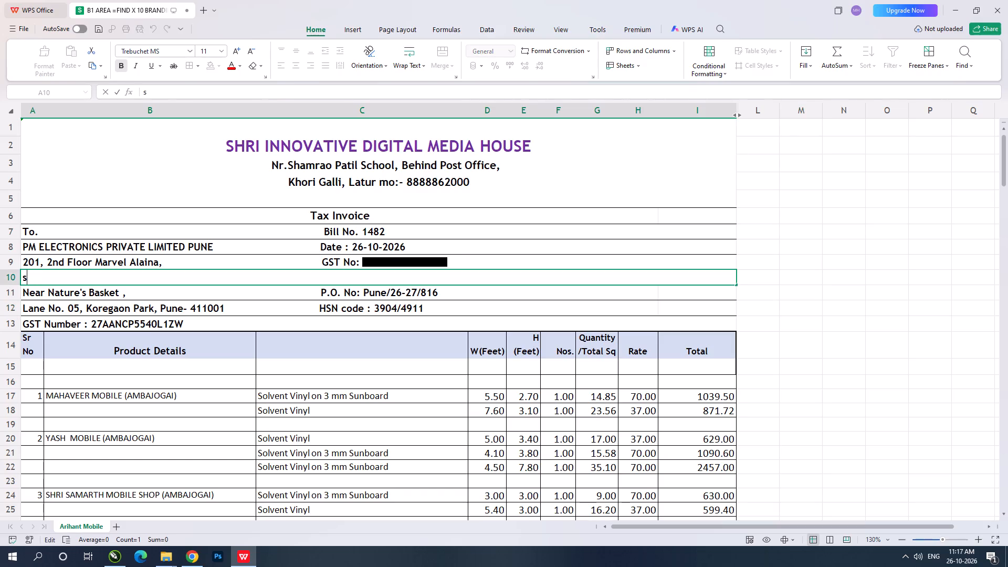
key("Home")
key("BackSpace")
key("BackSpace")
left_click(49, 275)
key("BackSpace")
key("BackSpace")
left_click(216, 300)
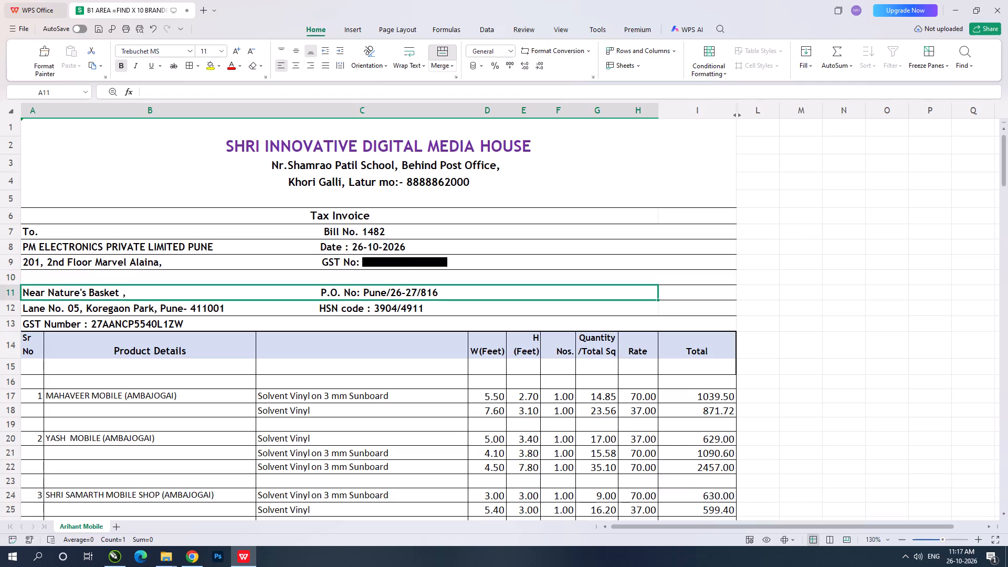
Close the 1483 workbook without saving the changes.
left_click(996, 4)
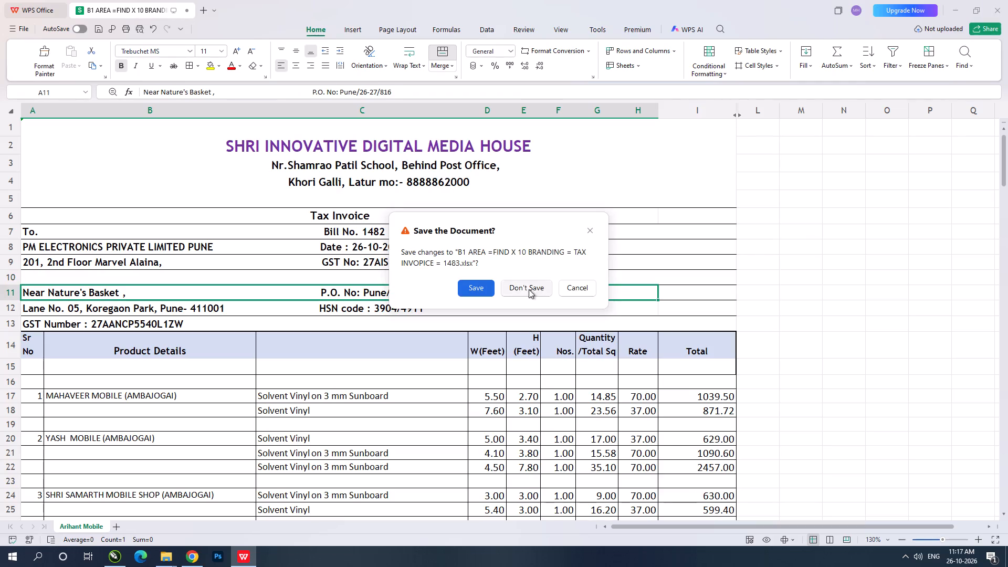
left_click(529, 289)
Open the B1 AREA = F 35 BRANDING = TAX INVOICE = 1482 workbook from the B1 AREA folder at its header.
left_click(475, 308)
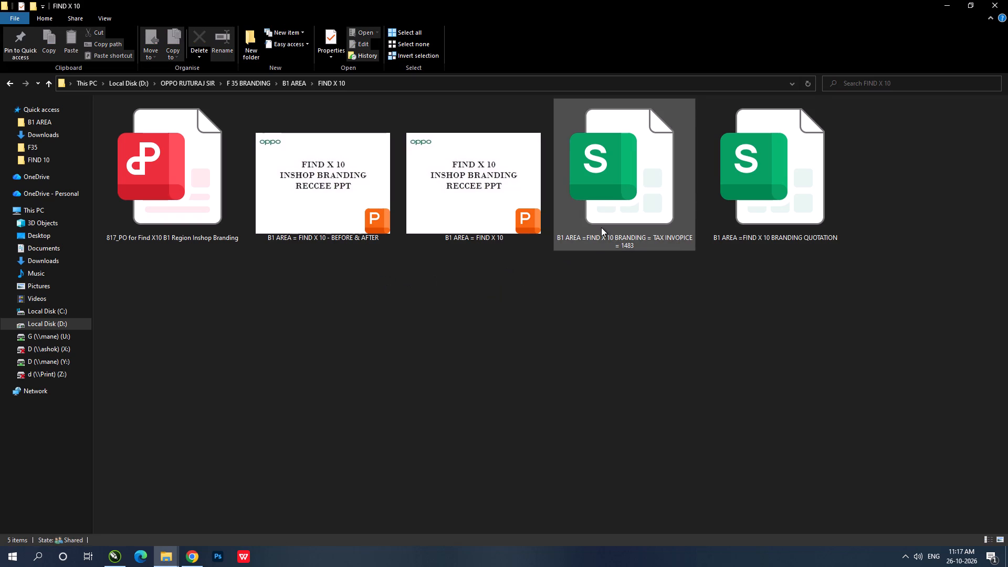
key("BackSpace")
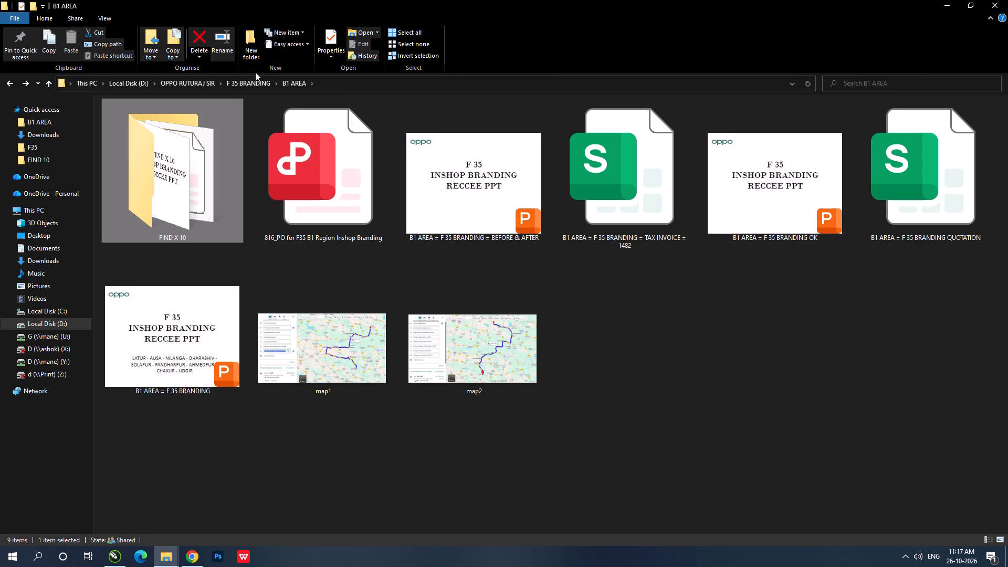
double_click(654, 201)
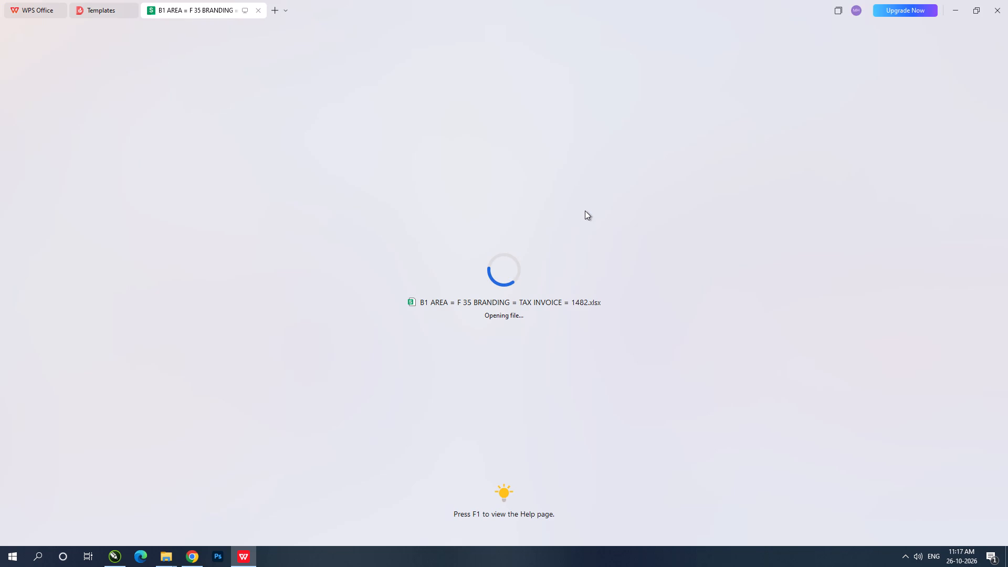
scroll(472, 396, "up", 5)
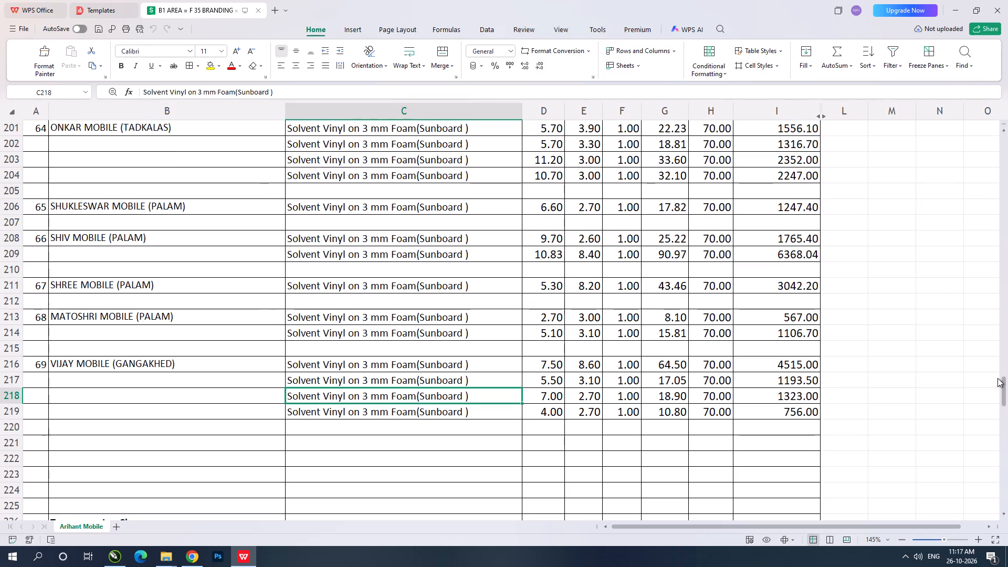
left_click_drag(1004, 390, 998, 145)
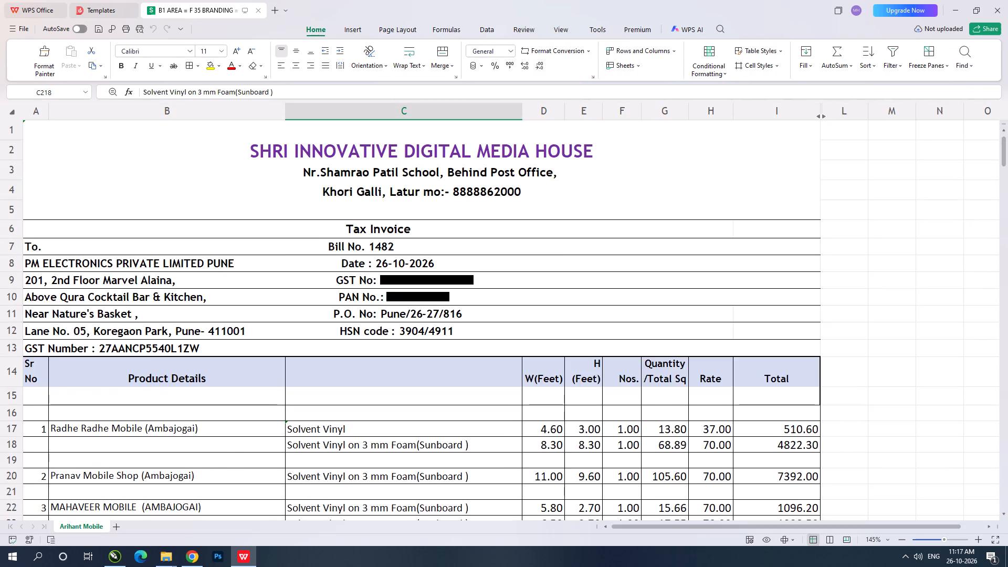
scroll(77, 215, "up", 3)
Open the B1 AREA =FIND X 10 BRANDING = TAX INVOPICE = 1483 workbook from the FIND X 10 folder.
key("alt+Tab")
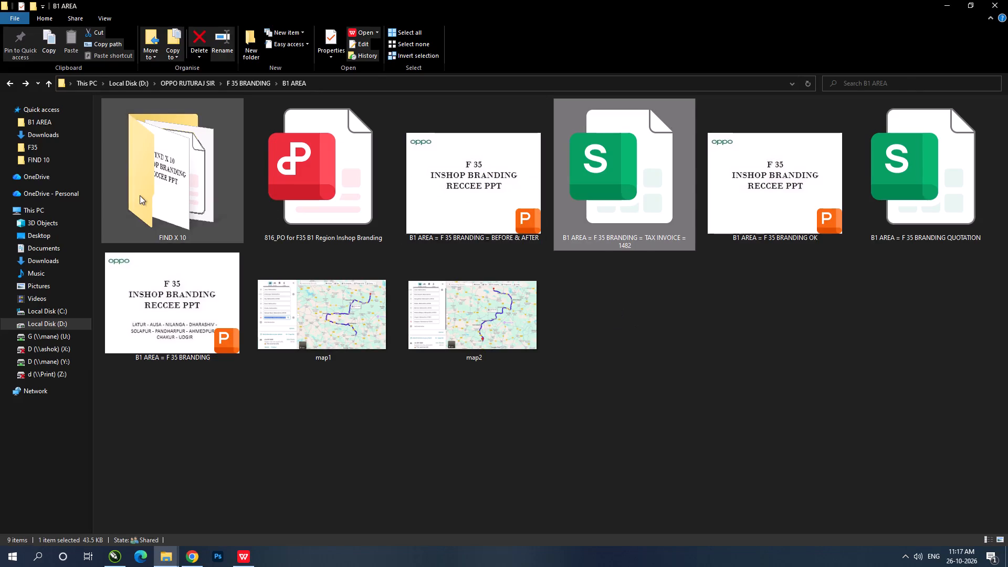
double_click(140, 195)
left_click(634, 182)
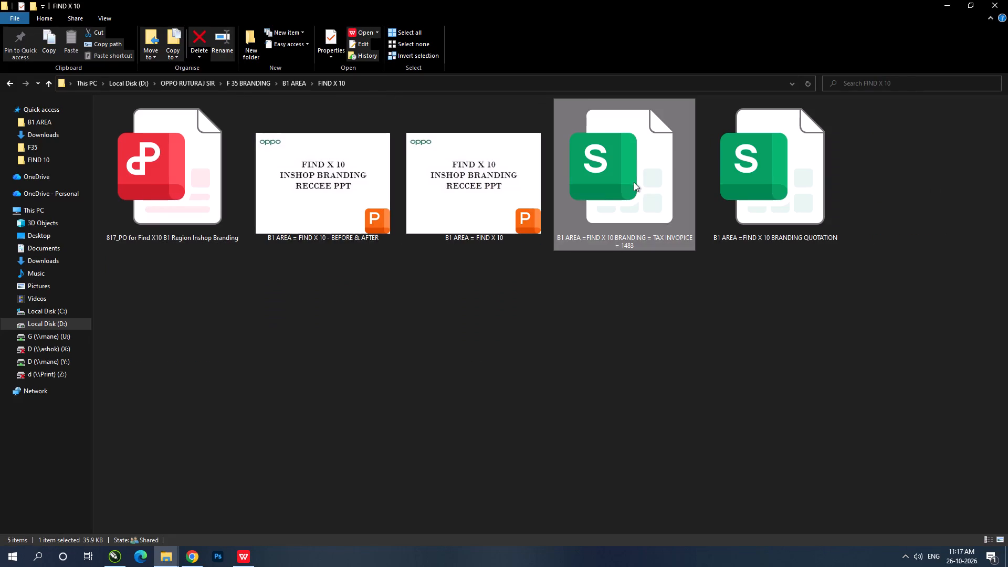
double_click(634, 182)
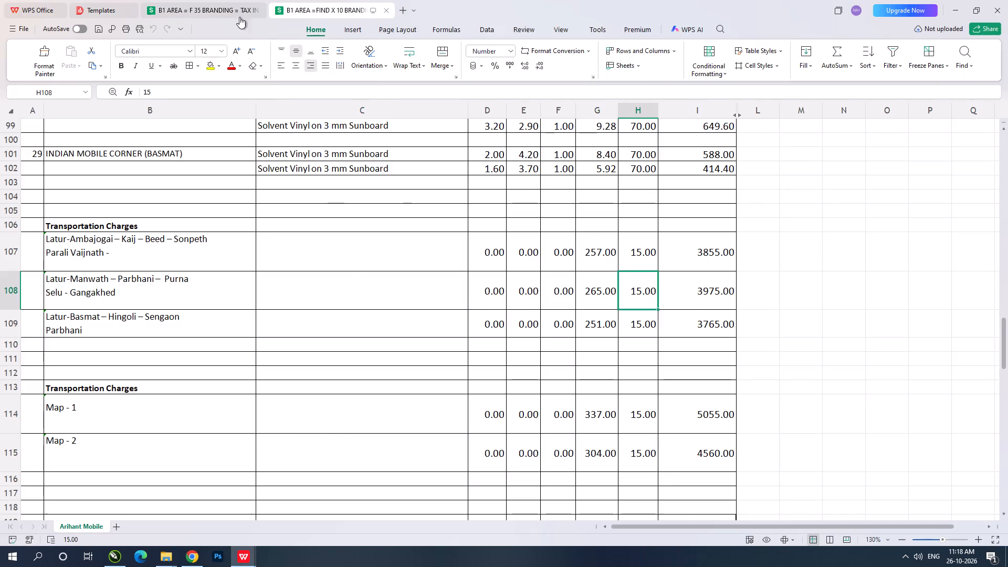
Copy header rows 1–13 from the 1482 invoice workbook and paste them over the quotation header of the 1483 workbook.
left_click(212, 0)
scroll(8, 168, "up", 5)
left_click(7, 128)
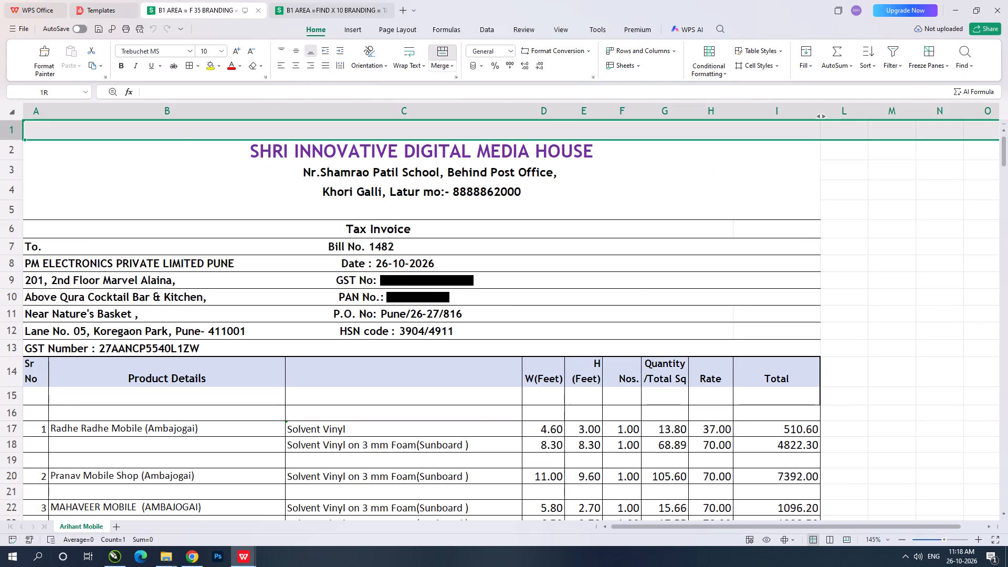
left_click(9, 346, "shift")
key("ctrl+c")
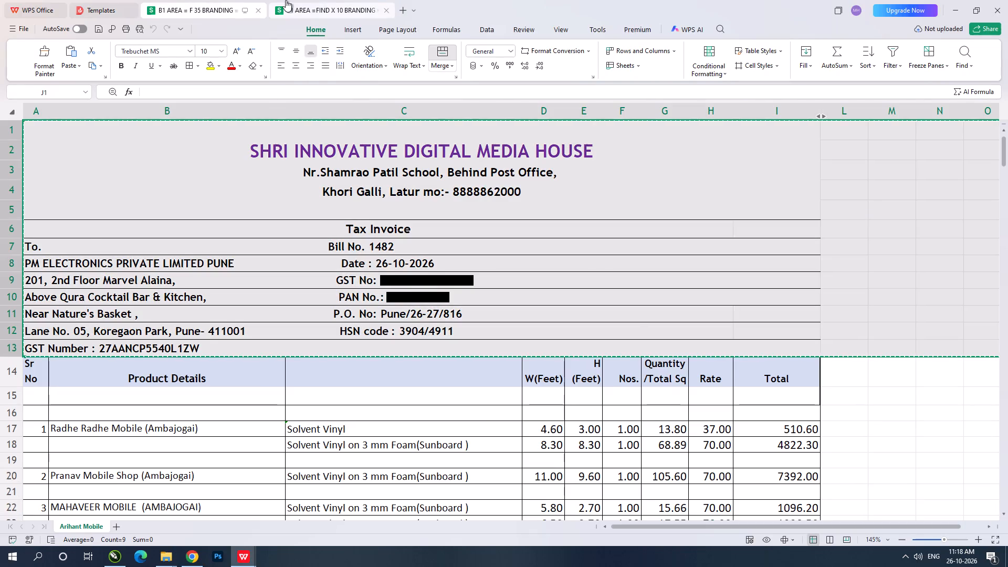
left_click(314, 0)
scroll(103, 176, "up", 5)
left_click_drag(1003, 314, 1007, 118)
scroll(343, 297, "up", 4)
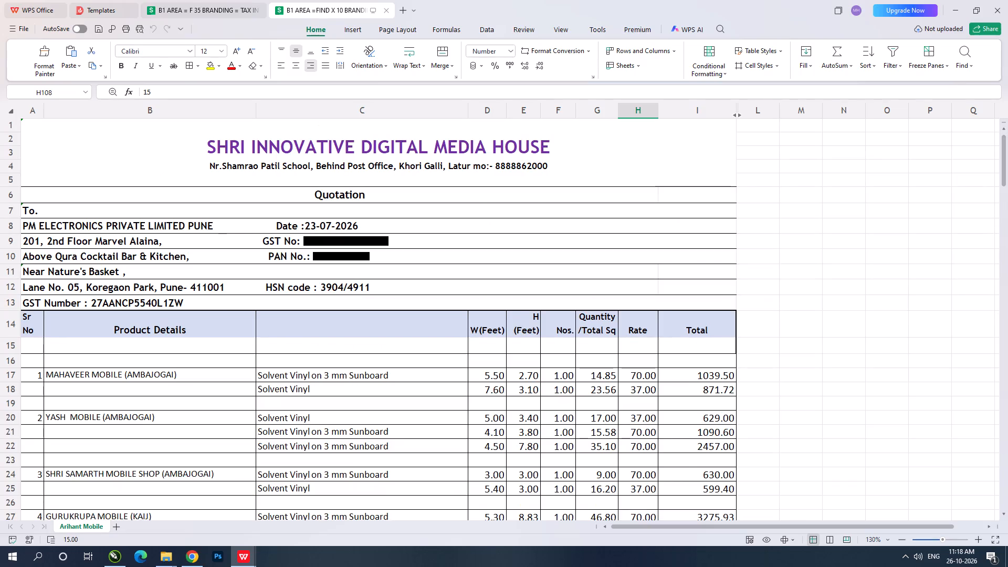
left_click(9, 125)
key("ctrl+v")
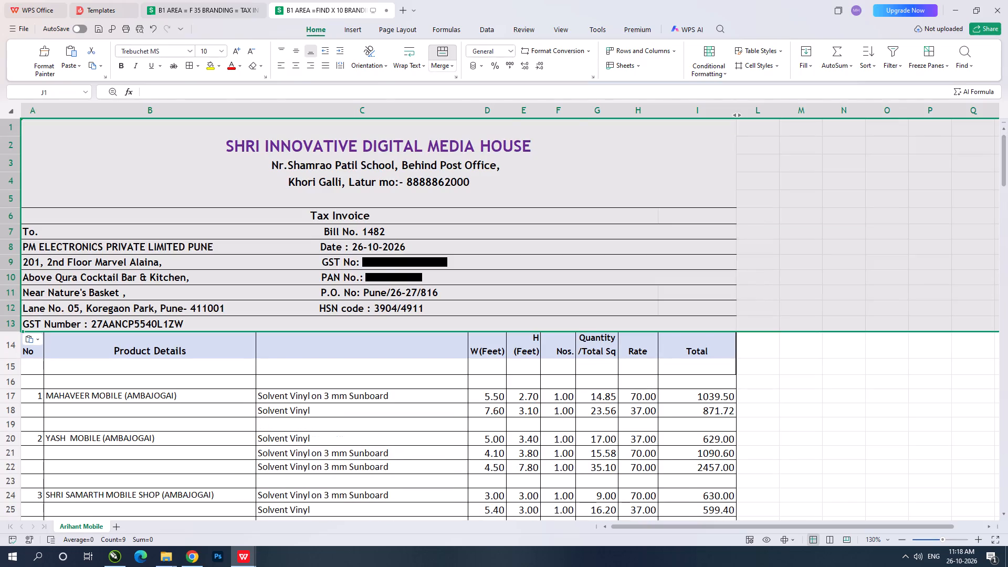
Change the bill number in the pasted header to 1483 and save the workbook.
left_click(415, 239)
double_click(408, 234)
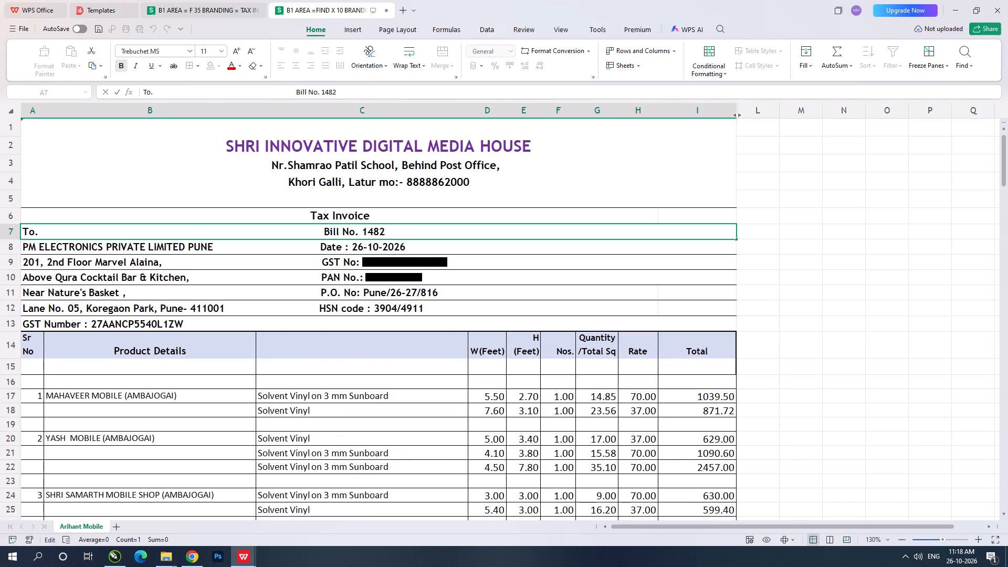
key("BackSpace")
key("3")
left_click(408, 248)
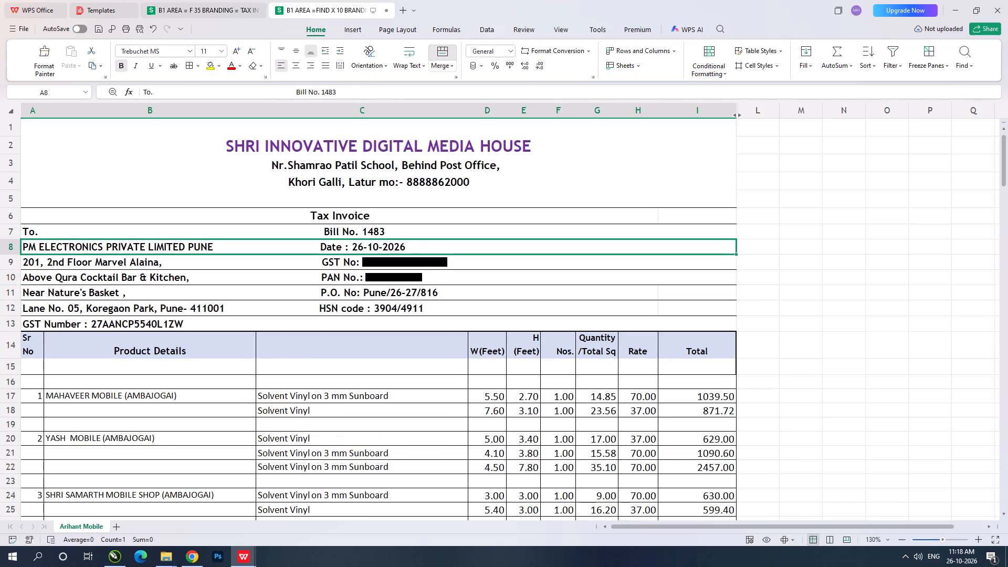
key("ctrl+s")
Open the 817_PO for Find X10 B1 Region Inshop Branding PDF from the FIND X 10 folder at its transport charges and totals.
left_click(405, 279)
left_click(405, 294)
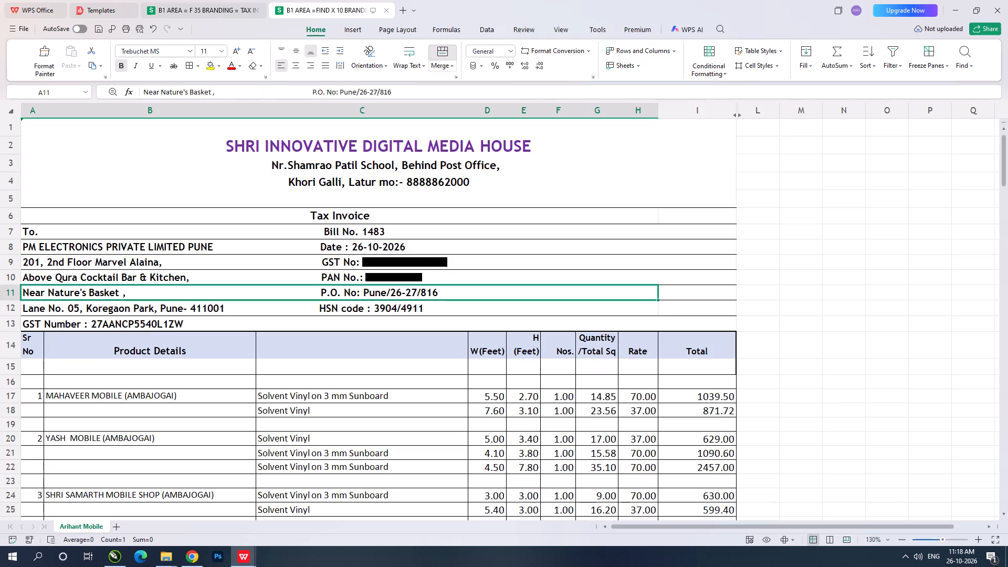
key("alt+Tab")
left_click(389, 320)
left_click(165, 202)
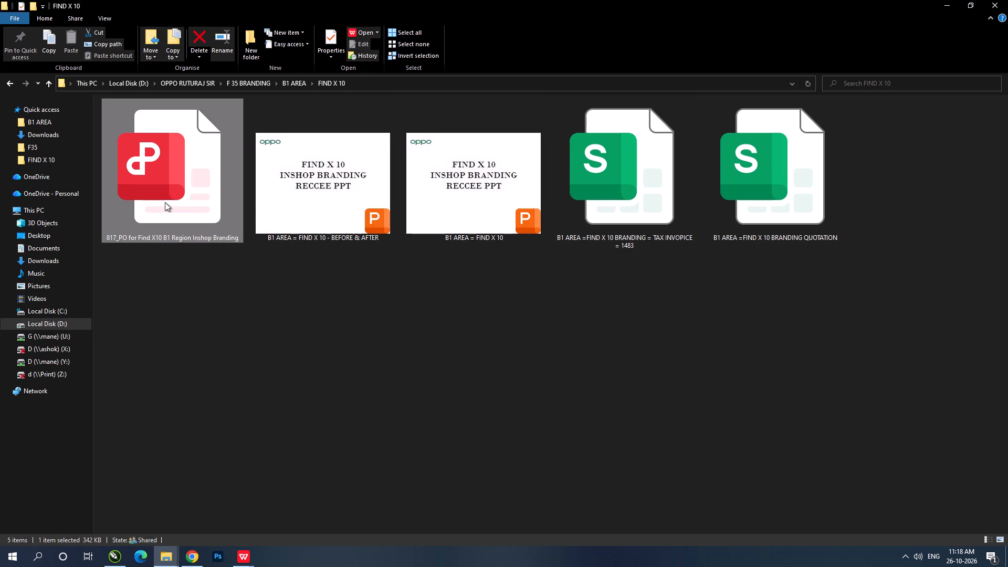
left_click(165, 202)
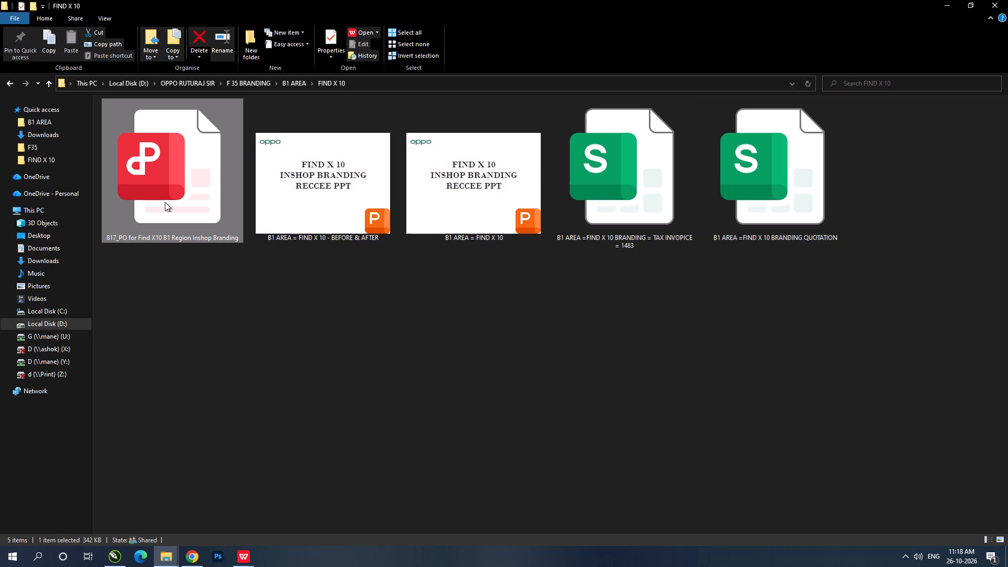
double_click(165, 202)
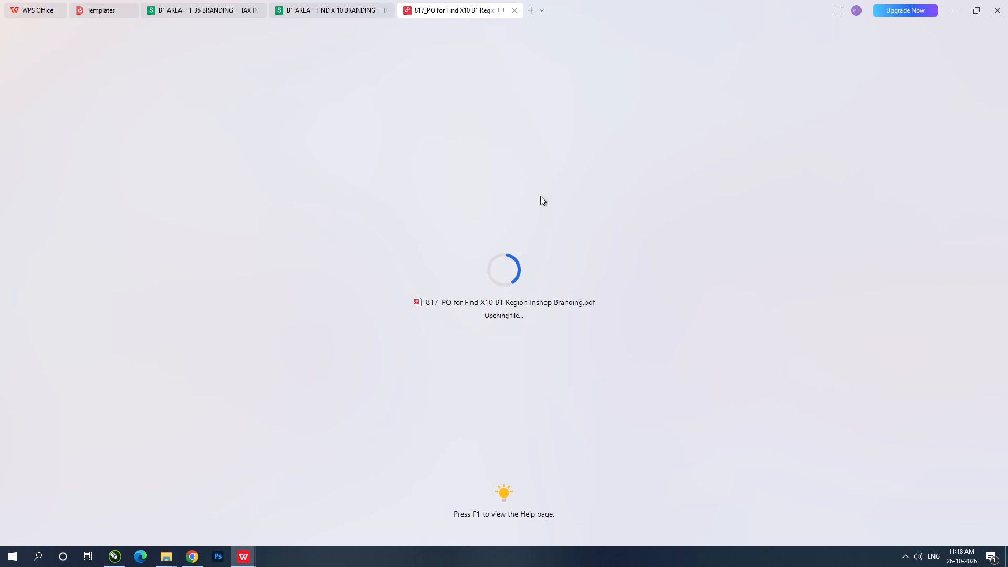
left_click_drag(1004, 194, 1004, 356)
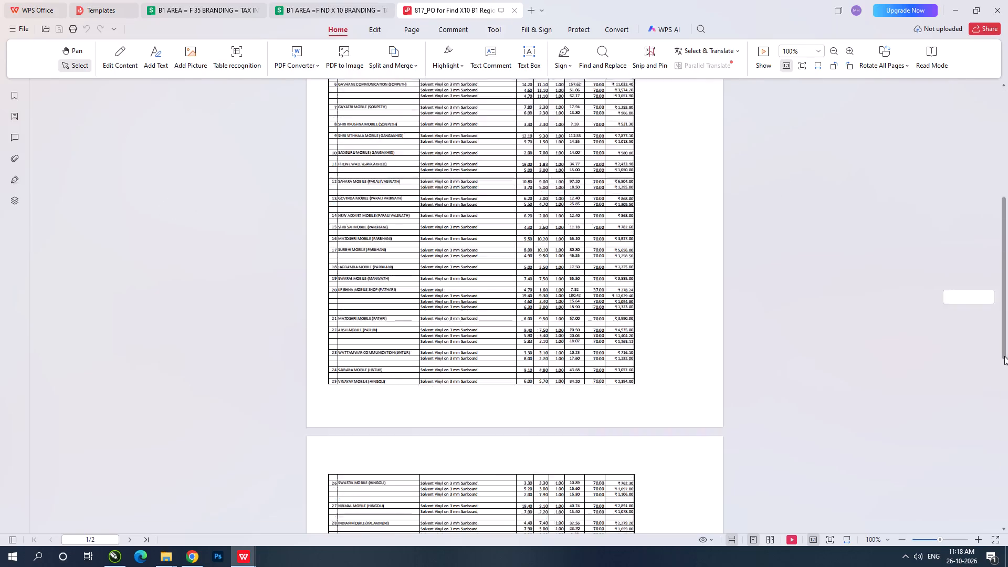
left_click_drag(1004, 356, 1002, 406)
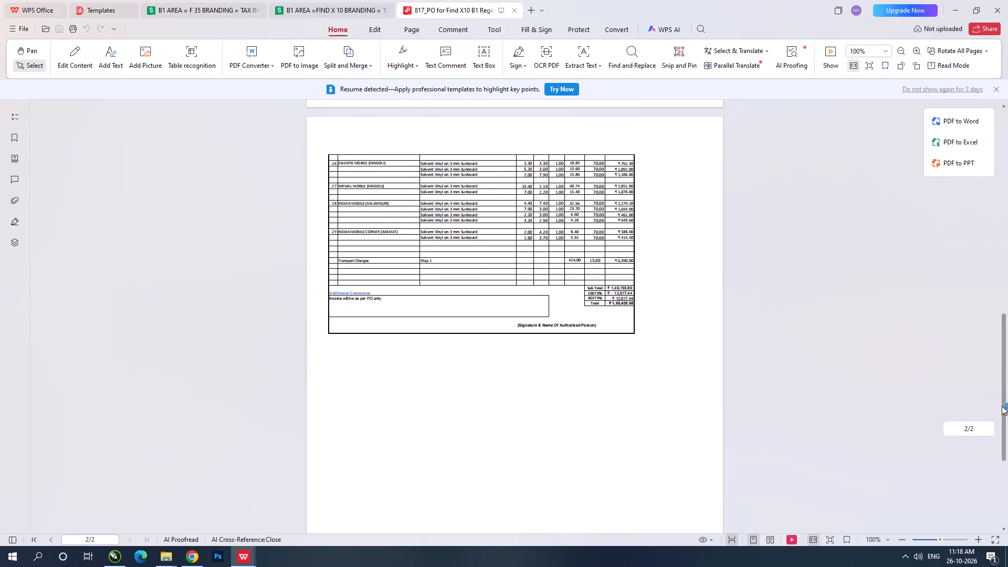
left_click_drag(1002, 406, 1002, 395)
scroll(654, 358, "up", 2, "ctrl")
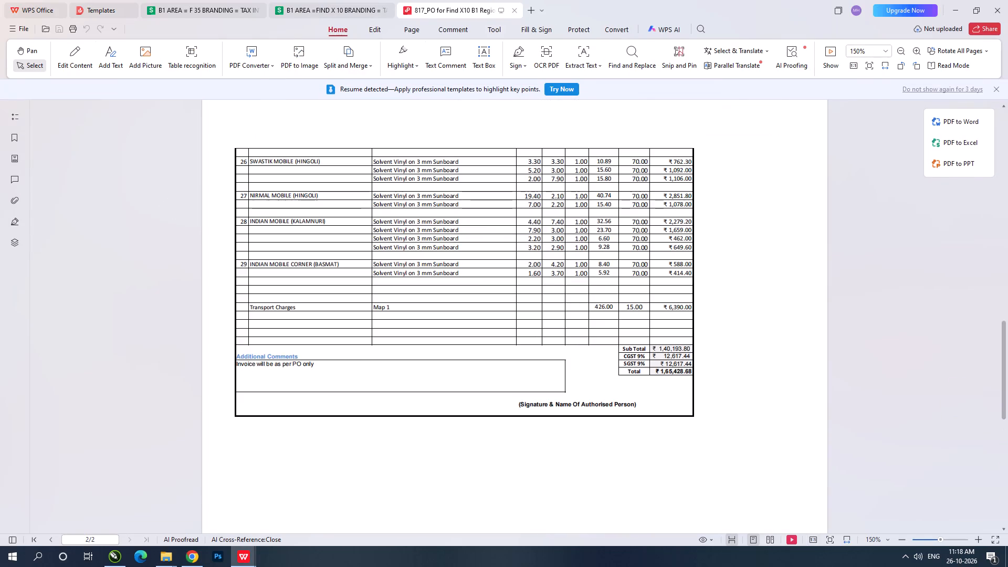
Close the 1482 invoice workbook.
left_click(322, 0)
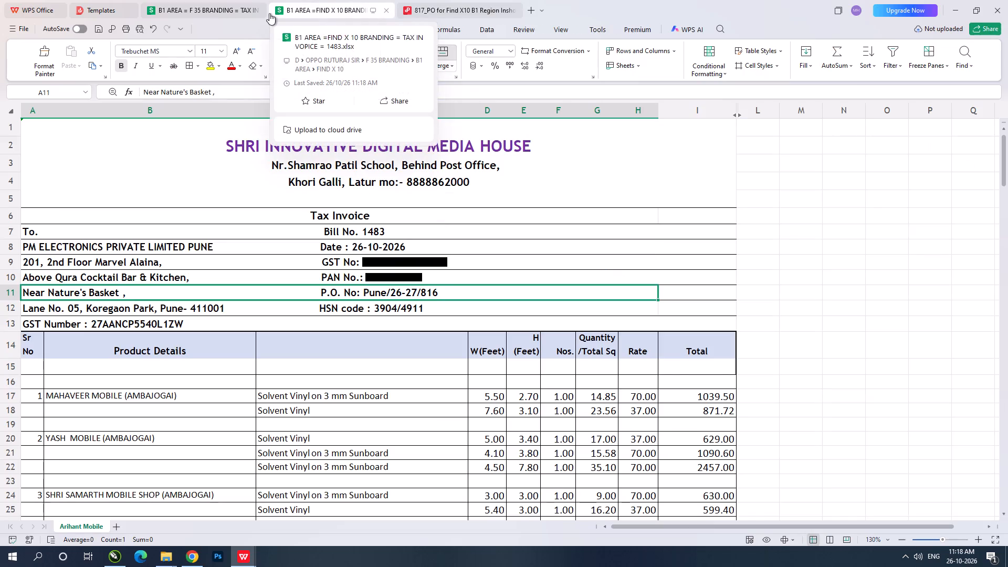
left_click(261, 13)
Set the Map - 1 transportation quantity in the 1483 workbook to 426, as in the purchase order.
left_click_drag(1003, 163, 1003, 194)
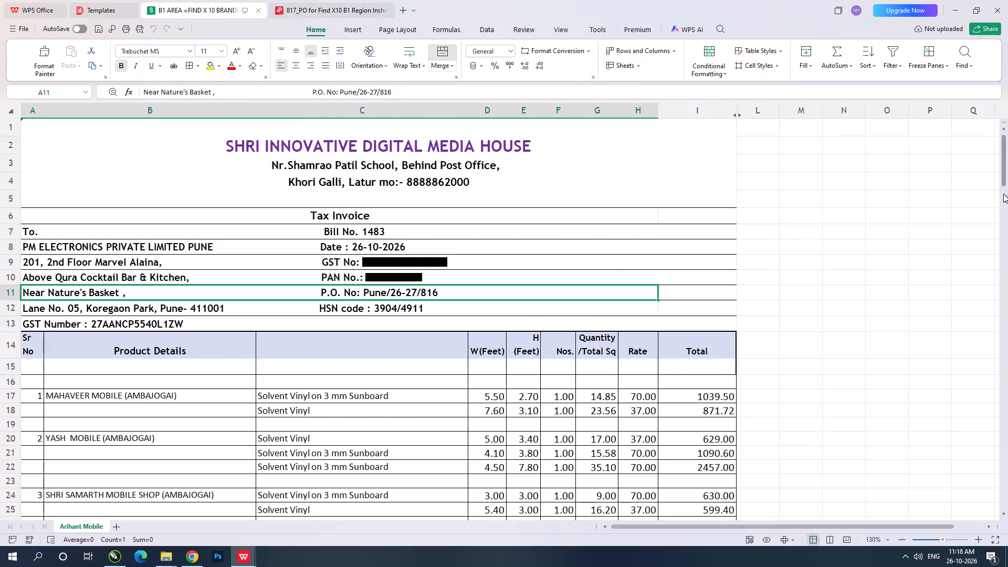
left_click_drag(1003, 194, 1005, 369)
left_click(308, 0)
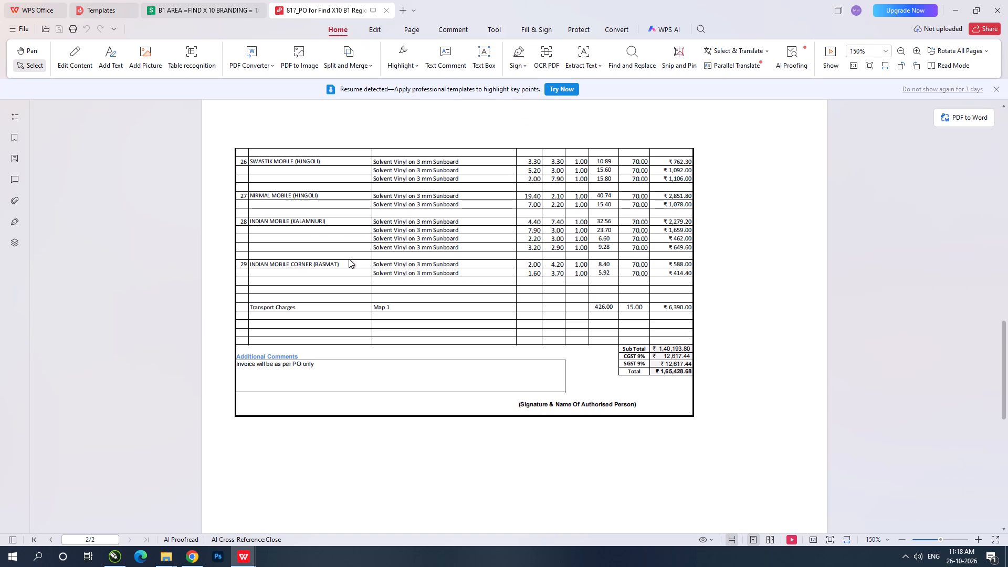
left_click(178, 0)
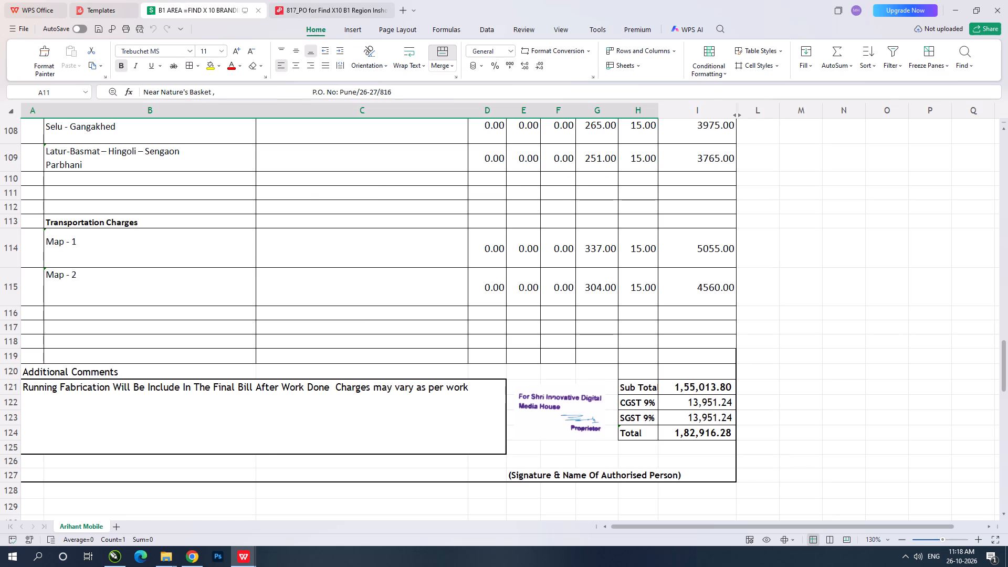
left_click(334, 0)
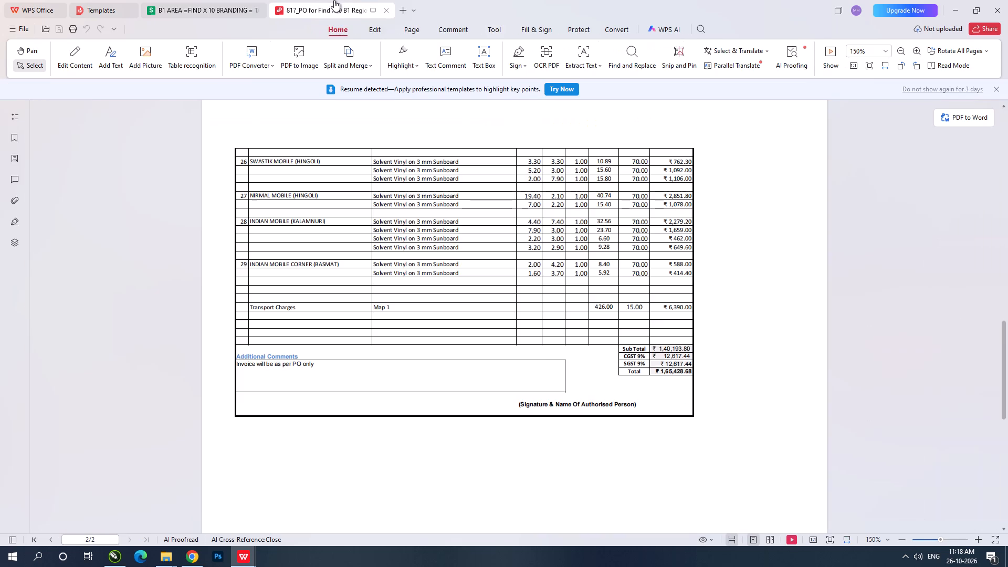
left_click(212, 0)
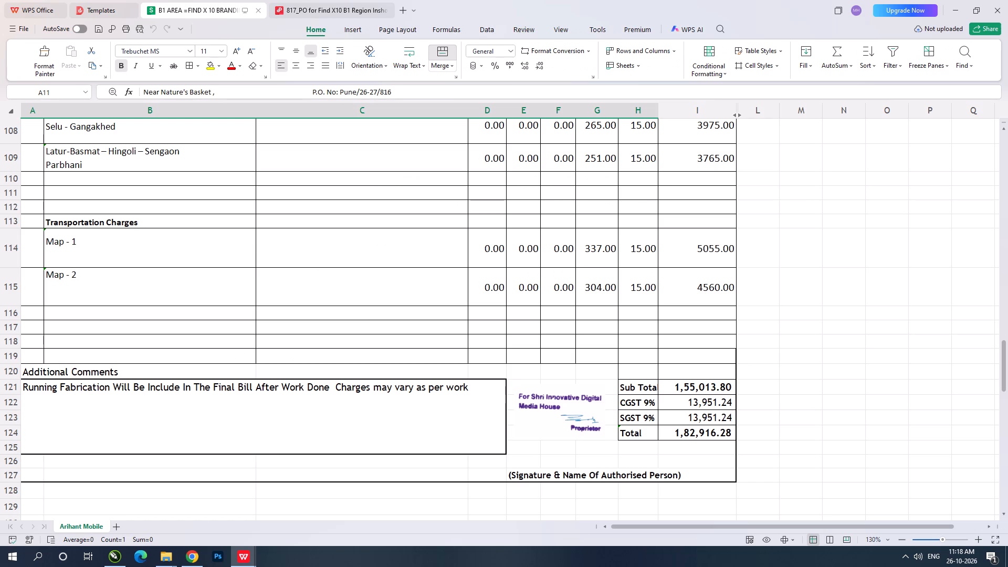
left_click(593, 251)
type("426")
key("Tab")
Delete rows 106–109, the first Transportation Charges block listing the three Latur routes.
scroll(262, 340, "up", 5)
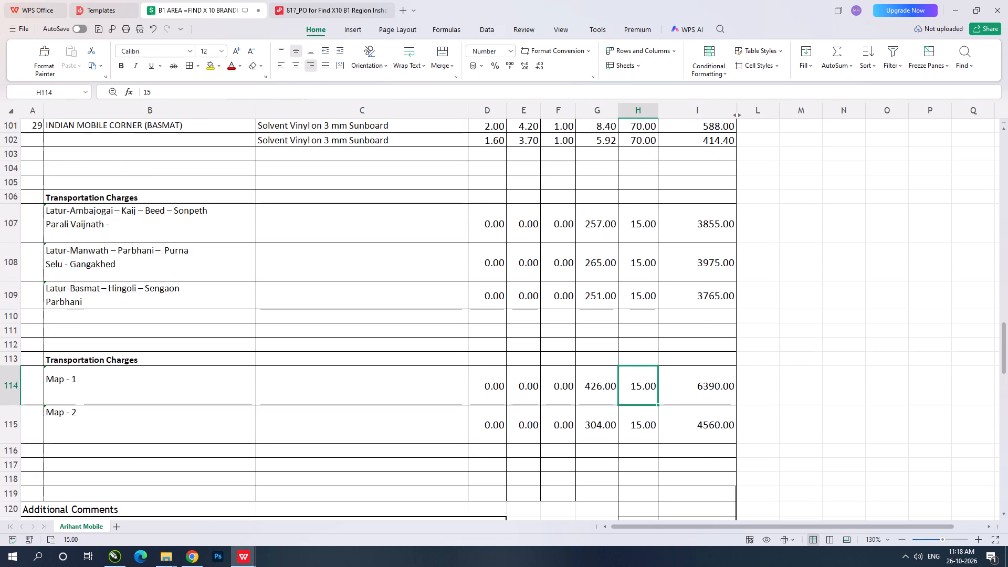
left_click(8, 196)
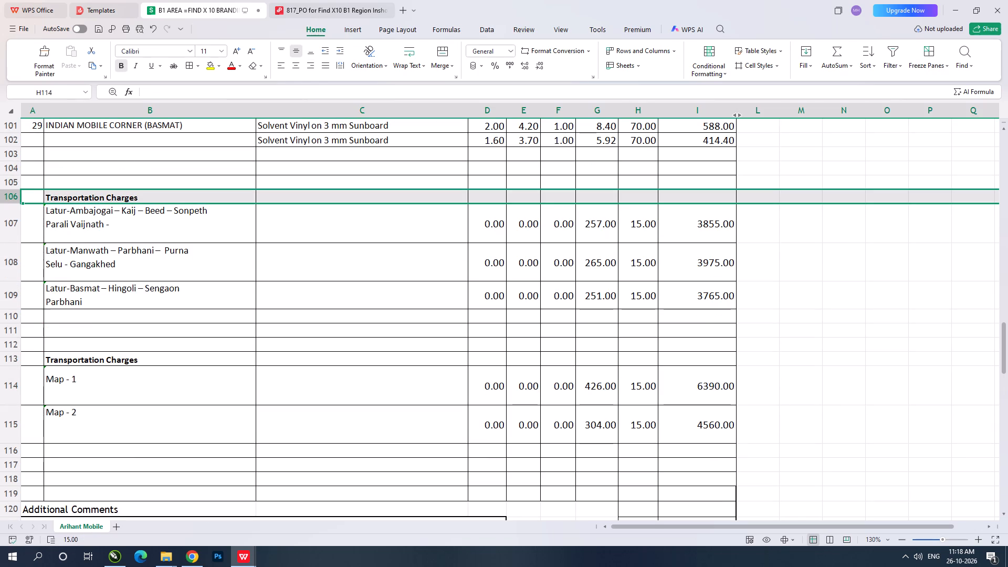
left_click(13, 296, "shift")
right_click(13, 296)
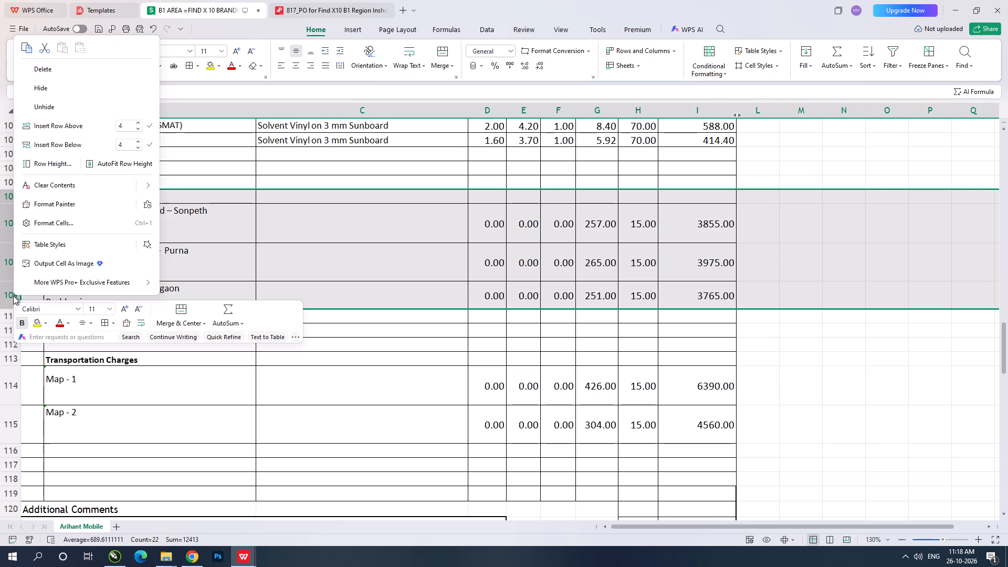
left_click(65, 70)
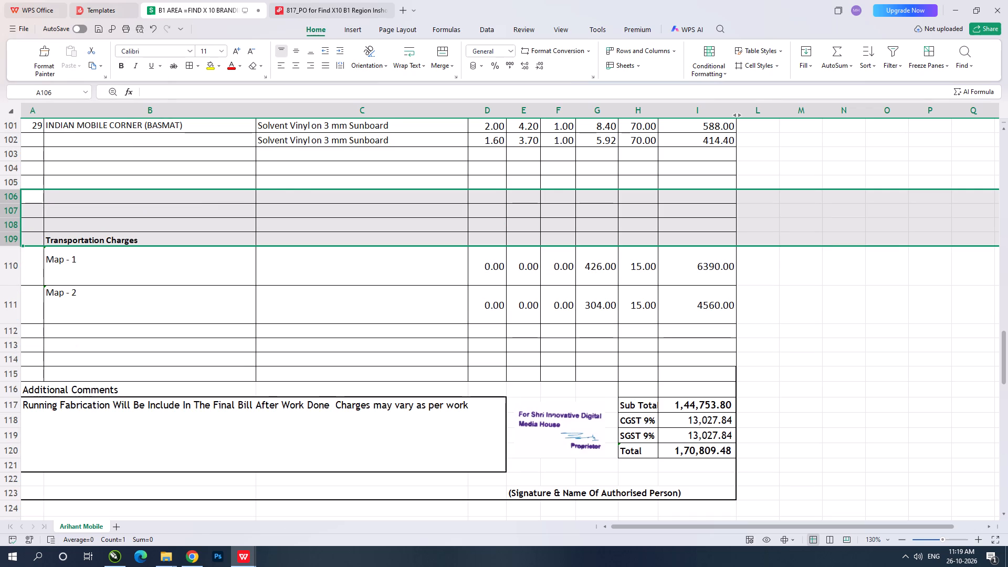
Check the transport charges against the purchase order, delete the Map - 2 row, and save the workbook.
left_click(80, 242)
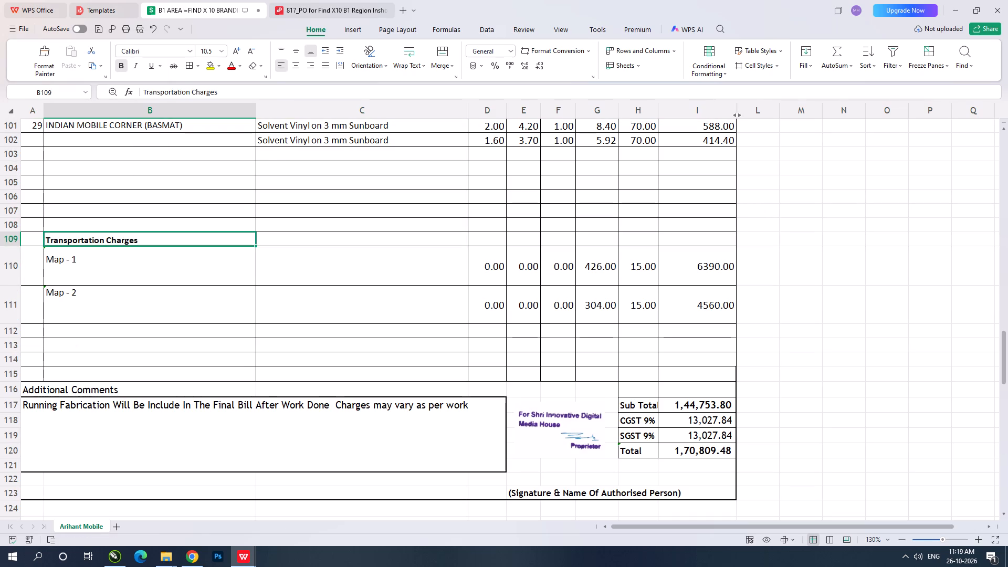
left_click(608, 274)
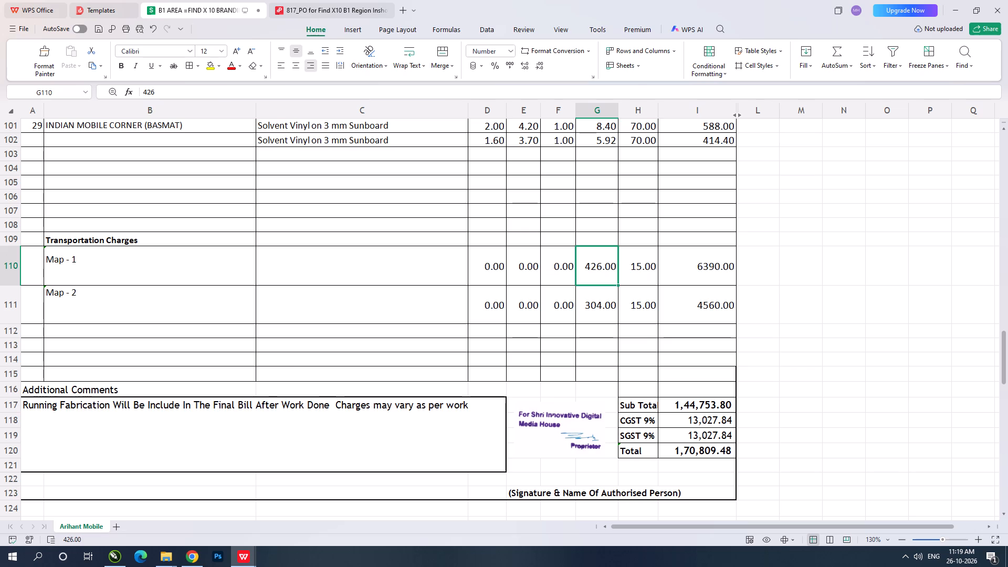
left_click(328, 7)
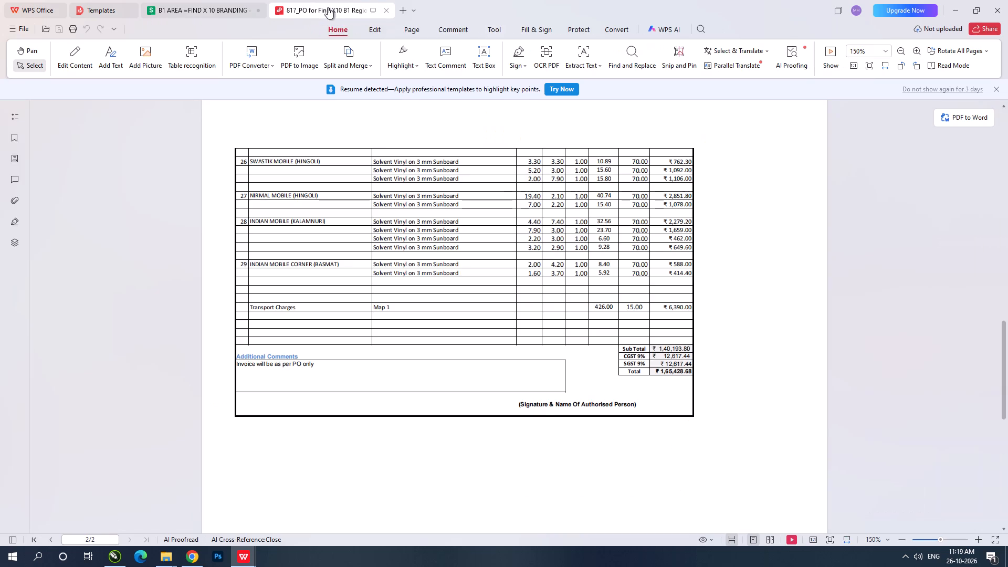
left_click(192, 0)
left_click(1, 293)
right_click(1, 293)
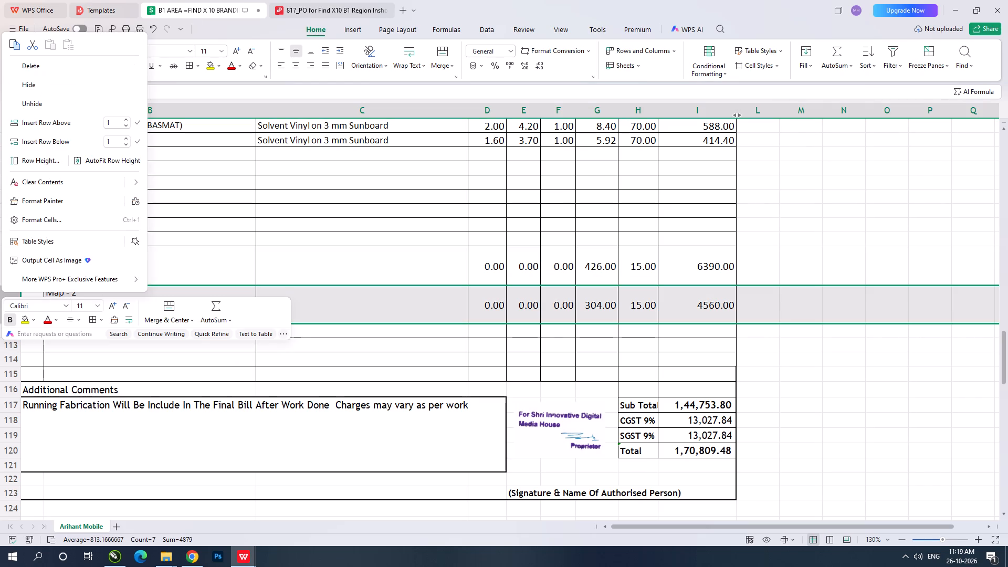
left_click(49, 65)
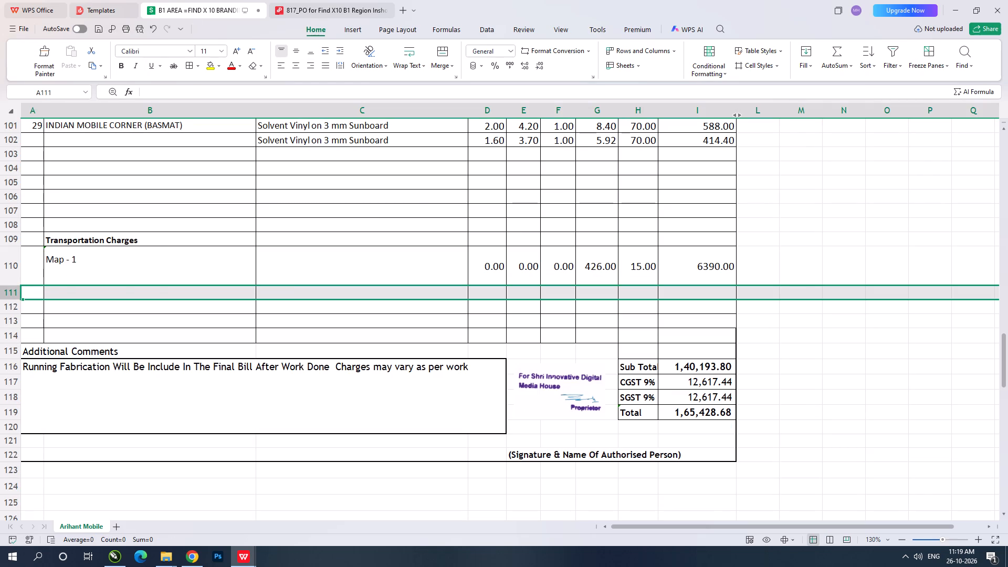
left_click(109, 235)
key("ctrl+s")
Compare the 1483 workbook's line items, transportation charges and totals with the purchase order, keeping the workbook saved.
scroll(143, 299, "up", 3)
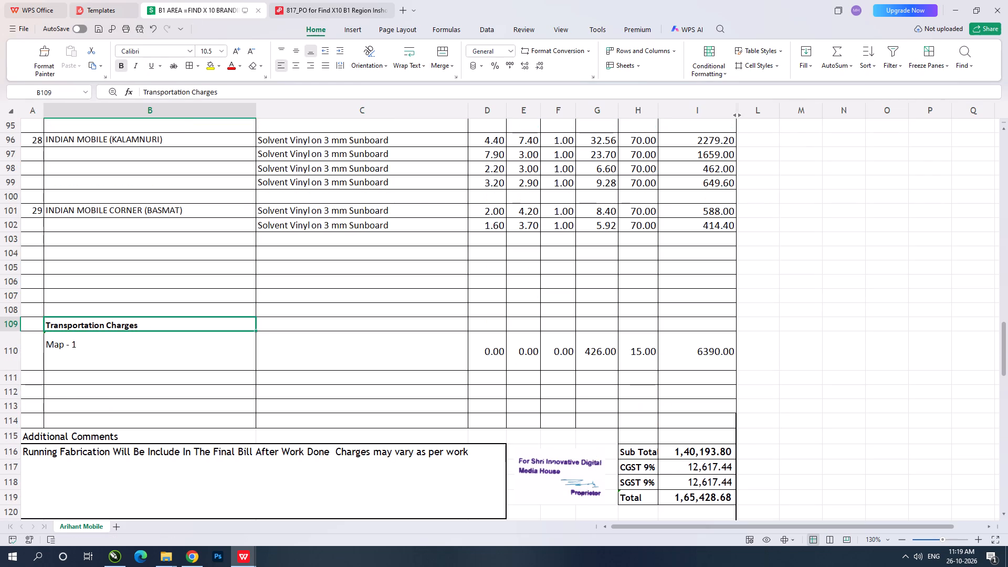
left_click(329, 0)
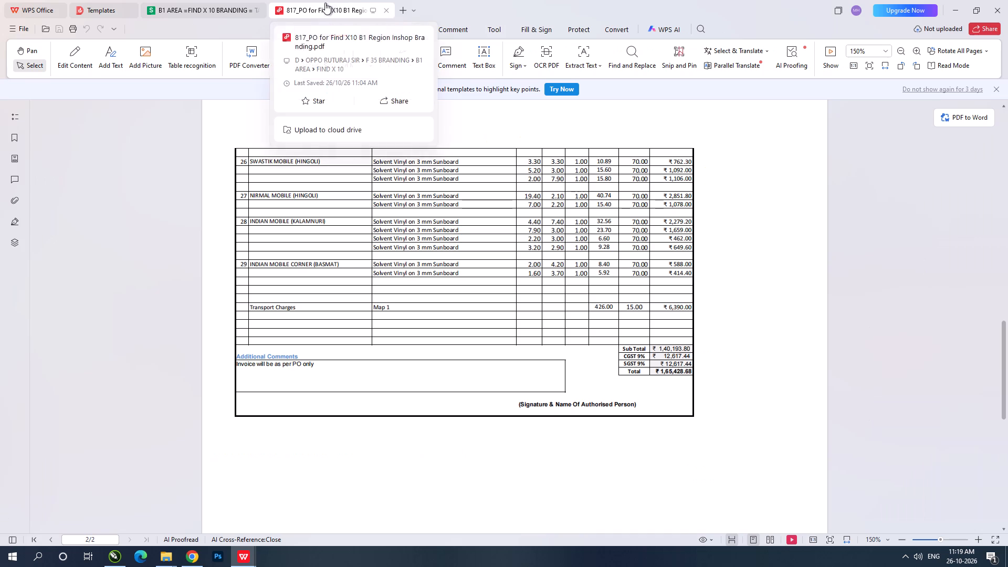
left_click(222, 0)
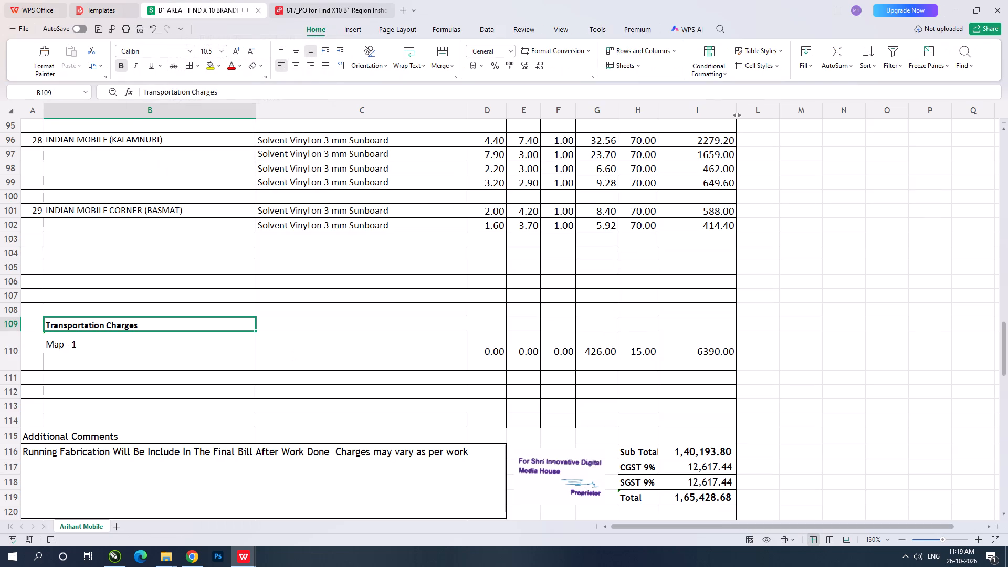
left_click(500, 341)
key("ctrl+s")
left_click(93, 349)
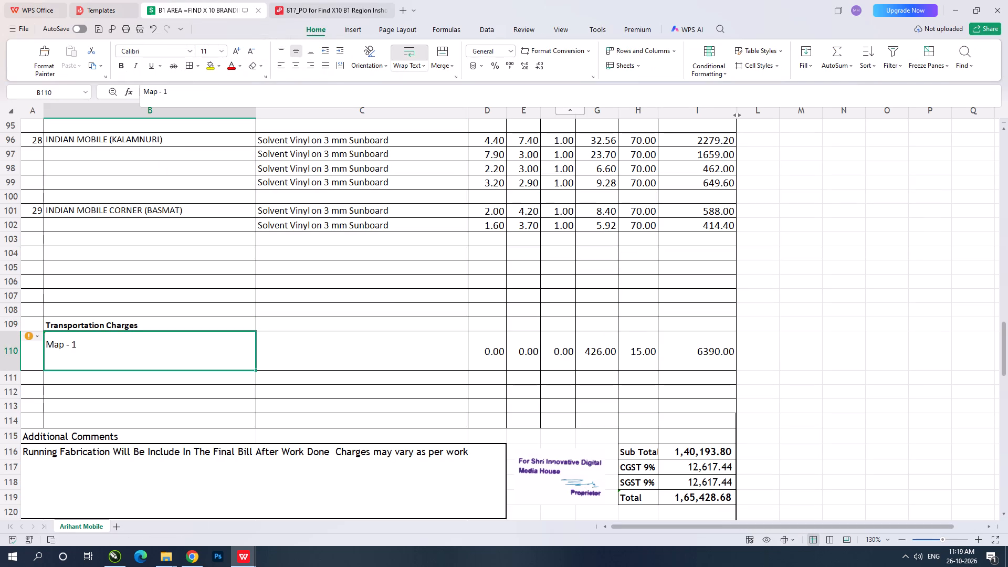
key("ctrl+s")
scroll(372, 361, "down", 4)
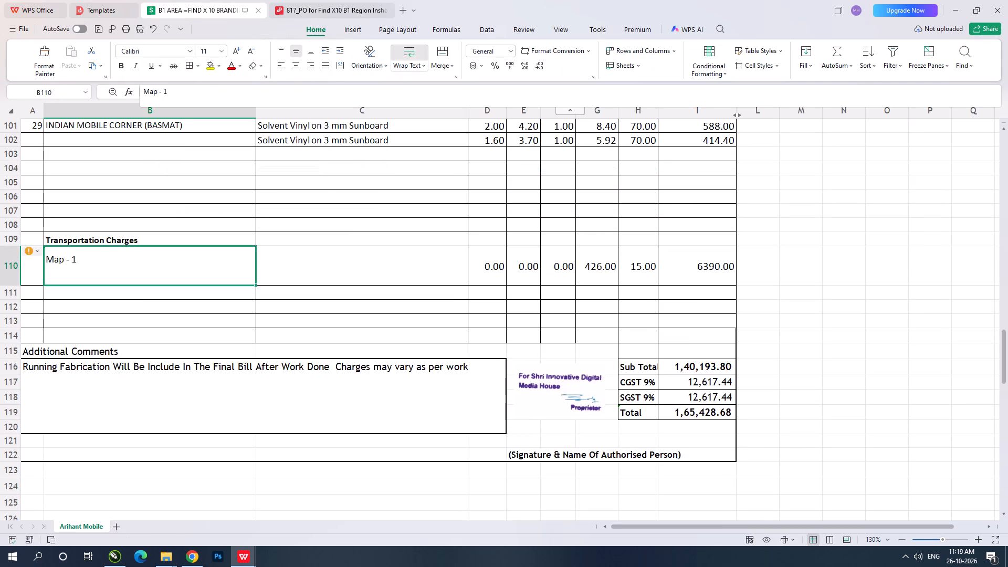
scroll(427, 304, "up", 4)
key("ctrl+s")
scroll(321, 324, "up", 5)
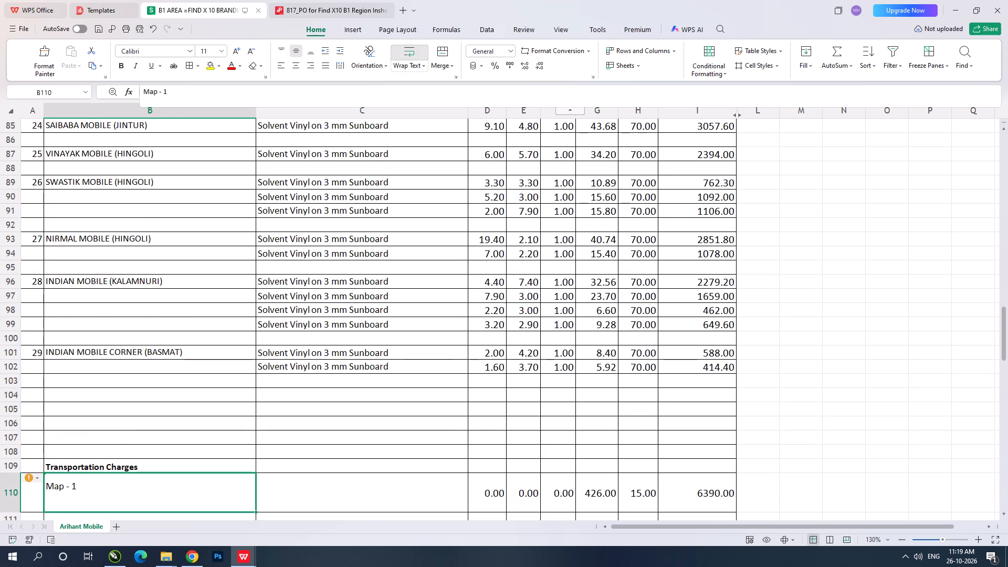
left_click(348, 0)
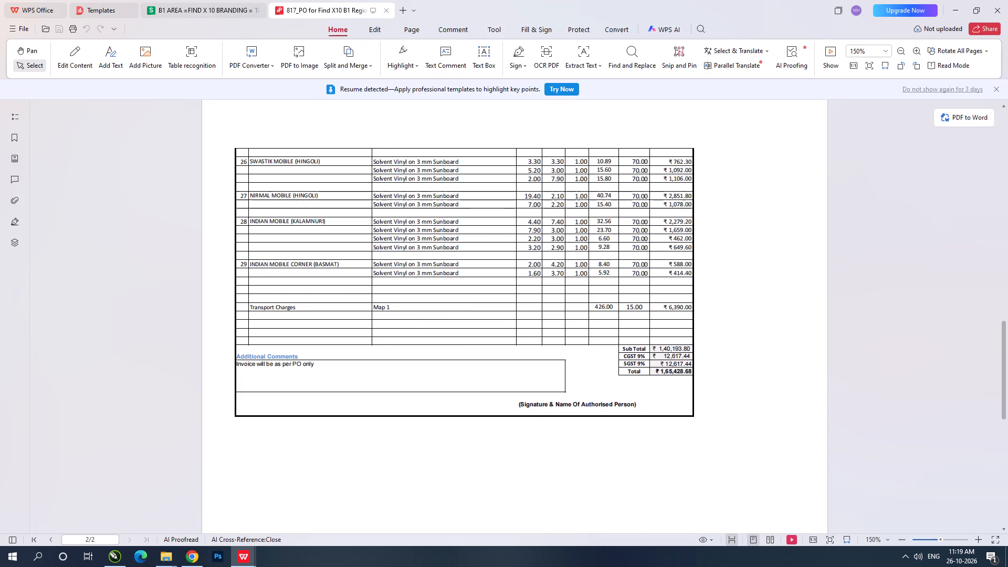
Check the 1483 workbook's last shop rows, Map - 1 transport charge and invoice header against the purchase order, keeping the workbook saved.
scroll(445, 301, "down", 1)
scroll(445, 301, "up", 7)
scroll(445, 301, "down", 6)
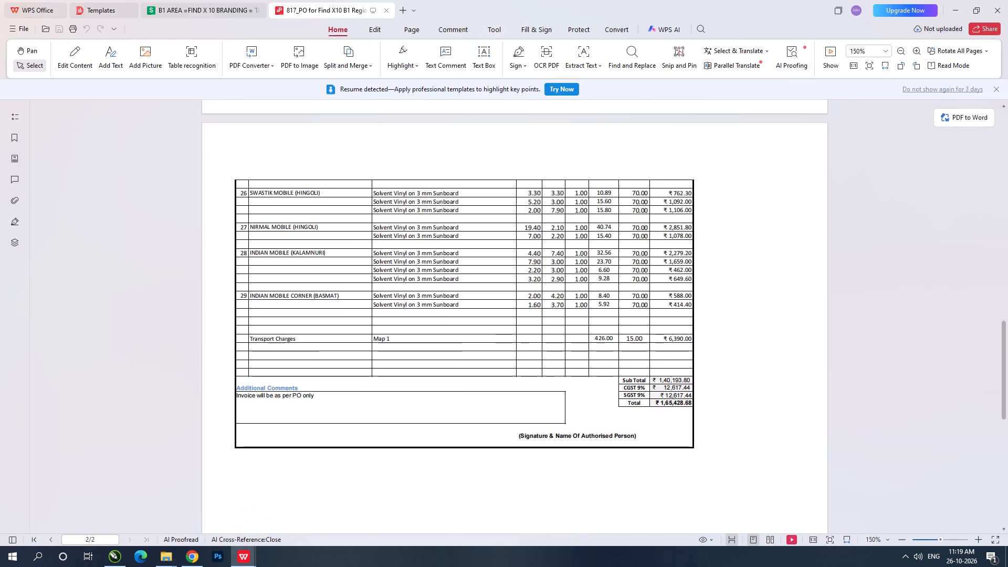
left_click(178, 0)
left_click(165, 355)
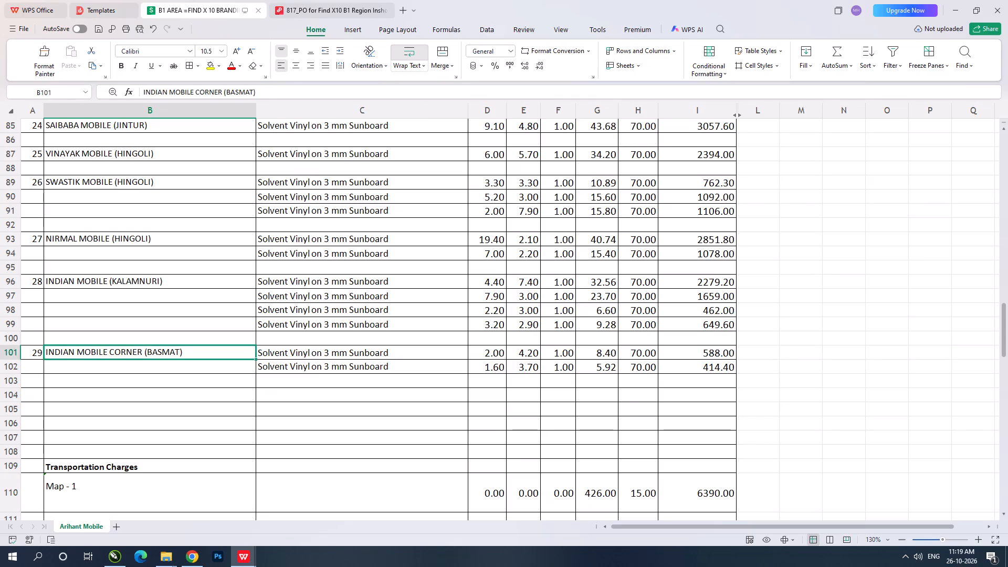
key("ctrl+s")
left_click(282, 359)
key("ctrl+s")
scroll(238, 356, "down", 4)
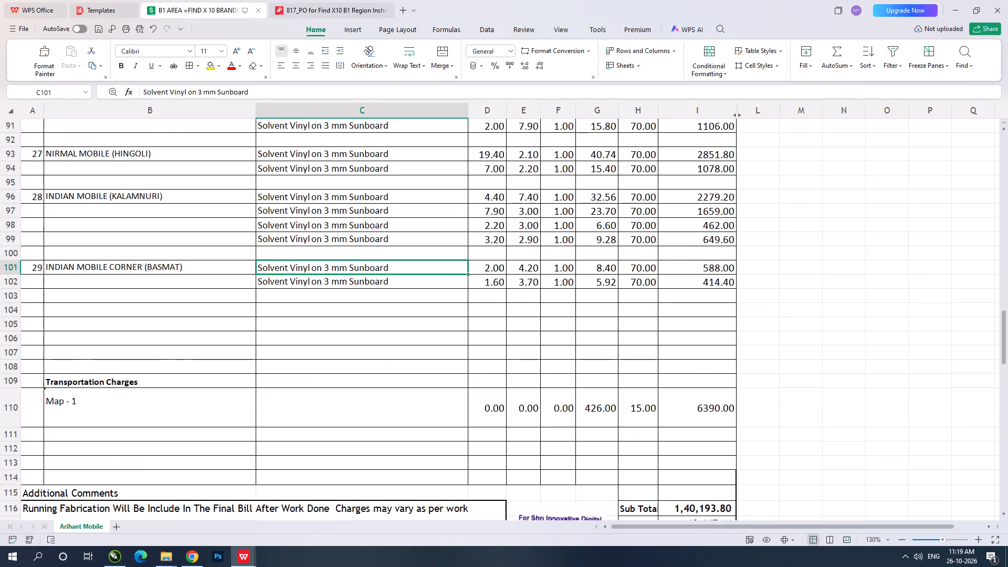
scroll(238, 356, "up", 16)
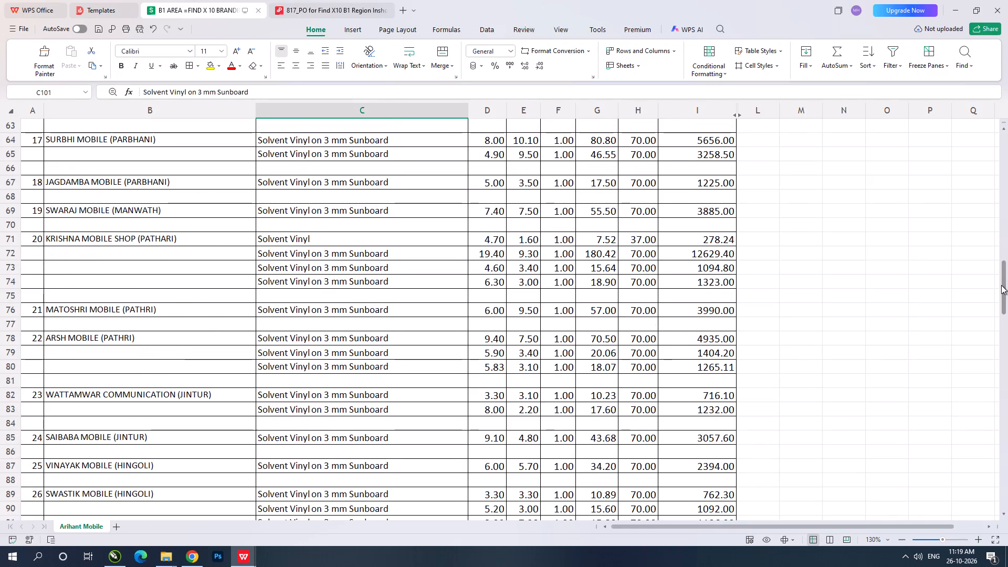
left_click_drag(1004, 283, 983, 115)
left_click(410, 229)
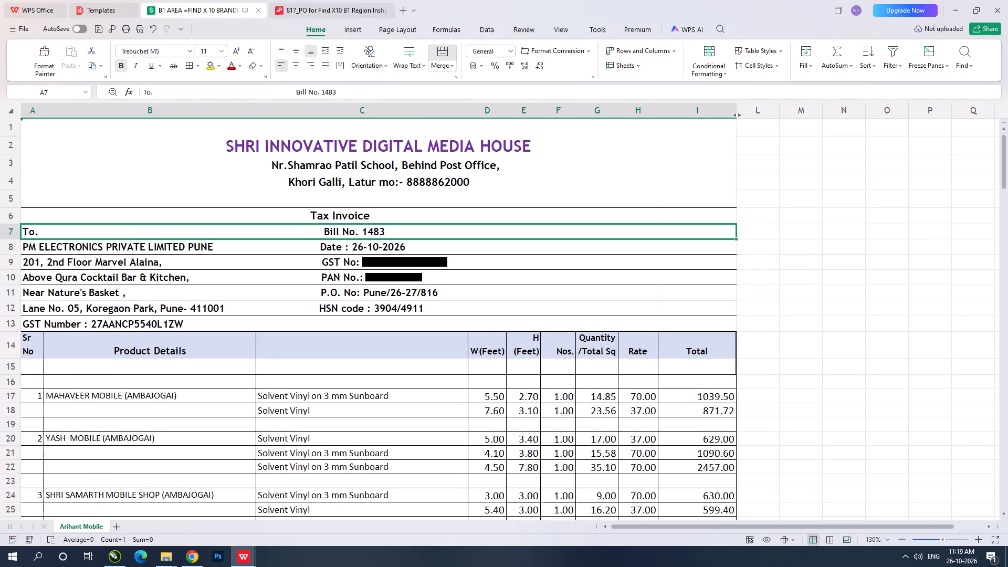
key("ctrl+s")
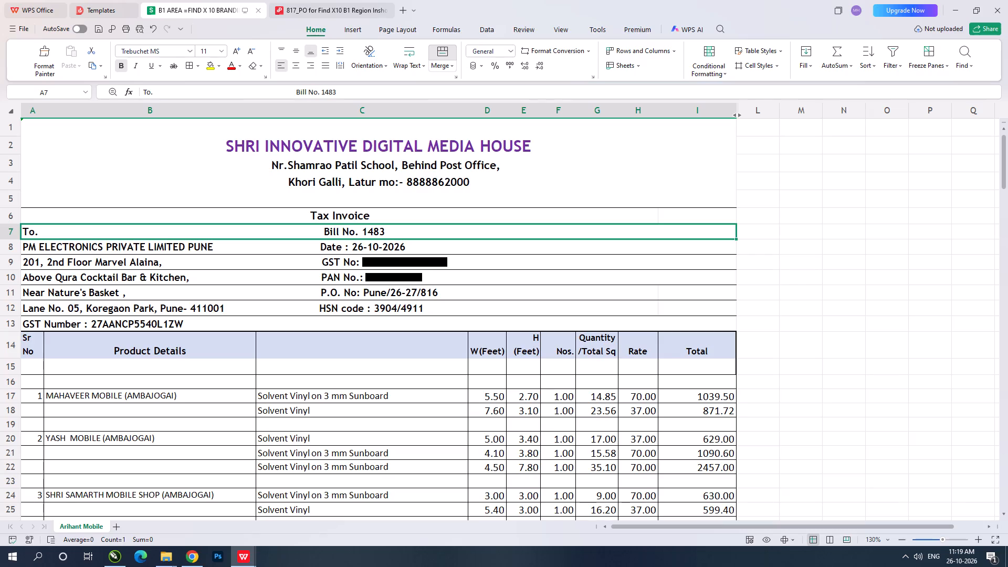
Replace the P.O. number in the 1483 invoice header with Pune/26-27/817, copied from the purchase order, and save the workbook.
left_click(326, 0)
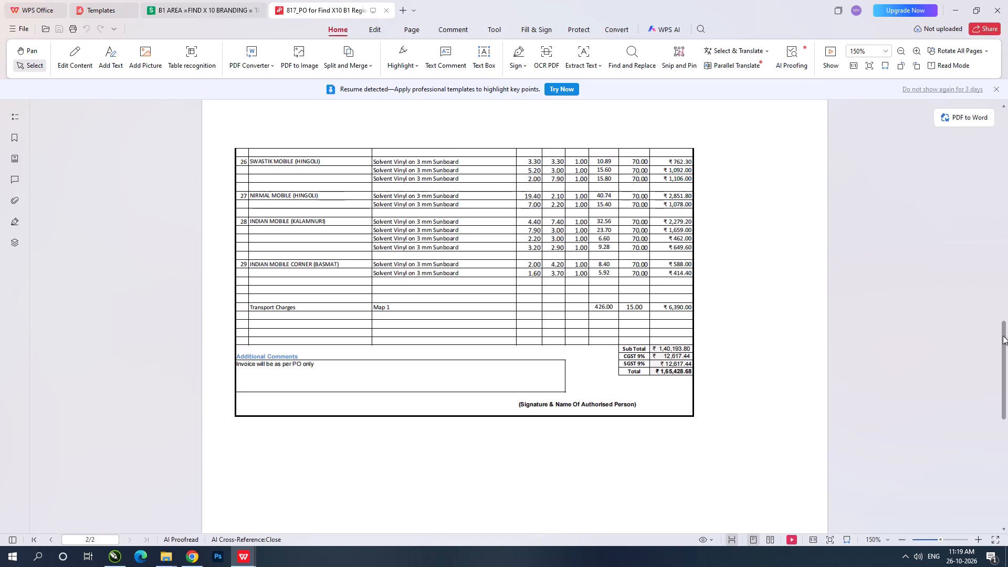
left_click_drag(1005, 334, 997, 119)
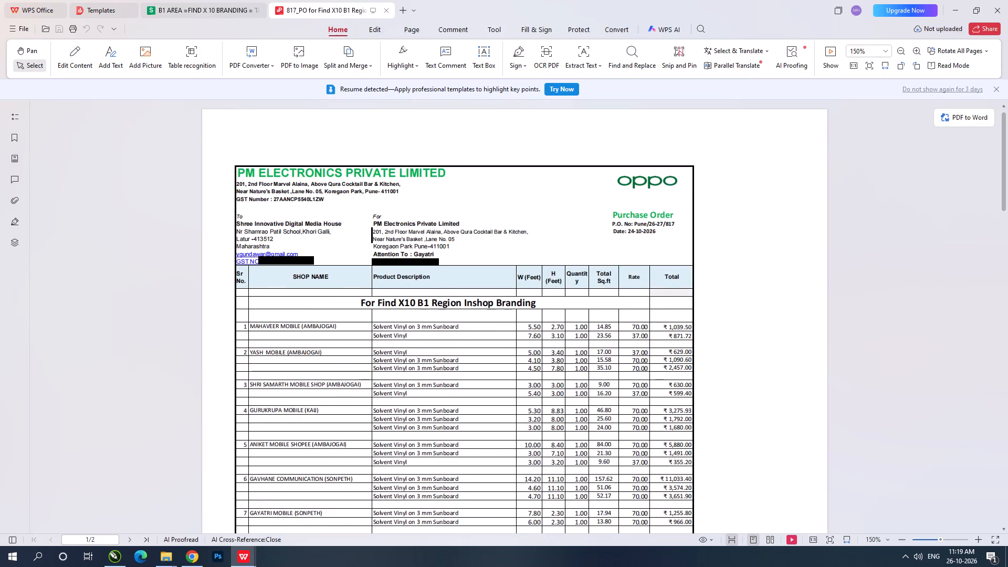
left_click_drag(613, 225, 675, 224)
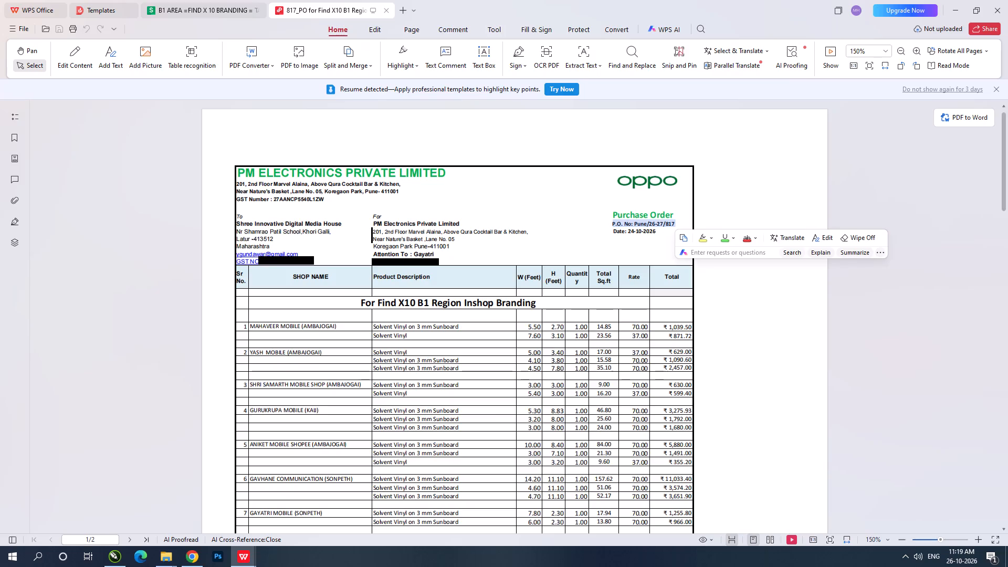
key("ctrl+c")
left_click(186, 0)
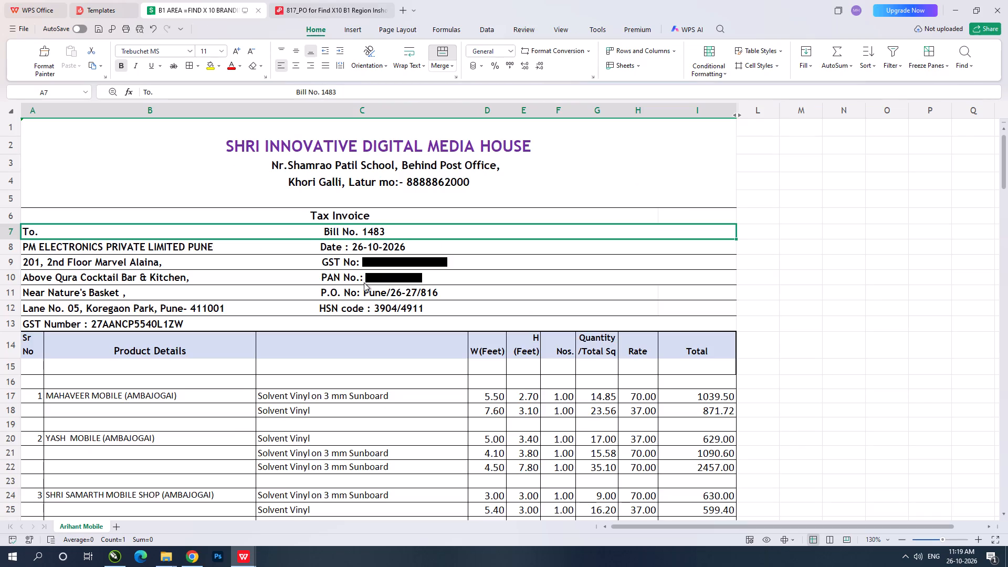
left_click(364, 295)
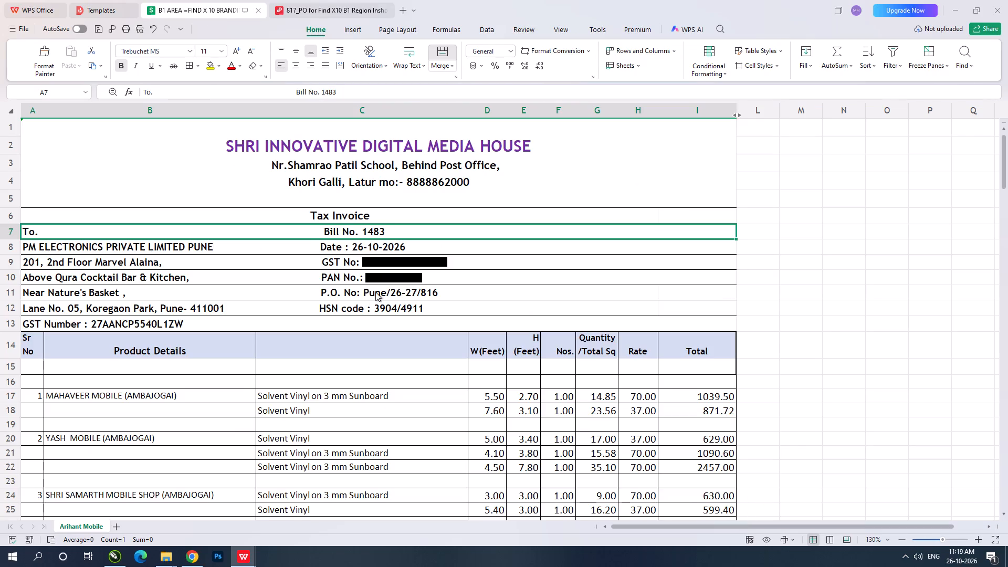
double_click(378, 291)
left_click_drag(322, 292, 361, 292)
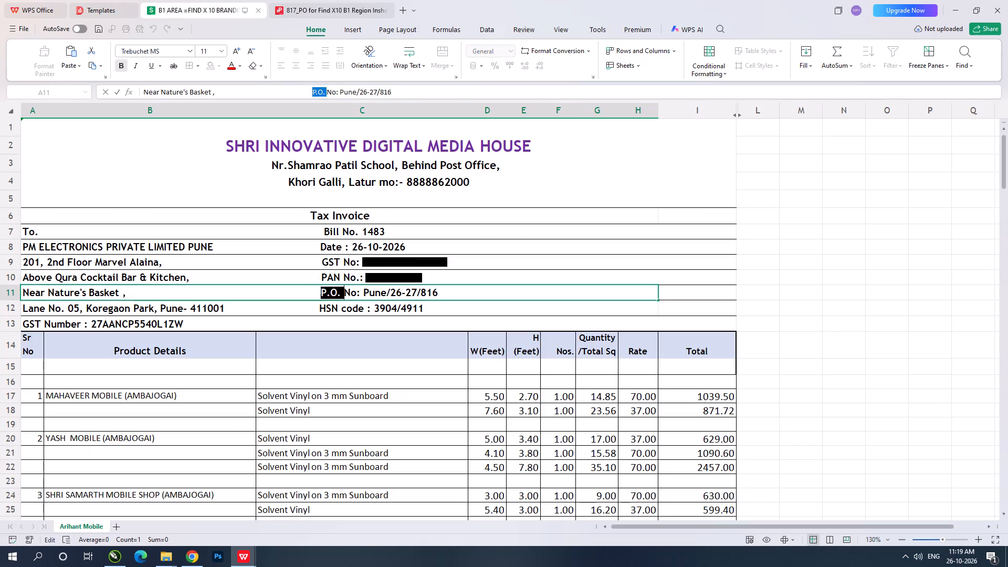
left_click_drag(361, 292, 443, 292)
key("ctrl+v")
key("ctrl+s")
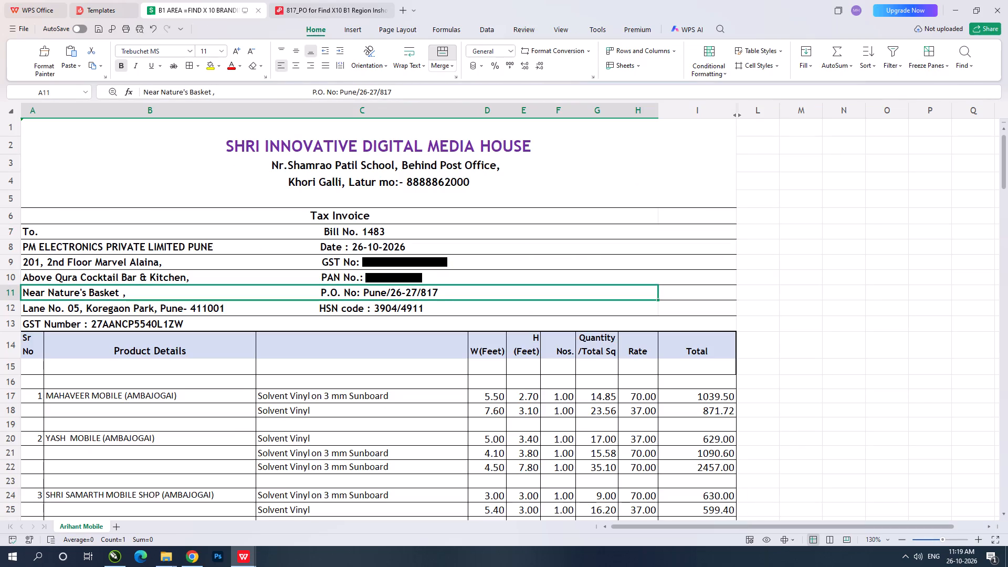
Review the invoice header and first shop line items against the purchase order's first page, keeping the workbook saved.
left_click(408, 309)
key("ctrl+s")
left_click(400, 278)
key("ctrl+s")
left_click(404, 265)
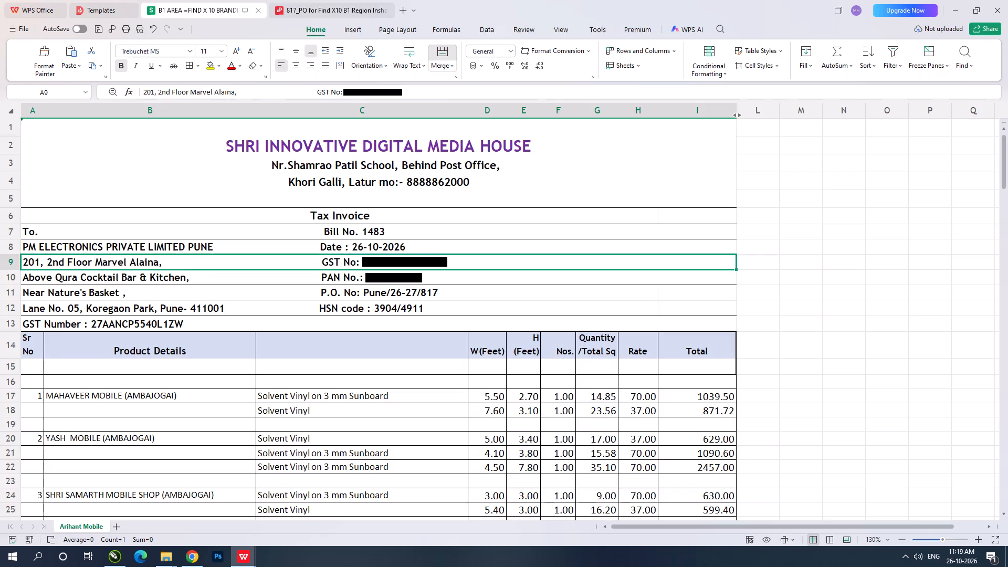
left_click(392, 246)
key("ctrl+s")
left_click(384, 236)
key("ctrl+s")
scroll(381, 367, "down", 4)
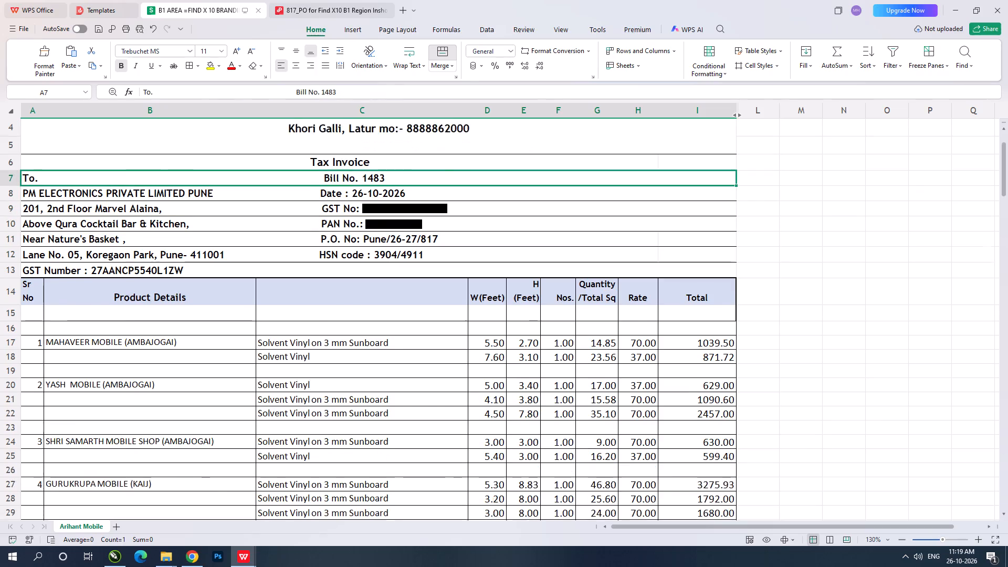
scroll(381, 367, "down", 3)
left_click(353, 351)
key("ctrl+s")
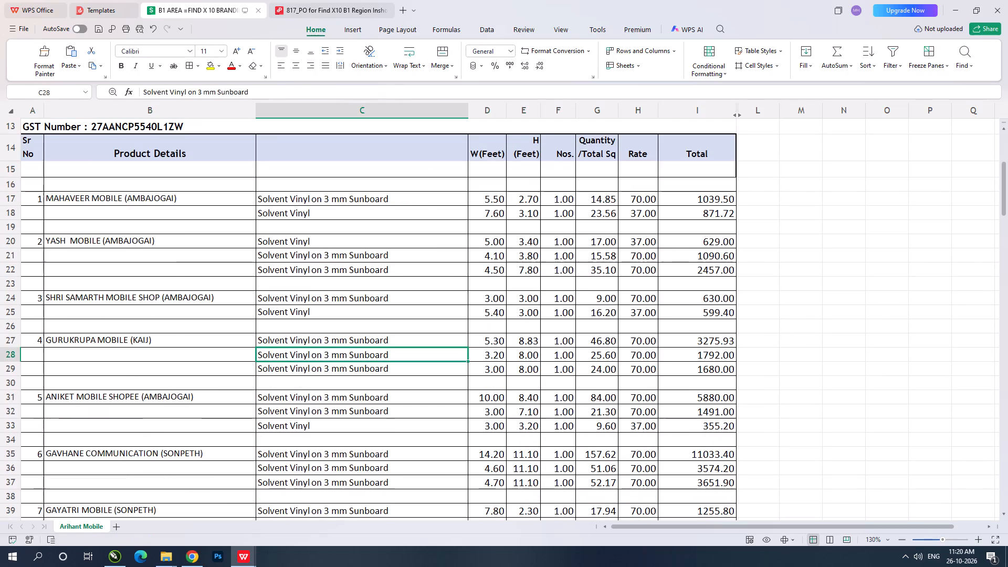
left_click(548, 353)
key("ctrl+s")
left_click(484, 370)
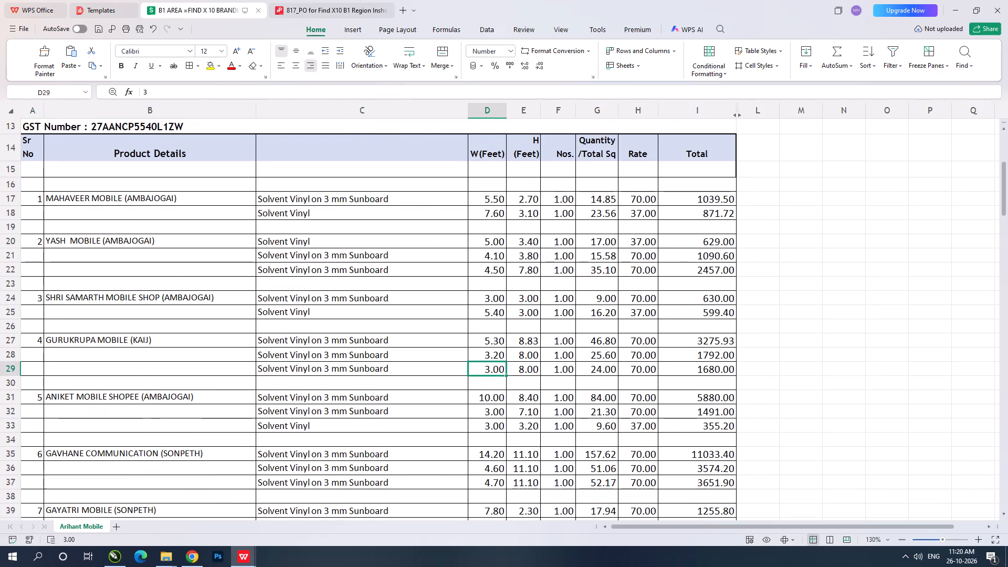
left_click(397, 371)
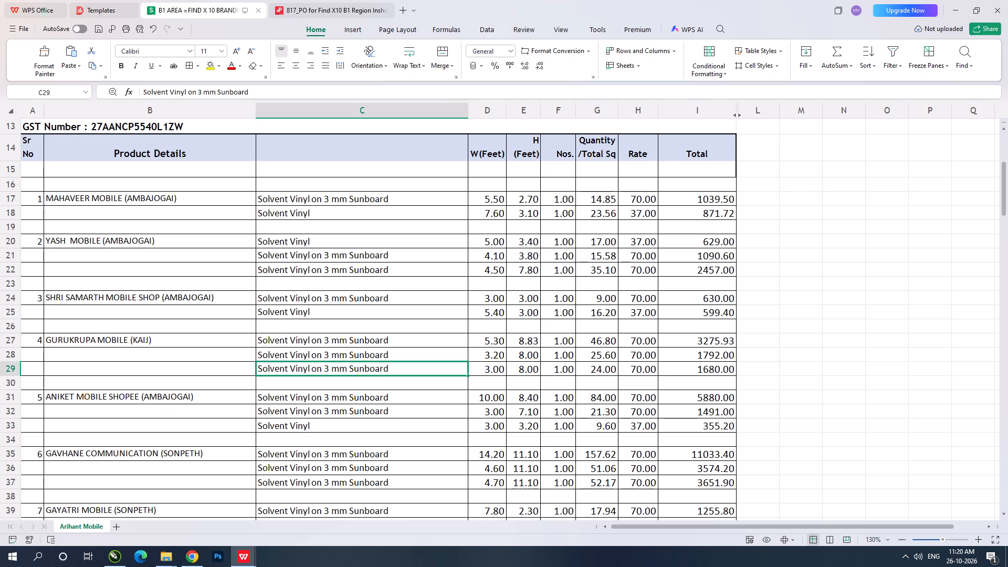
left_click(486, 270)
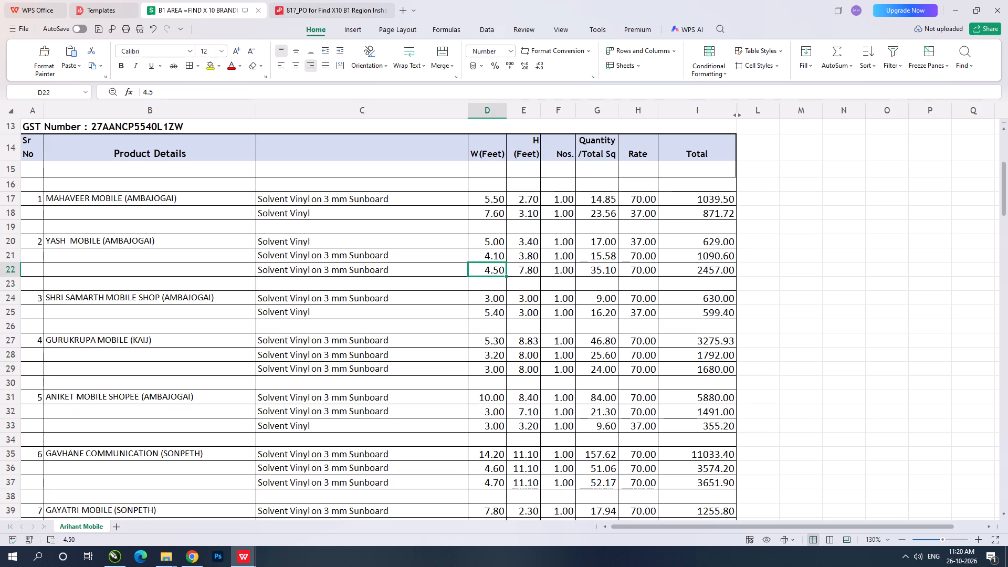
key("ctrl+s")
left_click(320, 267)
key("ctrl+s")
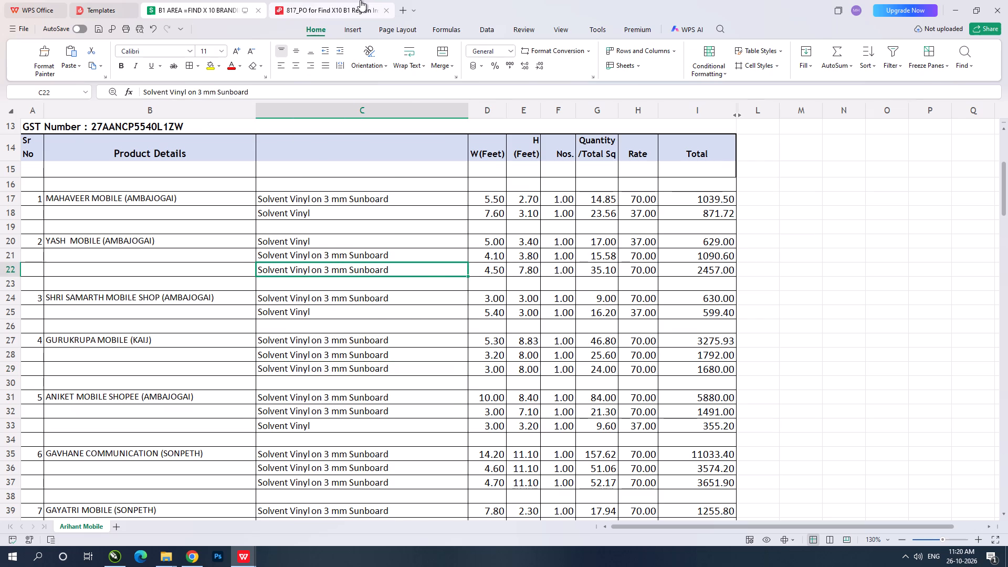
left_click(360, 0)
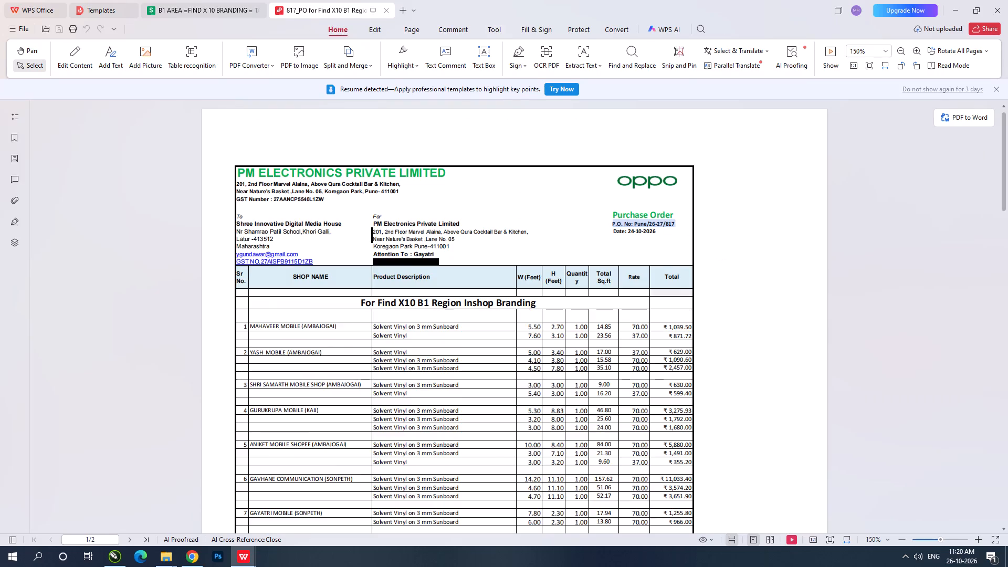
left_click(193, 0)
scroll(539, 324, "up", 11)
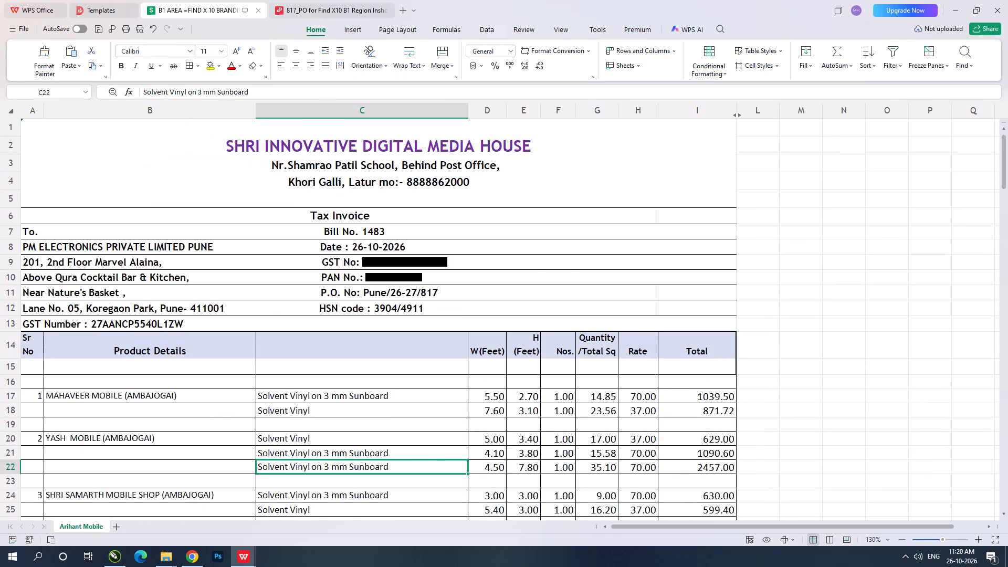
Save the workbook and print the selected worksheet in full with Microsoft Print to PDF.
left_click(472, 297)
key("ctrl+s")
key("ctrl+p")
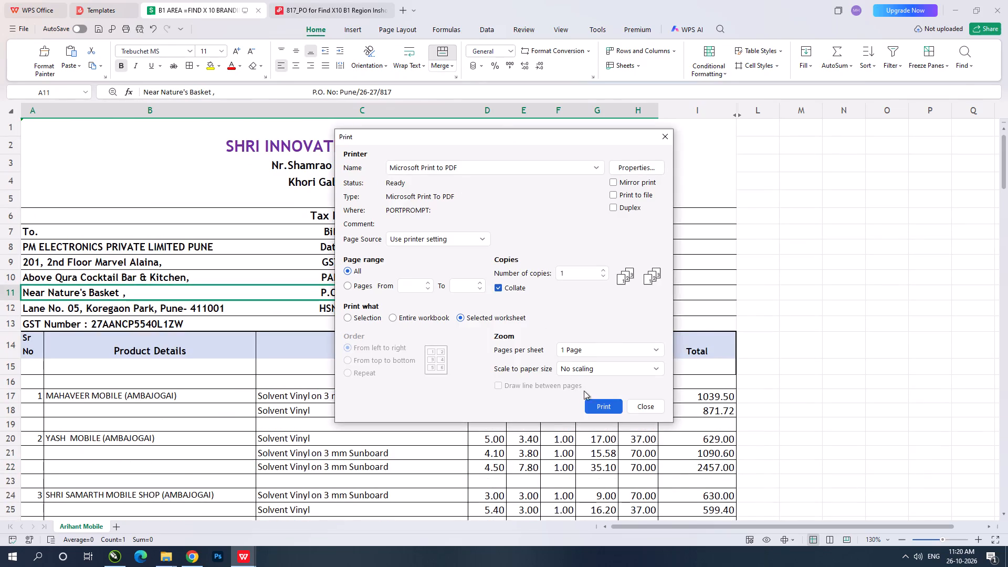
left_click(599, 406)
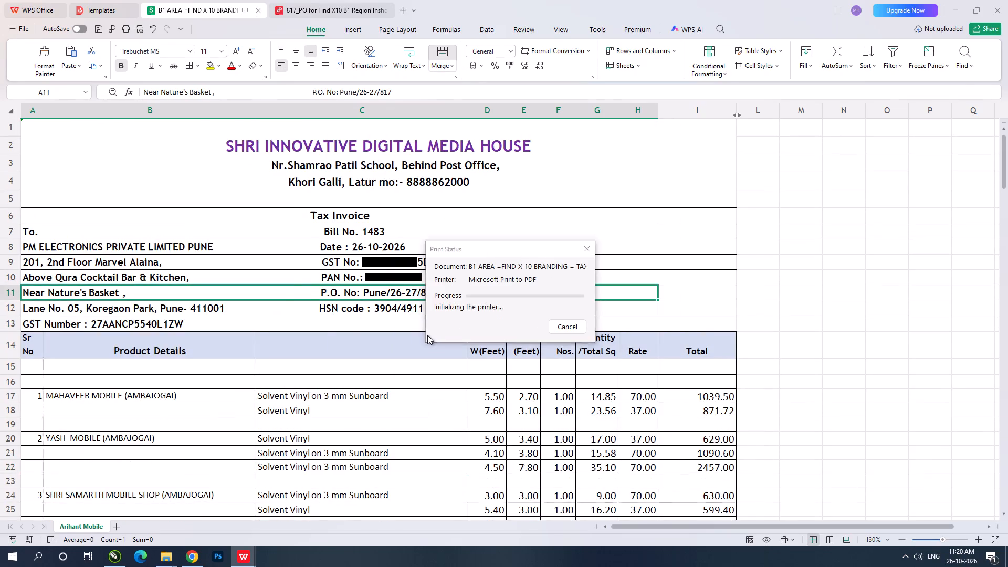
left_click(376, 300)
Copy the file name of the 1483 tax invoice workbook from the FIND X 10 folder in File Explorer.
key("alt+Tab")
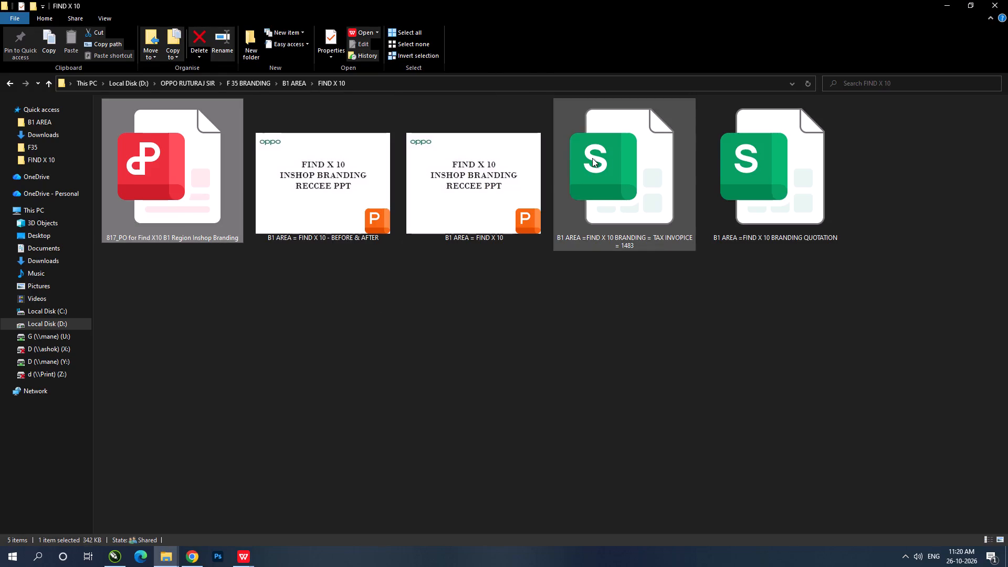
left_click(646, 155)
key("F2")
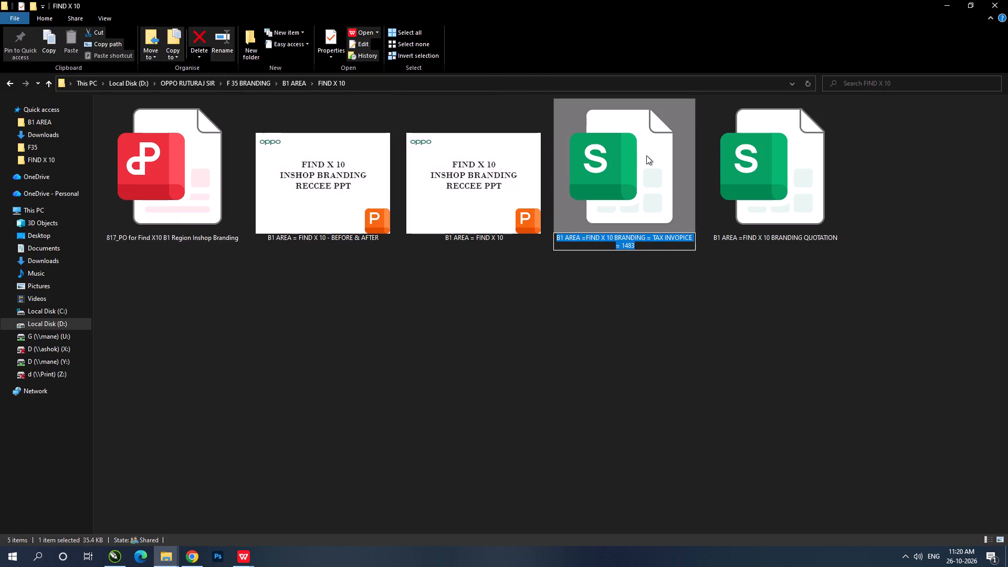
key("ctrl+c")
left_click(497, 335)
key("alt+Tab")
In the print output dialog, create a folder named 1483 inside OCTOMBER MONTH BILL and open it.
left_click(298, 346)
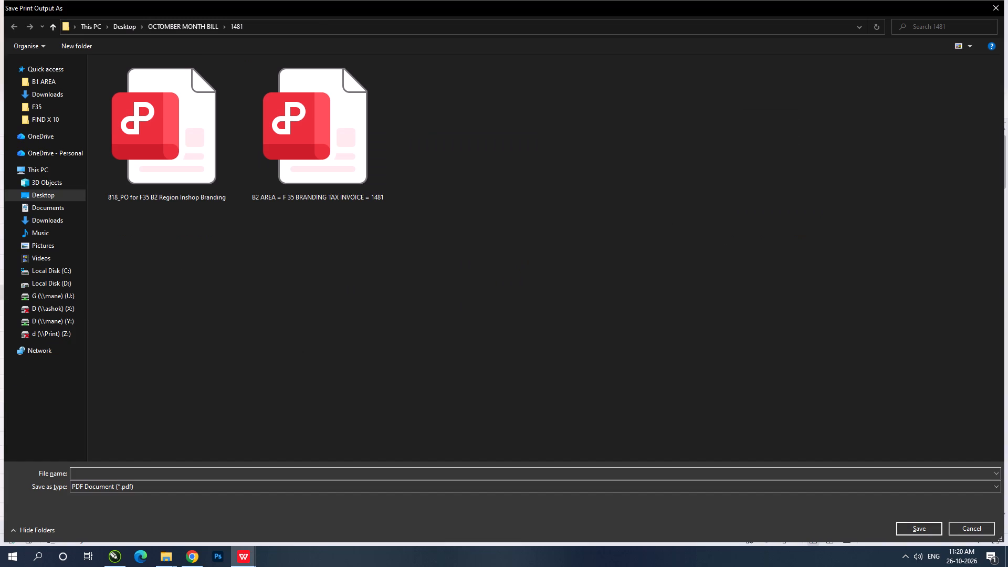
left_click(380, 367)
key("BackSpace")
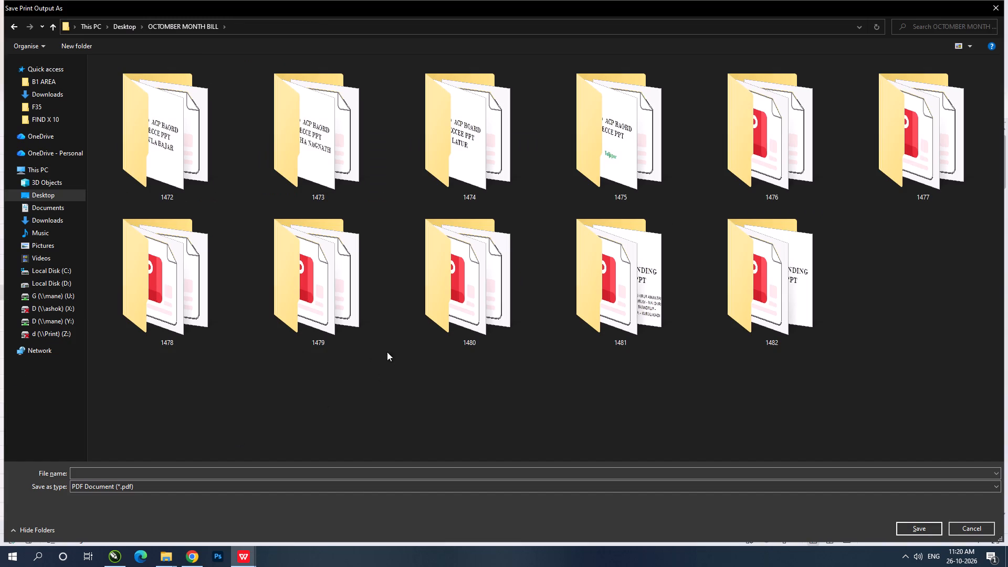
left_click(72, 45)
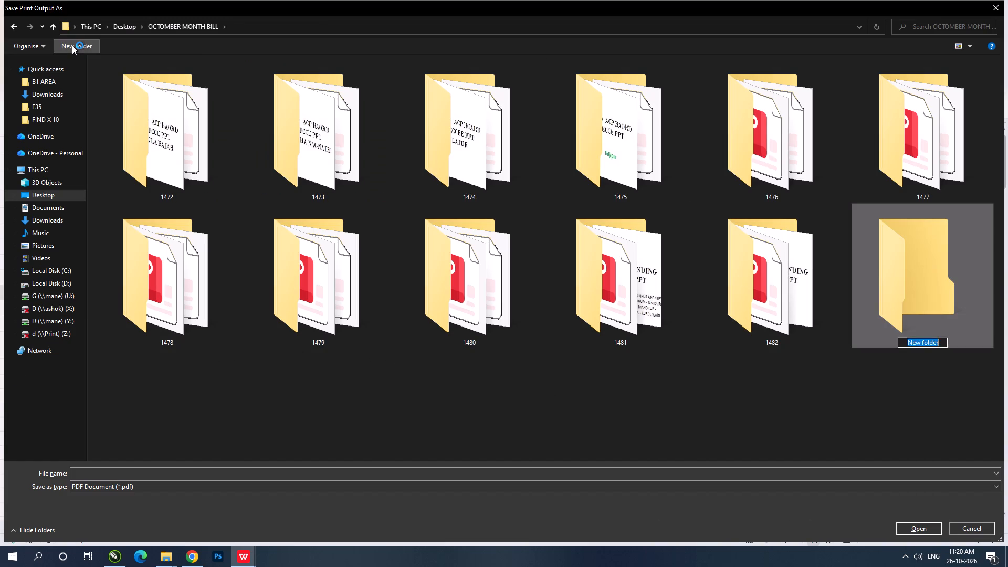
type("1483")
key("Return")
key("Return")
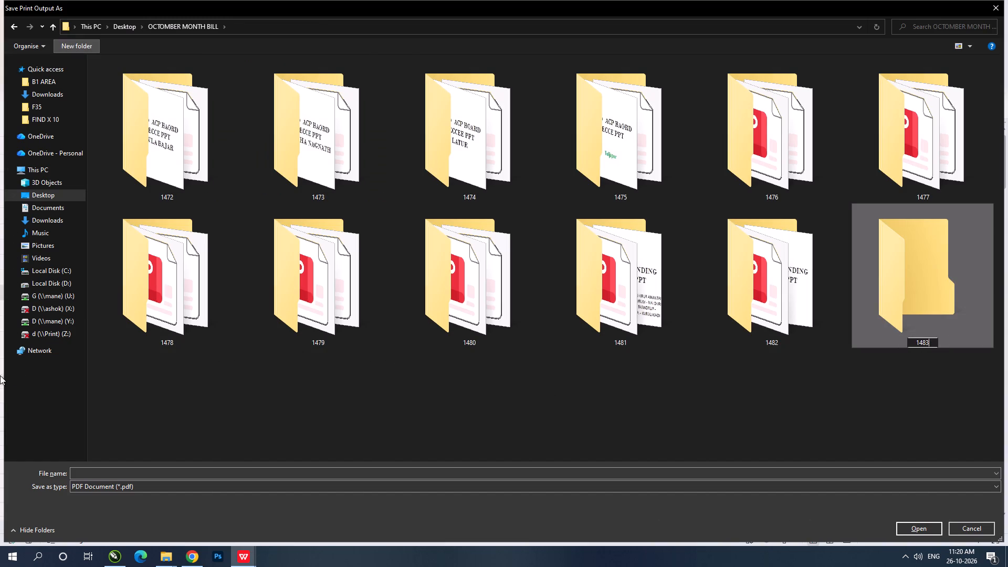
Save the PDF in the 1483 folder as "B1 AREA =FIND X 10 BRANDING = TAX INVOPICE = 1483".
left_click(108, 472)
key("ctrl+v")
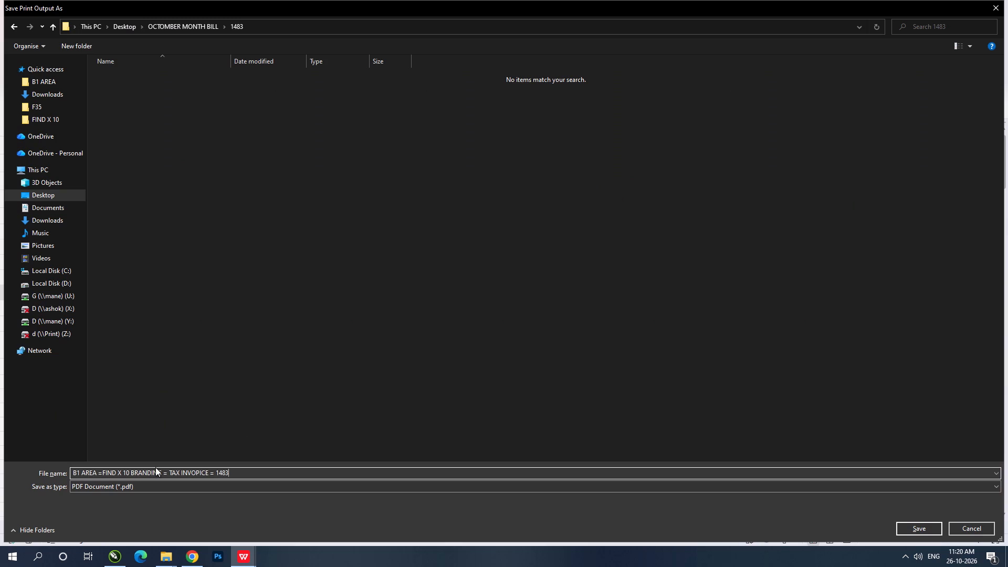
left_click(275, 364)
left_click(920, 524)
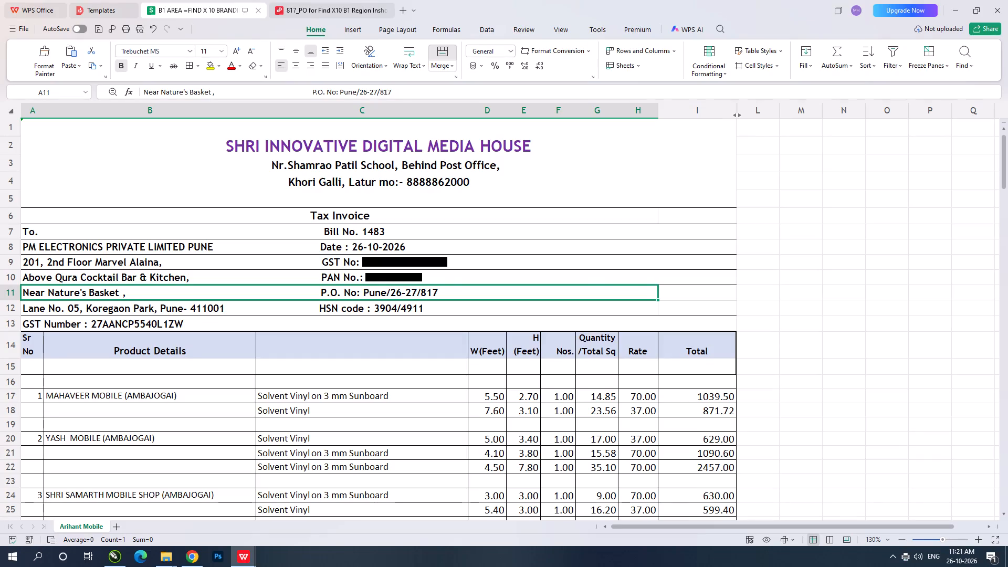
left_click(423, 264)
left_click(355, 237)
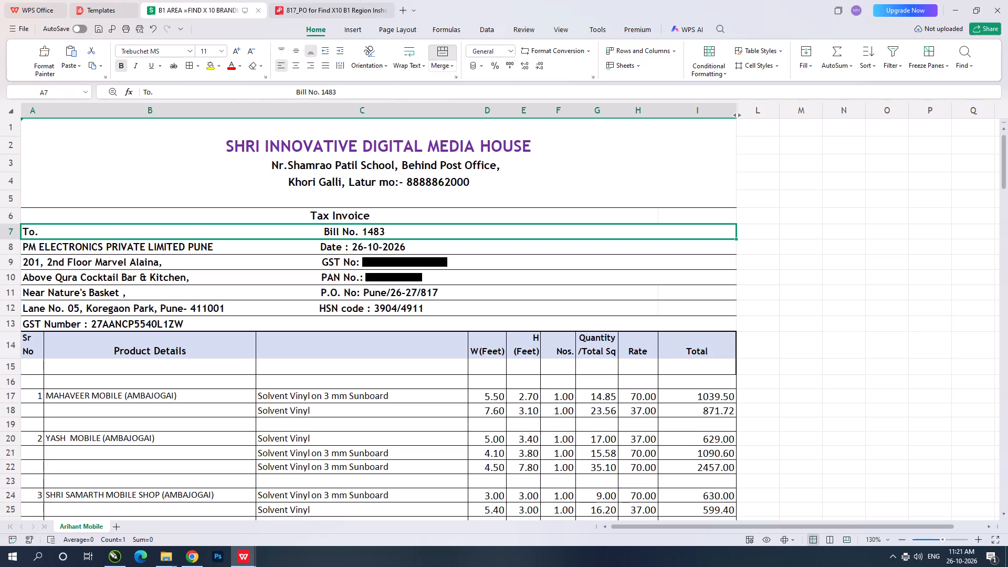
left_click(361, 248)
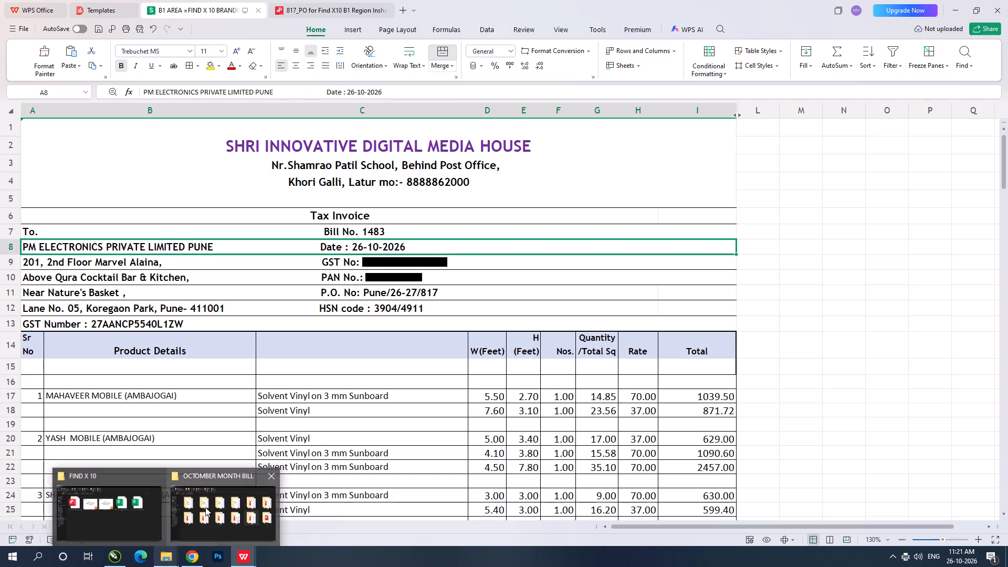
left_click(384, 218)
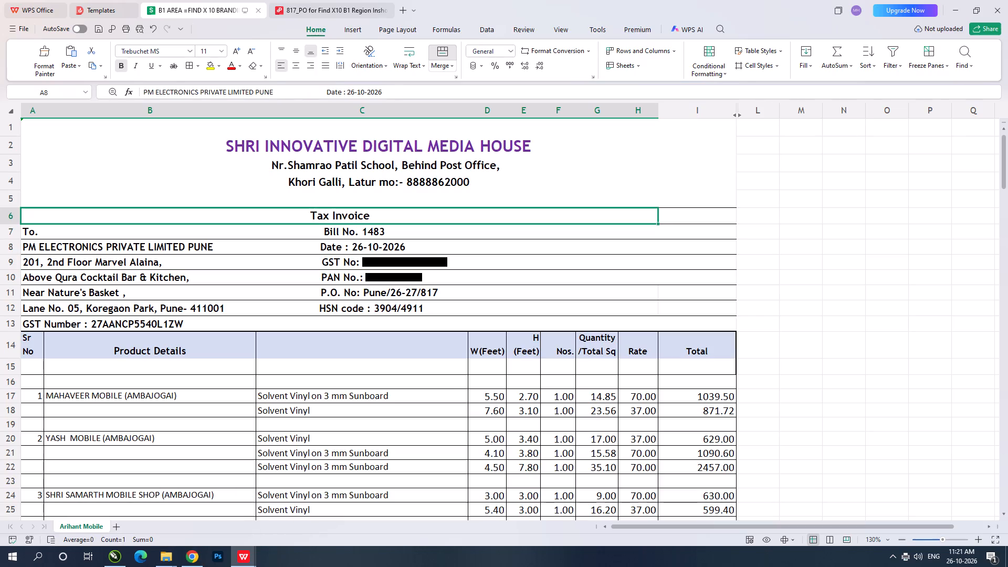
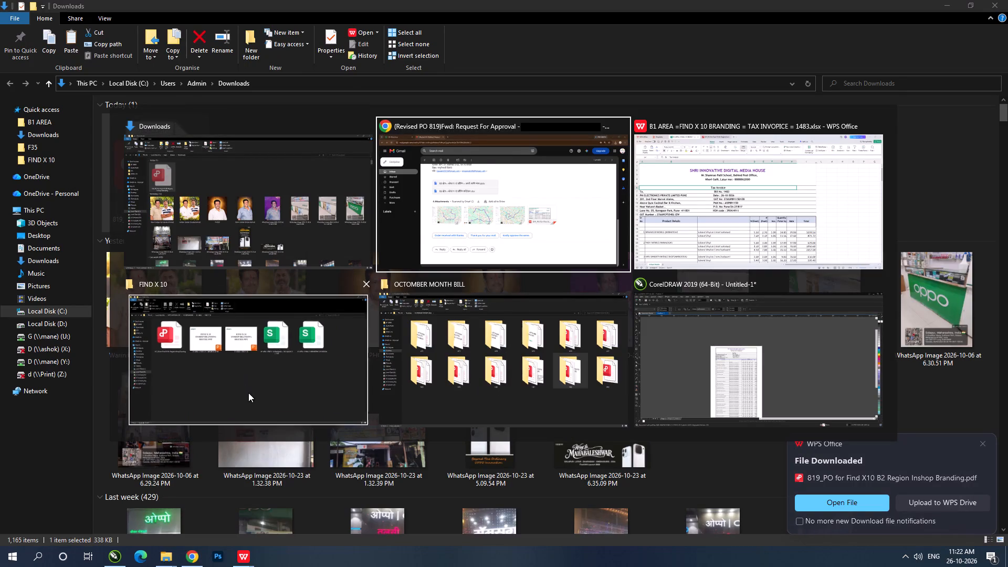
In File Explorer, go back to the B1 AREA folder and open its FIND X 10 subfolder.
left_click(12, 82)
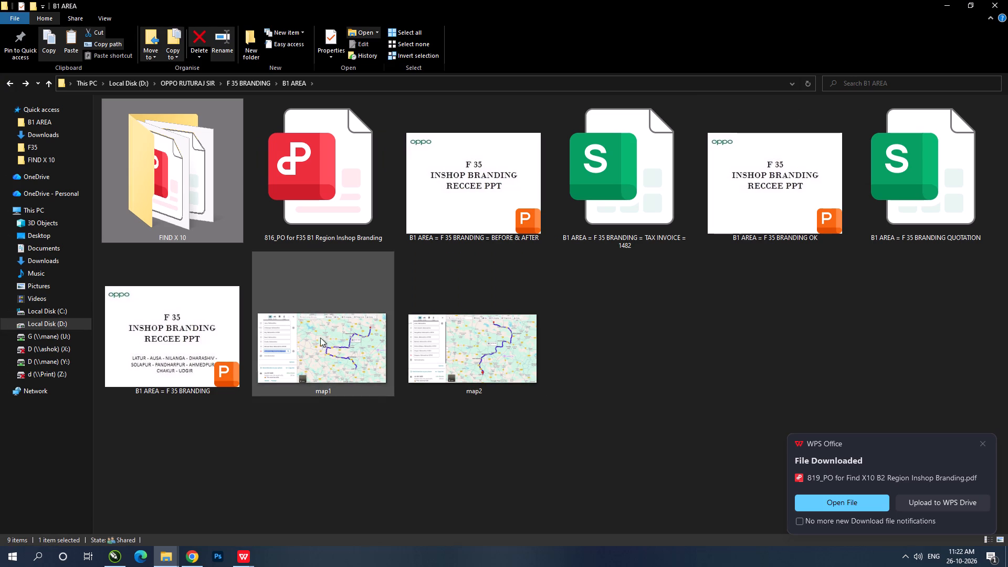
double_click(161, 183)
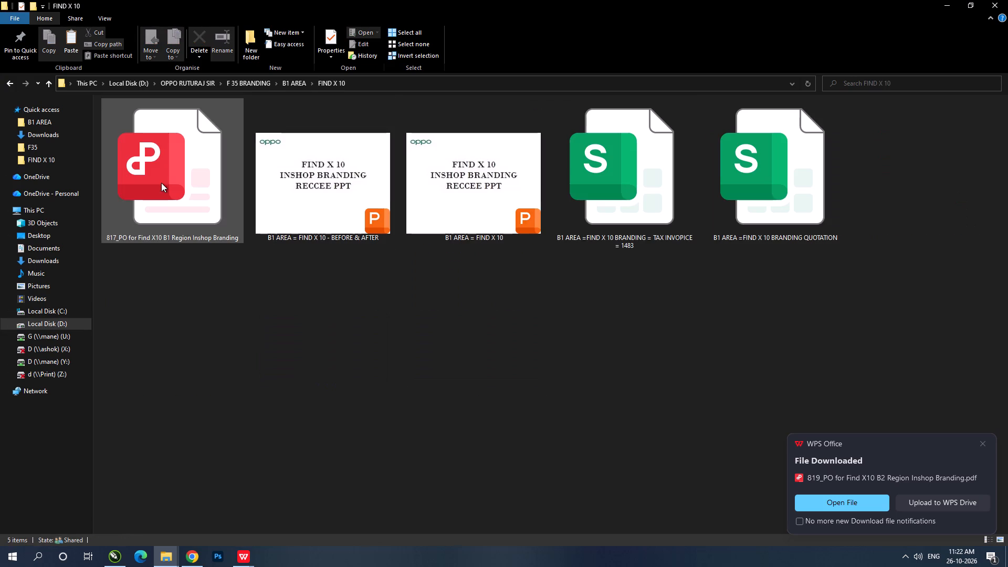
Paste the 819 purchase order PDF for Find X10 B2 Region Inshop Branding into the FIND X 10 folder.
right_click(294, 332)
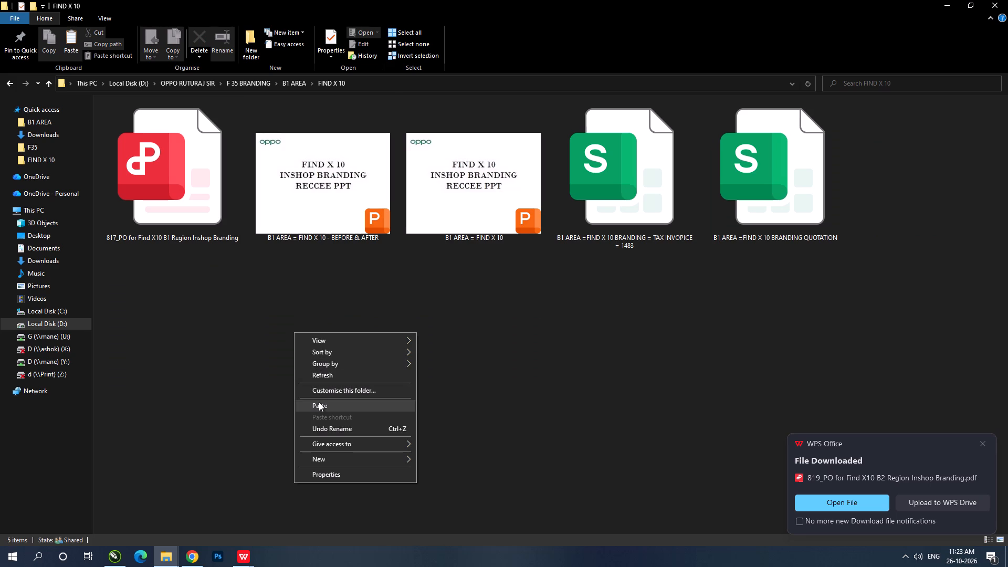
left_click(319, 402)
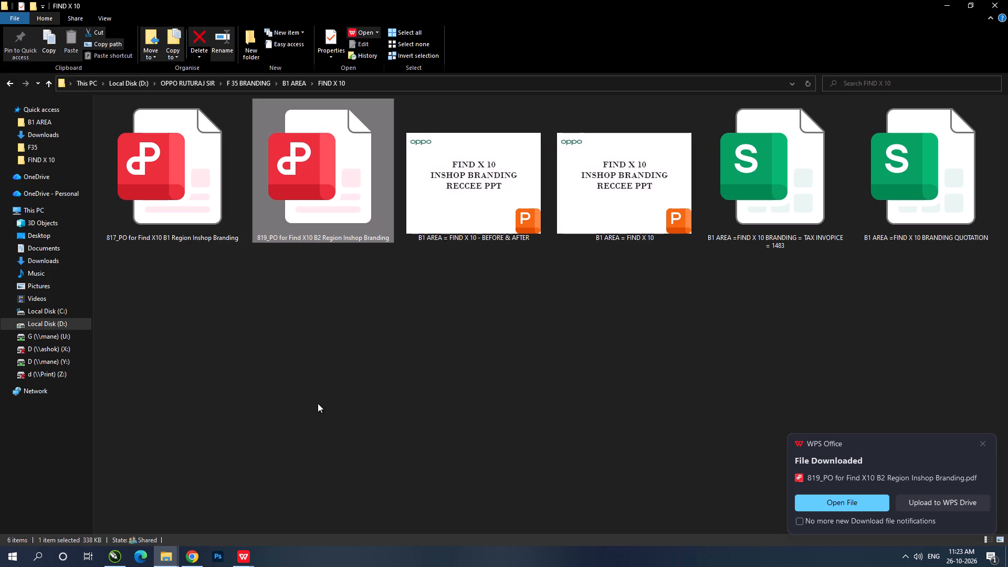
left_click(982, 440)
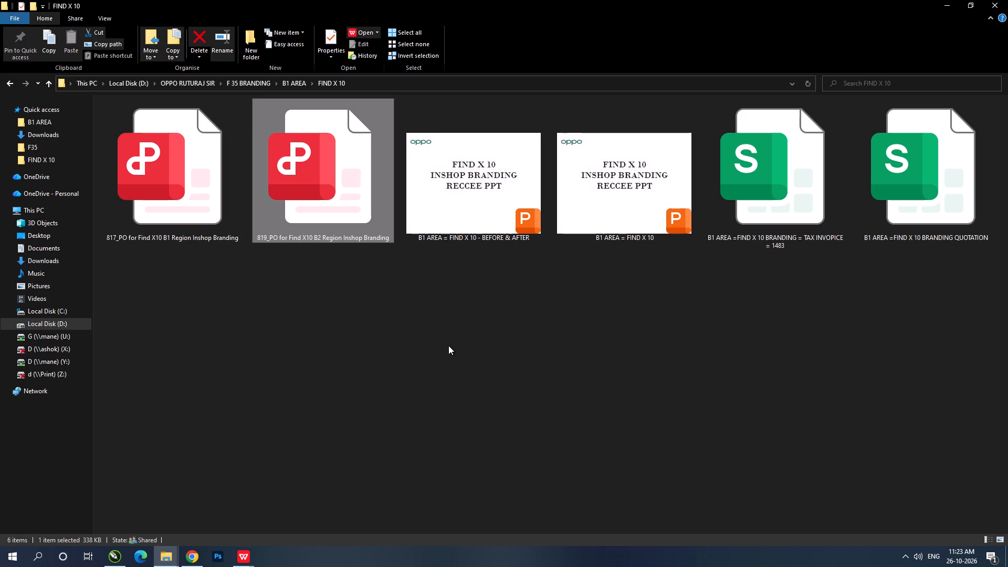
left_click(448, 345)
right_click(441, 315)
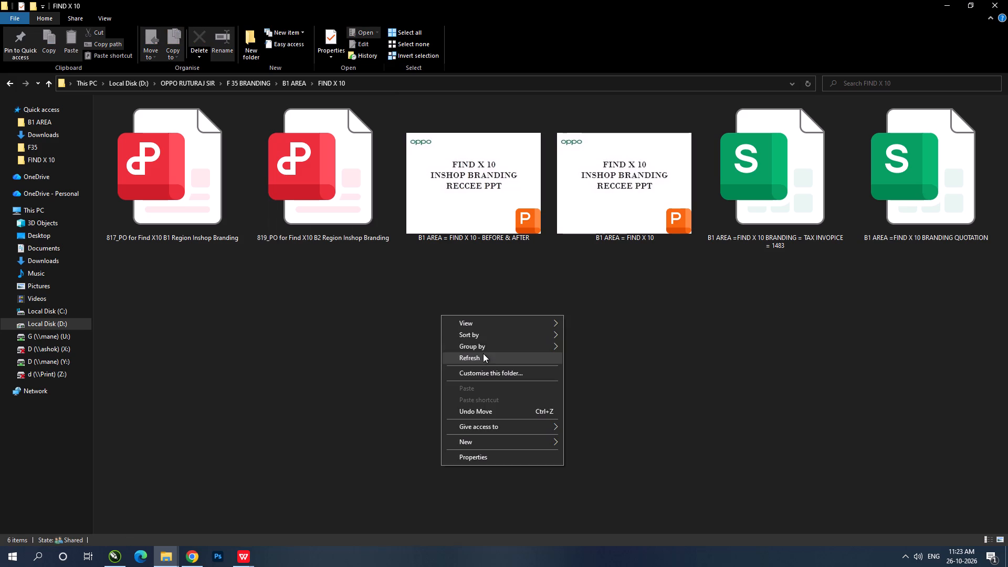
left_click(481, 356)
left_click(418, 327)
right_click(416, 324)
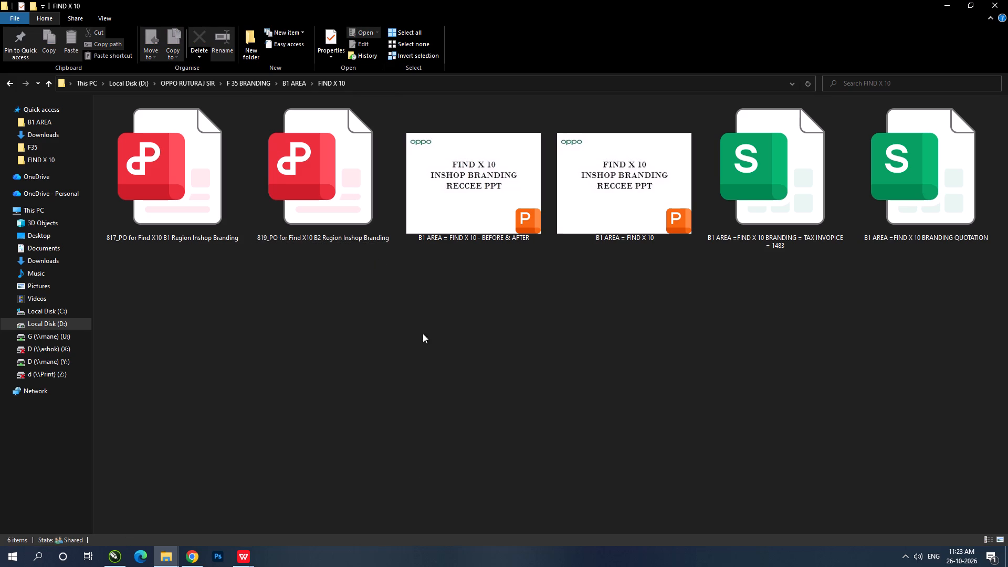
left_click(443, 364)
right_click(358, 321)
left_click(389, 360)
Open the "B1 AREA = FIND X 10 - BEFORE & AFTER" presentation and close the 817 purchase order PDF.
double_click(508, 204)
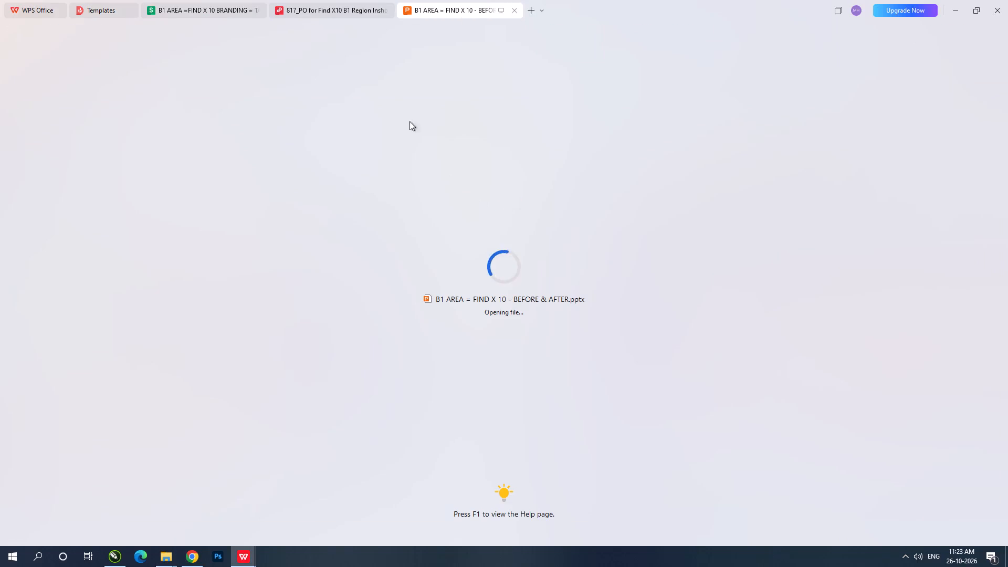
left_click(337, 0)
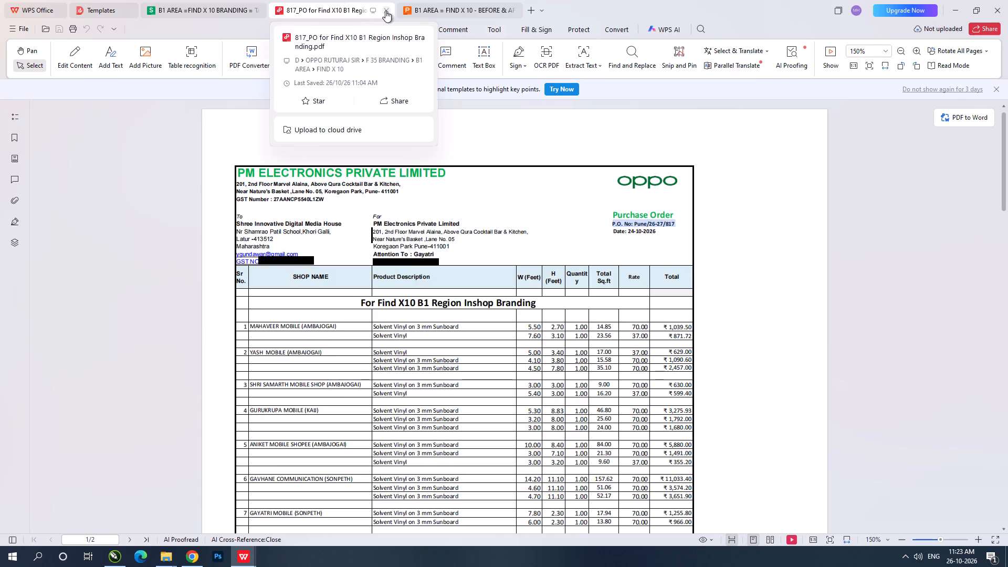
left_click(385, 10)
left_click(180, 0)
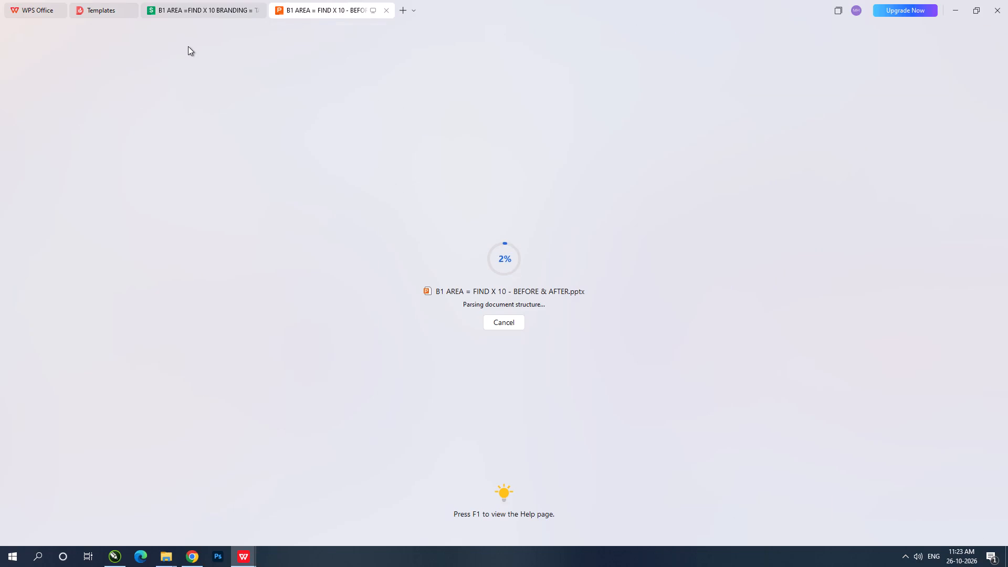
left_click(303, 1)
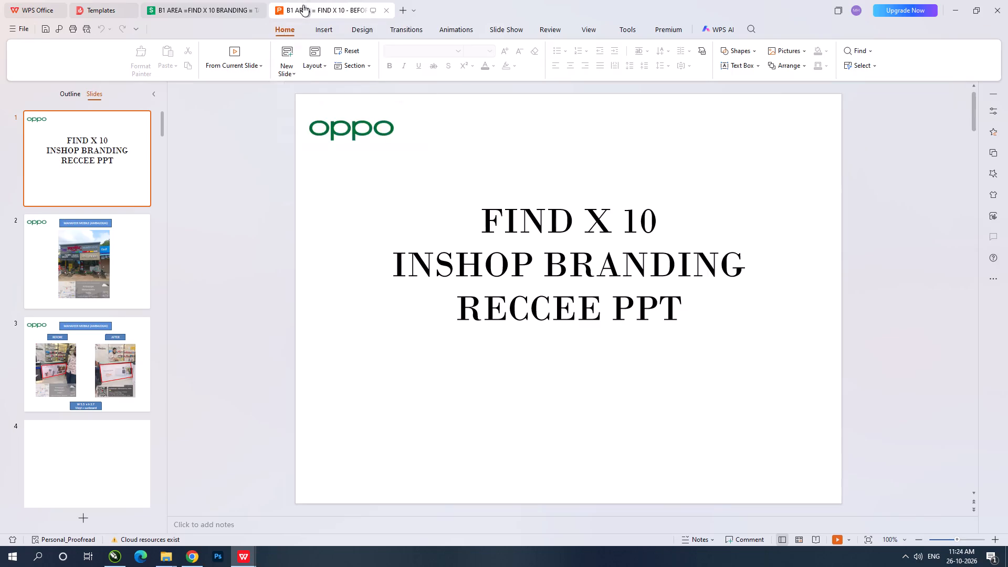
Compare the transport map slides at the end of the presentation with the transportation charges in the 1483 tax invoice.
scroll(115, 264, "down", 3)
left_click_drag(163, 133, 162, 339)
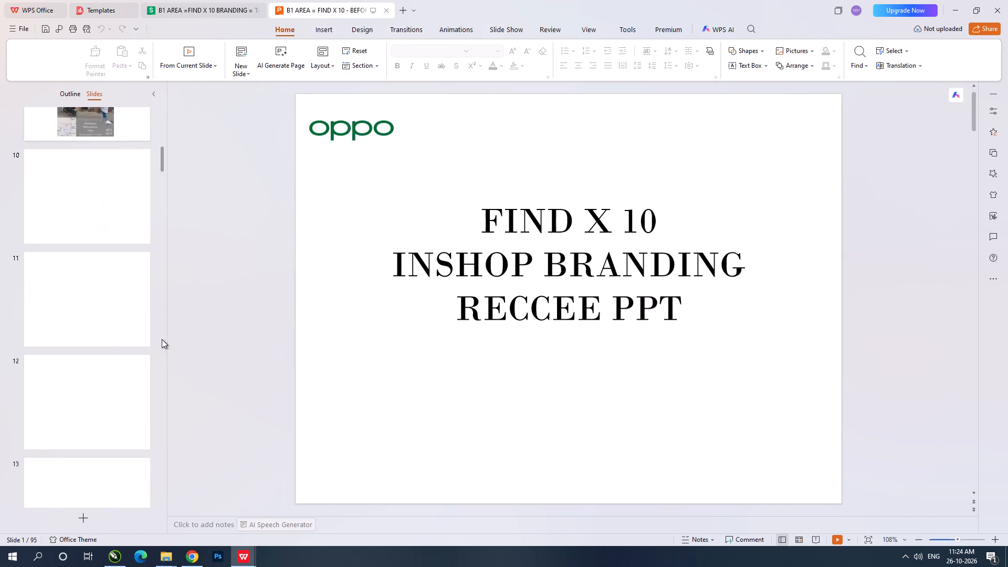
left_click_drag(162, 339, 162, 508)
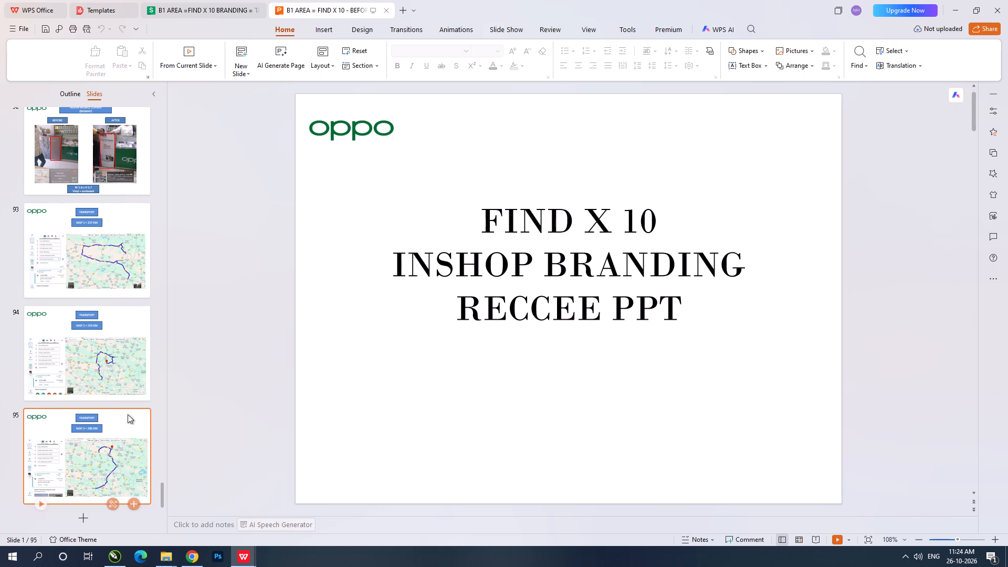
left_click(117, 267)
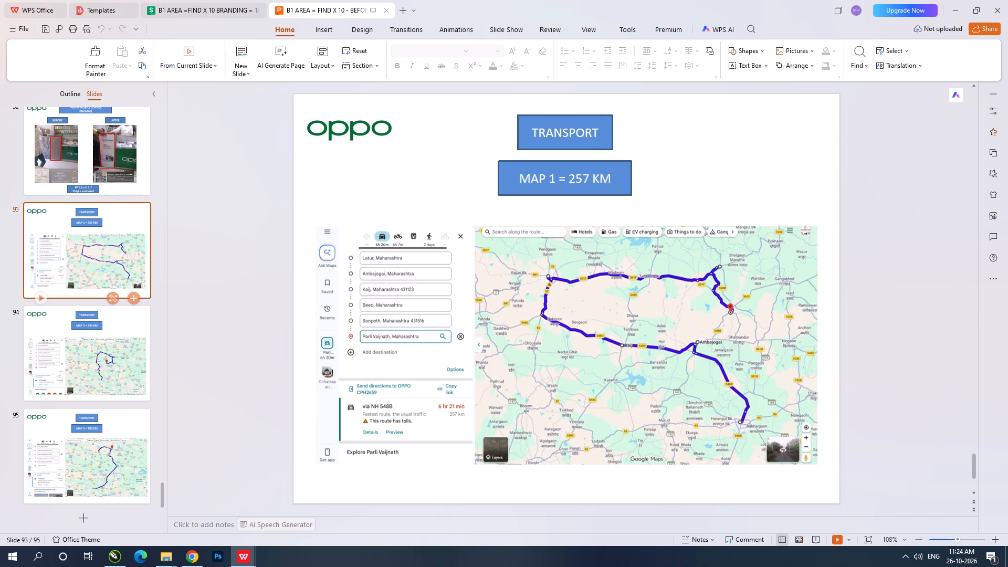
left_click(192, 0)
scroll(987, 213, "down", 3)
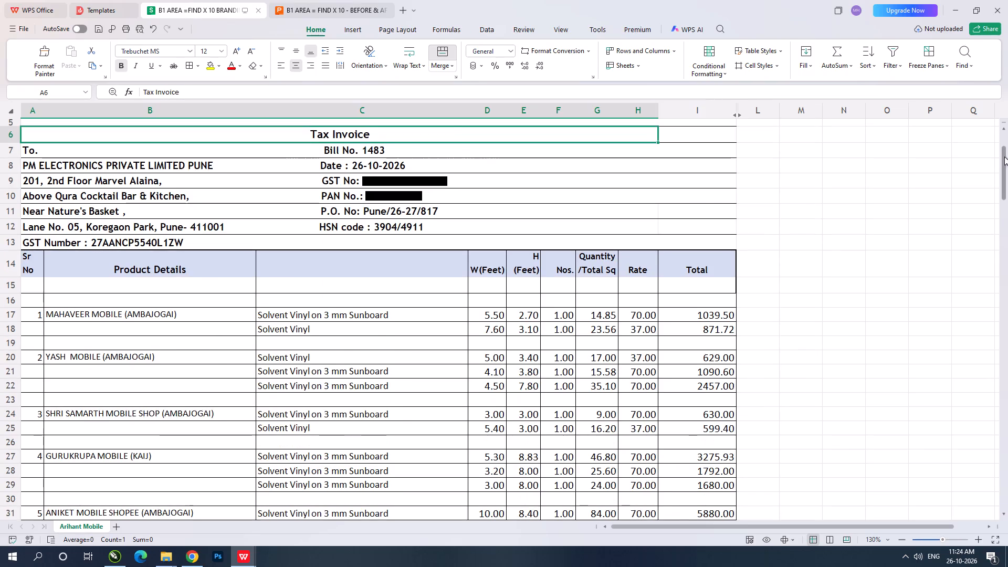
left_click_drag(1003, 162, 1001, 326)
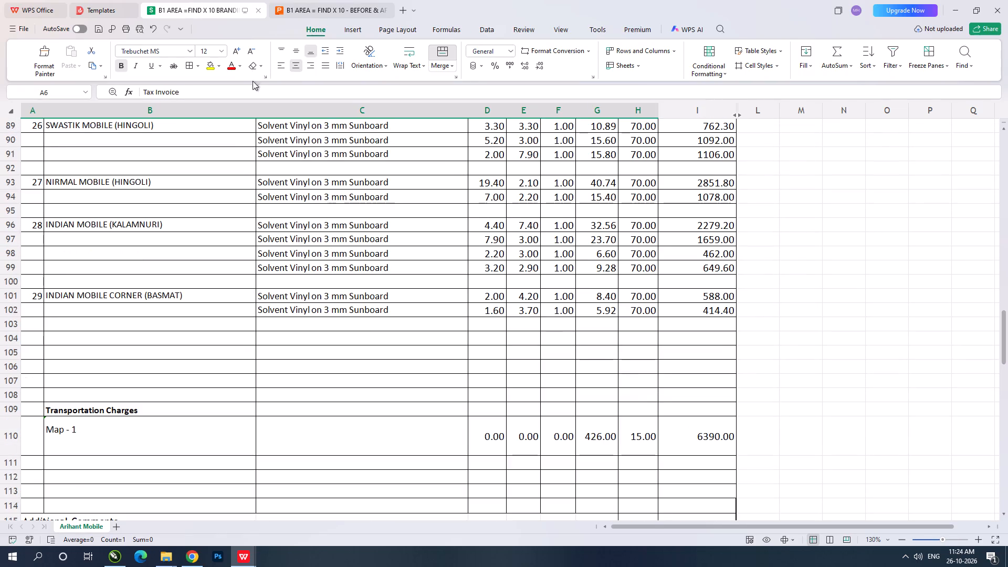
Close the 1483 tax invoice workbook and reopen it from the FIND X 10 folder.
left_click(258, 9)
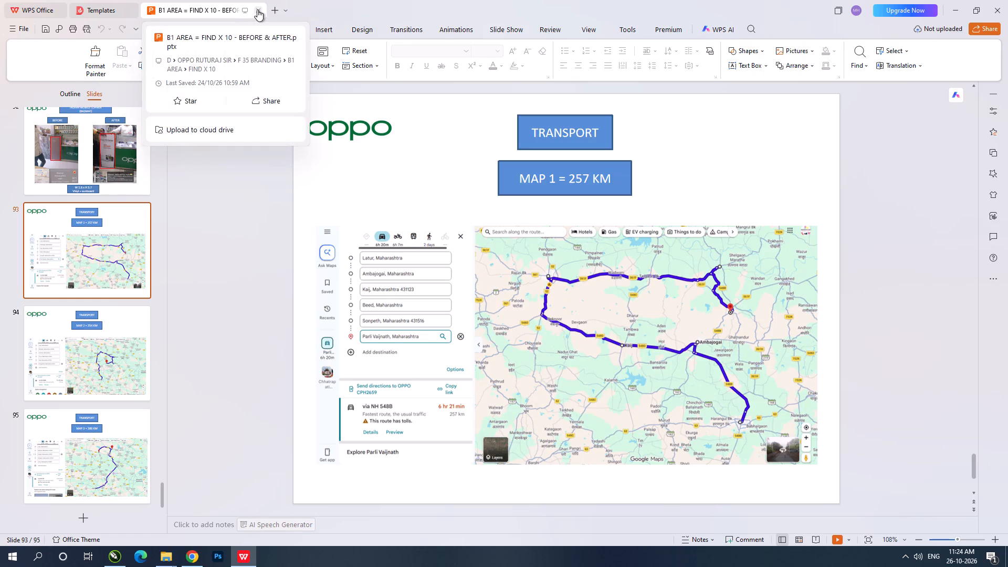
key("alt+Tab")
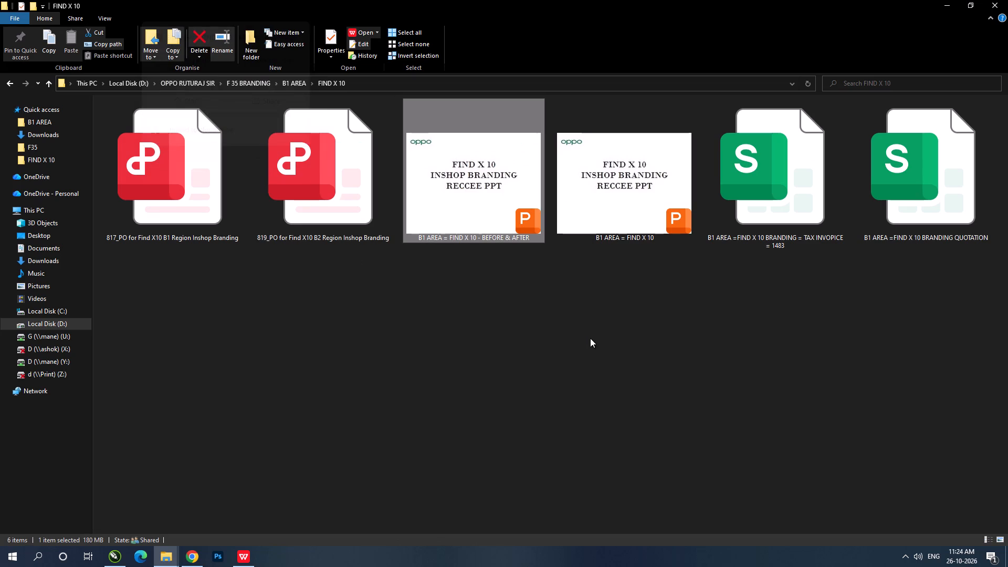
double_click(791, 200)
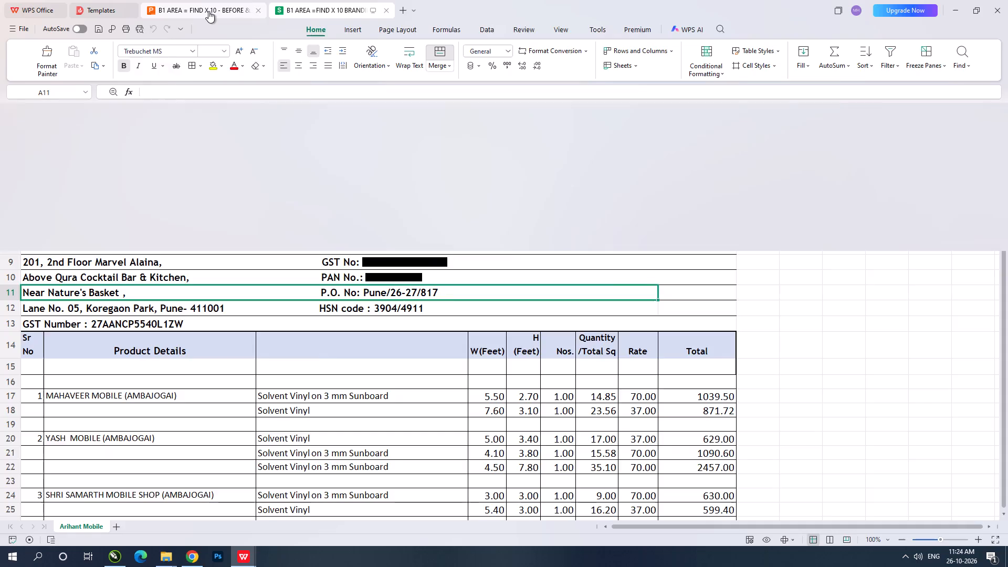
Delete transport map slides 94 and 95 from the end of the BEFORE & AFTER presentation.
left_click(208, 11)
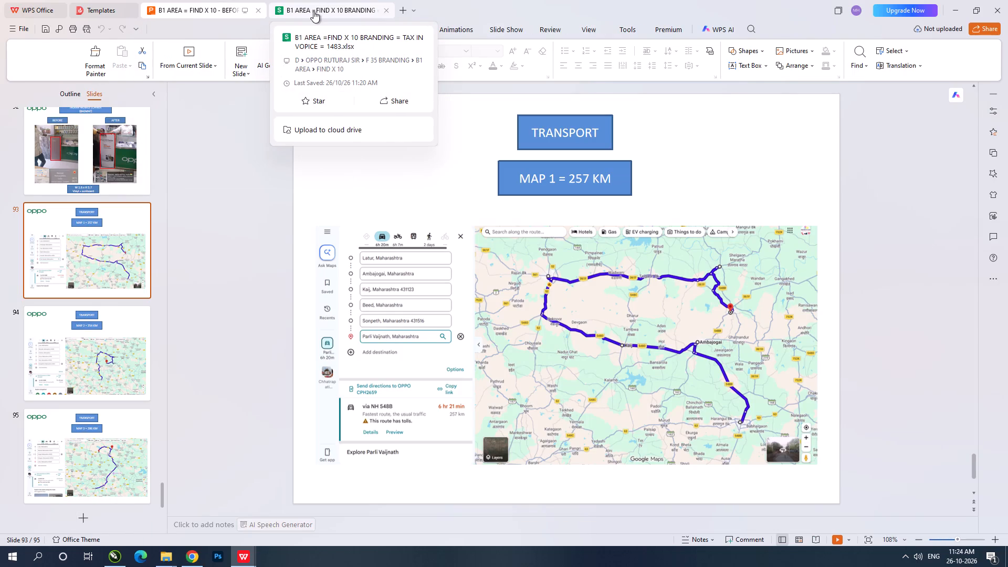
left_click(115, 288)
left_click(112, 350)
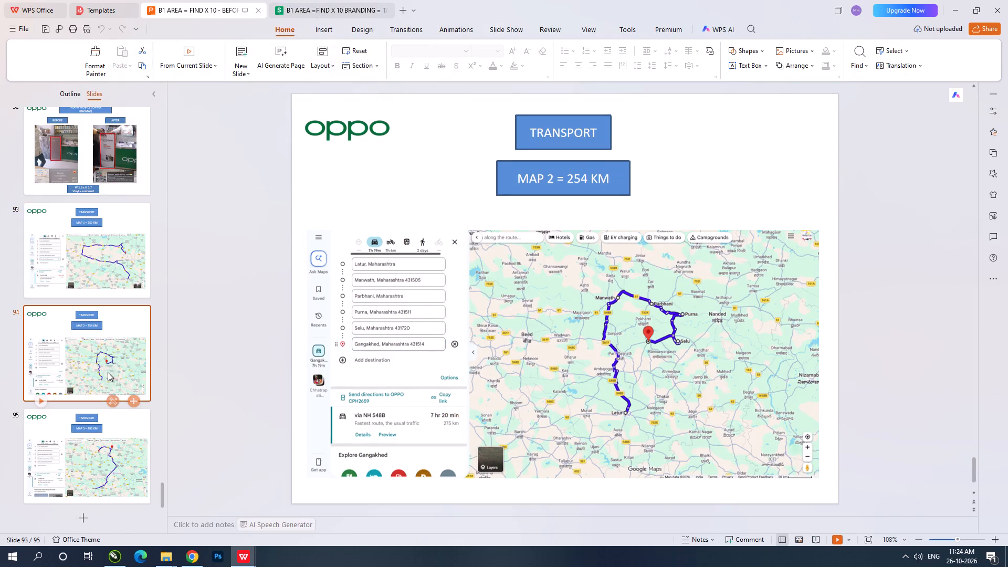
left_click(99, 458, "shift")
key("Delete")
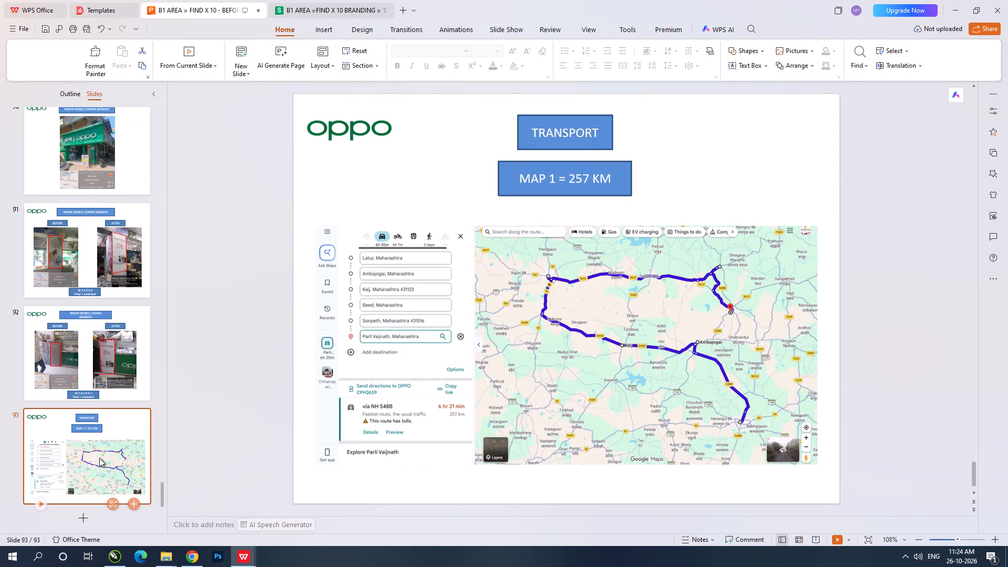
Delete the route map picture from the remaining MAP 1 transport slide.
left_click(94, 459)
left_click(541, 285)
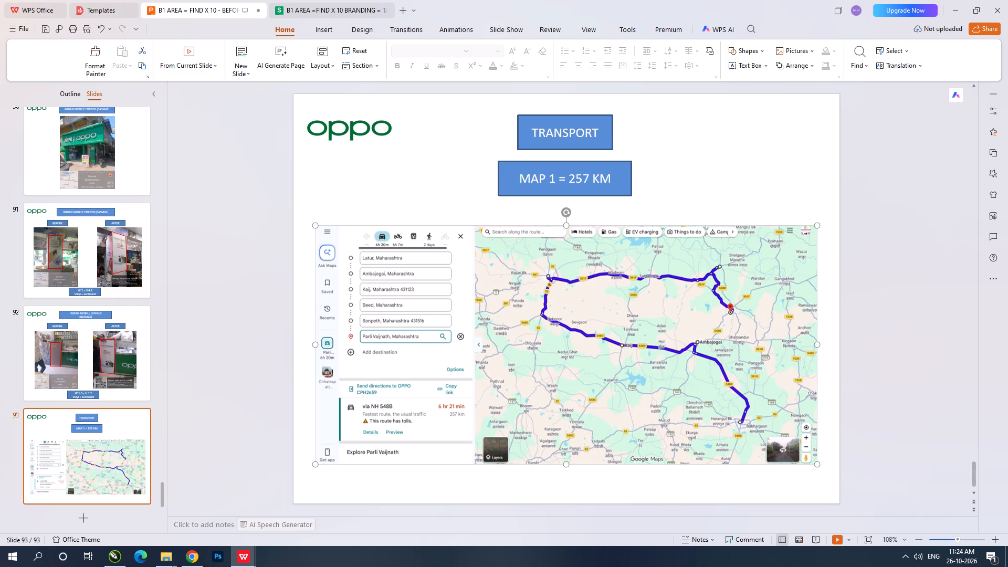
key("Delete")
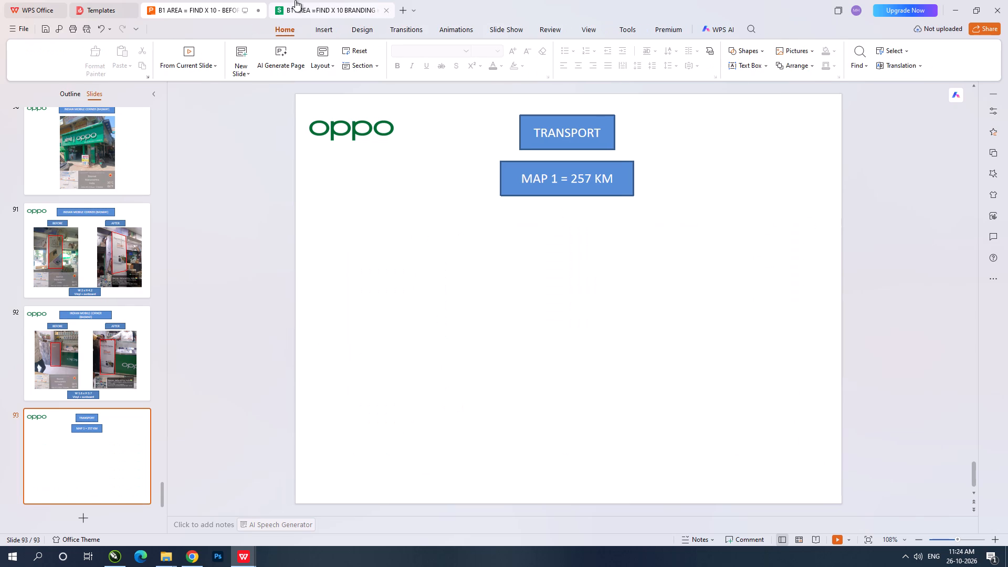
Look up the Map - 1 distance in the 1483 invoice and set the transport slide's label to "MAP 1 = 426 KM".
left_click(321, 0)
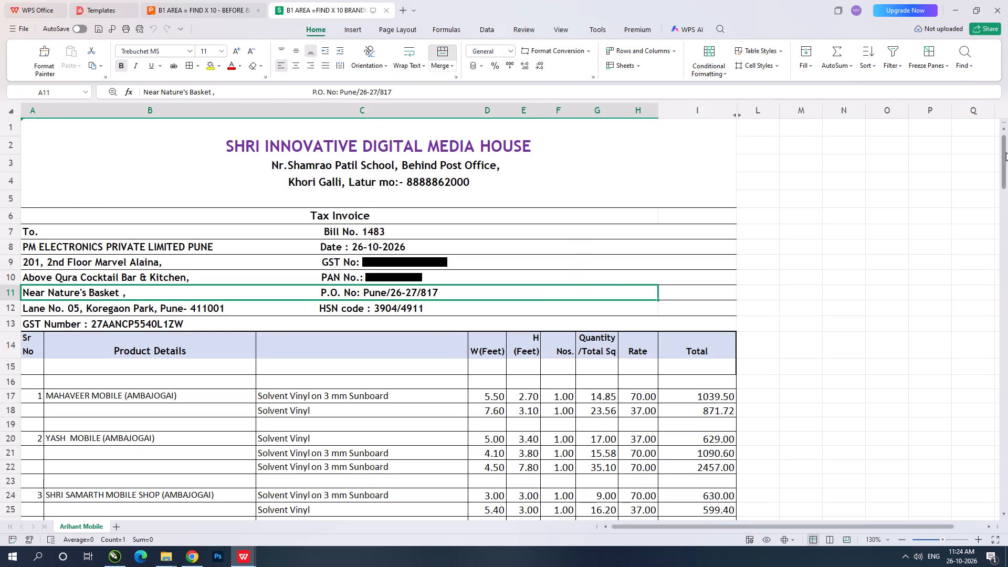
left_click_drag(1005, 153, 1007, 345)
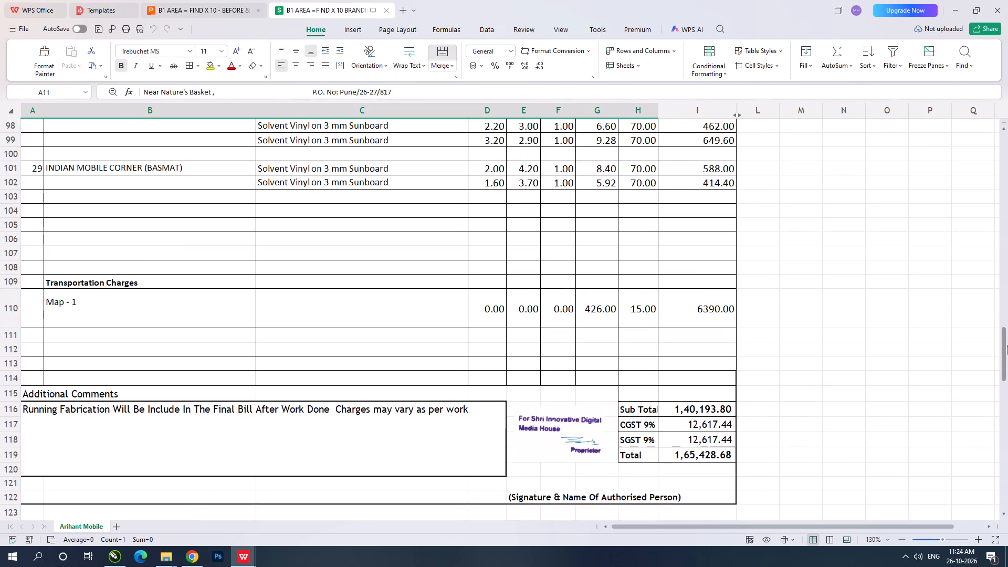
left_click_drag(1007, 345, 1006, 308)
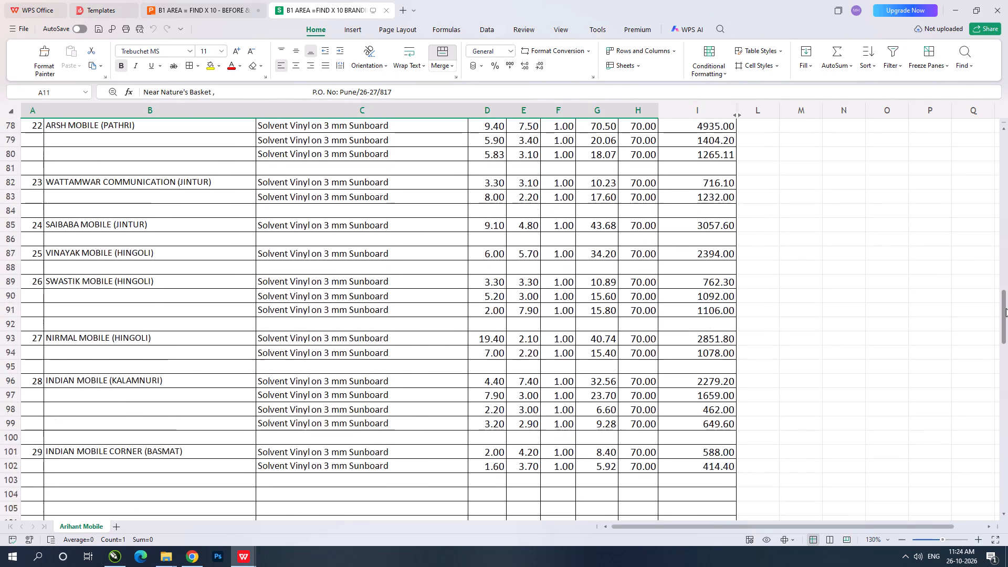
left_click_drag(1006, 308, 1003, 334)
left_click(176, 0)
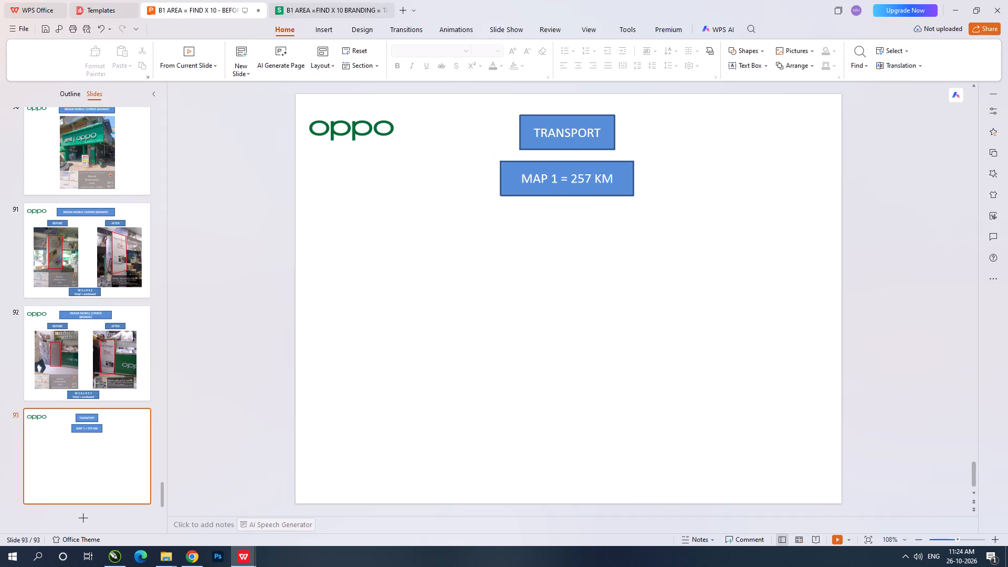
left_click_drag(572, 177, 591, 178)
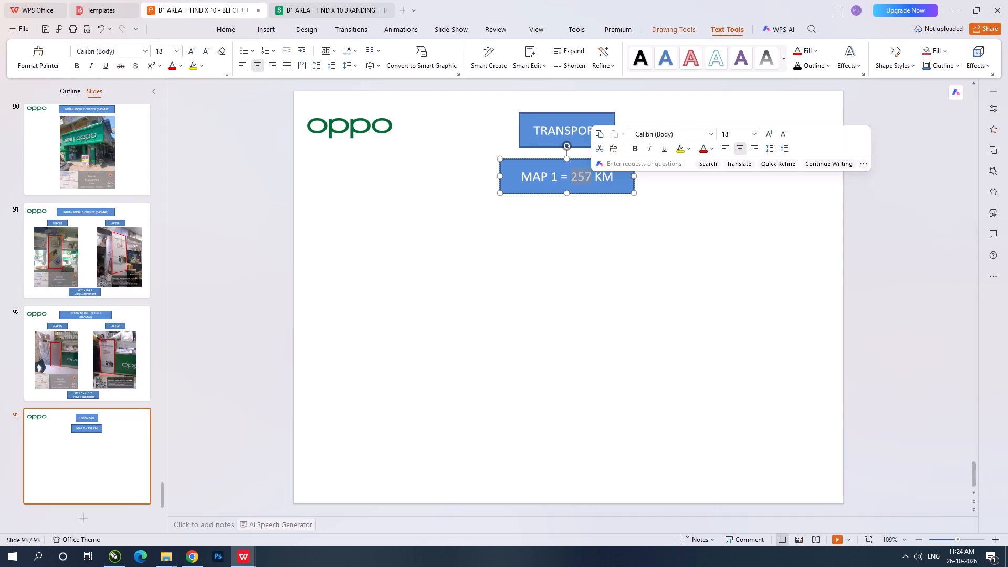
type("42")
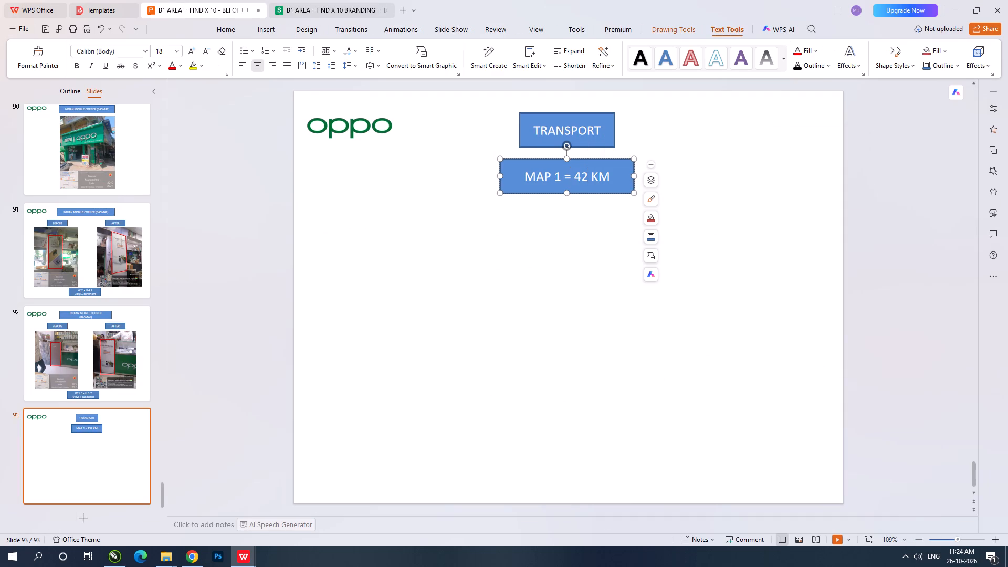
key("6")
left_click(548, 301)
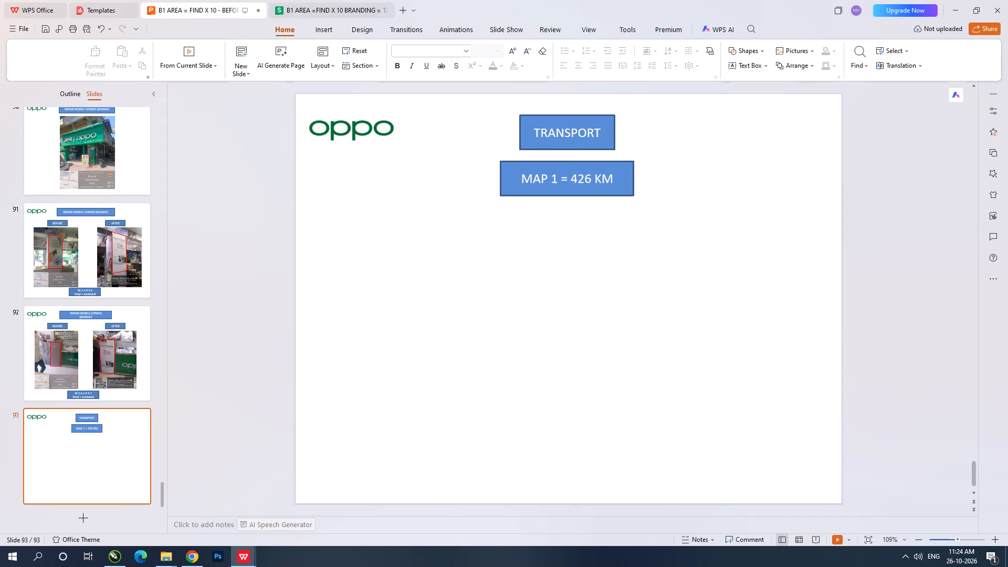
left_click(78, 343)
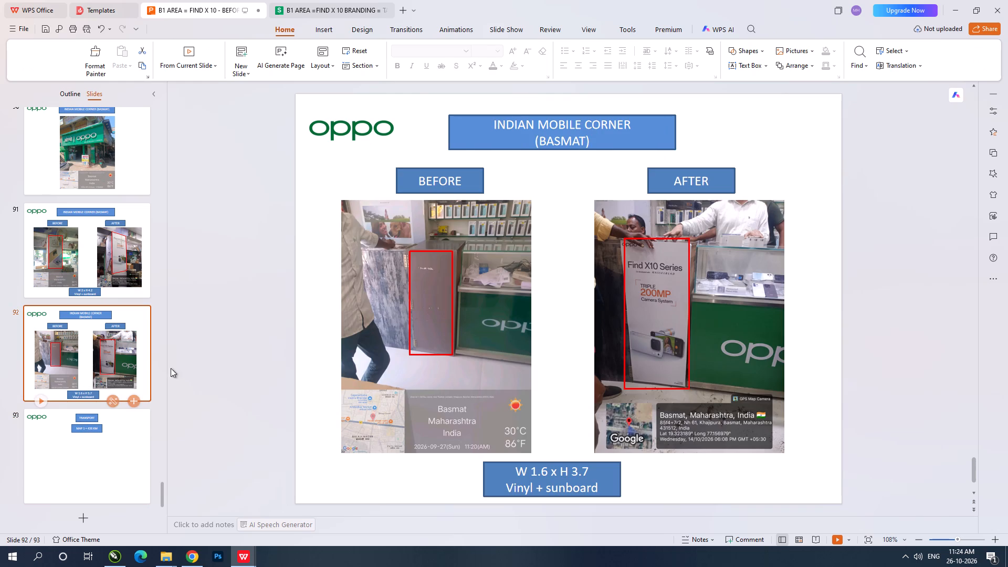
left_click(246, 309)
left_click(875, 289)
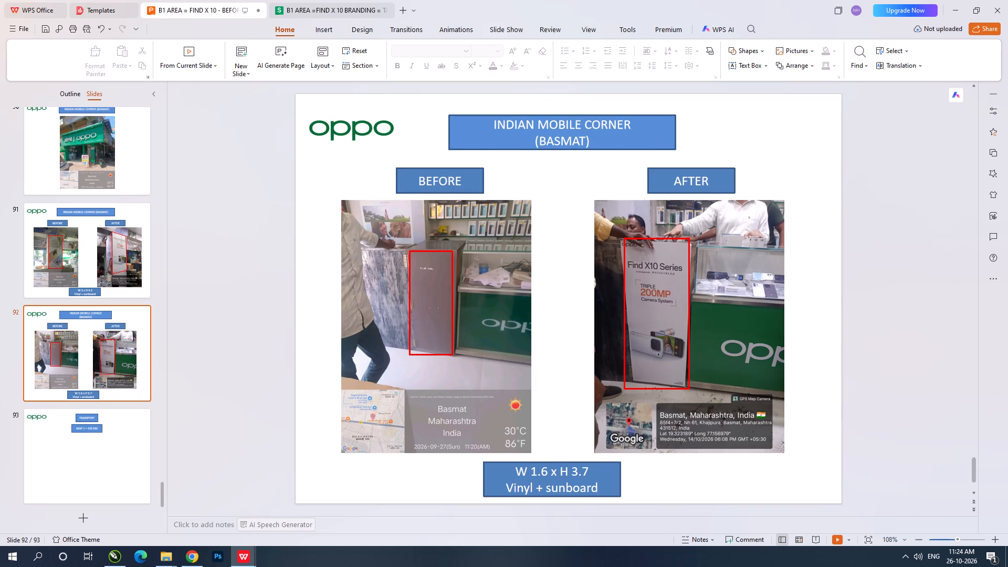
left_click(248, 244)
Check the Map - 1 quantity, rate and total cells in the 1483 invoice and save the workbook.
left_click(375, 0)
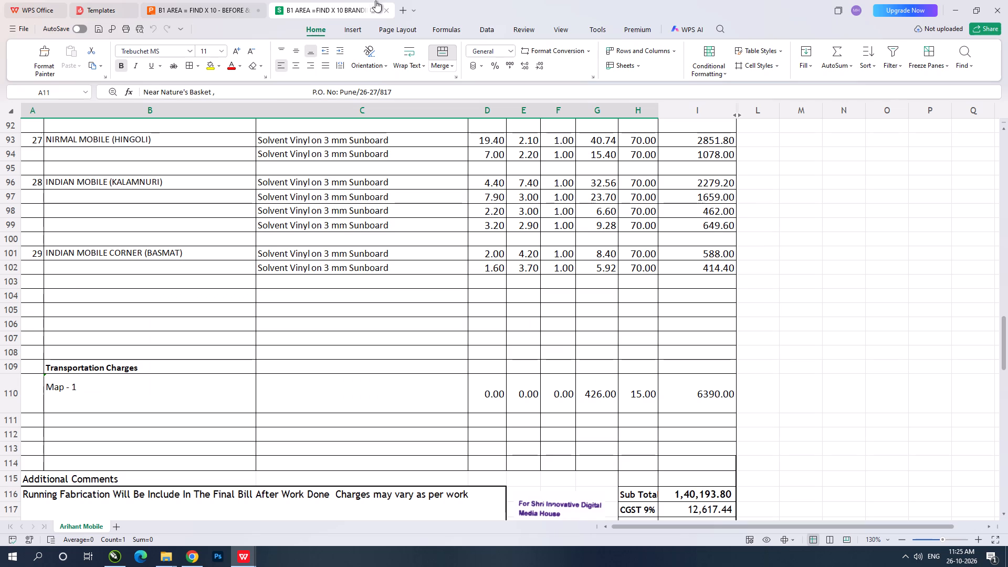
left_click(614, 396)
left_click(653, 396)
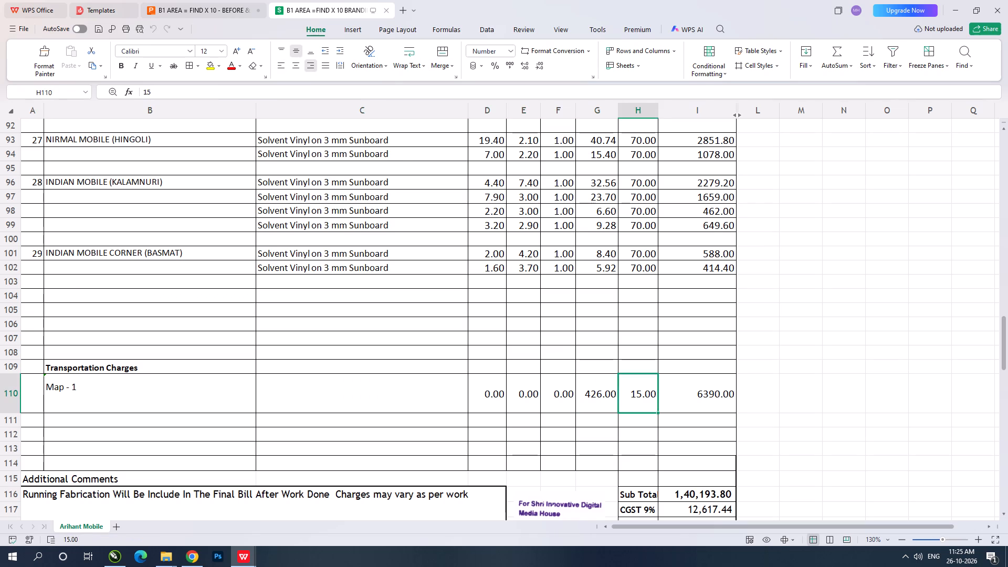
left_click(710, 396)
key("ctrl+s")
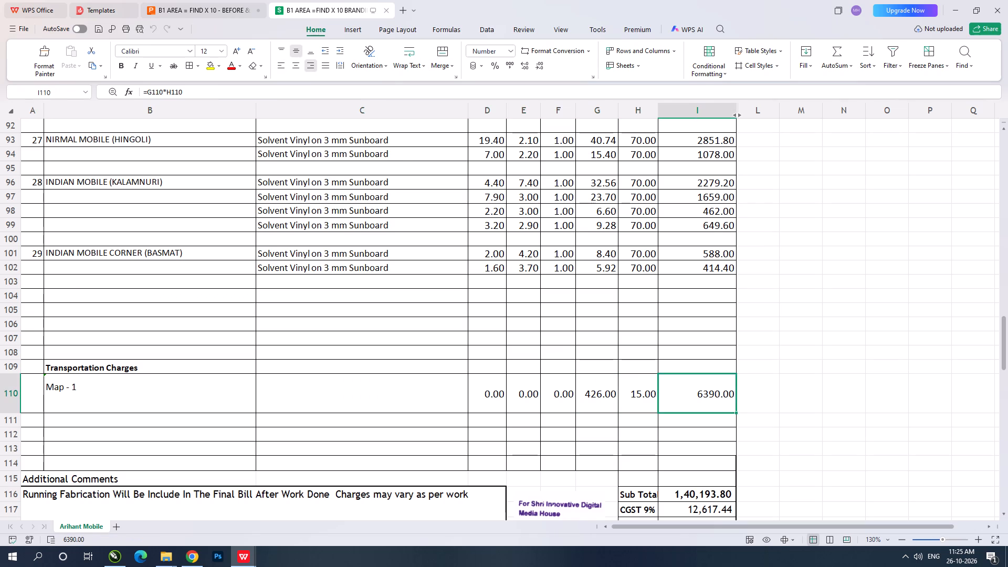
Check the INDIAN MOBILE CORNER (BASMAT) item descriptions, sizes, areas and amounts in rows 101 and 102 of invoice 1483.
left_click(98, 251)
left_click(276, 264)
left_click(337, 254)
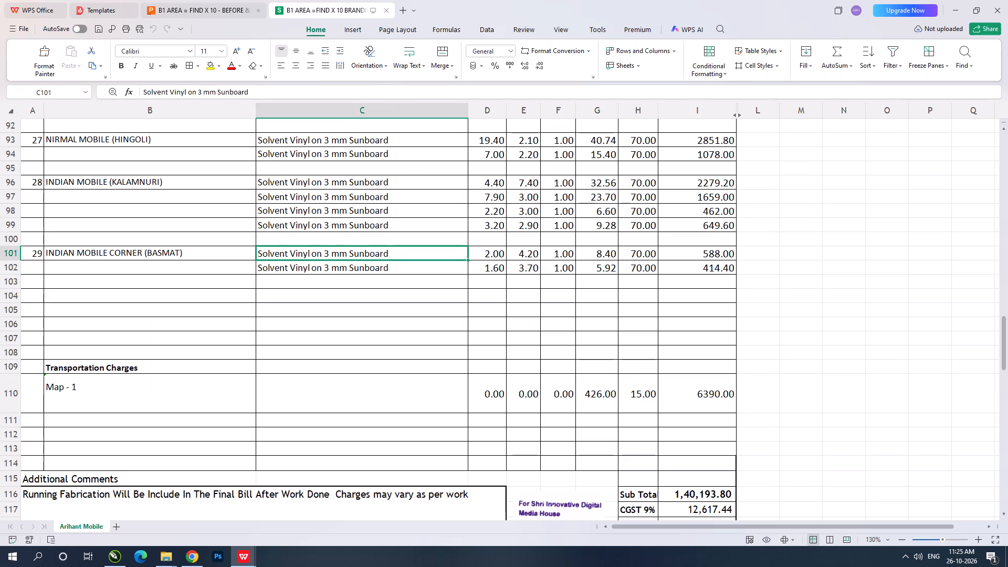
left_click(633, 268)
left_click(711, 267)
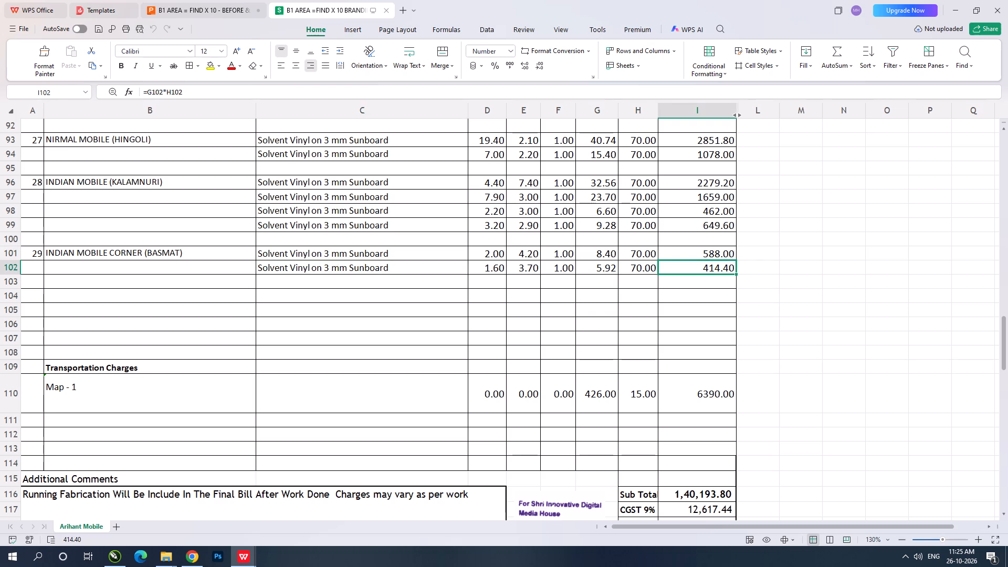
left_click(12, 254)
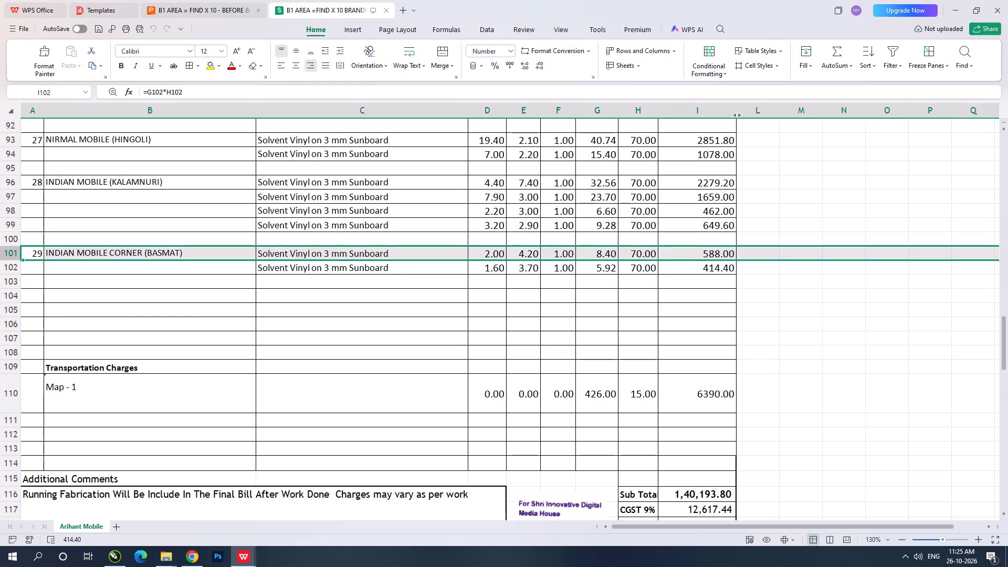
left_click(131, 255)
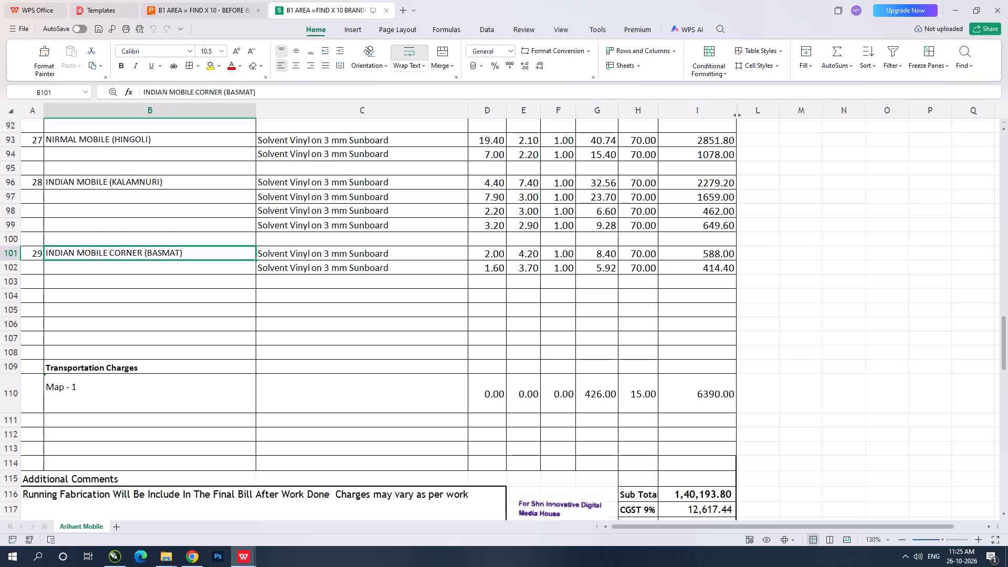
left_click(291, 255)
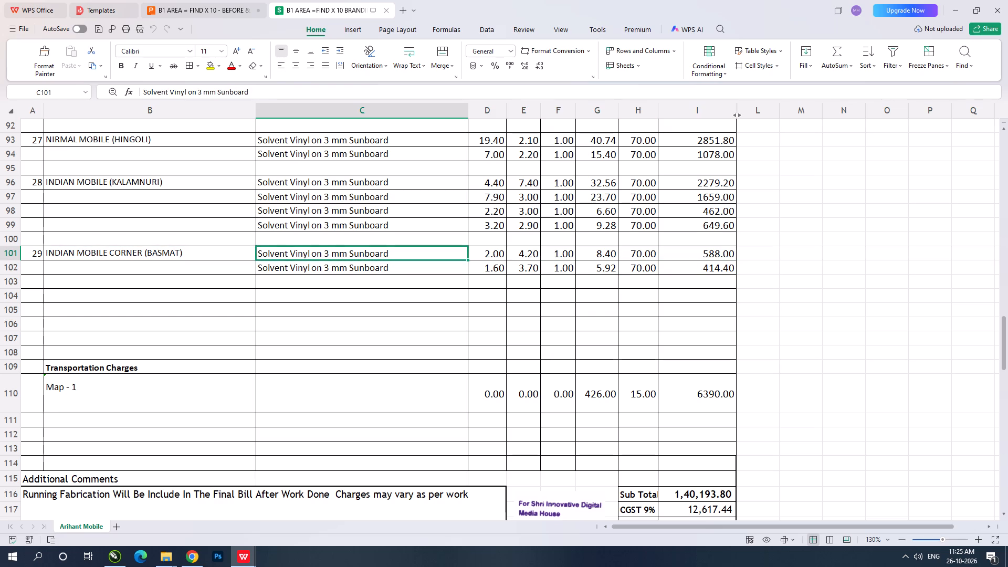
left_click(372, 269)
left_click(524, 266)
left_click(589, 268)
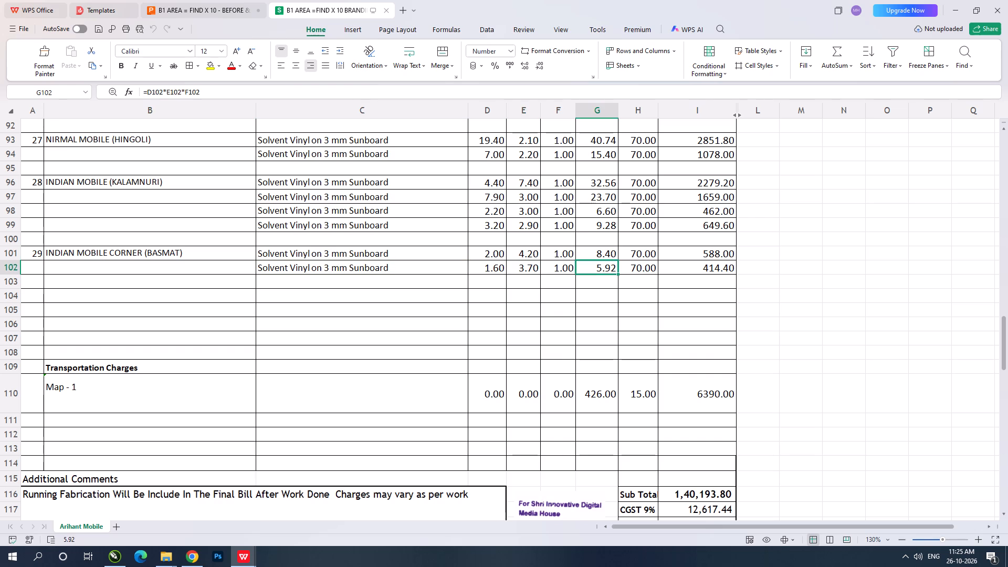
left_click(684, 268)
left_click(3, 253)
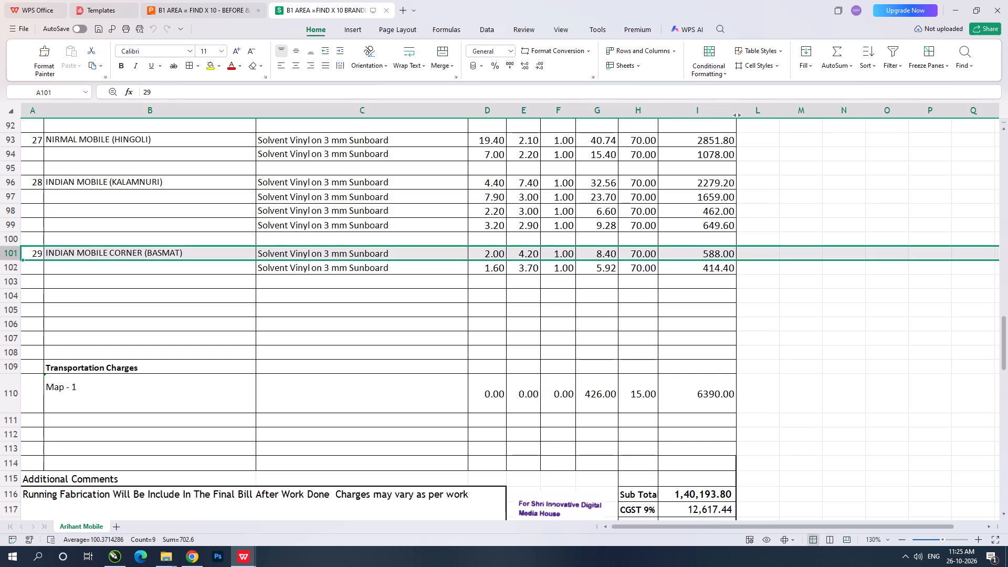
Compare the INDIAN MOBILE CORNER (BASMAT) slide in the before-and-after presentation with invoice 1483's closing rows and totals.
left_click(170, 0)
left_click(865, 252)
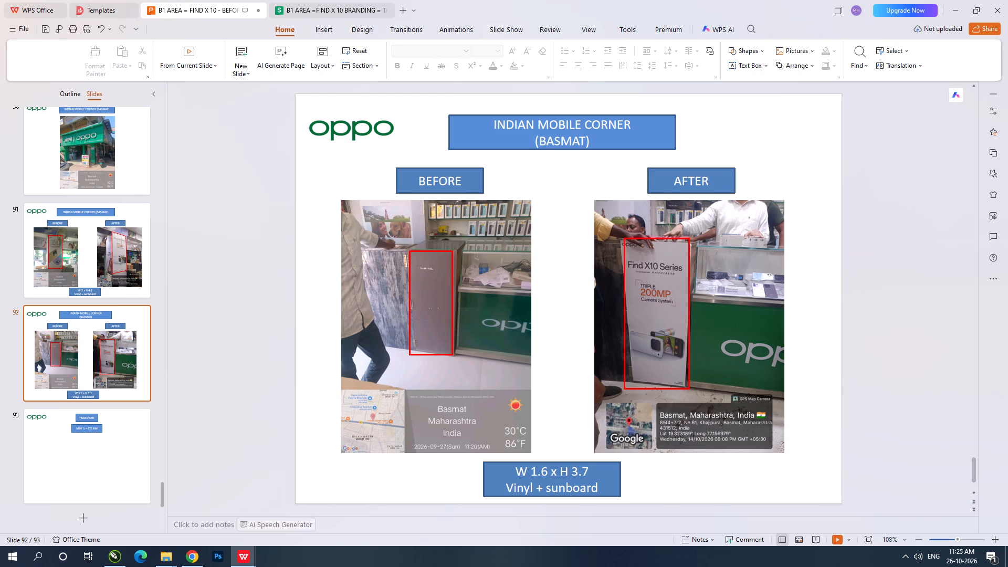
left_click(862, 282)
left_click(298, 0)
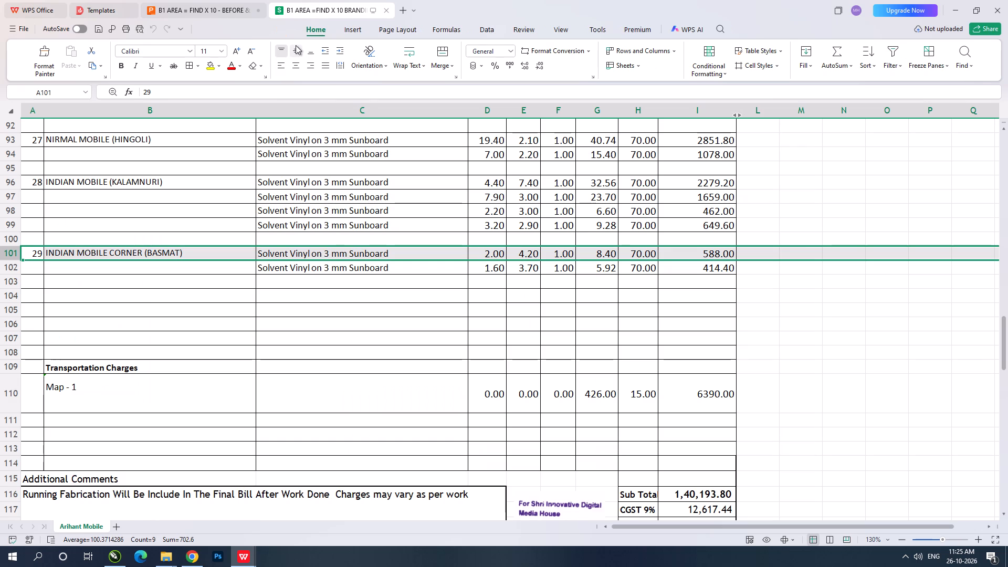
scroll(460, 316, "down", 4)
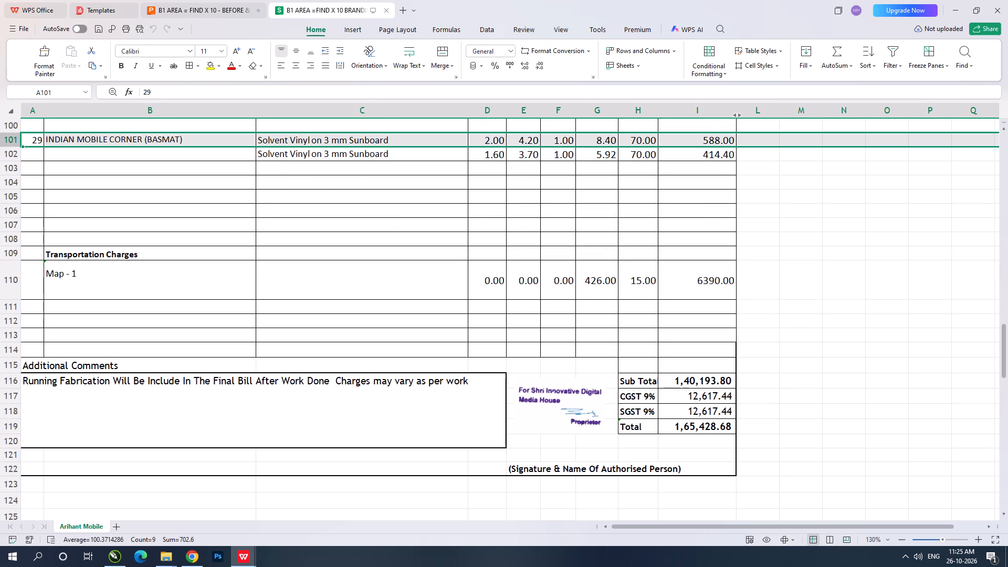
scroll(460, 316, "up", 1)
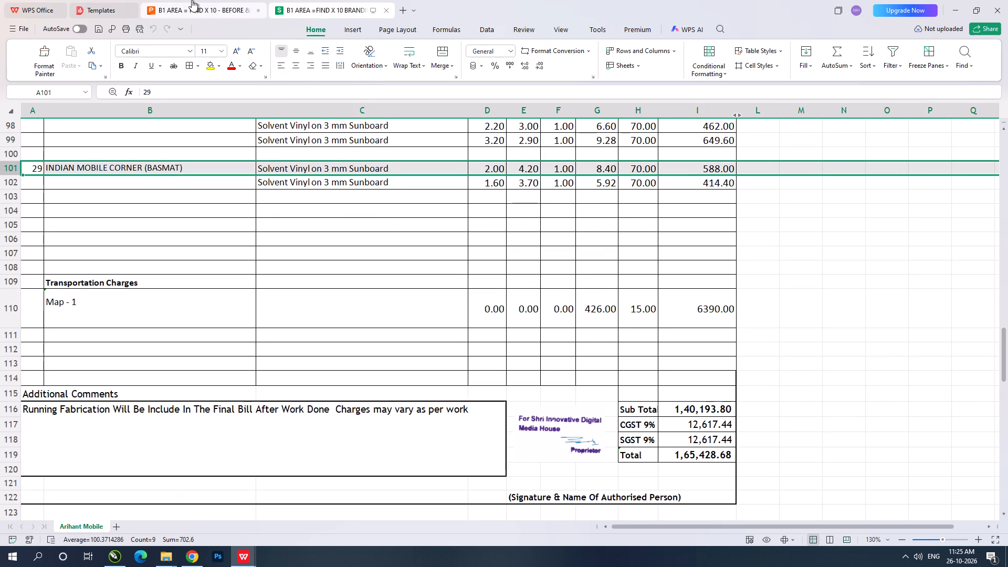
Open the "817_PO for Find X10 B1 Region Inshop Branding" PDF from the B1 AREA FIND X 10 folder.
key("alt+Tab")
left_click(143, 170)
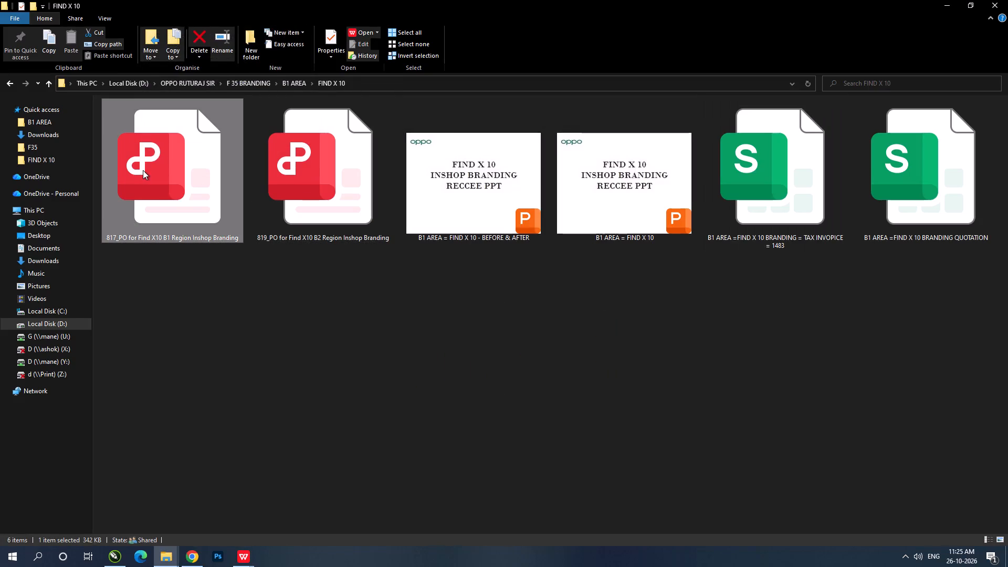
double_click(143, 170)
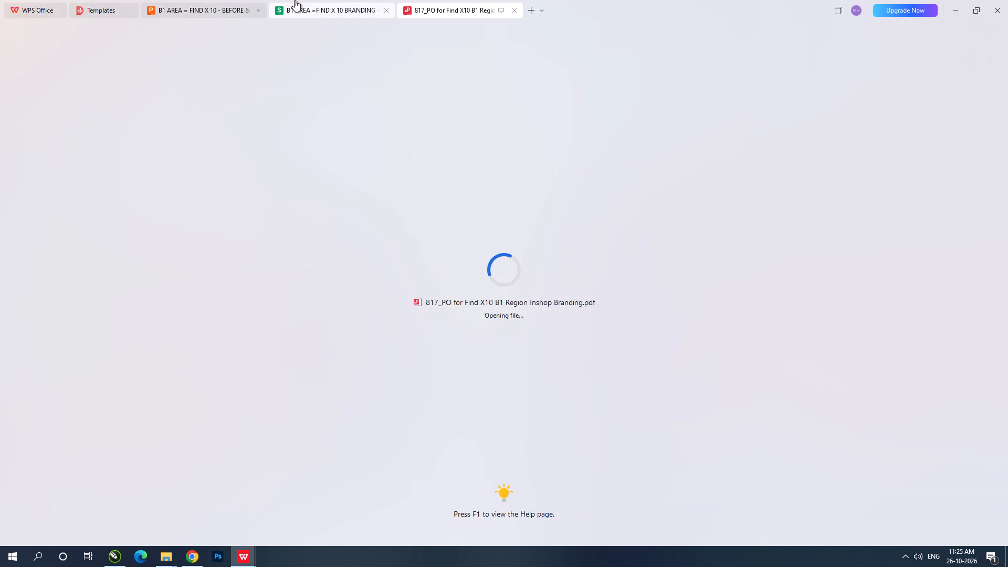
Move the "819_PO for Find X10 B2 Region Inshop Branding" PDF from B1 AREA's FIND X 10 folder to B2 AREA's FIND 10 folder.
key("alt+Tab")
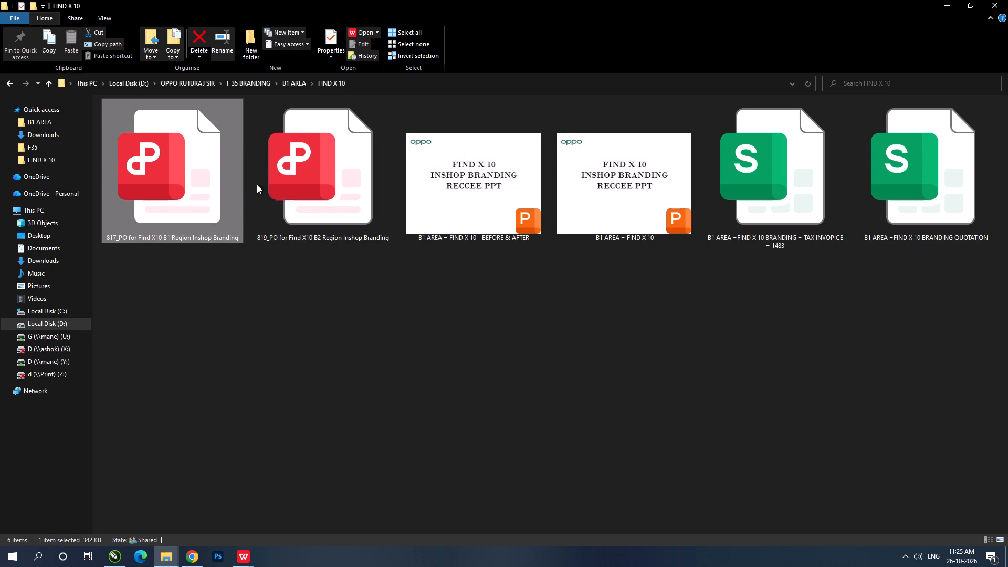
left_click(342, 191)
key("ctrl+x")
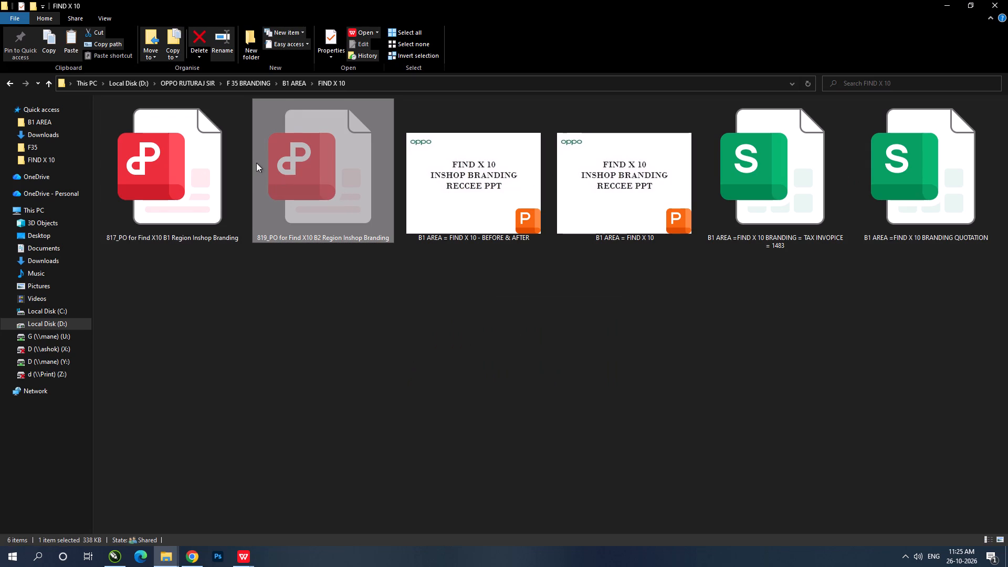
left_click(260, 82)
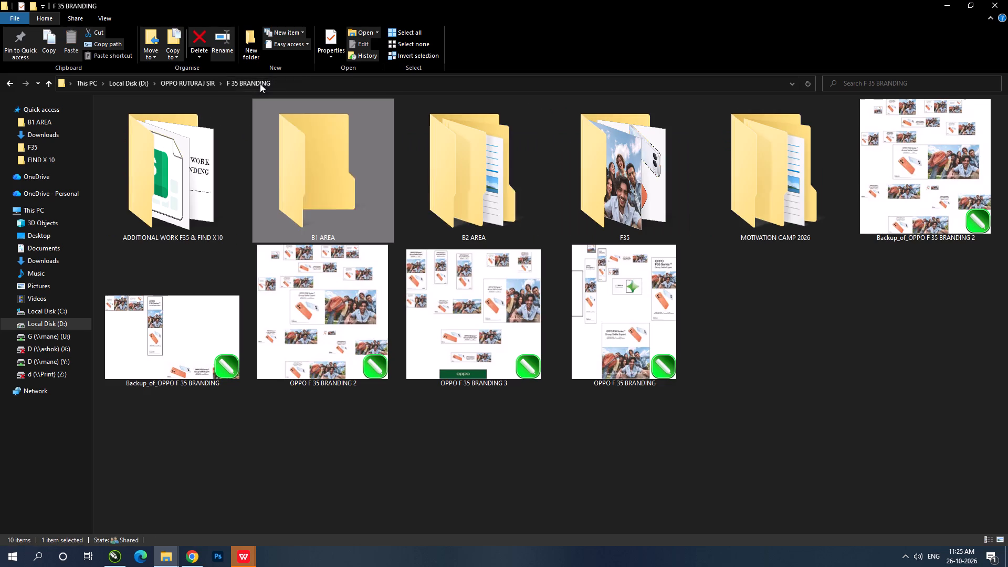
double_click(528, 210)
left_click(182, 174)
double_click(326, 172)
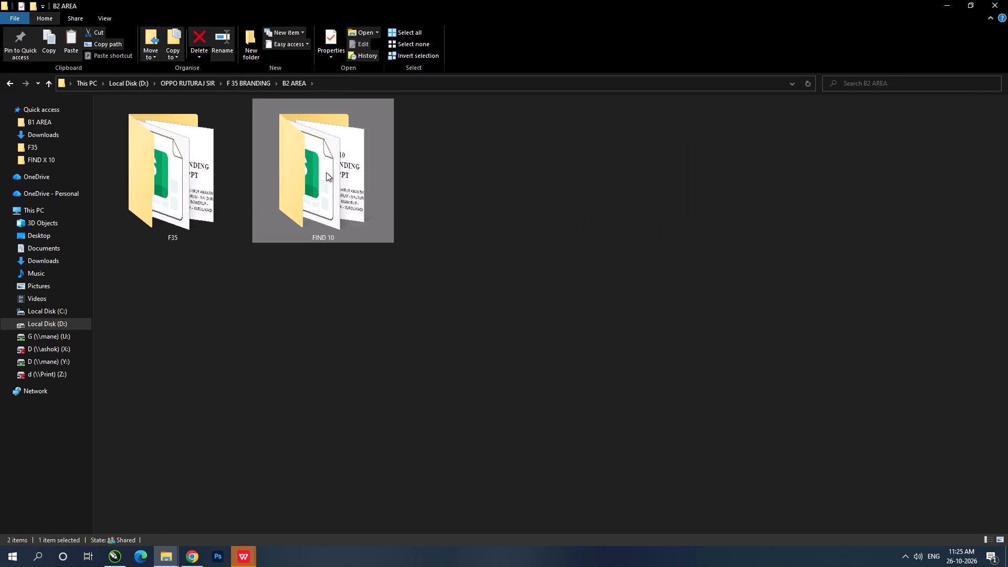
right_click(331, 313)
left_click(362, 387)
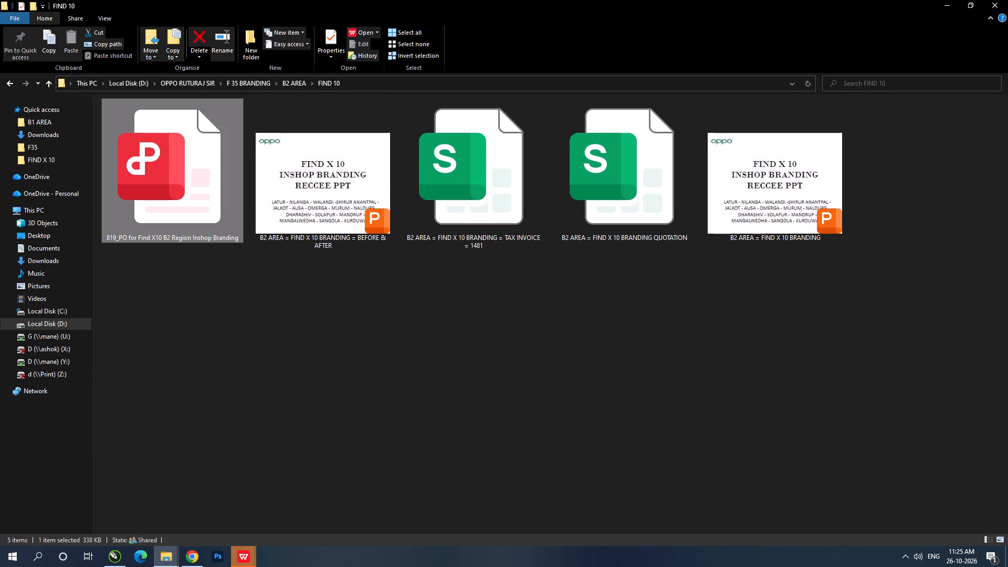
Return to the 817 PO PDF and compare its line items, transport charge and totals with invoice 1483.
left_click(236, 566)
left_click(364, 511)
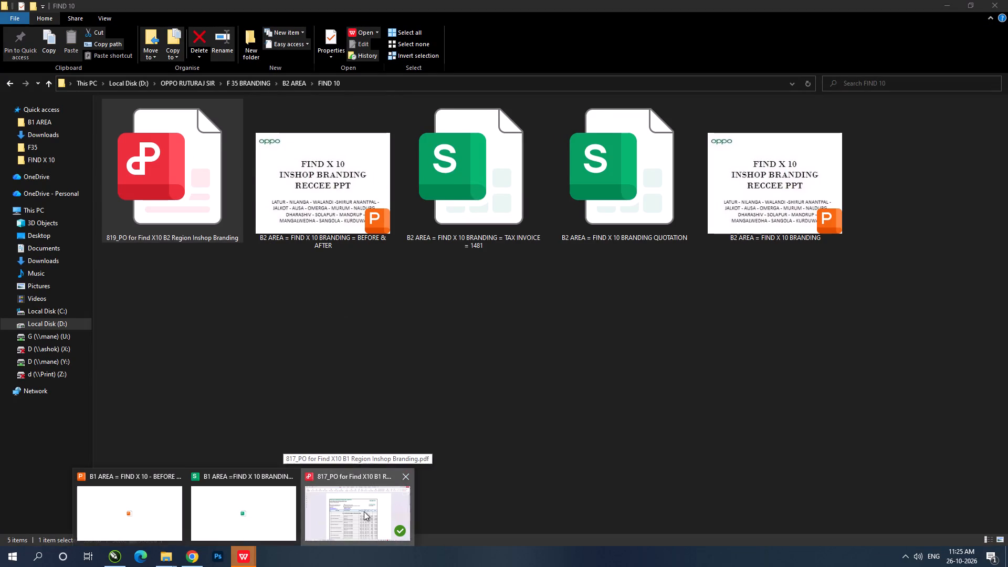
scroll(437, 416, "down", 11)
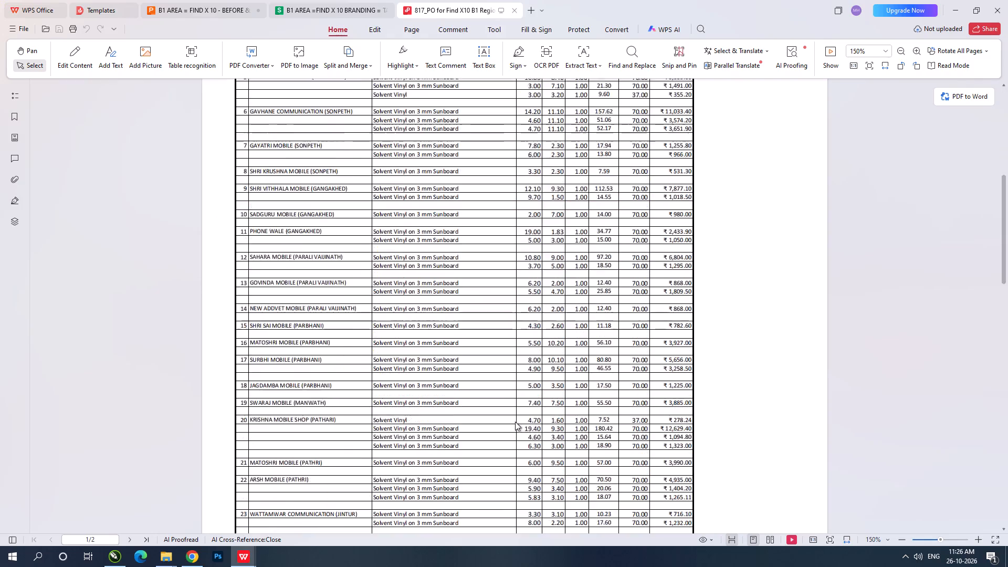
scroll(515, 422, "down", 20)
scroll(515, 422, "down", 1)
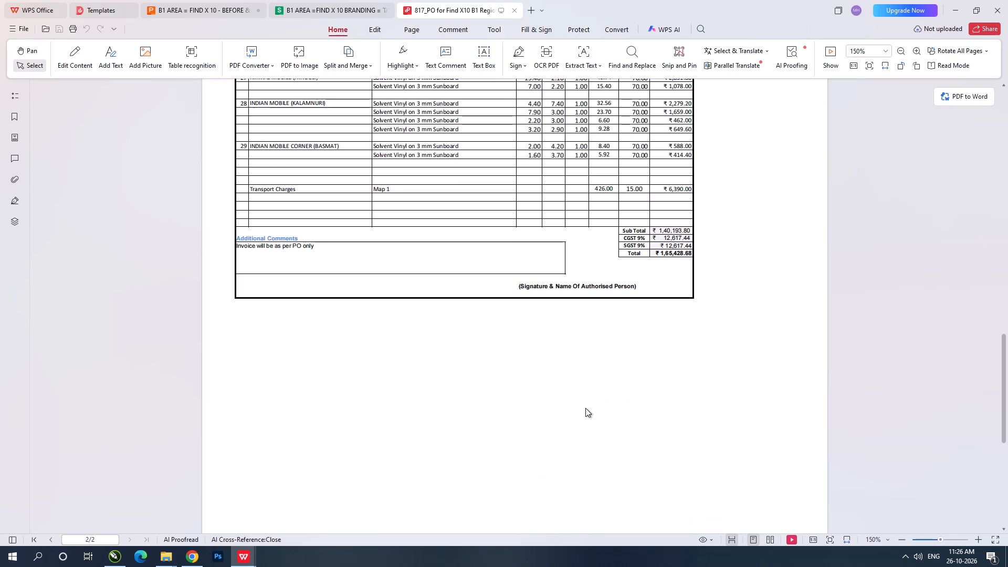
left_click(331, 0)
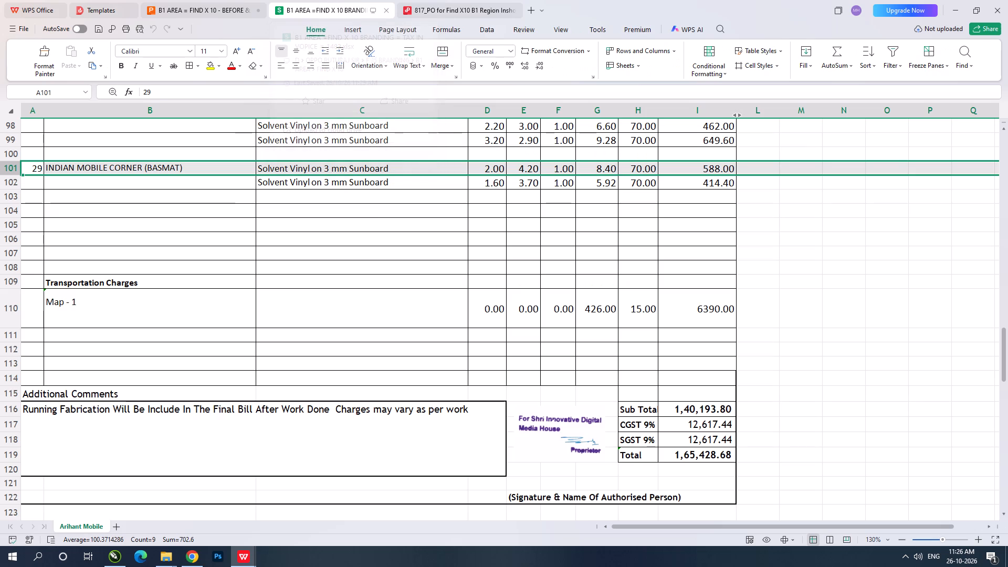
left_click(485, 0)
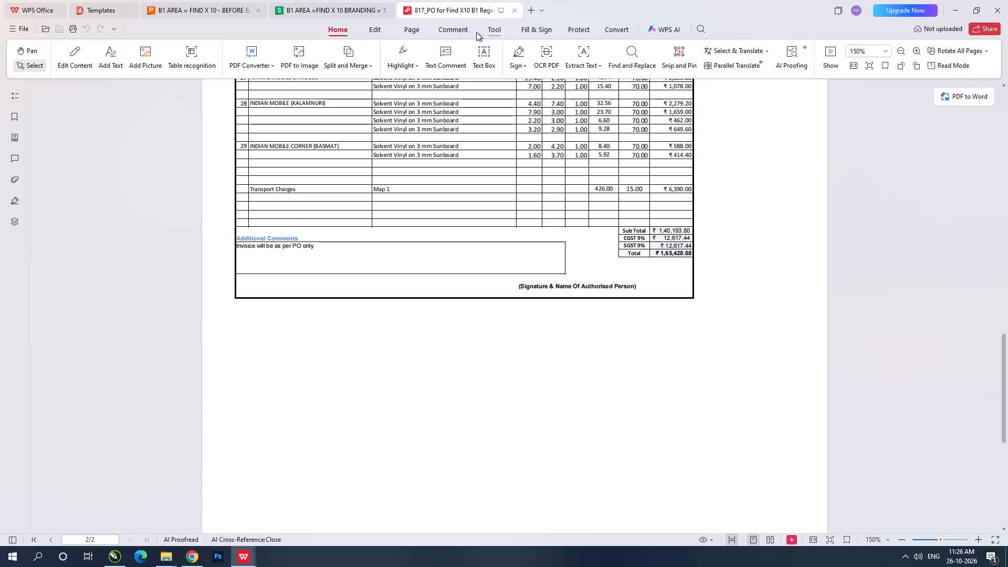
Close the 817 PO PDF and the B1 AREA FIND X 10 BRANDING invoice workbook.
left_click(517, 11)
left_click(385, 10)
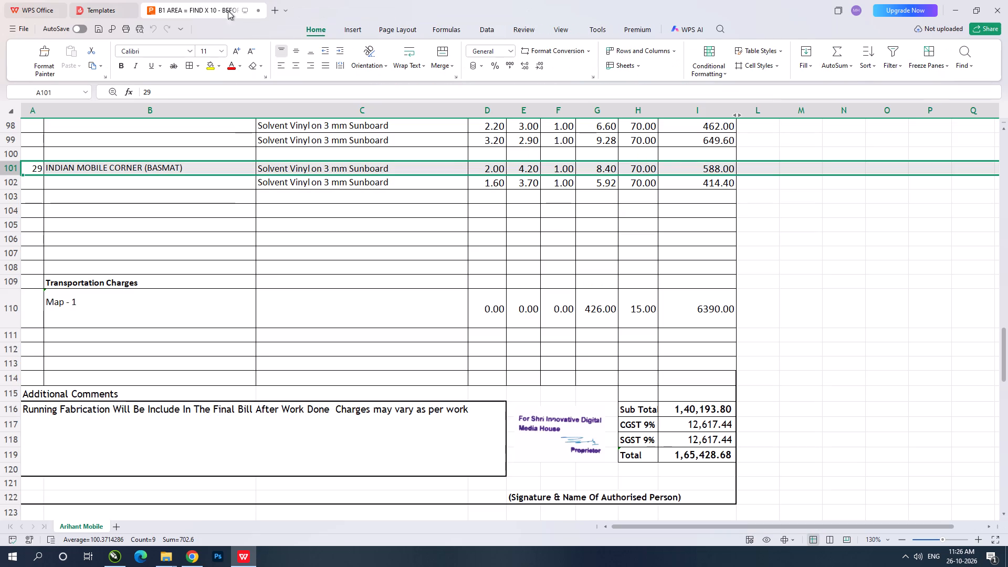
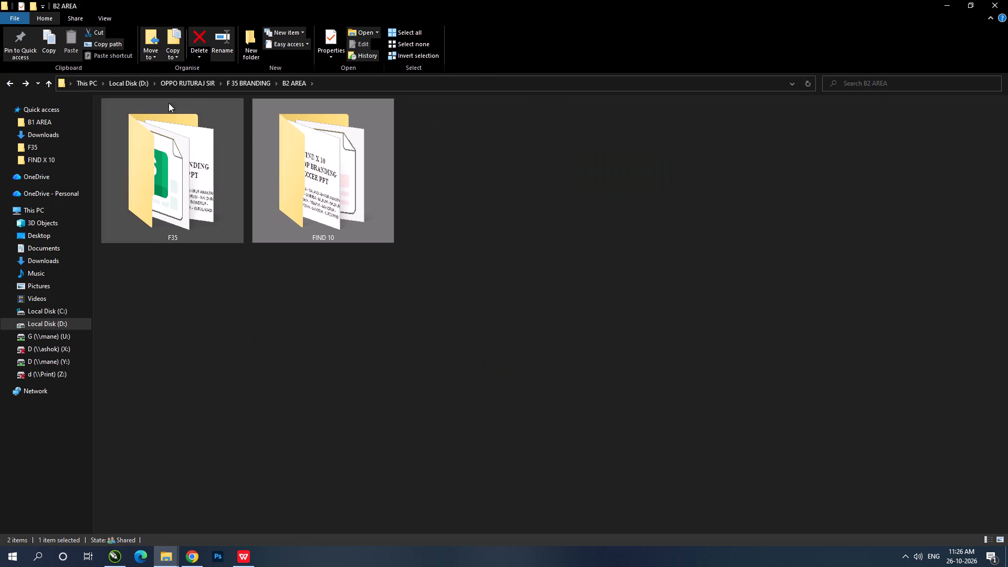
Open the FIND X 10 branding tax invoice 1483 spreadsheet from the FIND X 10 folder inside B1 AREA.
left_click(247, 88)
double_click(335, 196)
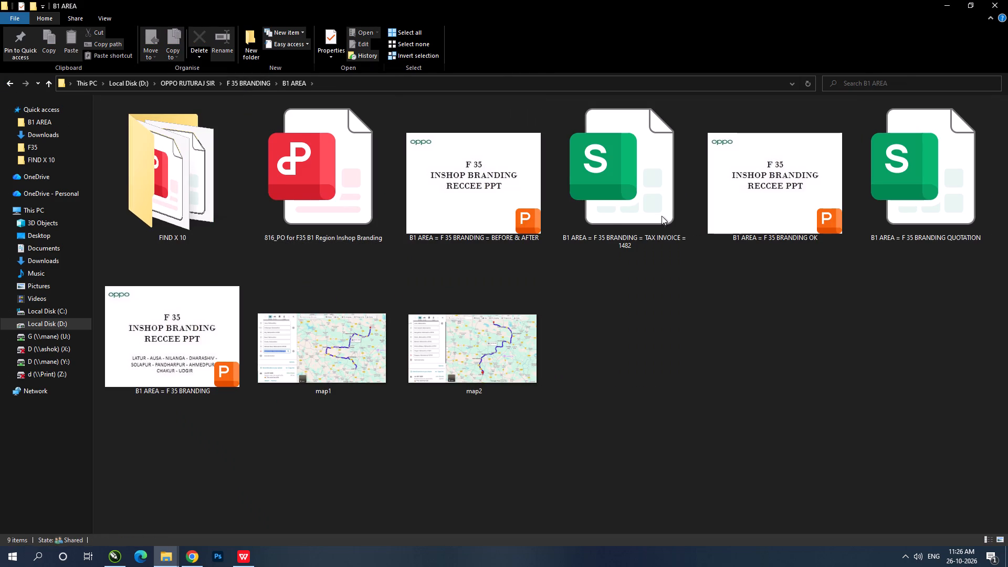
double_click(202, 192)
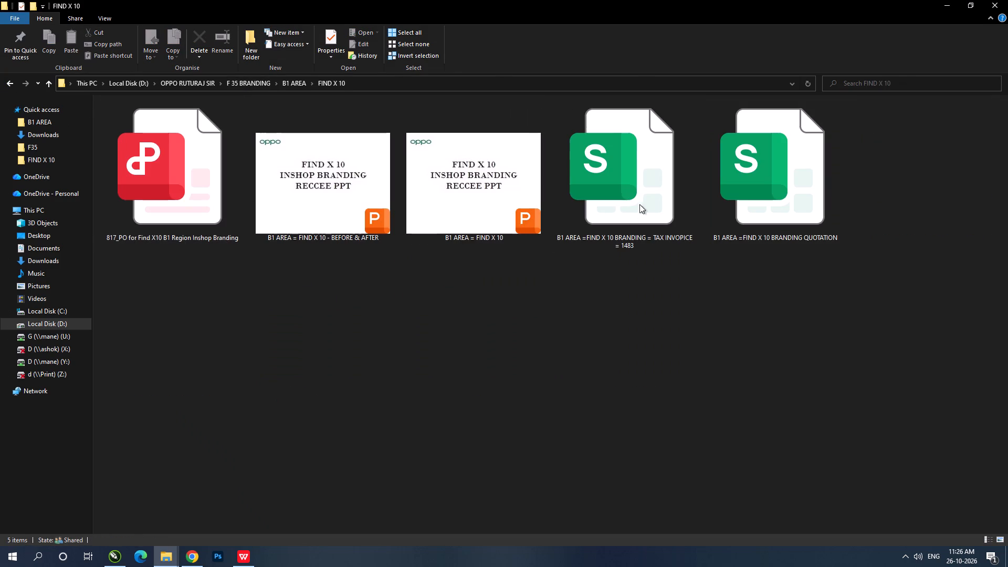
double_click(649, 201)
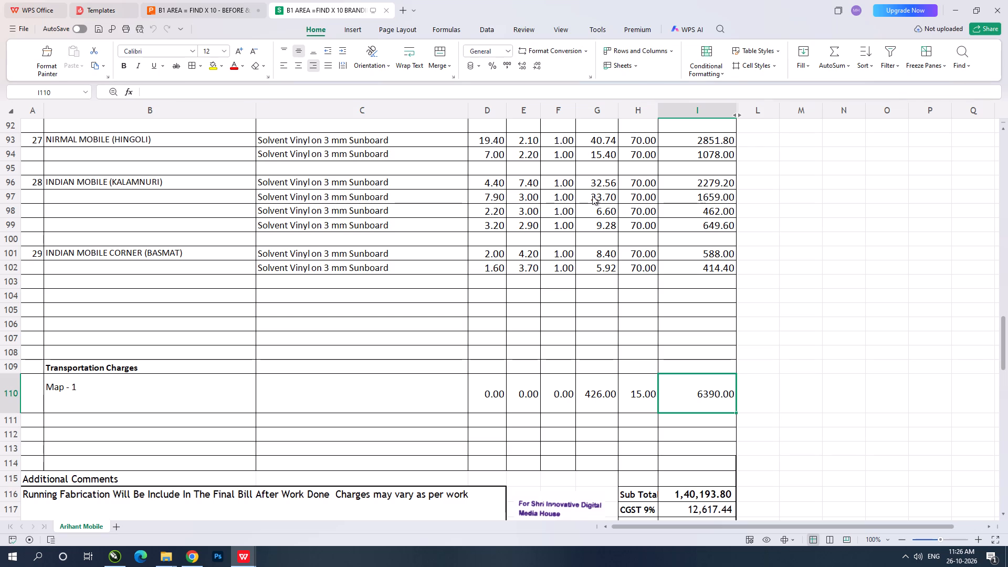
Check the Map - 1 transportation quantity, rate and amount in invoice 1483 against the transport slide of the before-and-after presentation.
left_click(787, 392)
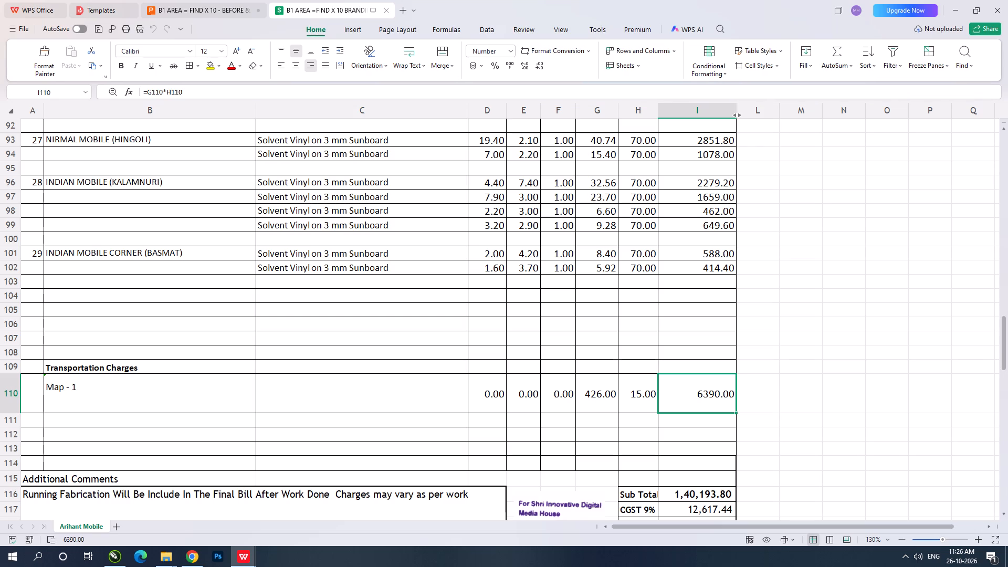
left_click(607, 401)
left_click(635, 400)
left_click(697, 393)
left_click(181, 0)
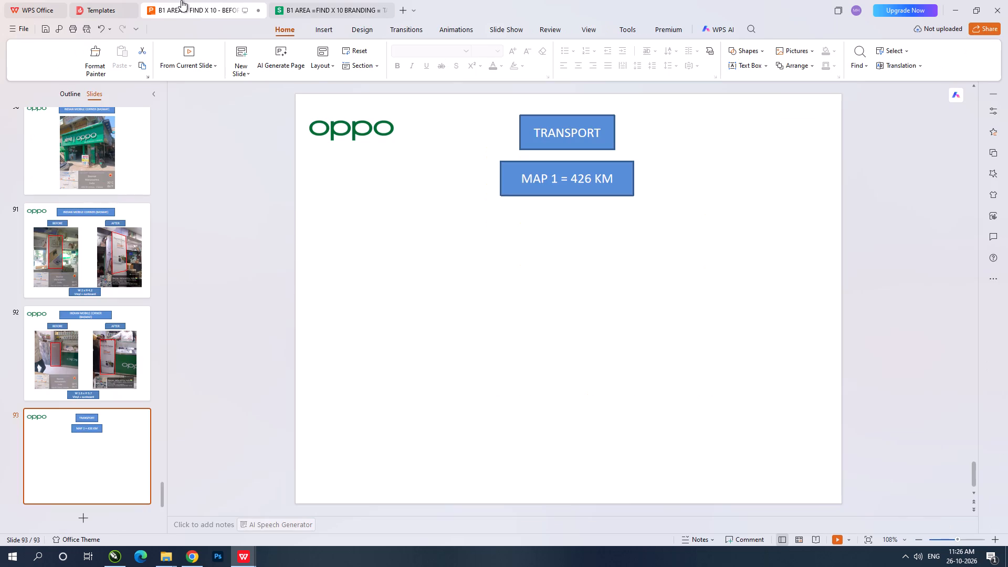
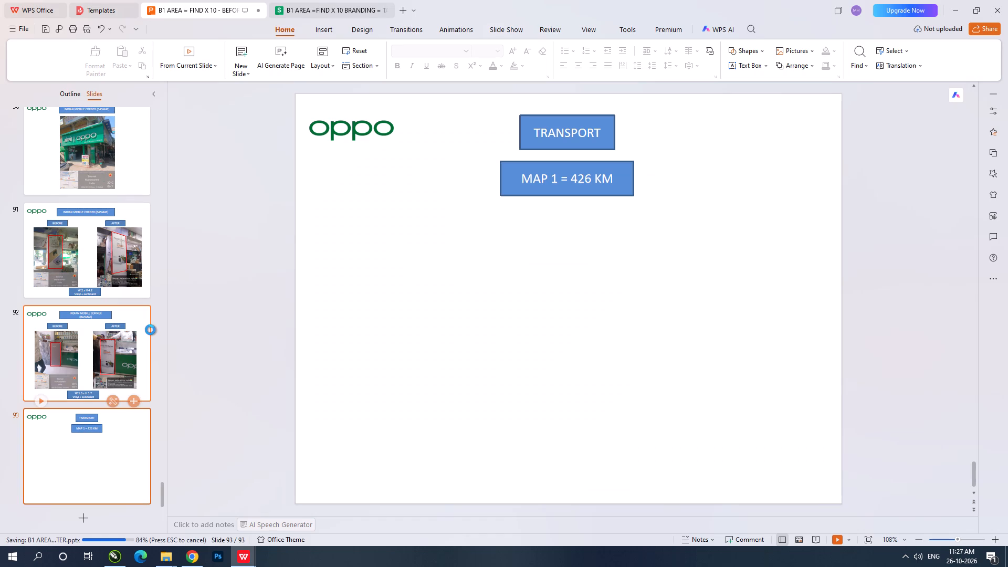
Close the B1 AREA FIND X 10 before-and-after presentation and the Downloads folder window.
scroll(151, 329, "down", 1)
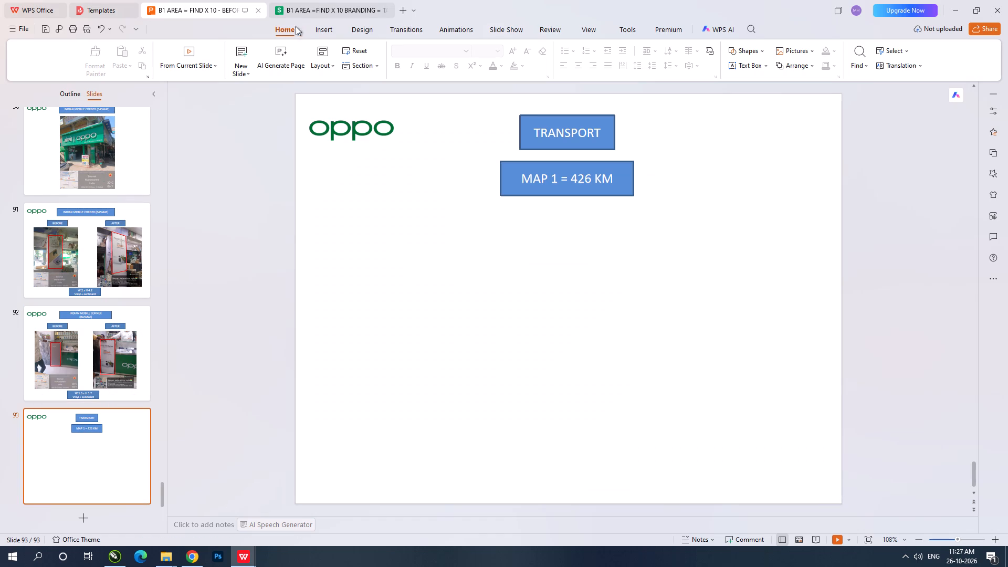
left_click(321, 7)
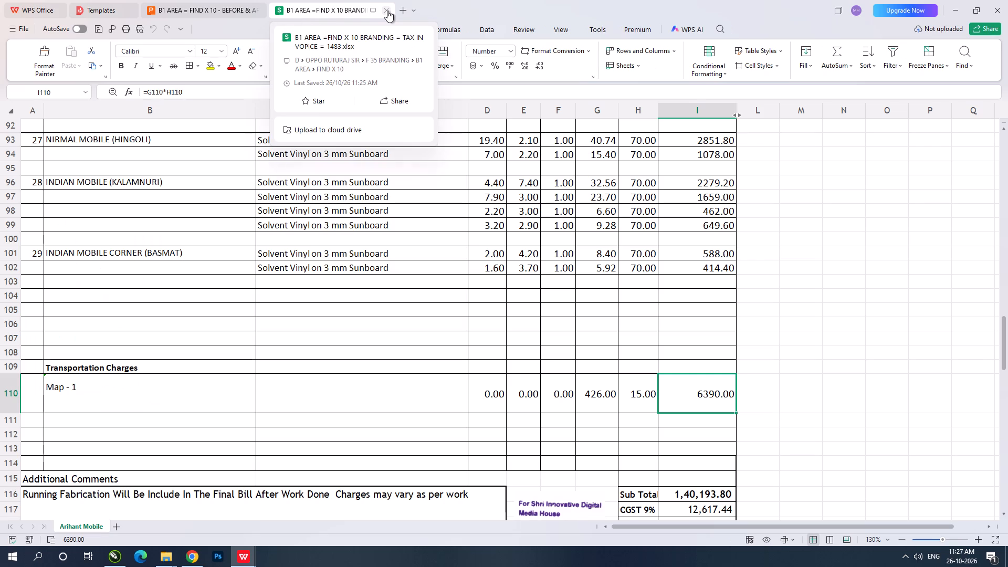
left_click(259, 10)
left_click(174, 561)
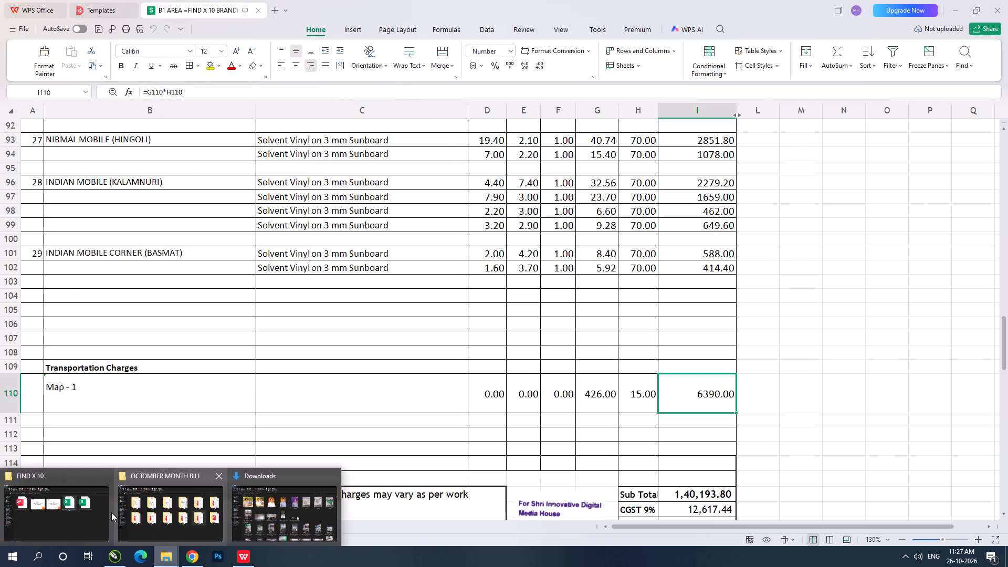
left_click(332, 478)
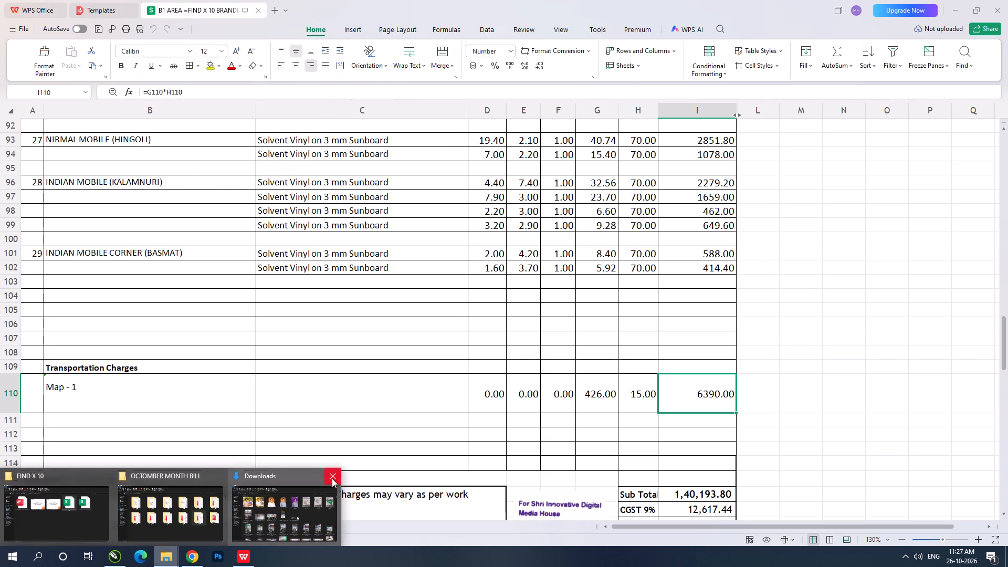
Open the B2 AREA FIND X 10 before-and-after presentation from B2 AREA's FIND 10 folder.
left_click(88, 522)
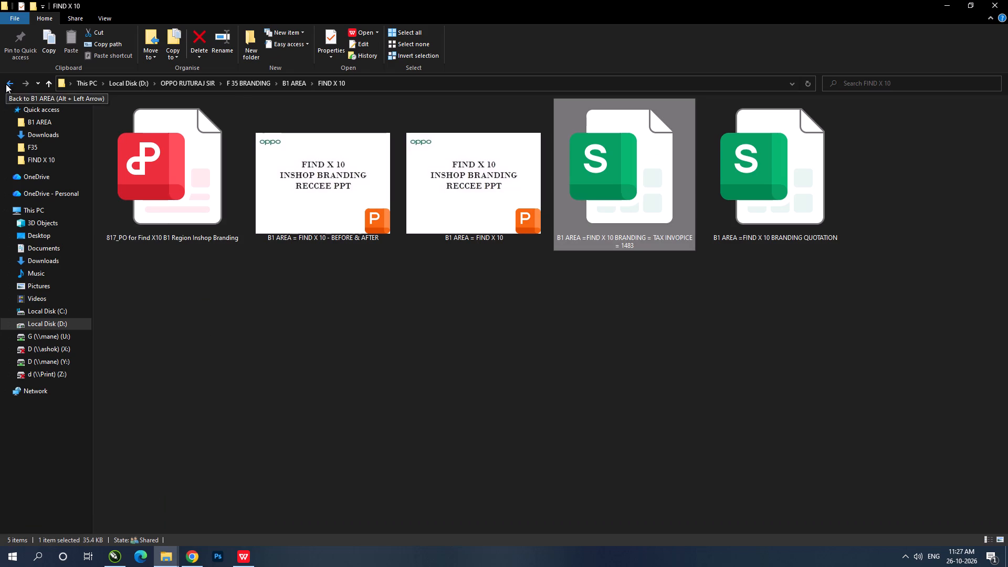
left_click(6, 84)
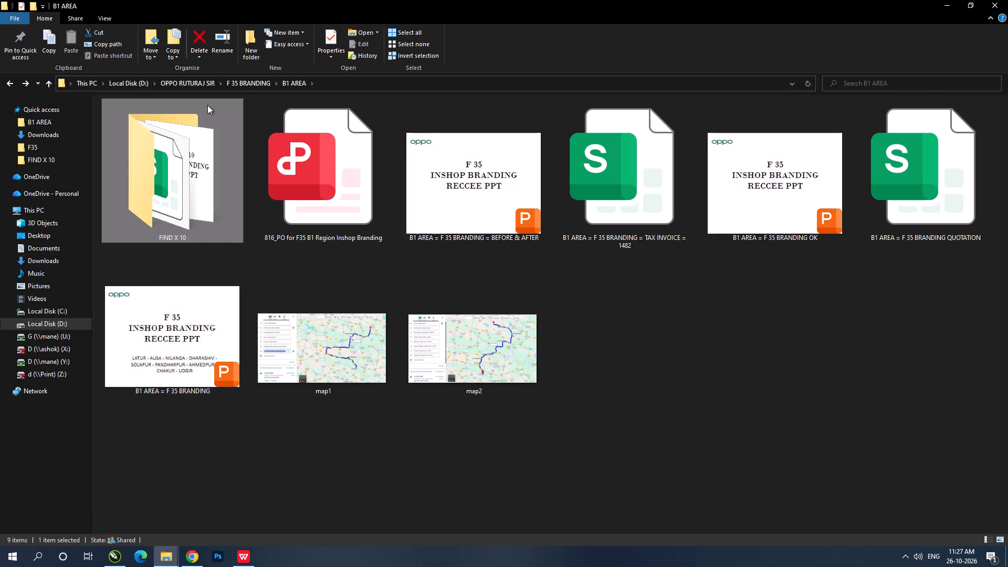
left_click(247, 85)
double_click(477, 188)
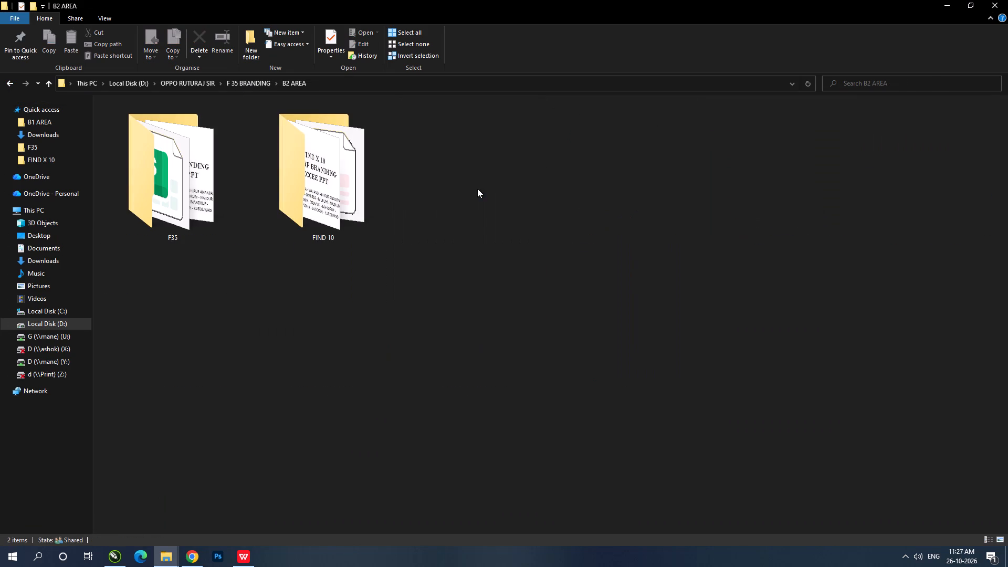
double_click(361, 189)
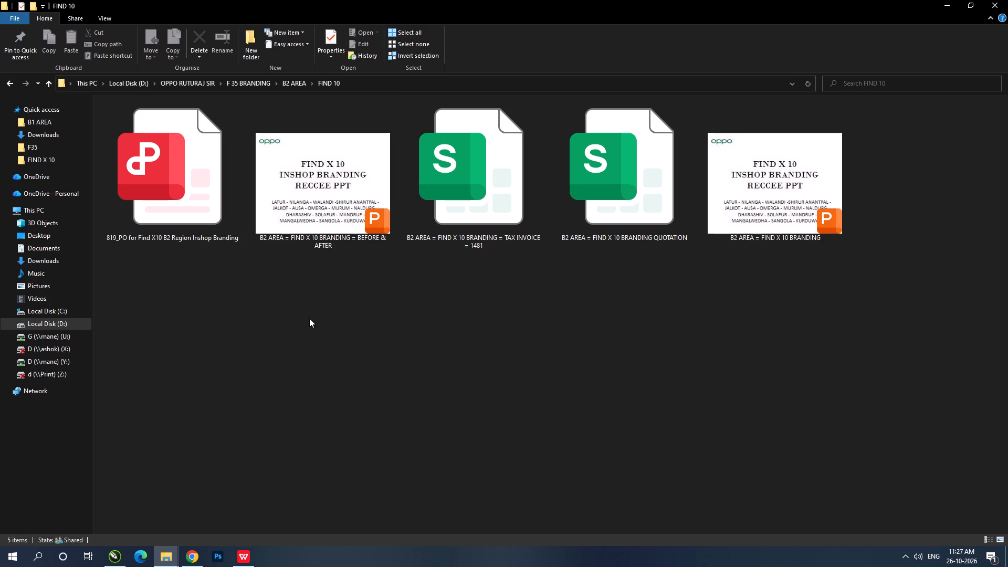
double_click(317, 208)
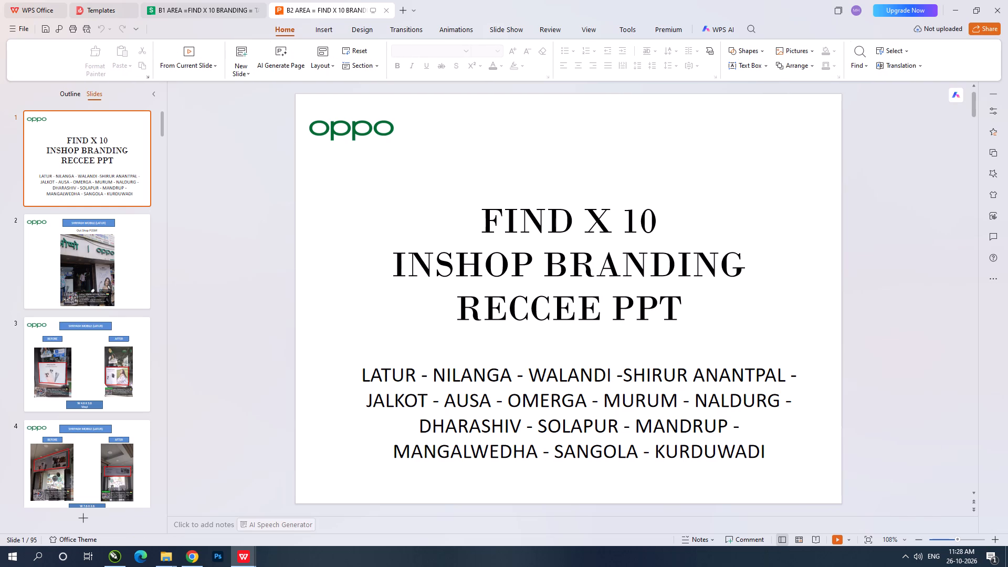
Open the "B2 AREA = FIND X 10 BRANDING = TAX INVOICE = 1481" workbook from the FIND 10 folder.
left_click(960, 9)
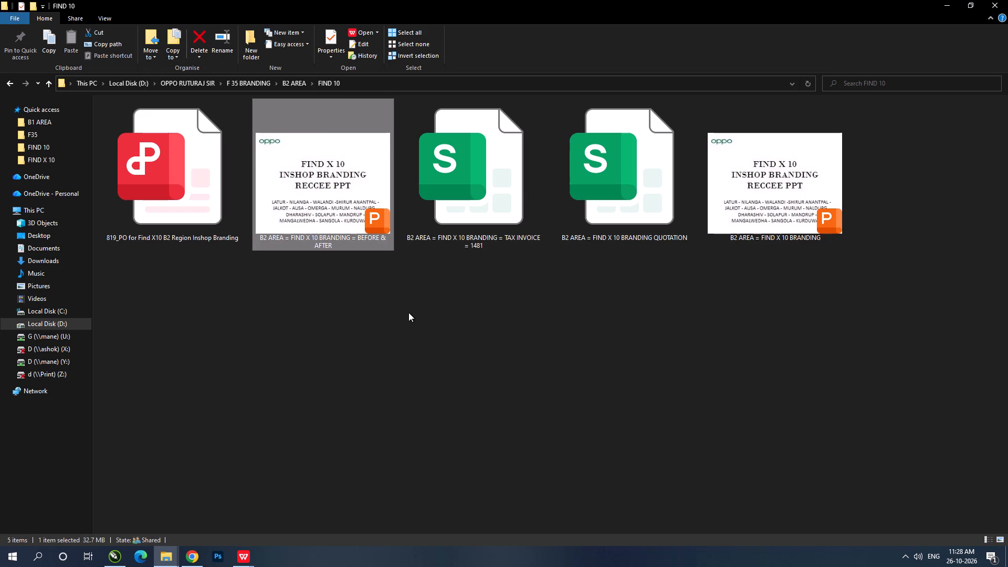
key("alt+Tab")
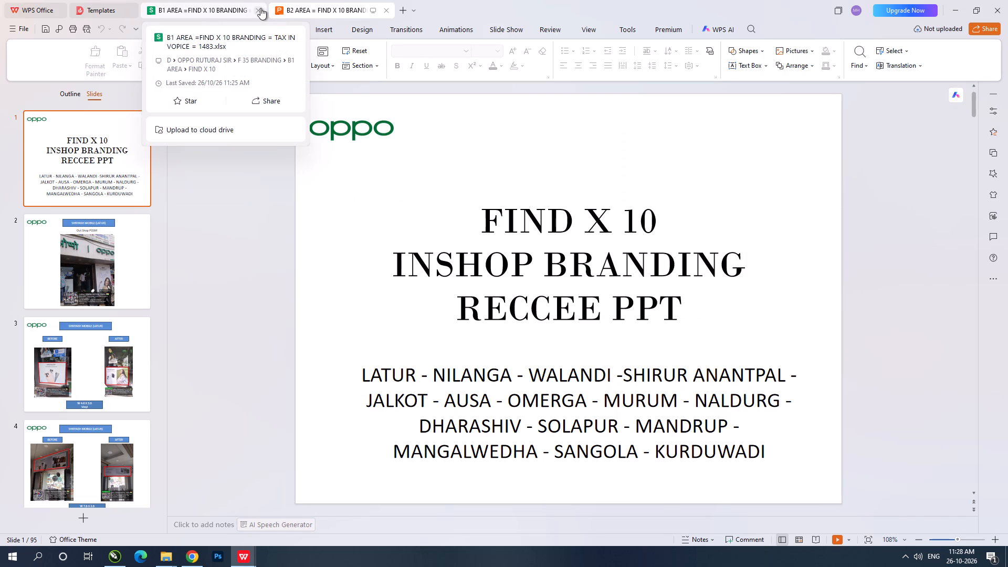
key("alt+Tab")
double_click(495, 192)
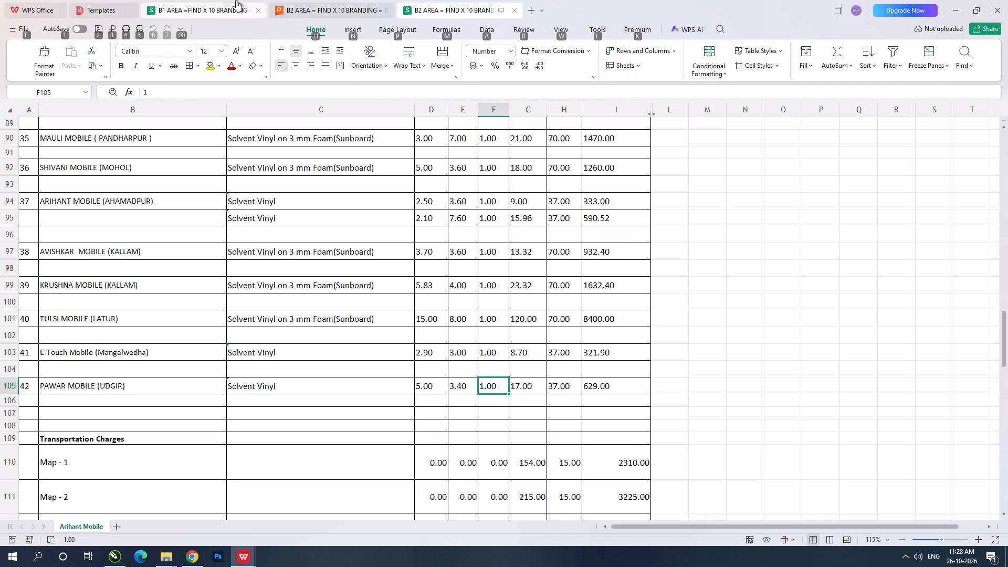
Copy header rows 1 to 13 from the B1 AREA invoice 1483 over the quotation header in the B2 AREA FIND X 10 invoice.
left_click(207, 0)
scroll(638, 362, "up", 5)
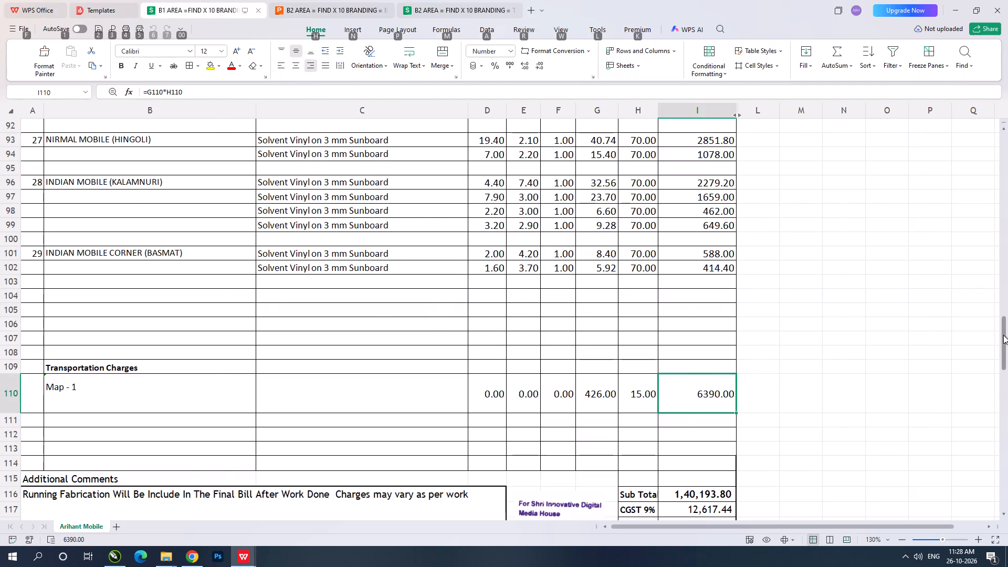
left_click_drag(1003, 335, 1005, 133)
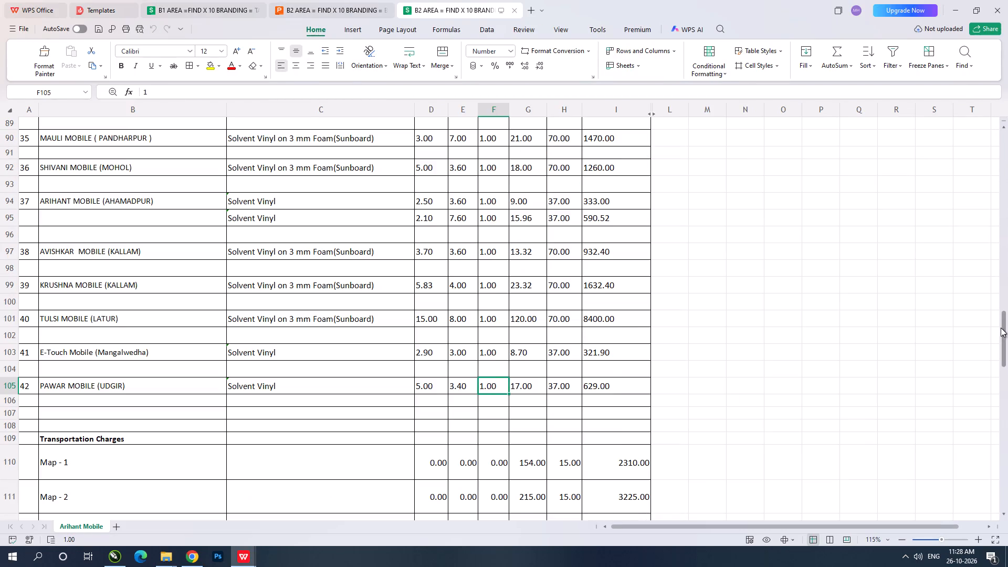
left_click_drag(1005, 325, 1003, 132)
scroll(390, 296, "up", 2)
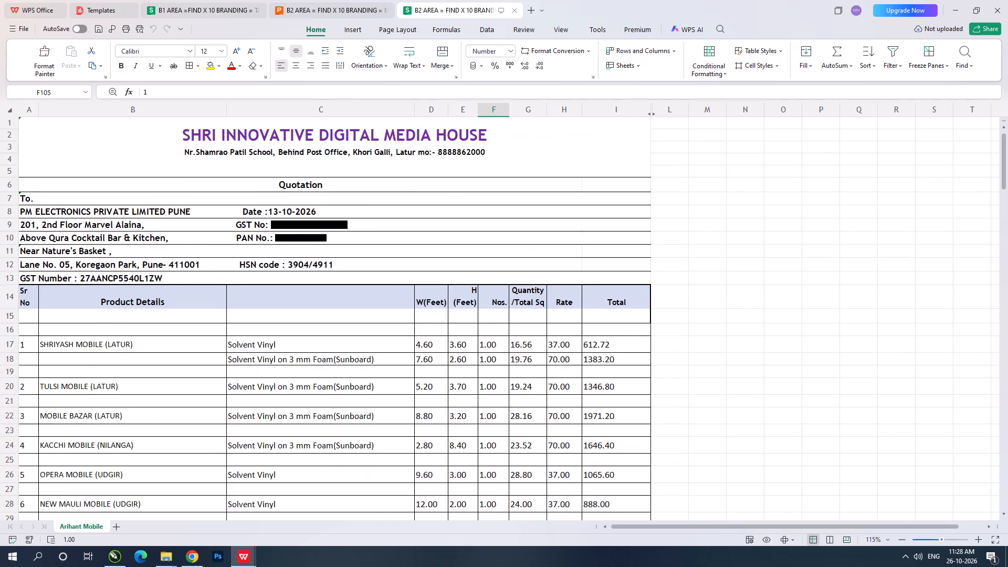
scroll(381, 300, "up", 2)
left_click(217, 0)
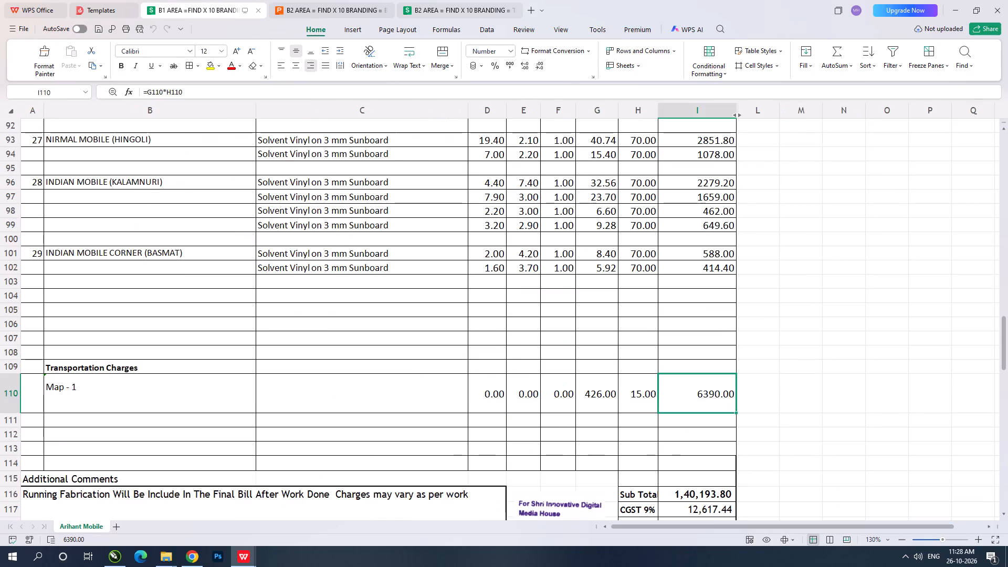
scroll(482, 361, "up", 4)
left_click_drag(1005, 316, 1005, 128)
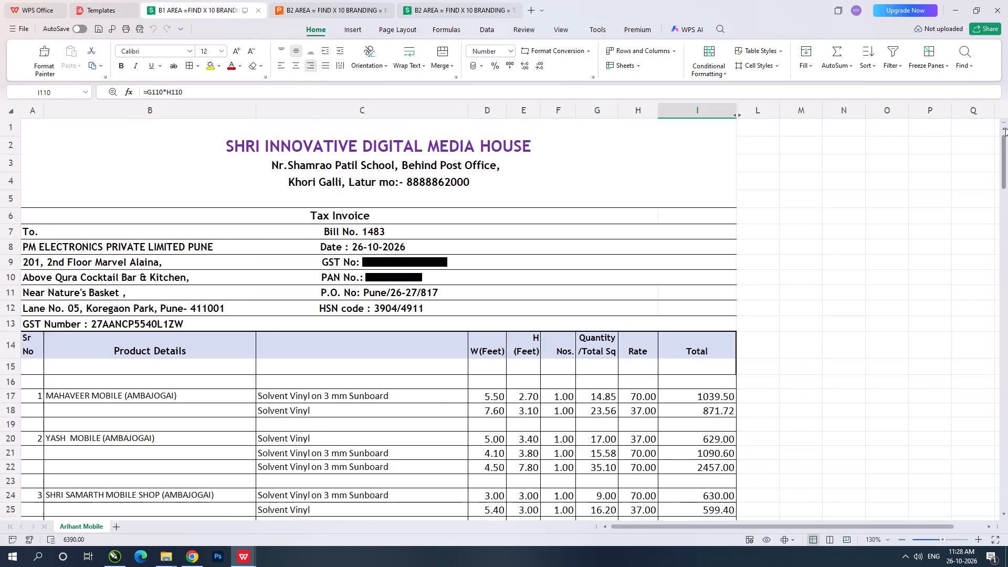
left_click_drag(1005, 128, 1005, 126)
scroll(357, 300, "up", 4)
left_click(11, 125)
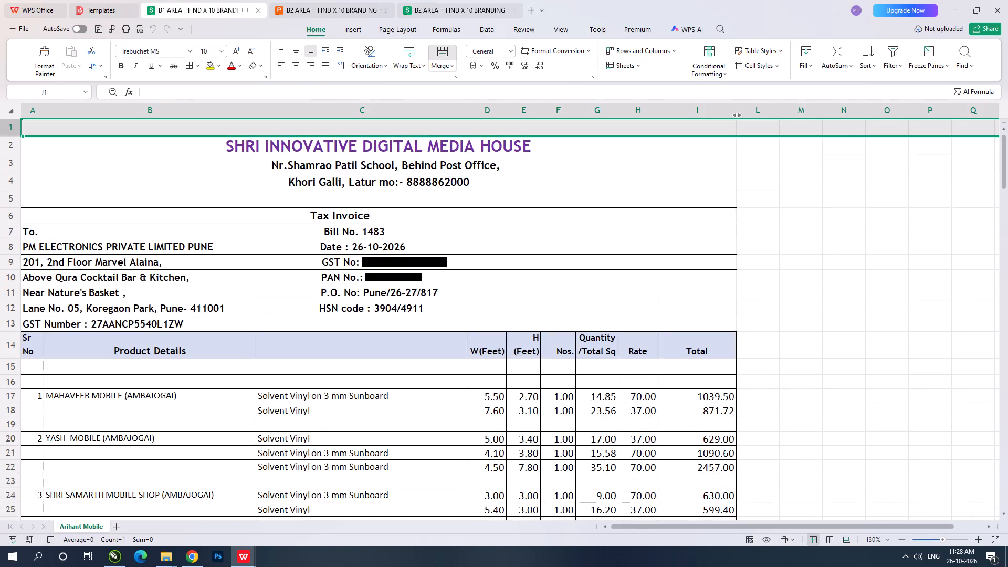
left_click(9, 323, "shift")
key("ctrl+c")
left_click(449, 0)
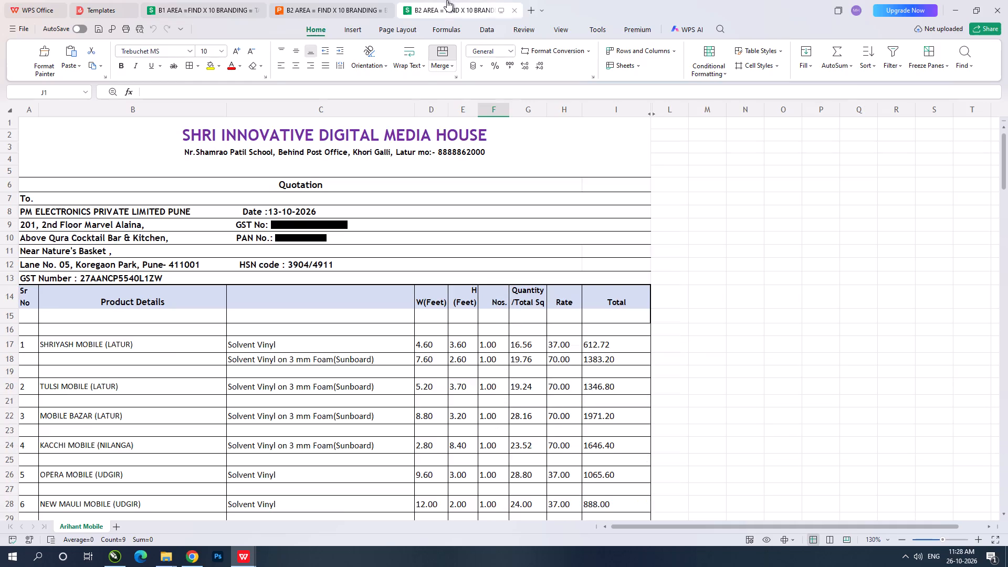
scroll(0, 115, "up", 1)
left_click(3, 121)
key("ctrl+v")
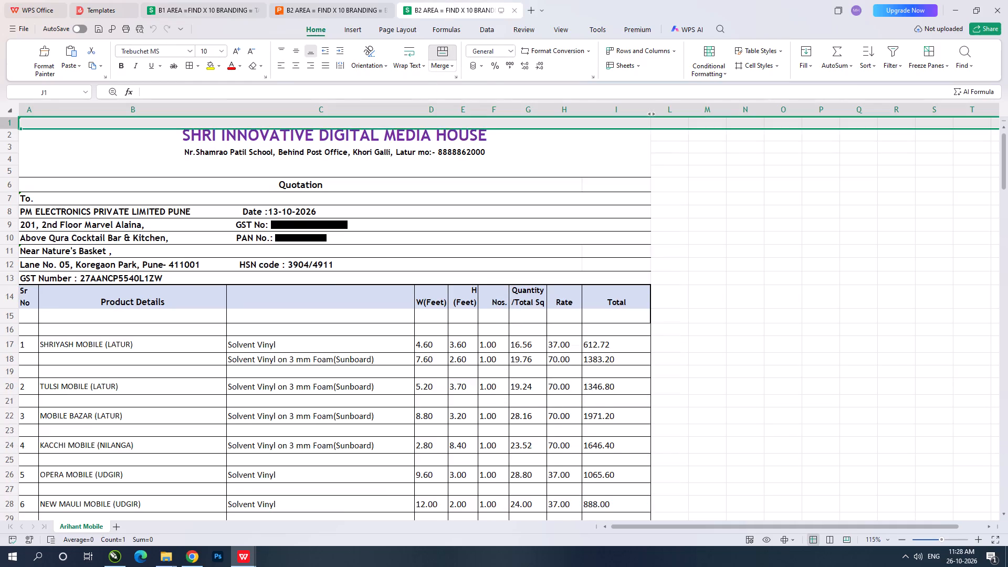
Set the bill number in the B2 AREA FIND X 10 invoice header to 1484 and save the workbook.
double_click(331, 216)
left_click(358, 216)
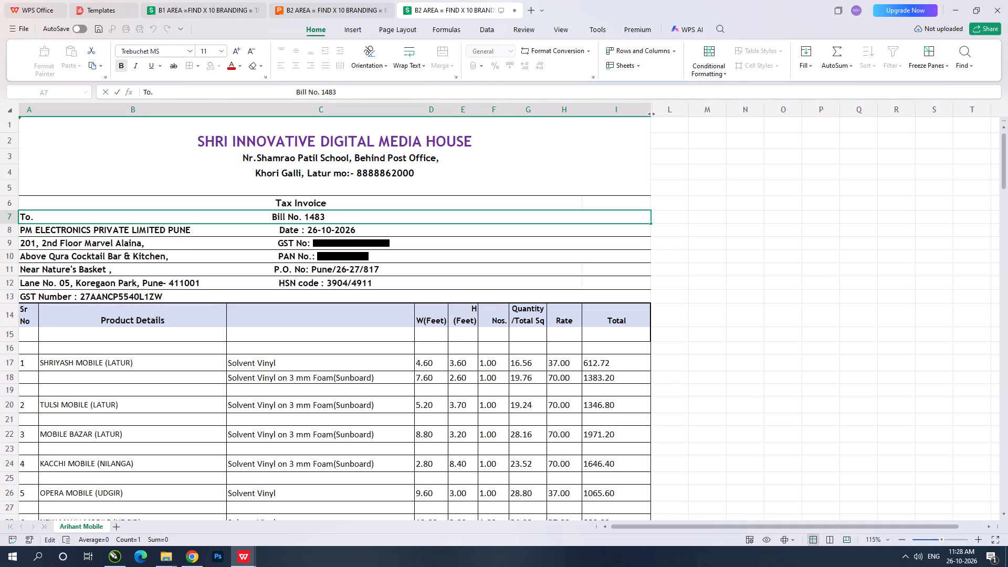
key("BackSpace")
key("4")
key("Tab")
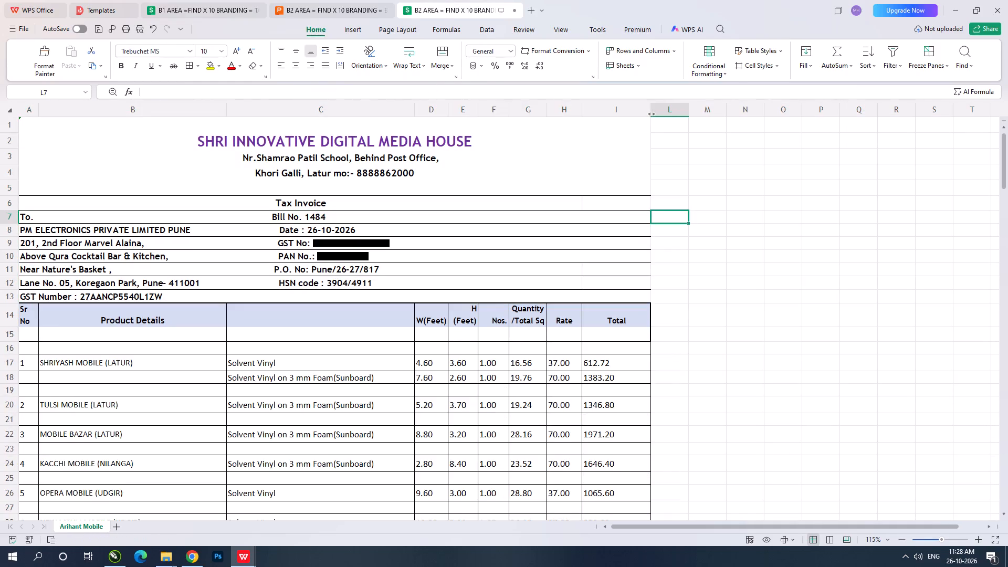
left_click(361, 250)
key("ctrl+s")
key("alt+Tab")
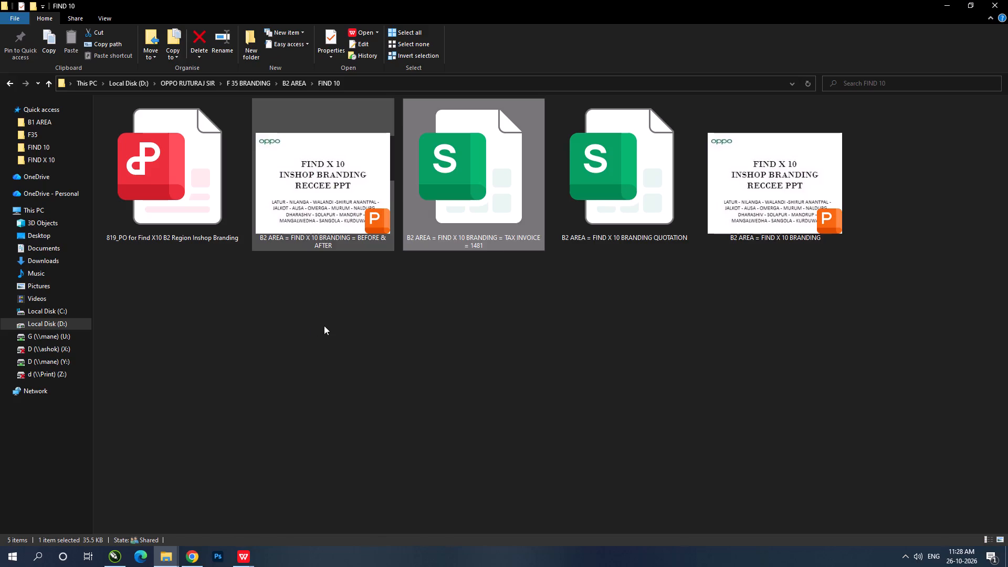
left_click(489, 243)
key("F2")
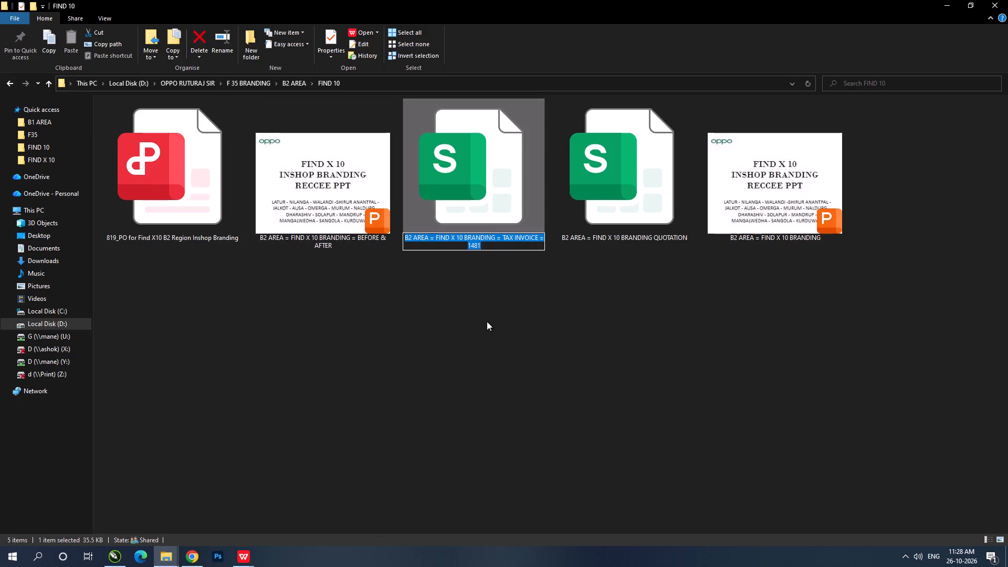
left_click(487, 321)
Save the B2 AREA FIND X 10 invoice workbook and close it.
key("alt+Tab")
left_click(367, 225)
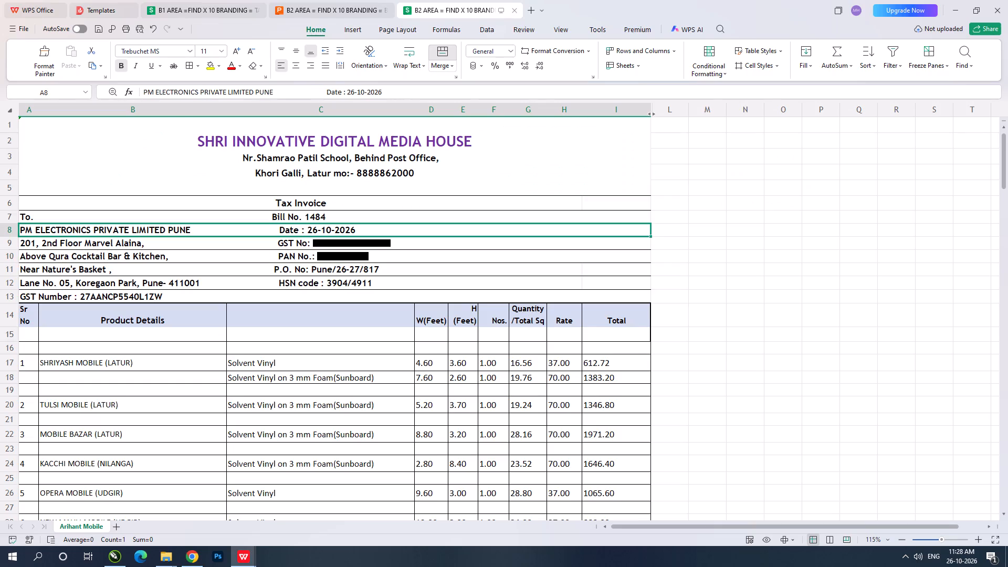
key("ctrl+s")
left_click(512, 8)
Rename the B2 AREA tax invoice file in the FIND 10 folder as "B2 AREA = FIND X 10 BRANDING = TAX INVOICE = 1484".
key("alt+Tab")
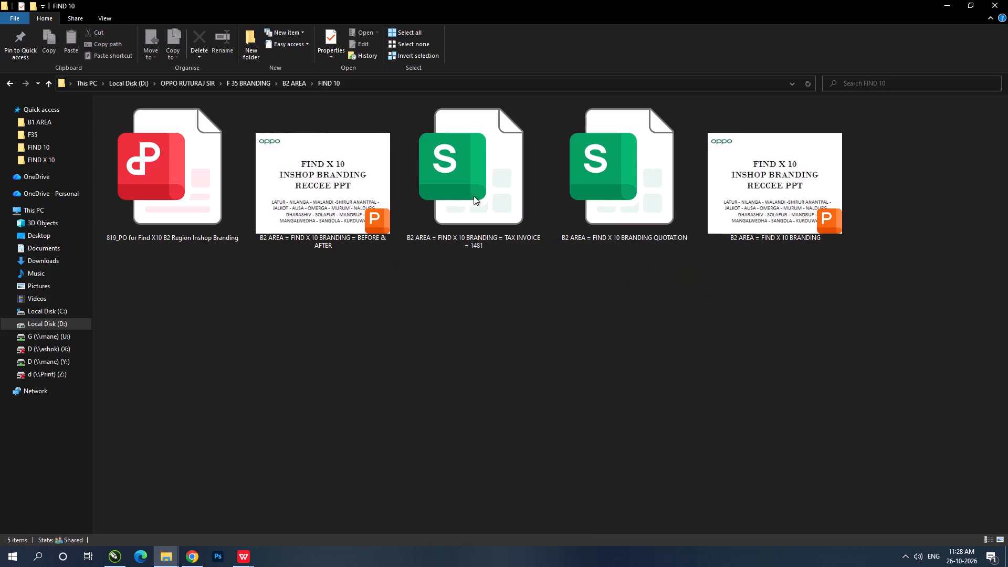
key("F2")
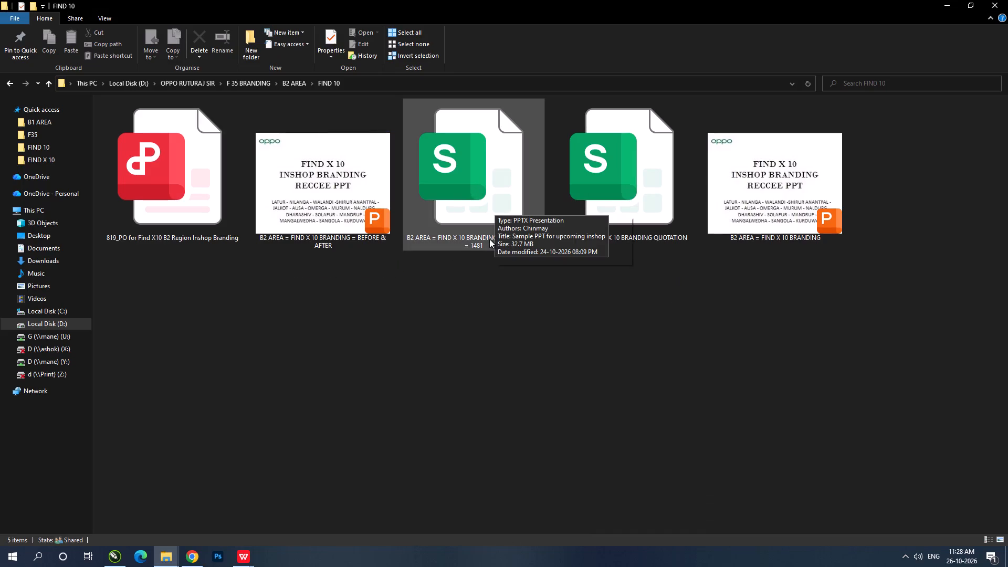
key("F2")
left_click(489, 240)
key("F2")
key("End")
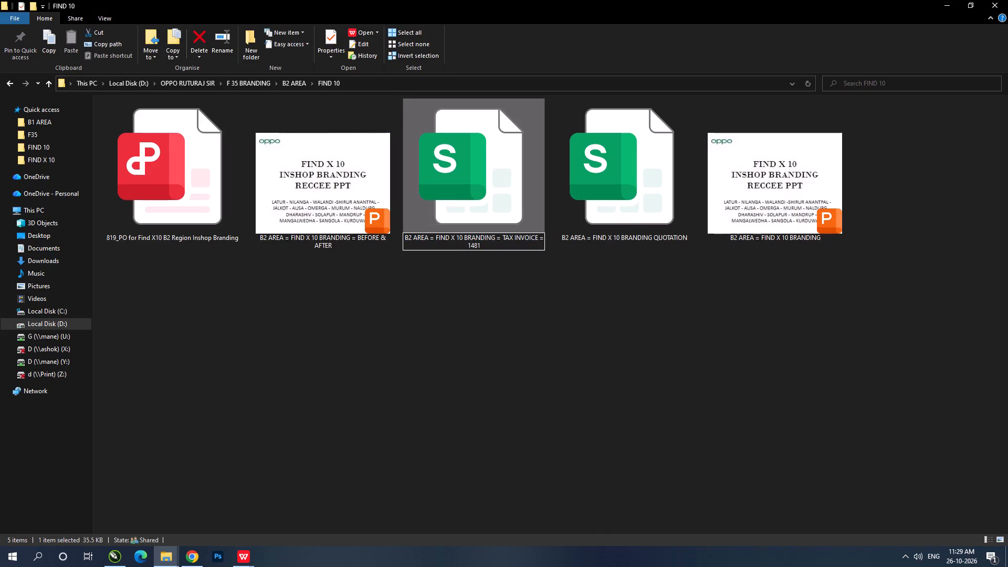
key("BackSpace")
key("4")
left_click(539, 335)
Reopen the renamed B2 AREA FIND X 10 tax invoice 1484 workbook.
double_click(479, 205)
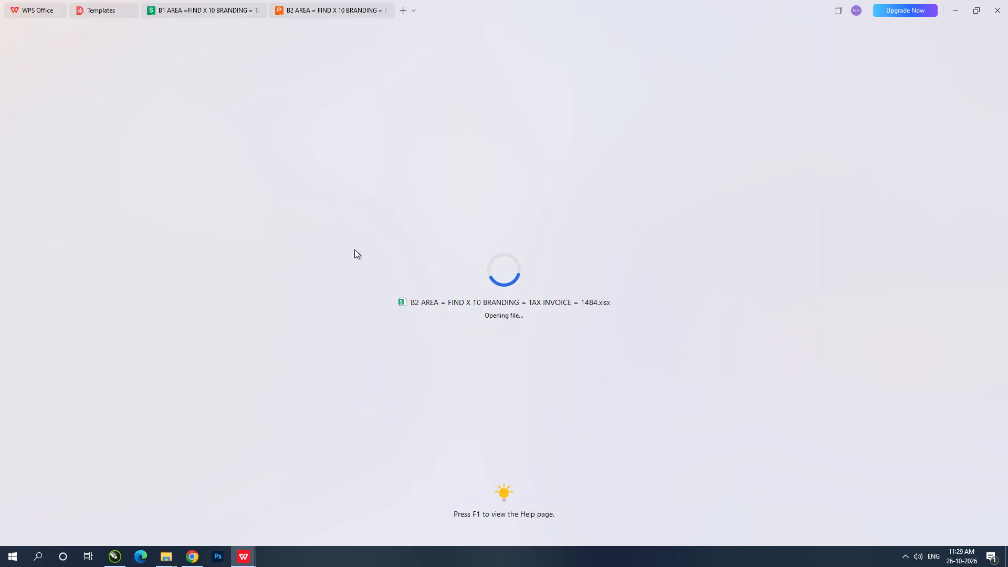
Check the invoice file names in B2 AREA's F35 and FIND 10 folders, then return to the open invoice workbook.
left_click(173, 562)
left_click(112, 522)
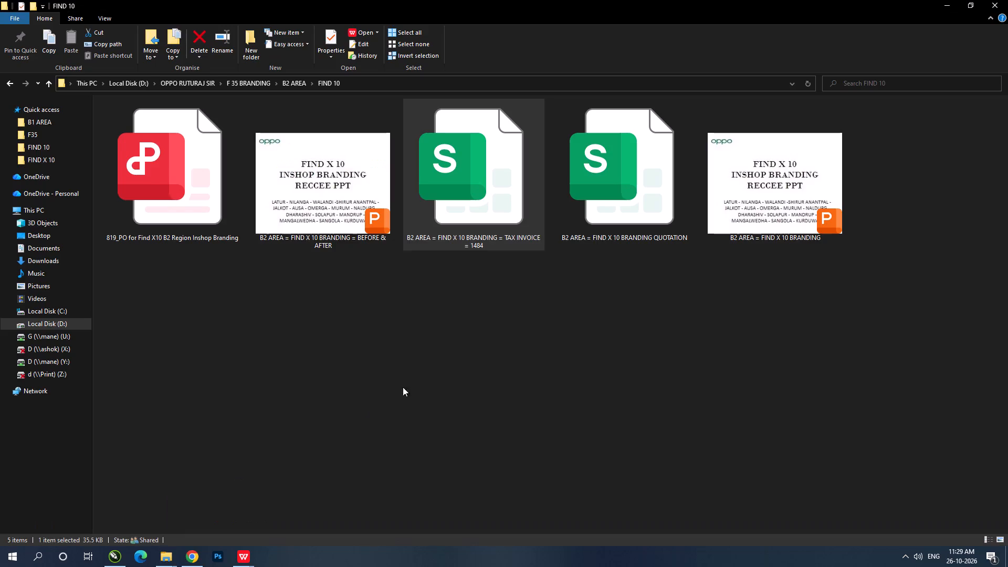
left_click(406, 384)
key("BackSpace")
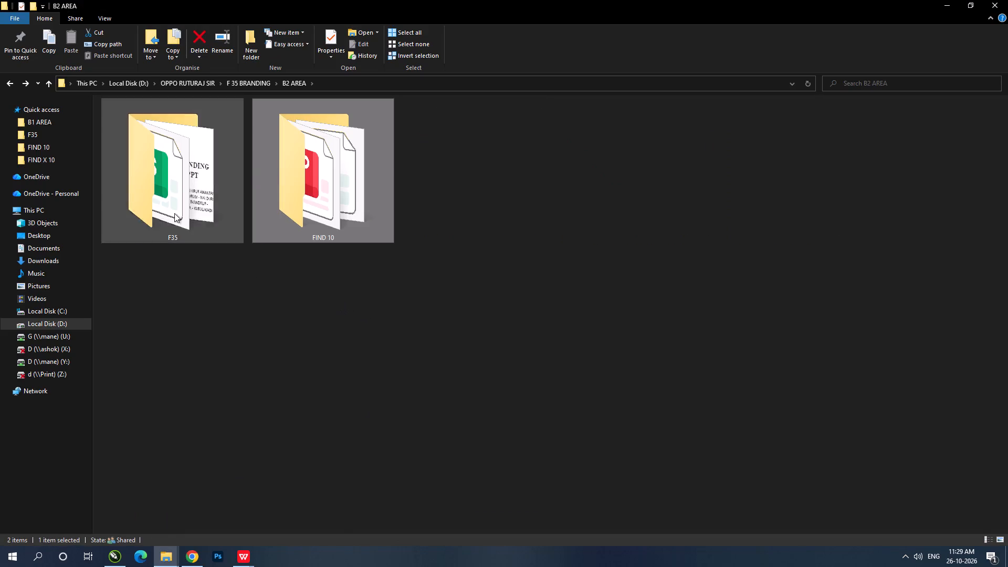
double_click(169, 203)
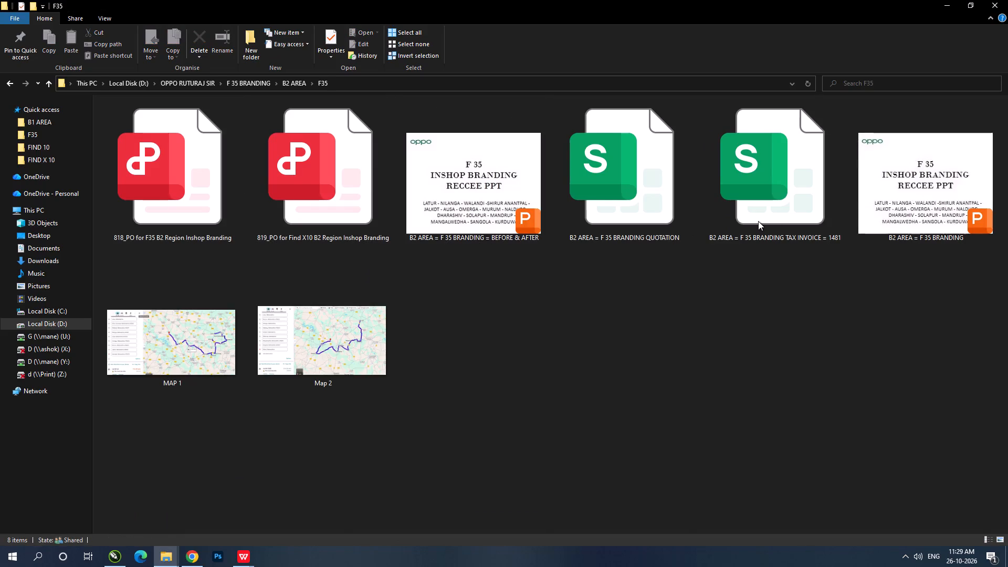
left_click(12, 87)
left_click(391, 213)
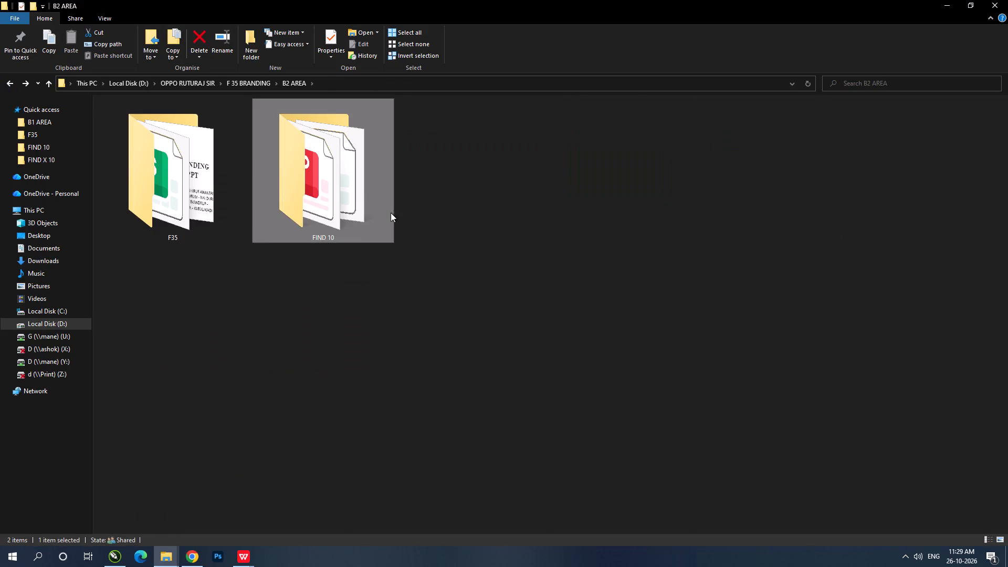
double_click(376, 205)
left_click(491, 355)
key("alt+Tab")
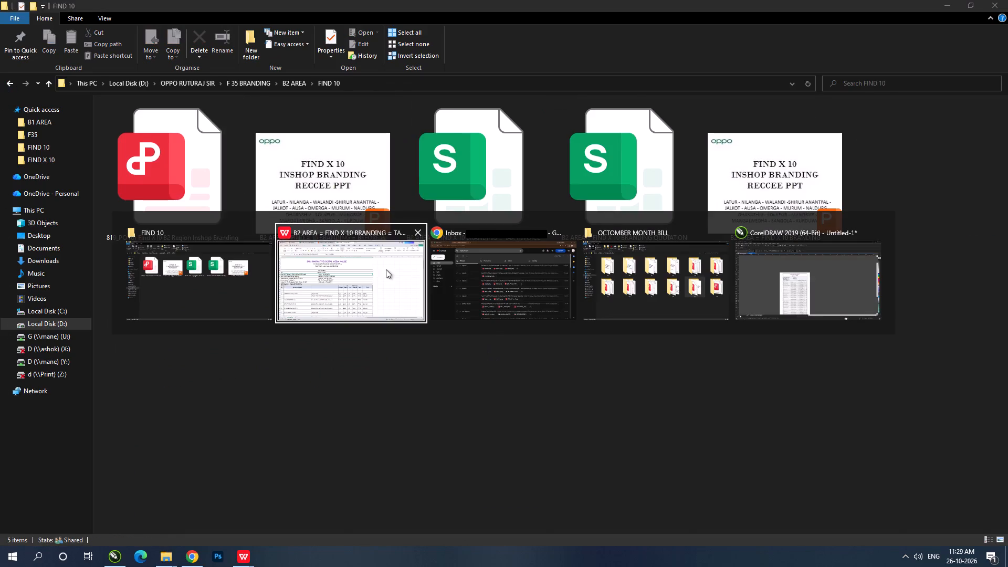
Open the 819 PO for Find X10 B2 Region Inshop Branding and copy its P.O. number line.
left_click(386, 269, "alt")
scroll(530, 349, "up", 5)
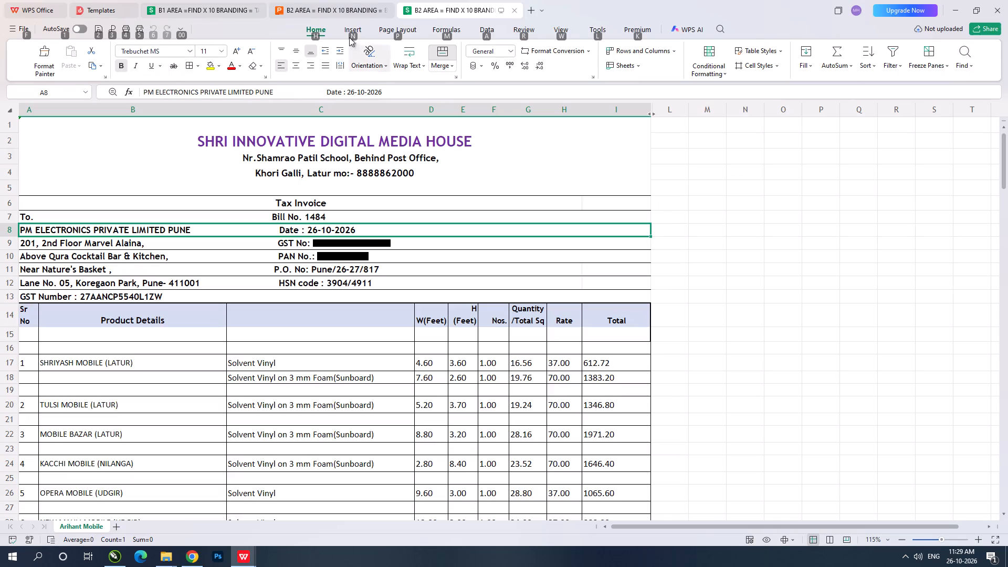
key("alt+Tab")
left_click(374, 285, "alt")
double_click(209, 189)
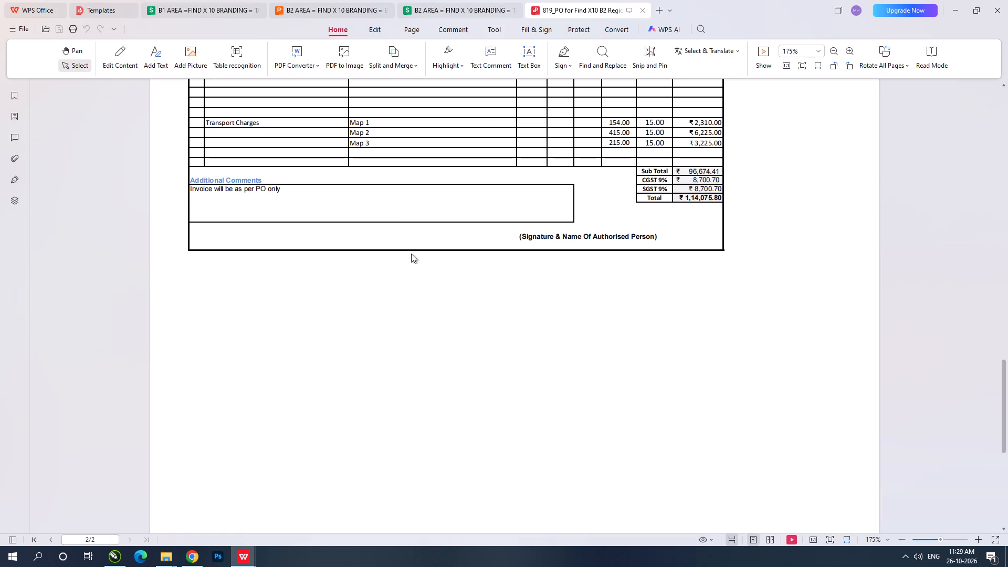
scroll(438, 300, "up", 5)
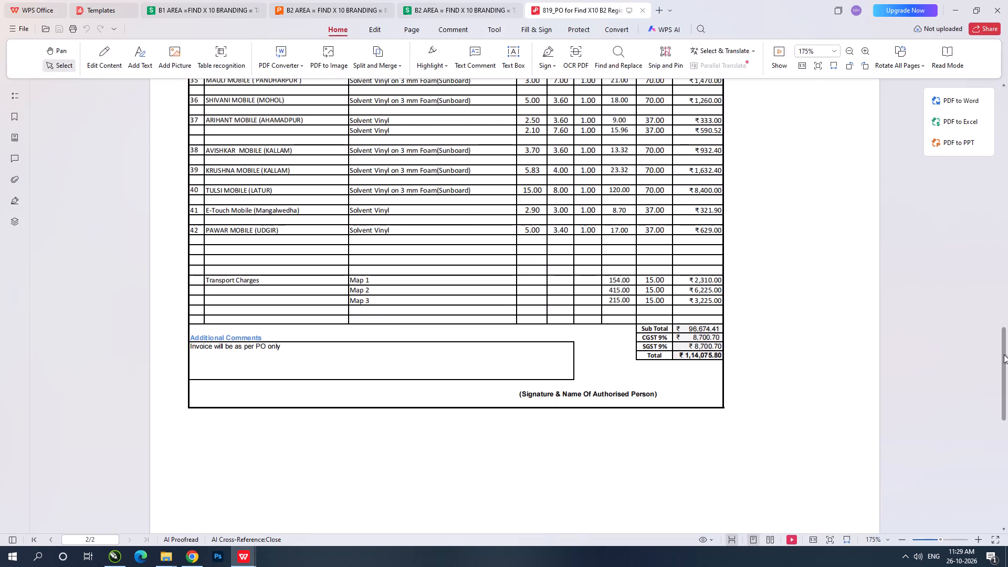
left_click_drag(1004, 353, 1005, 100)
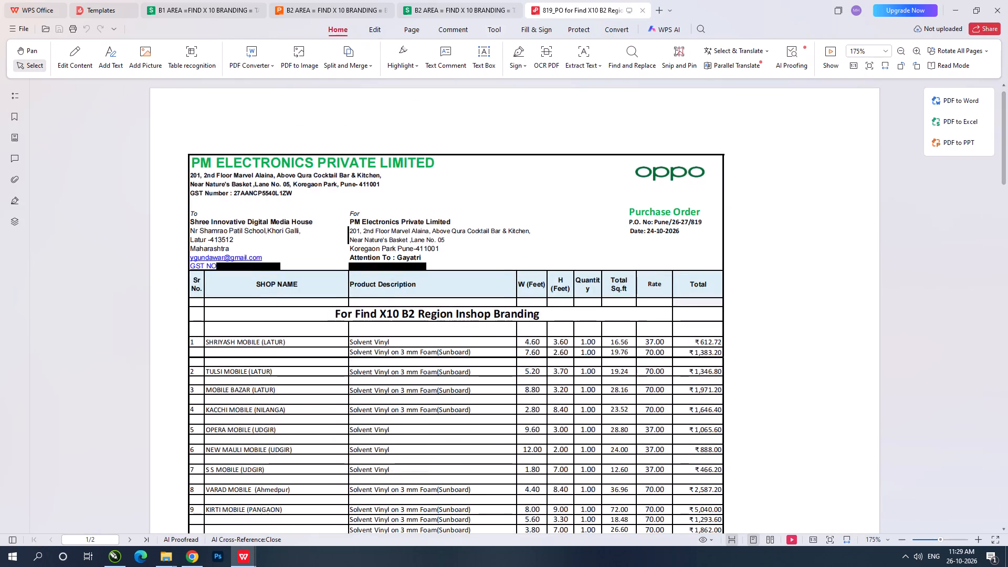
left_click_drag(629, 223, 706, 223)
key("ctrl+c")
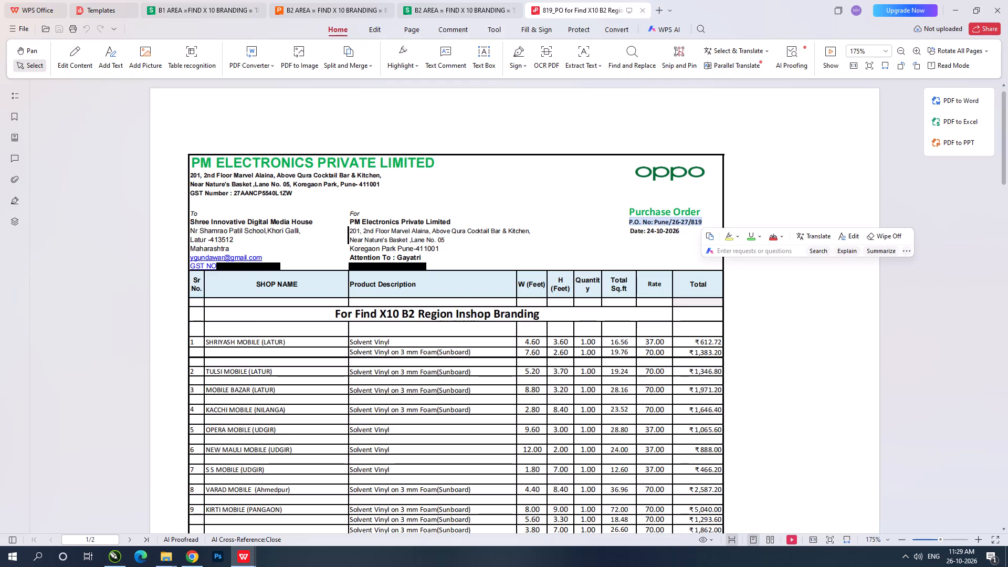
Replace the P.O. number in the B2 AREA tax invoice 1484 header with Pune/26-27/819 and save the workbook.
left_click(487, 0)
left_click(298, 267)
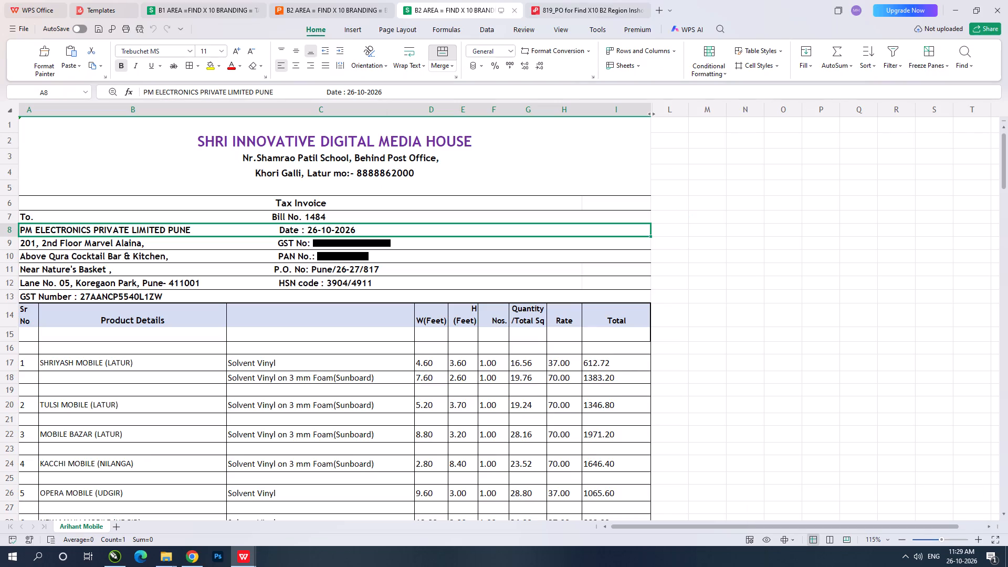
double_click(298, 267)
left_click_drag(273, 271, 384, 270)
key("ctrl+v")
left_click(391, 247)
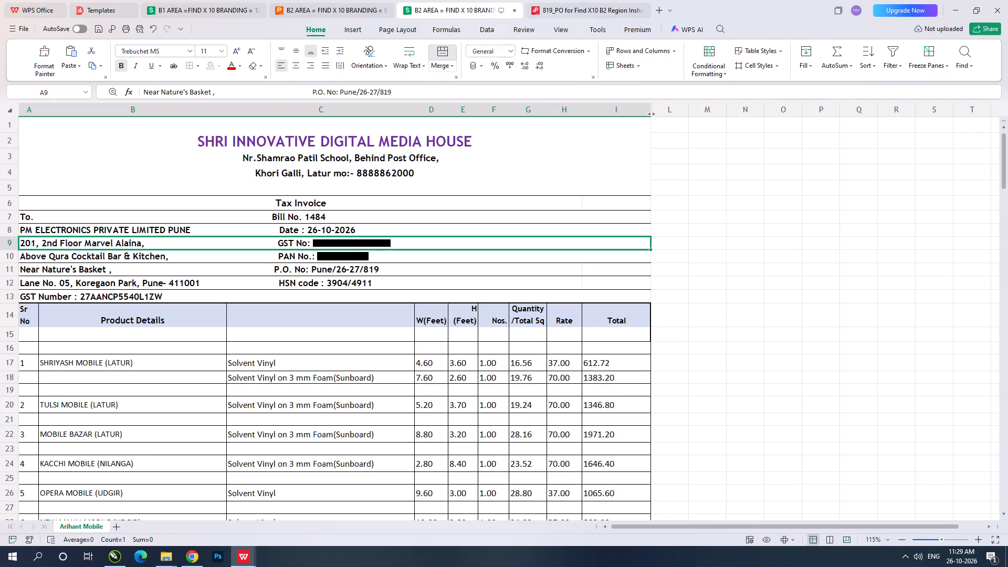
key("ctrl+s")
left_click(434, 360)
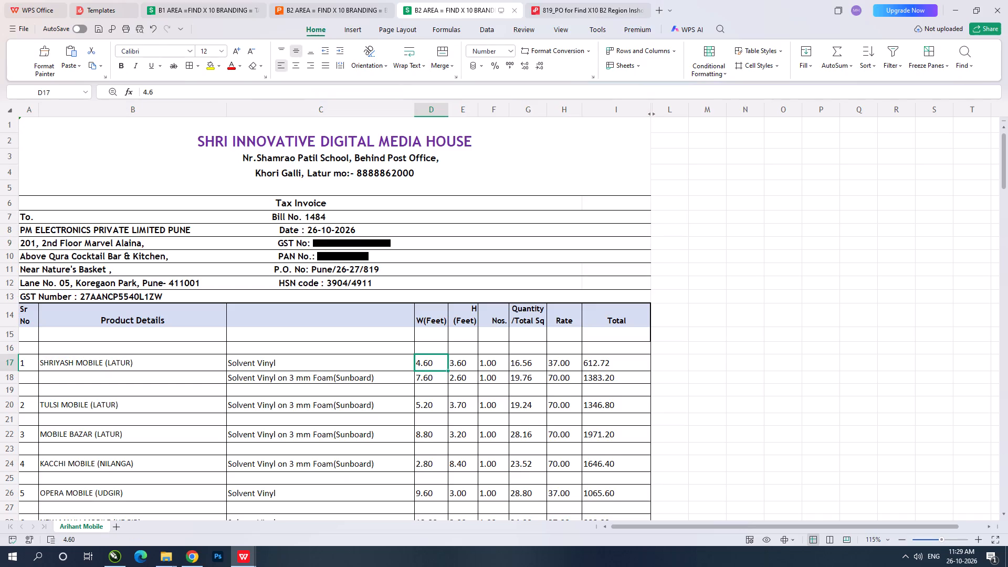
key("ctrl+s")
Start printing the invoice and copy the tax invoice 1484 workbook's file name from the FIND 10 folder for the PDF.
scroll(193, 364, "up", 4)
key("ctrl+p")
key("alt+Tab")
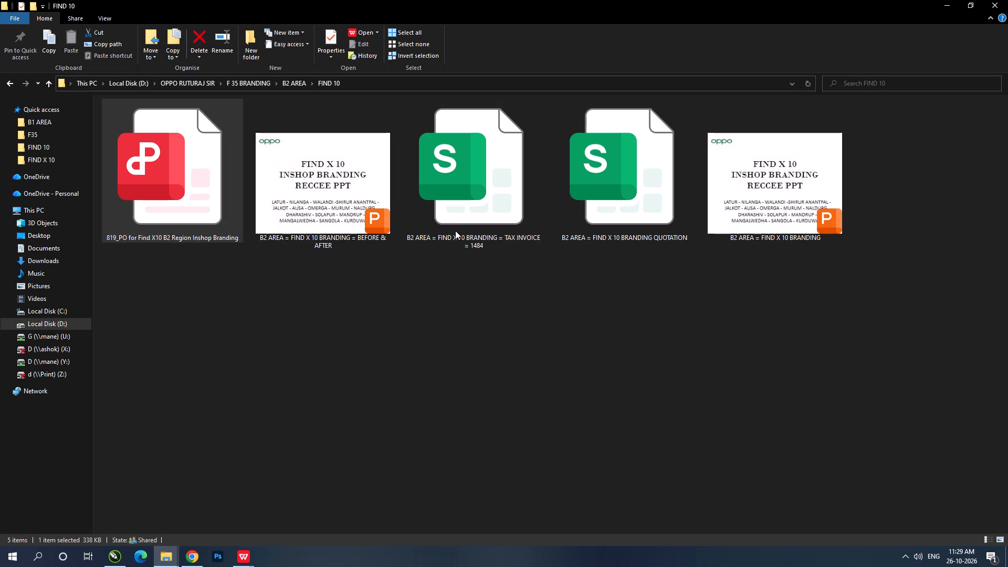
left_click(482, 220)
key("F2")
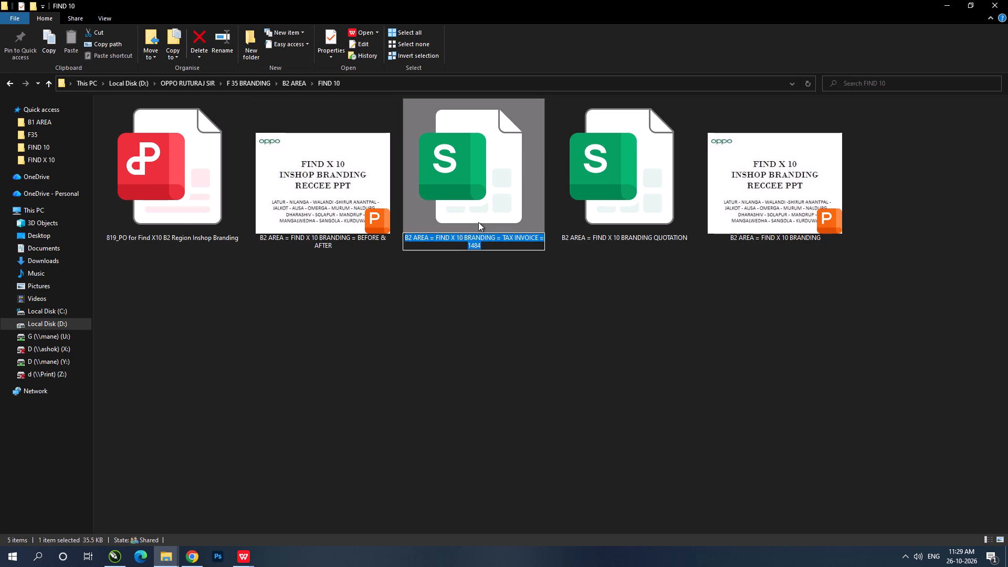
key("ctrl+c")
key("ctrl+c")
left_click(460, 334)
key("alt+Tab")
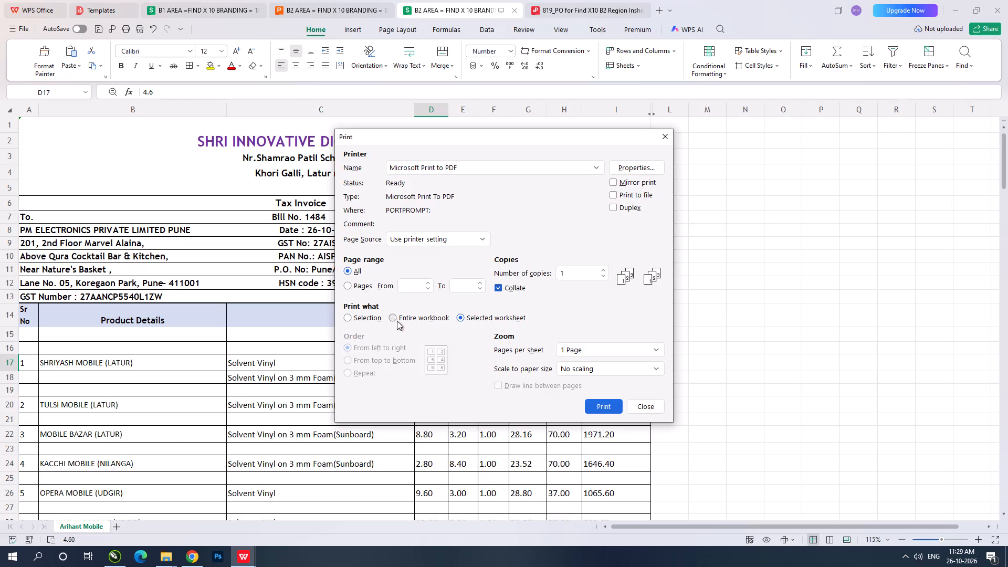
Print the selected worksheet with Microsoft Print to PDF, creating a destination folder named 1484 inside OCTOMBER MONTH BILL.
left_click(609, 406)
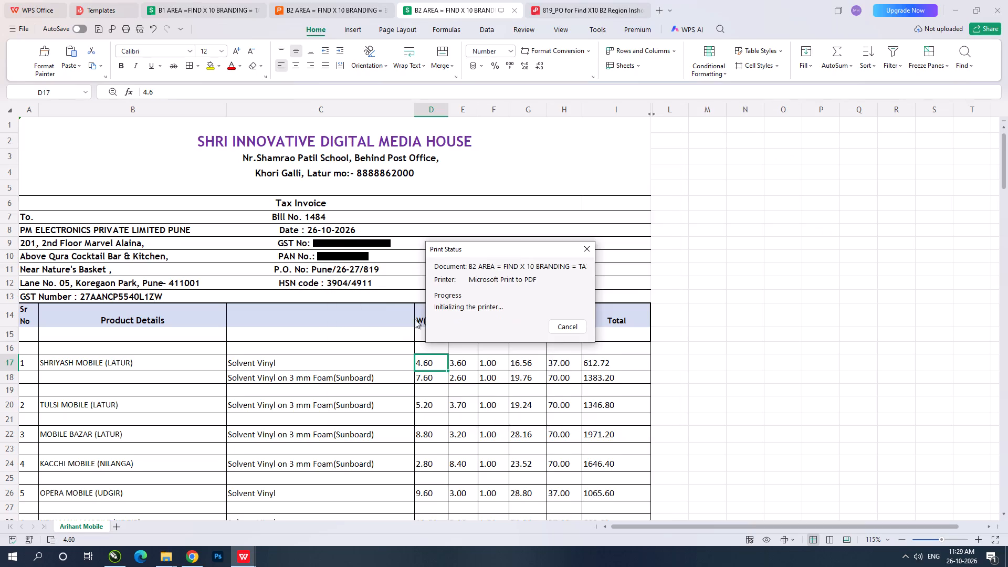
left_click(382, 286)
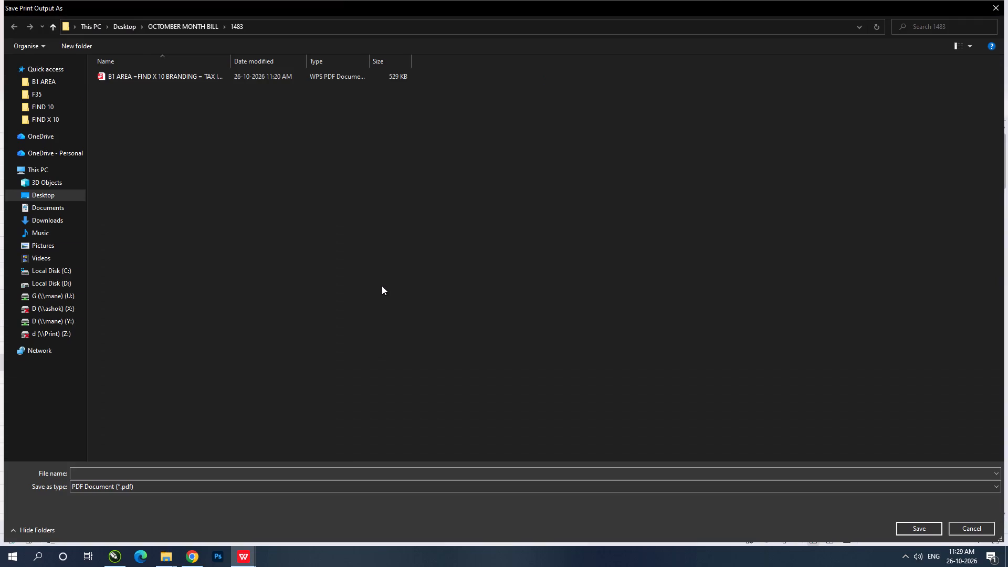
key("BackSpace")
left_click(734, 395)
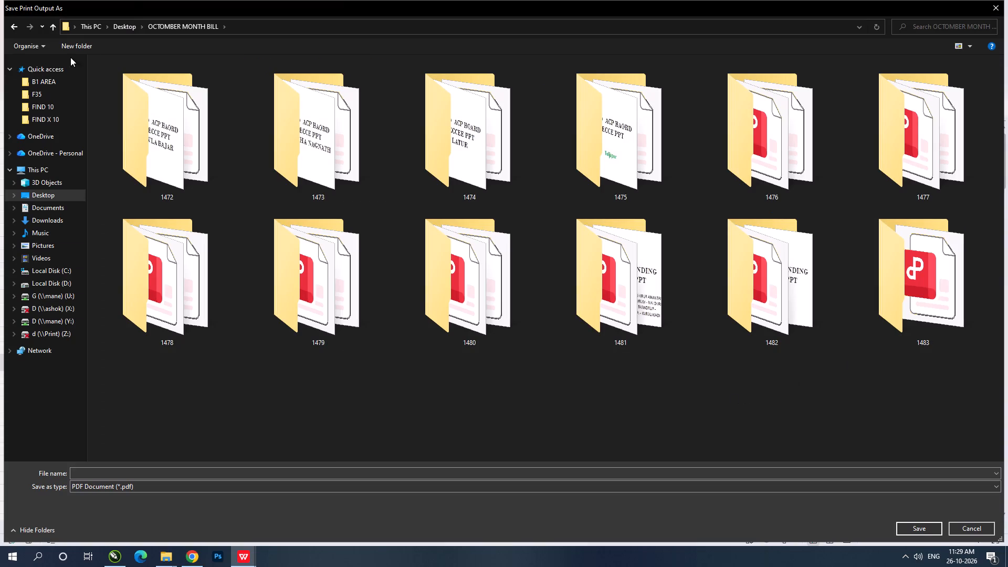
left_click(75, 45)
type("1484")
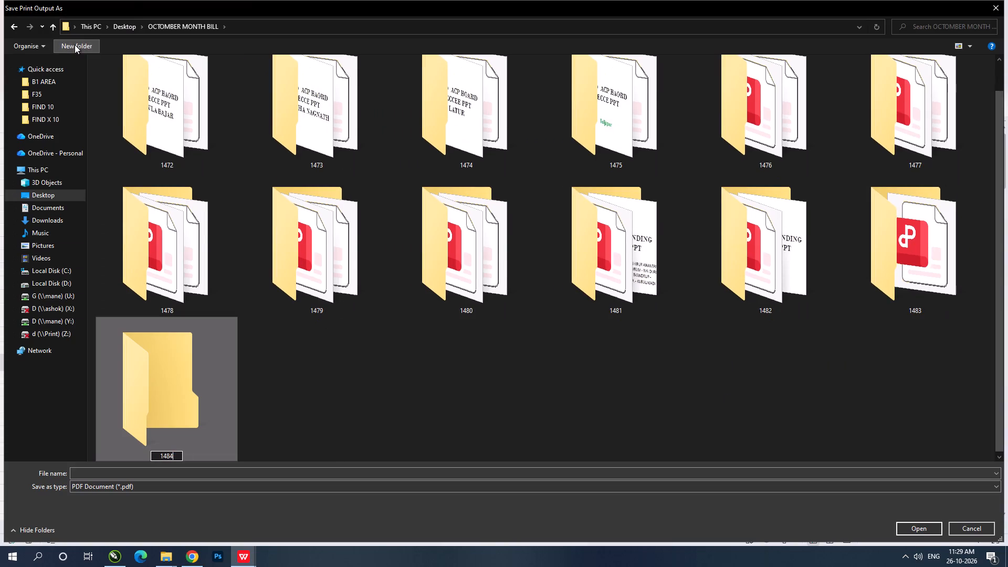
key("Return")
key("Return")
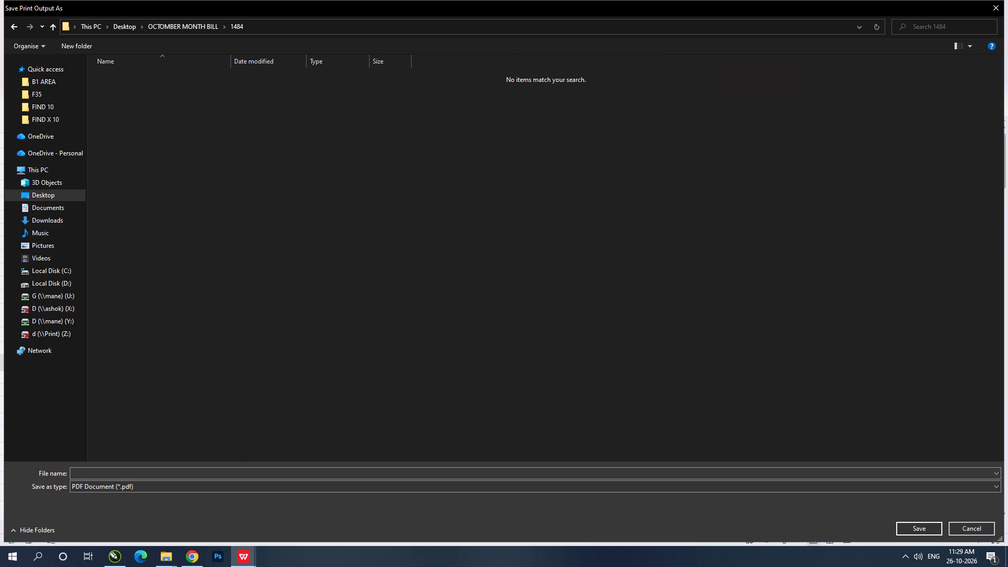
Save the PDF in the 1484 folder as "B2 AREA = FIND X 10 BRANDING = TAX INVOICE = 1484".
left_click(118, 469)
key("ctrl+v")
left_click(914, 530)
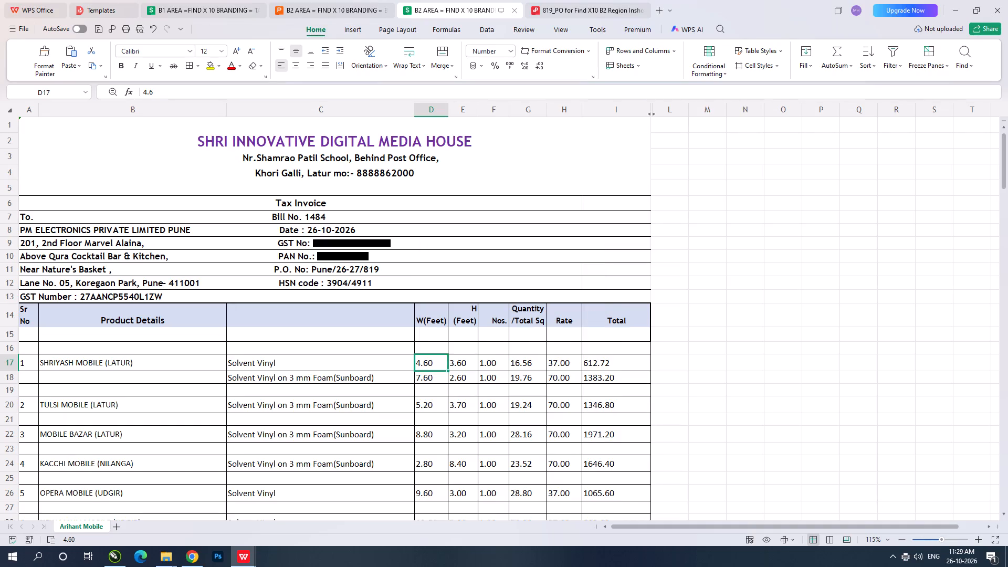
Save the B2 AREA tax invoice 1484 workbook and close the 819 PO PDF.
left_click(349, 223)
key("ctrl+s")
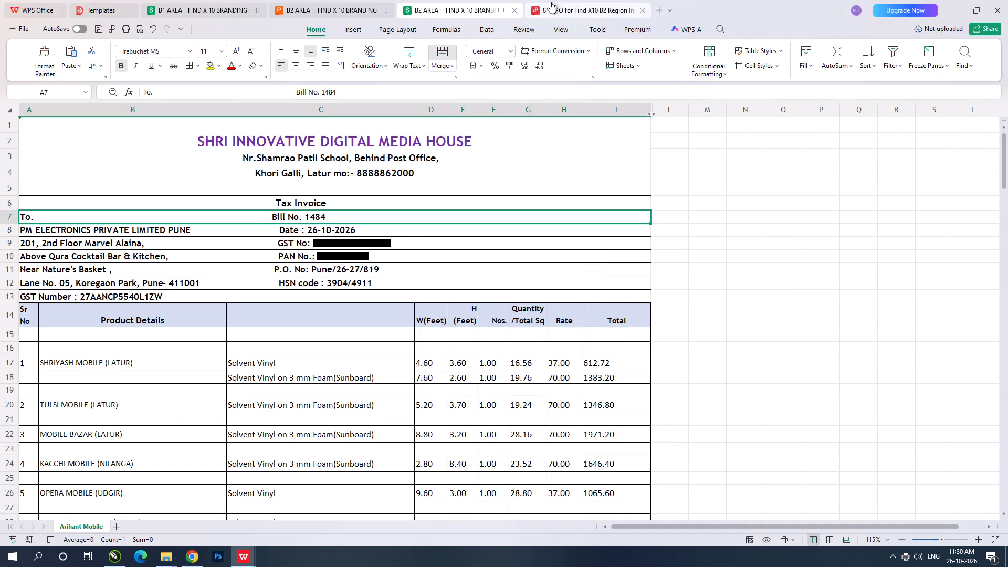
left_click(579, 2)
left_click(643, 8)
Reopen the 819 PO and compare its transport charges, subtotal, taxes and total with the end of tax invoice 1484.
left_click(369, 0)
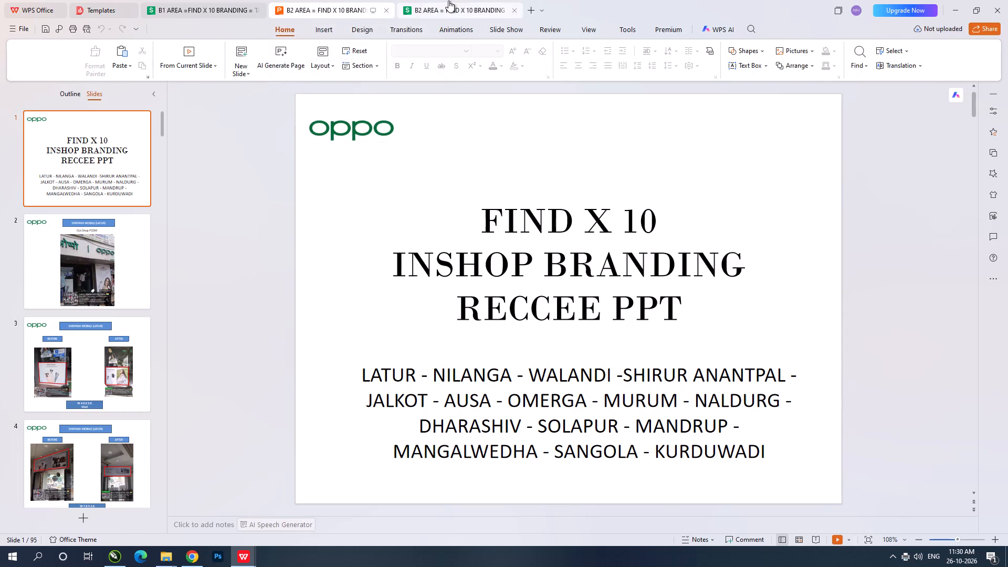
left_click(448, 1)
left_click_drag(1003, 164, 1007, 285)
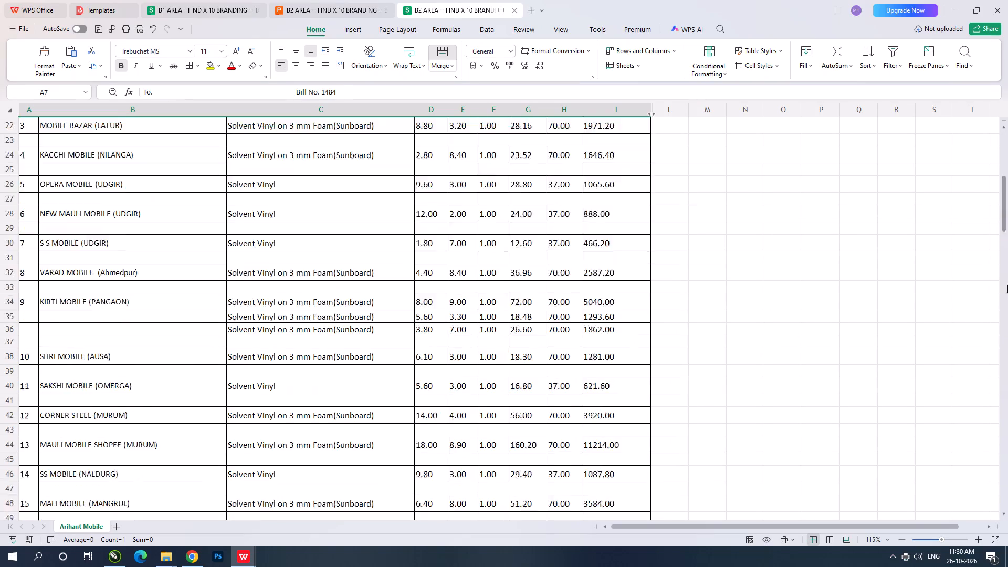
left_click_drag(1007, 285, 1007, 394)
key("alt+Tab")
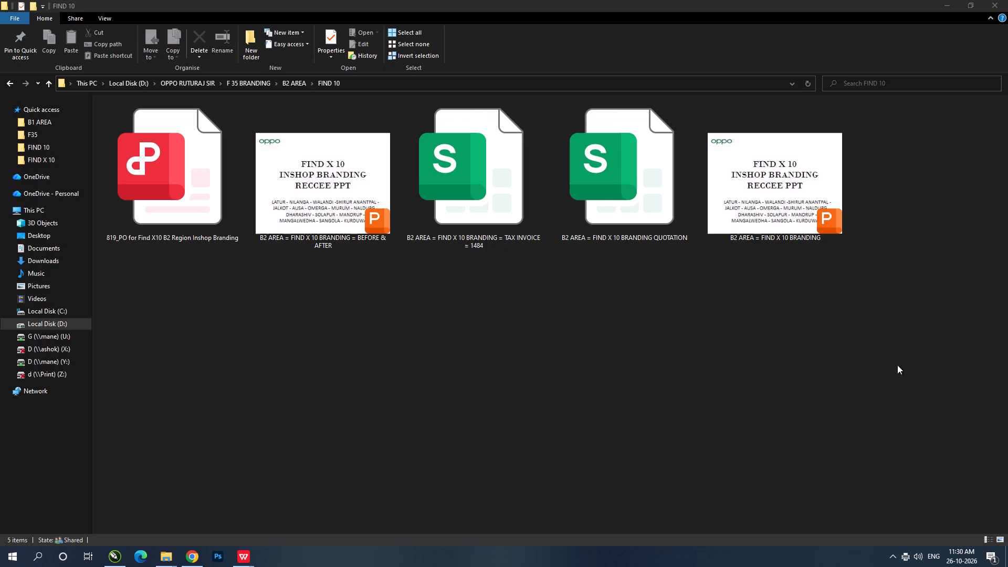
left_click(405, 326)
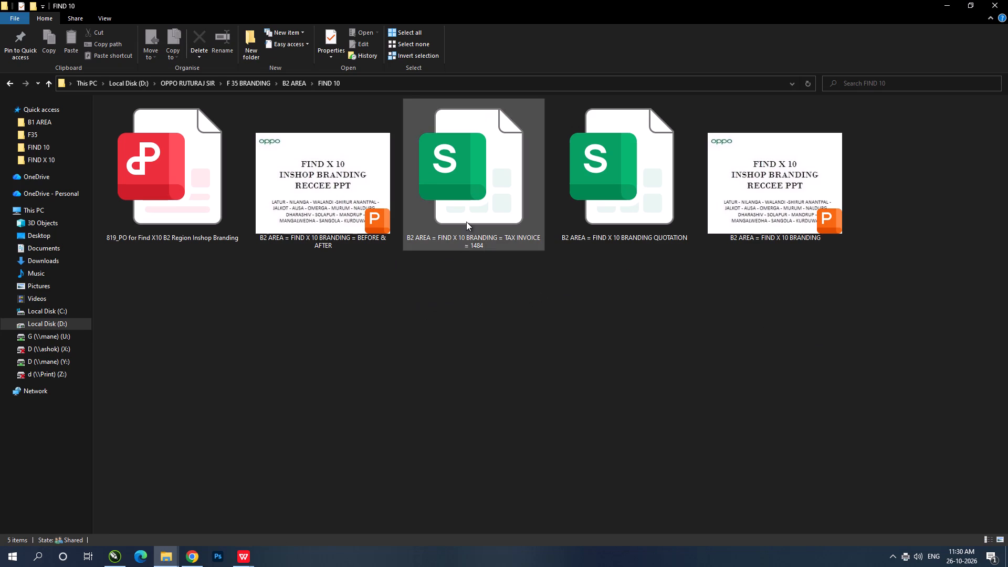
left_click(466, 222)
double_click(177, 207)
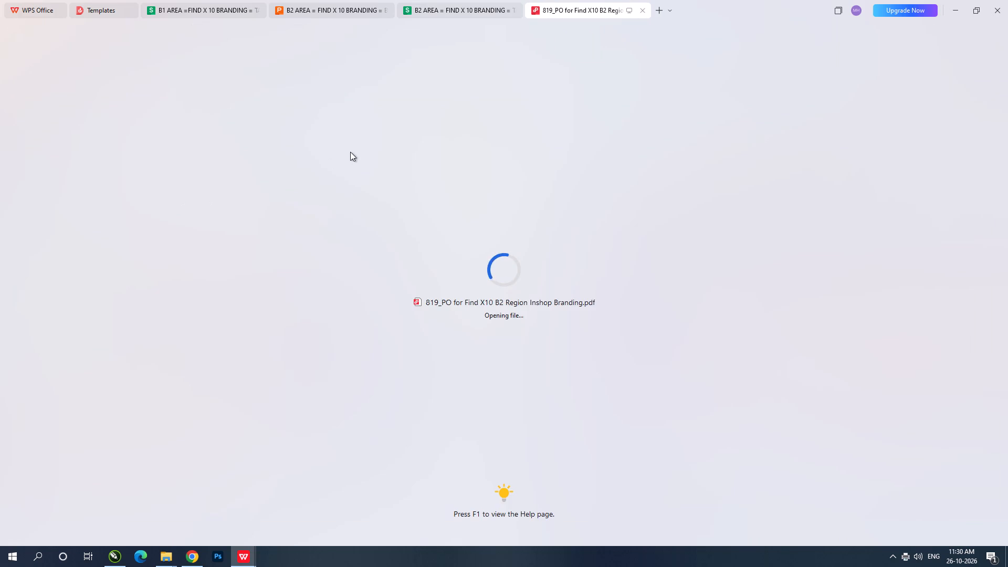
left_click_drag(1006, 138, 1006, 187)
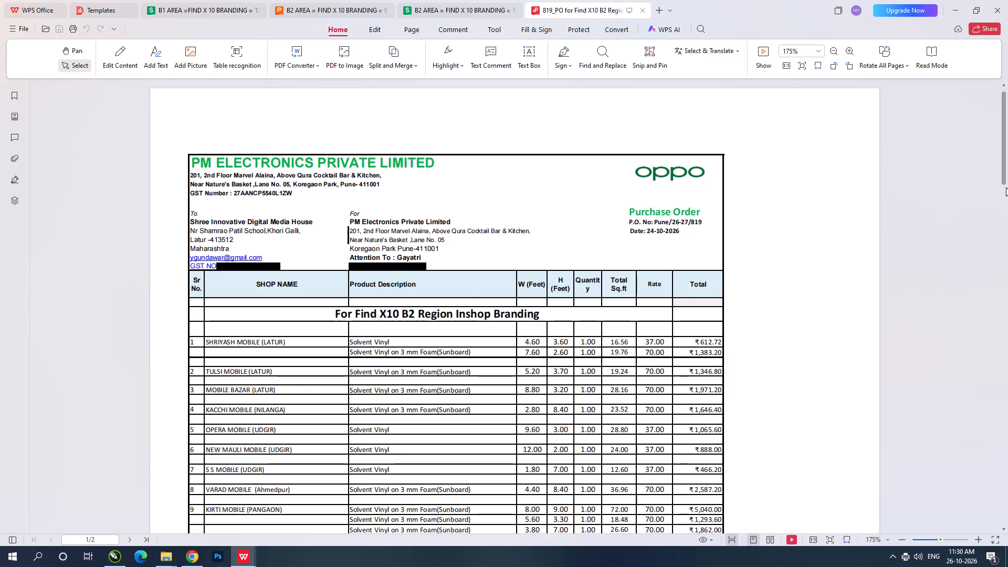
left_click_drag(1006, 187, 1007, 373)
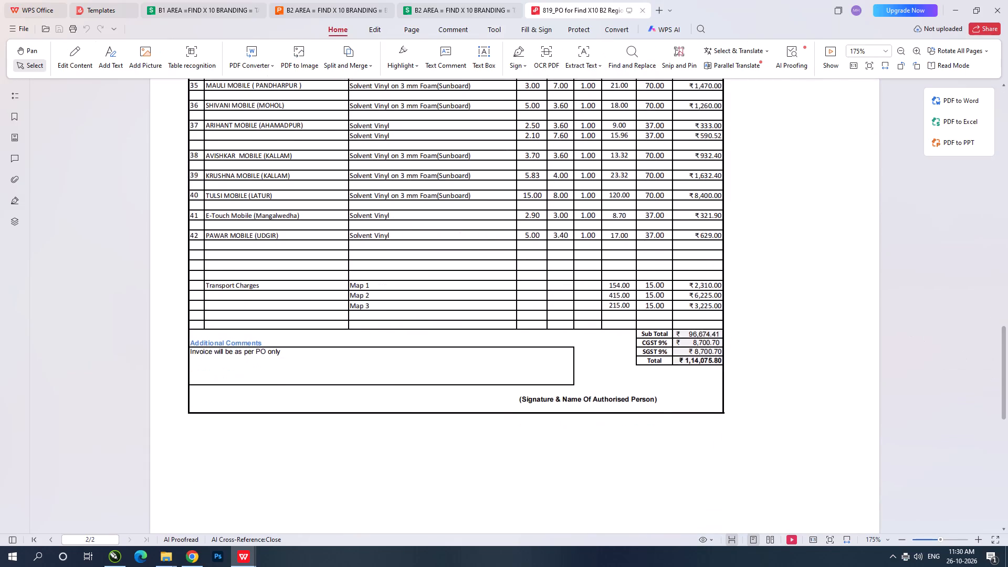
left_click(425, 0)
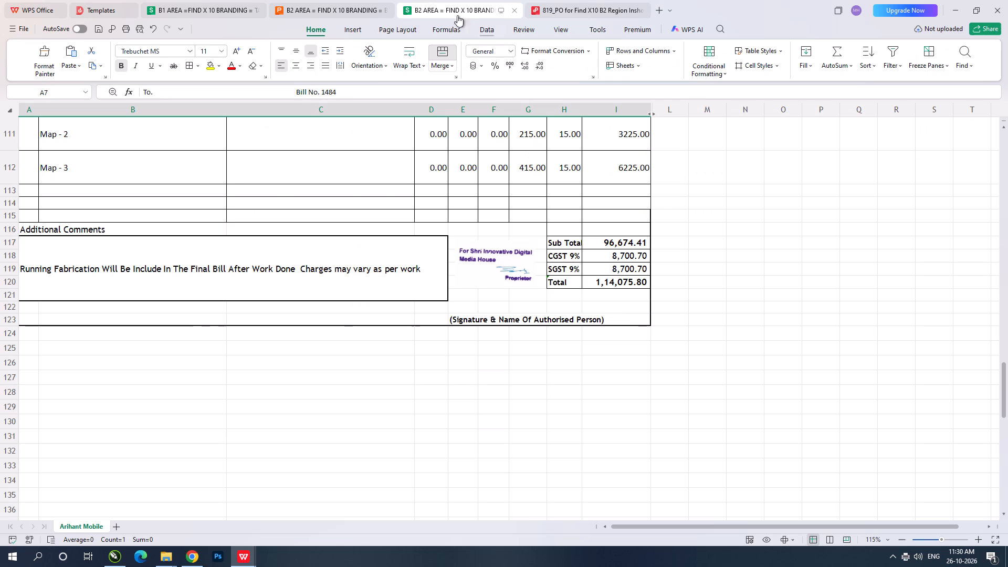
left_click(575, 0)
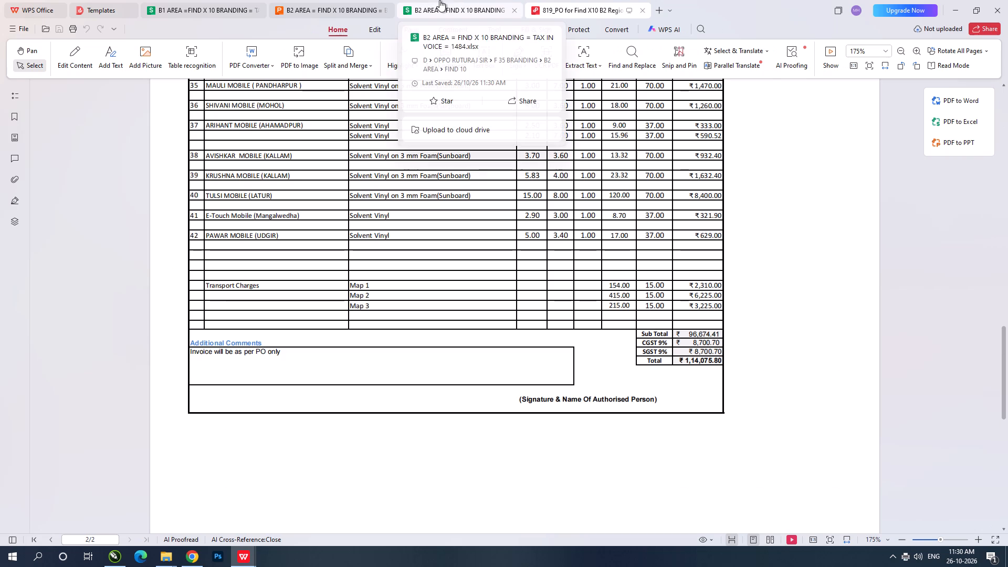
left_click(439, 0)
Compare the three transport distance slides in the B2 AREA before-and-after presentation with the Map 1 to 3 transportation charges in tax invoice 1484.
left_click(333, 0)
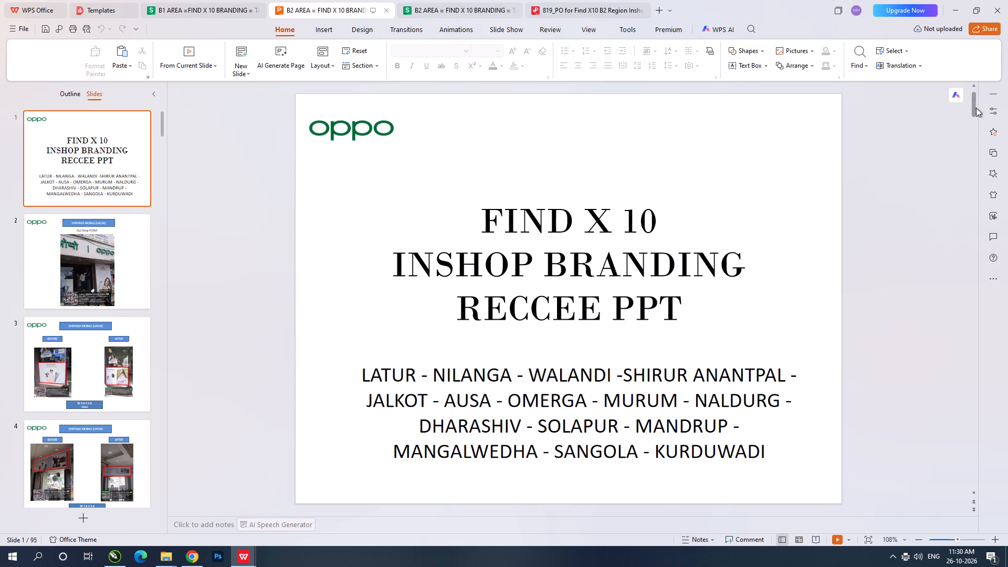
left_click_drag(974, 104, 982, 490)
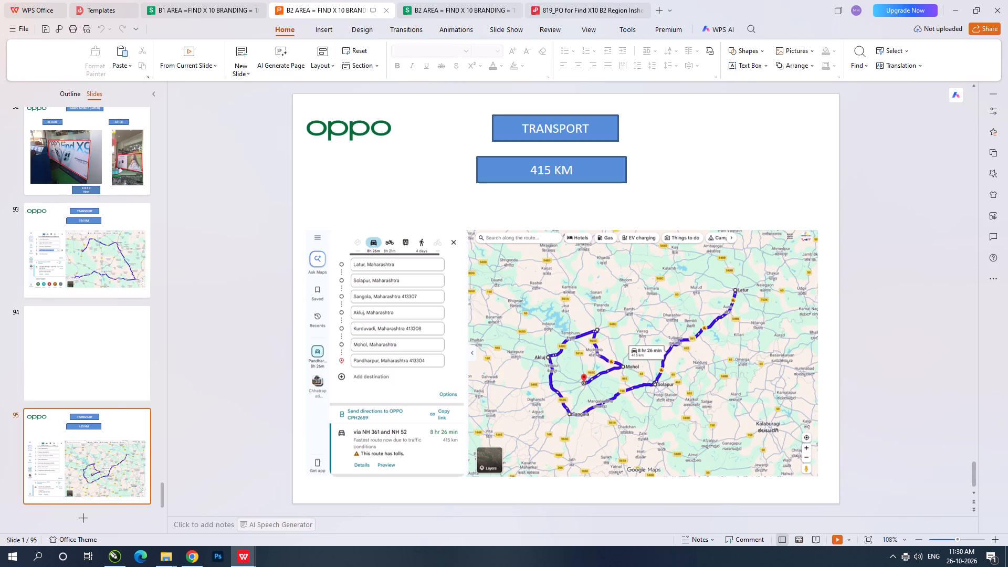
left_click(97, 233)
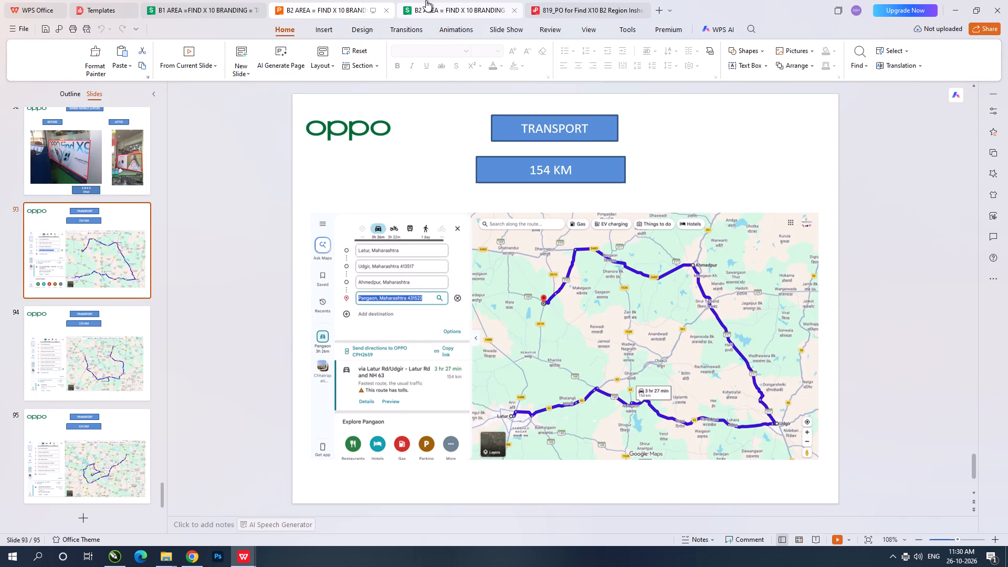
left_click(429, 0)
scroll(438, 234, "up", 2)
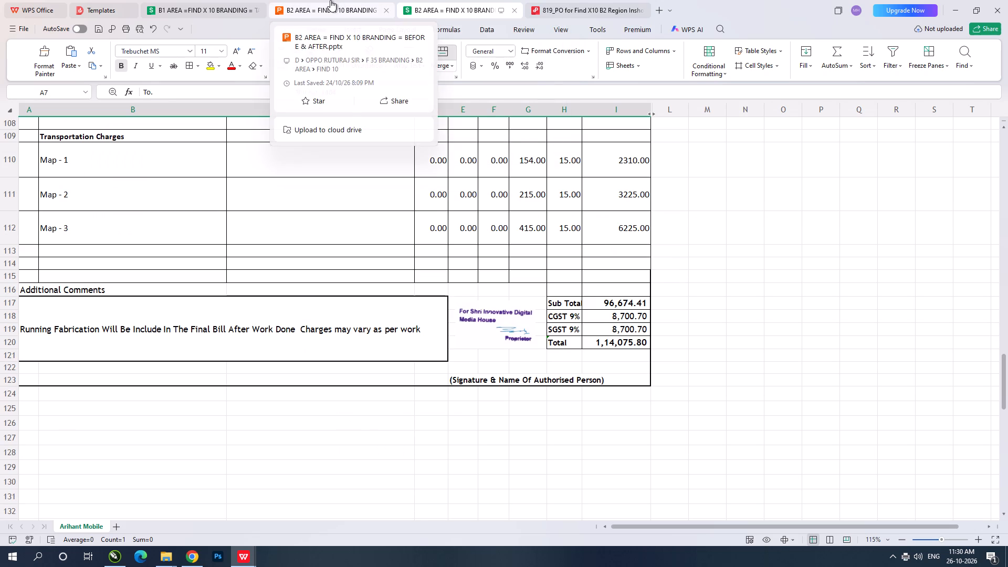
left_click(326, 0)
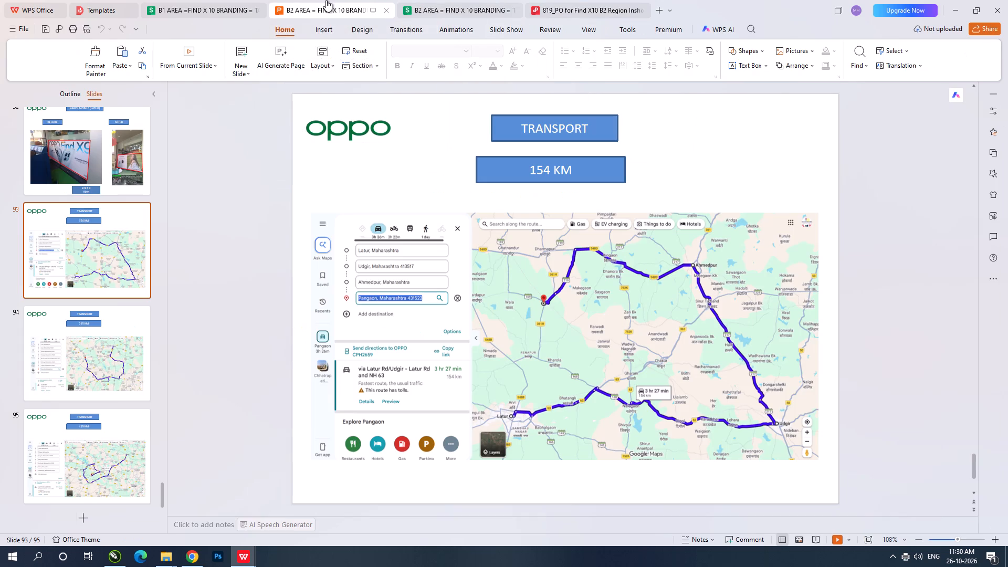
left_click(106, 332)
left_click(456, 0)
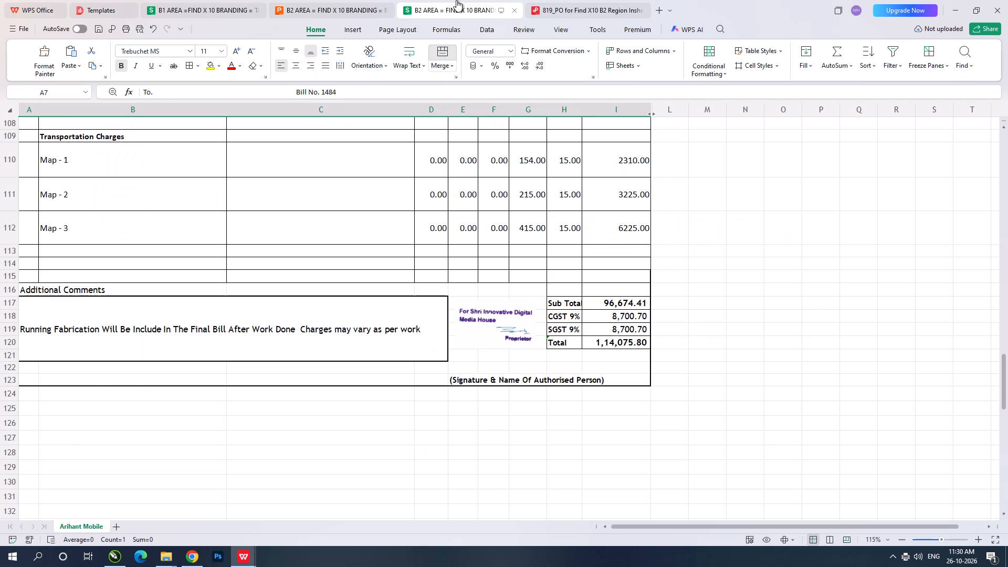
left_click(333, 5)
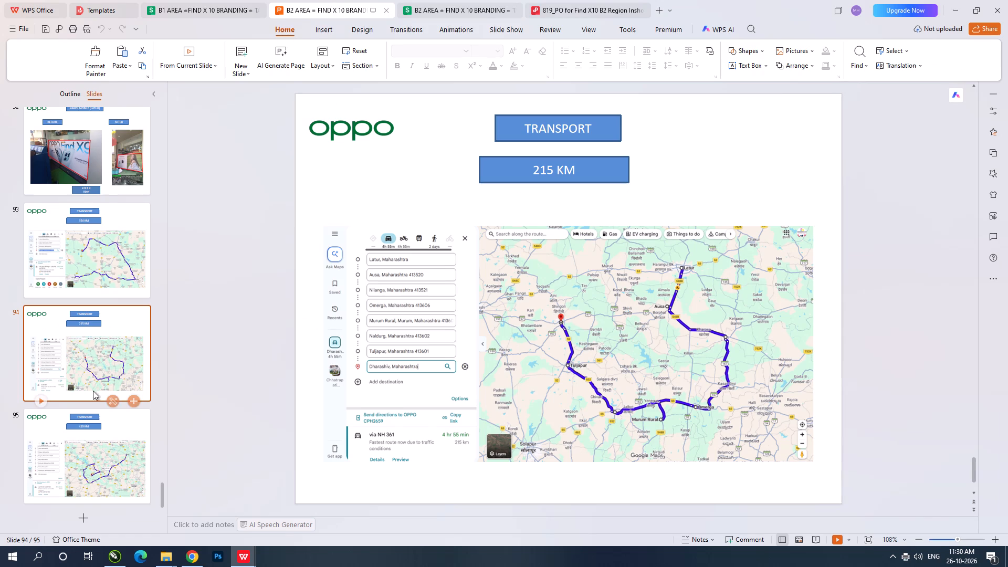
left_click(93, 465)
left_click(457, 0)
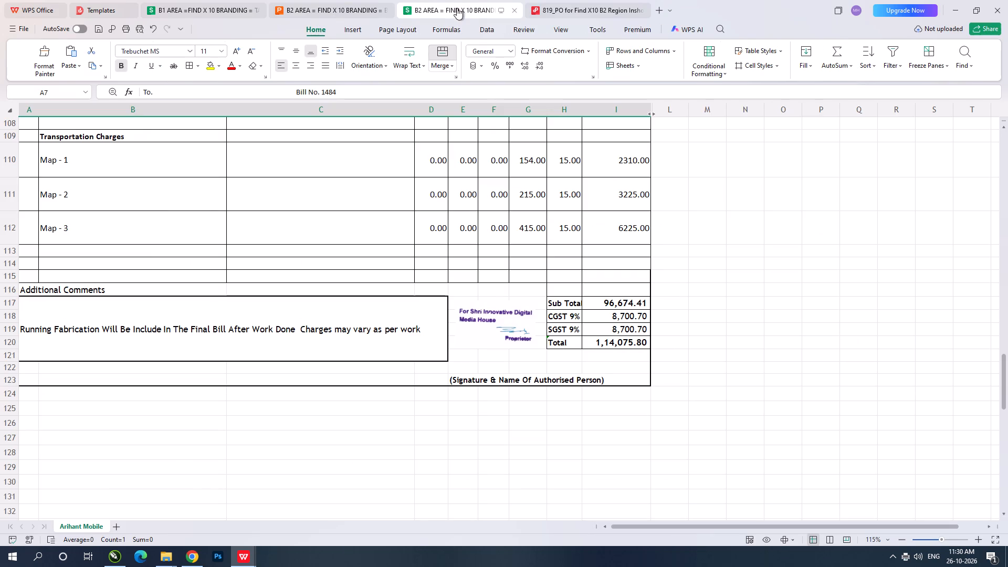
left_click(549, 232)
Close the B2 AREA before-and-after presentation and the 819 PO PDF, and save the tax invoice 1484 workbook.
left_click(386, 9)
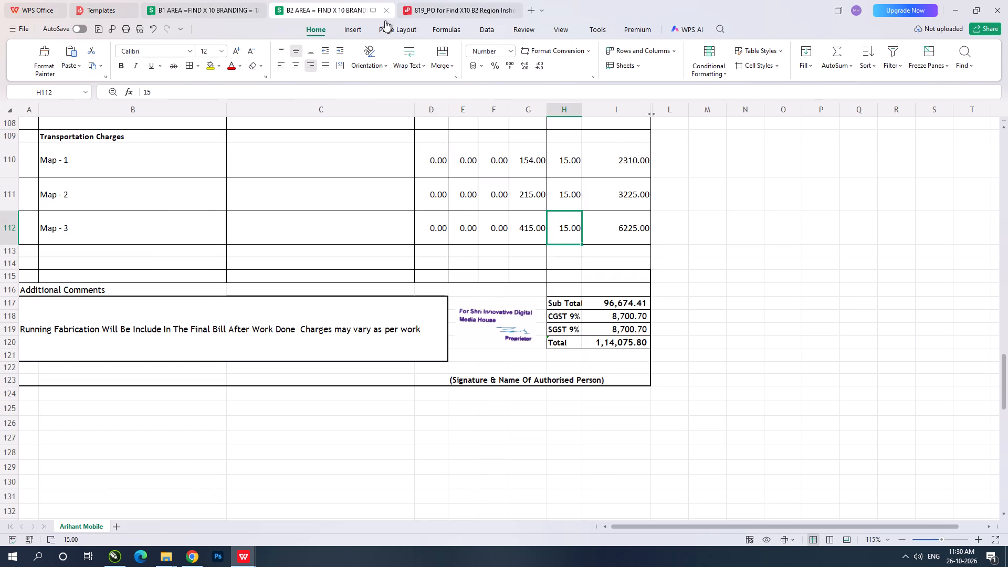
left_click(426, 0)
left_click(516, 10)
left_click(342, 0)
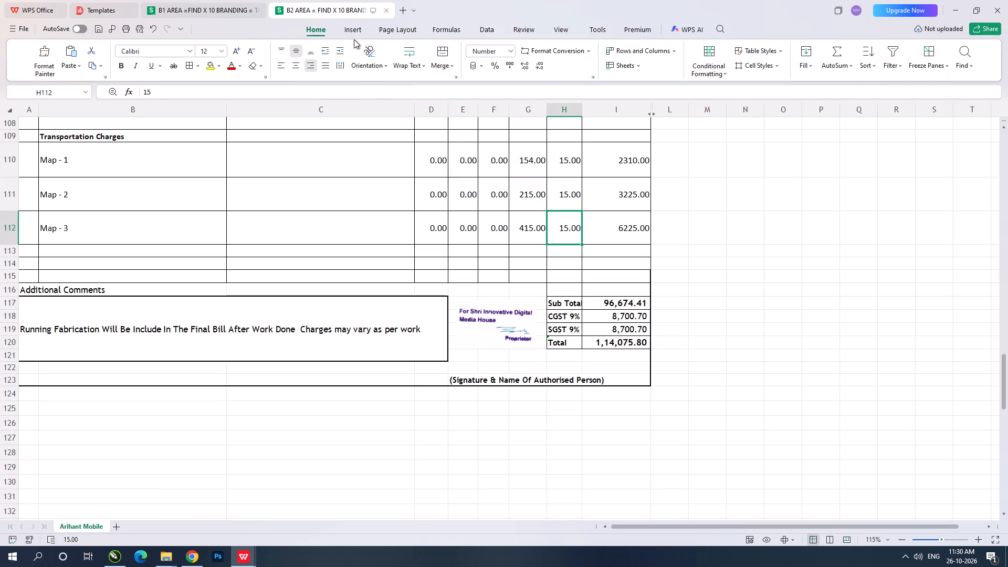
left_click(627, 335)
key("ctrl+s")
scroll(656, 395, "up", 5)
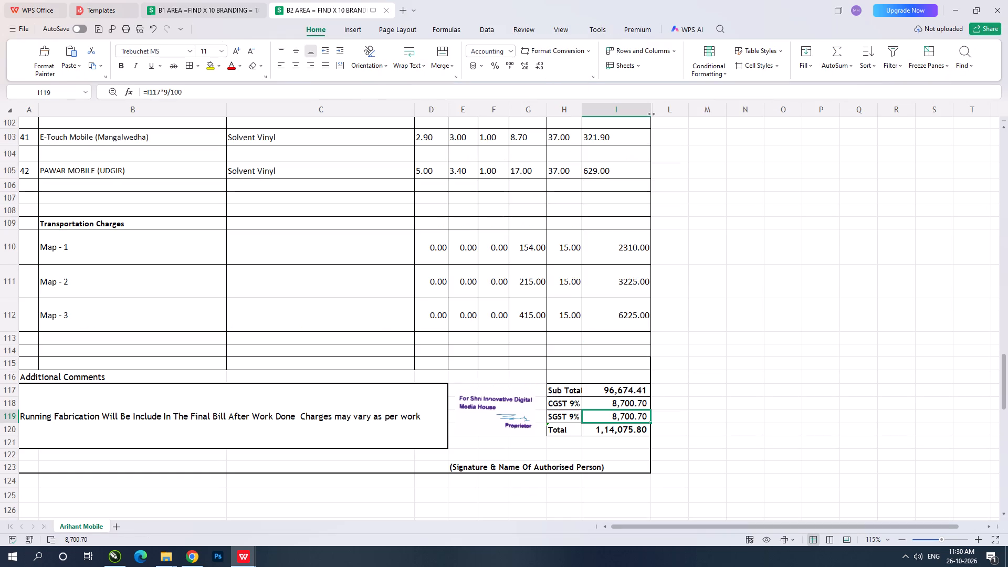
Print the selected worksheet with Microsoft Print to PDF, replacing "B2 AREA = FIND X 10 BRANDING = TAX INVOICE = 1484" in the 1484 folder.
key("ctrl+p")
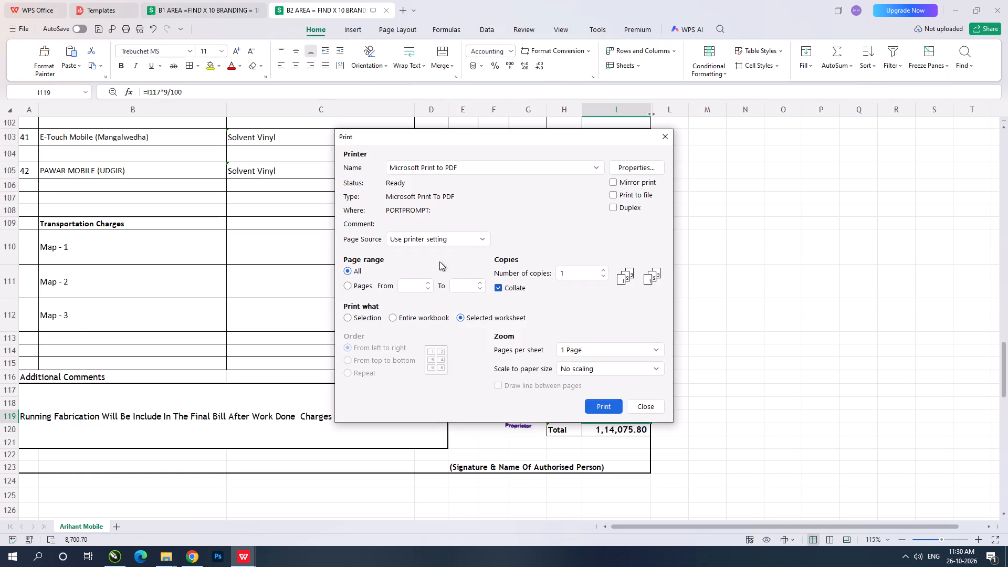
left_click(597, 409)
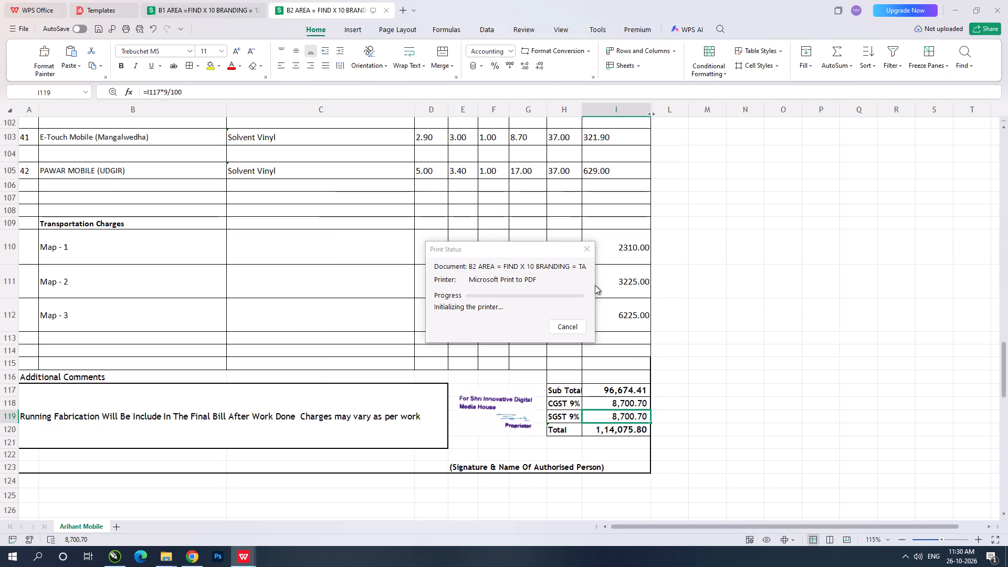
right_click(329, 232)
left_click(418, 246)
left_click(499, 241)
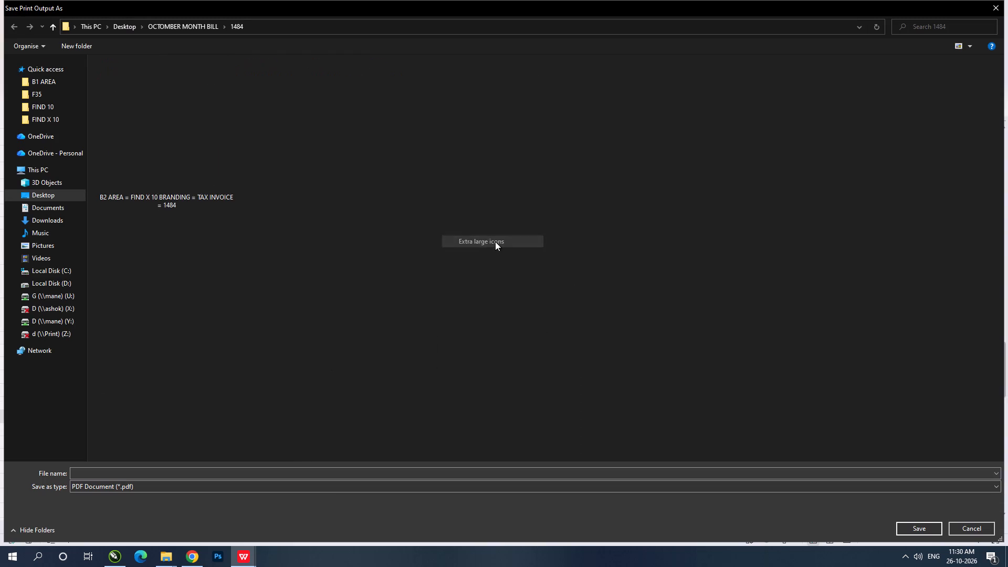
key("alt+Tab")
key("alt+Tab")
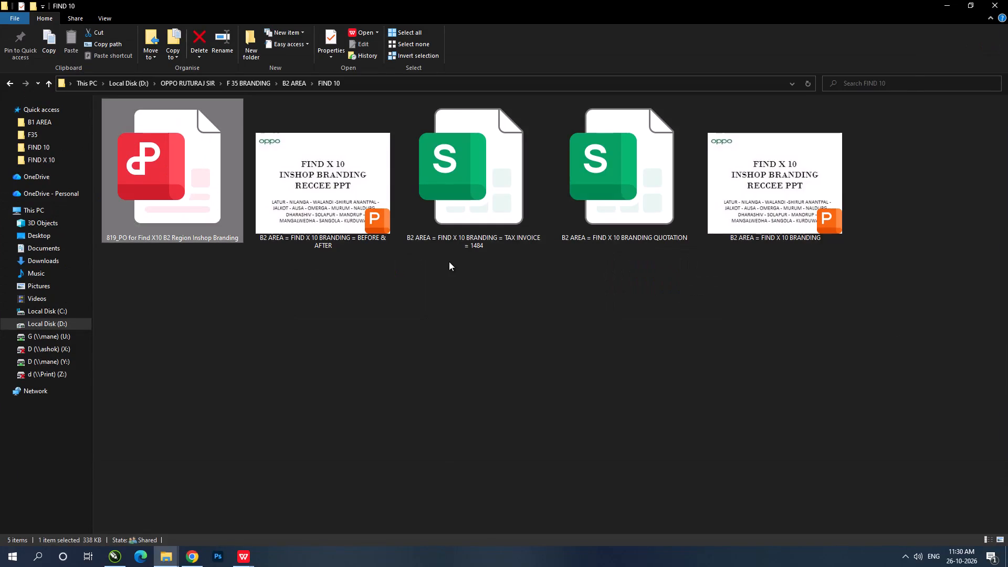
left_click(153, 145)
left_click(917, 533)
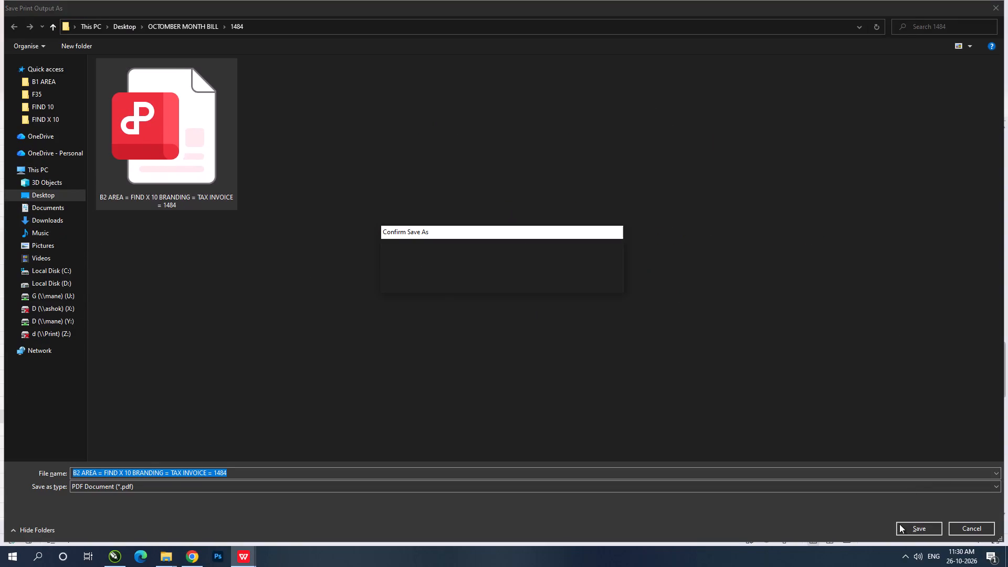
left_click(561, 284)
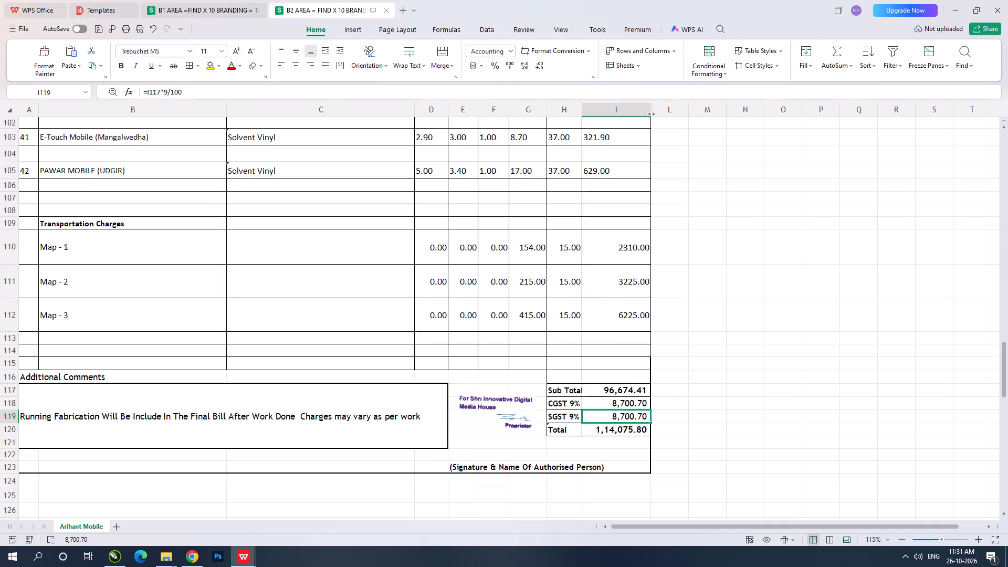
Delete one space before "Bill No. 1484" in row 7 of the invoice header.
scroll(351, 261, "up", 10)
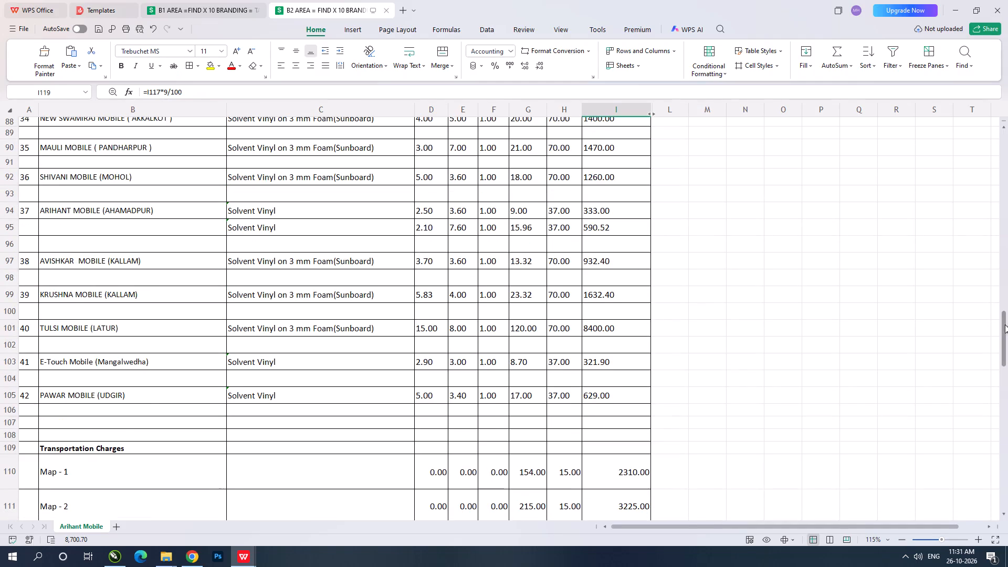
left_click_drag(1003, 324, 1001, 133)
key("ctrl+s")
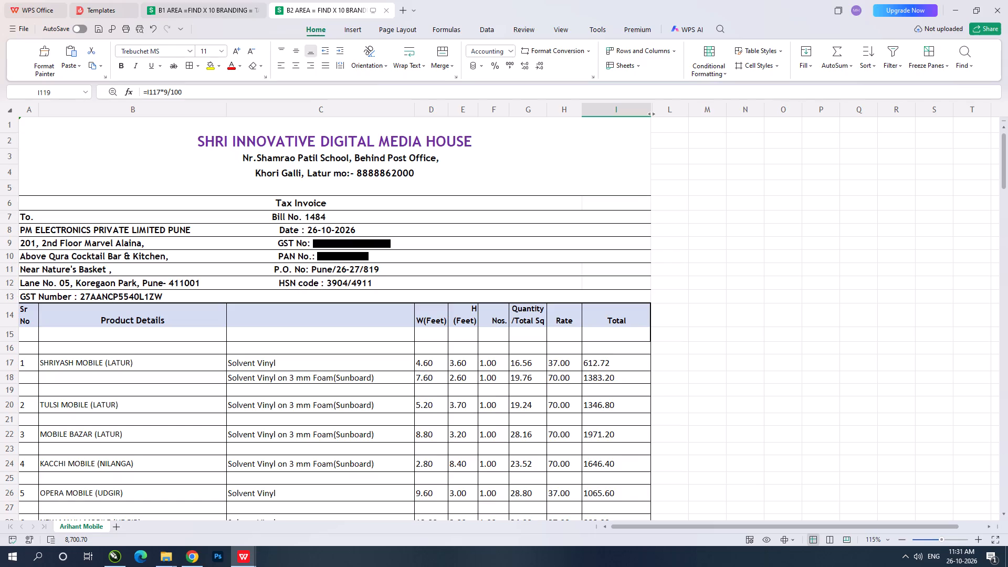
double_click(298, 217)
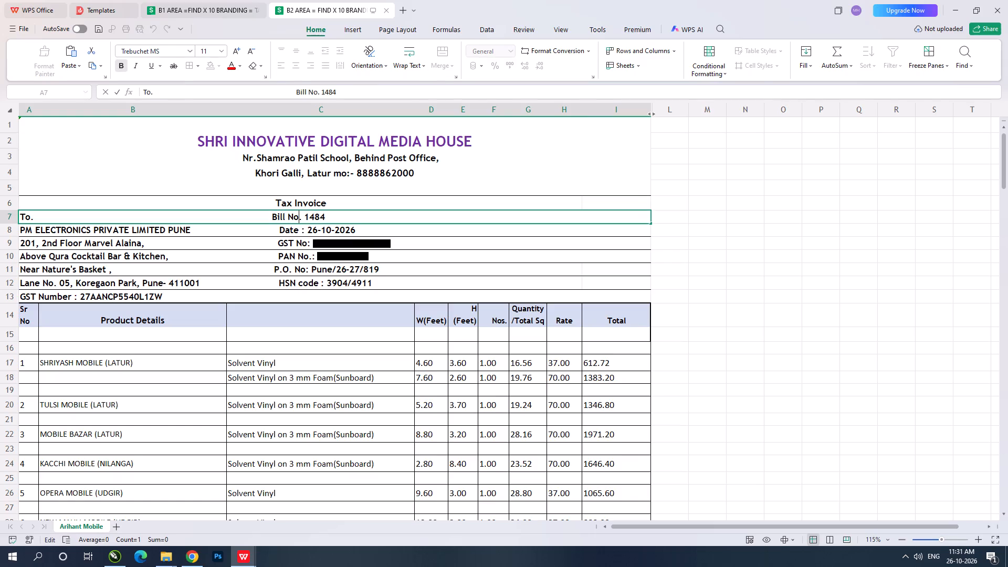
key("Home")
key("BackSpace")
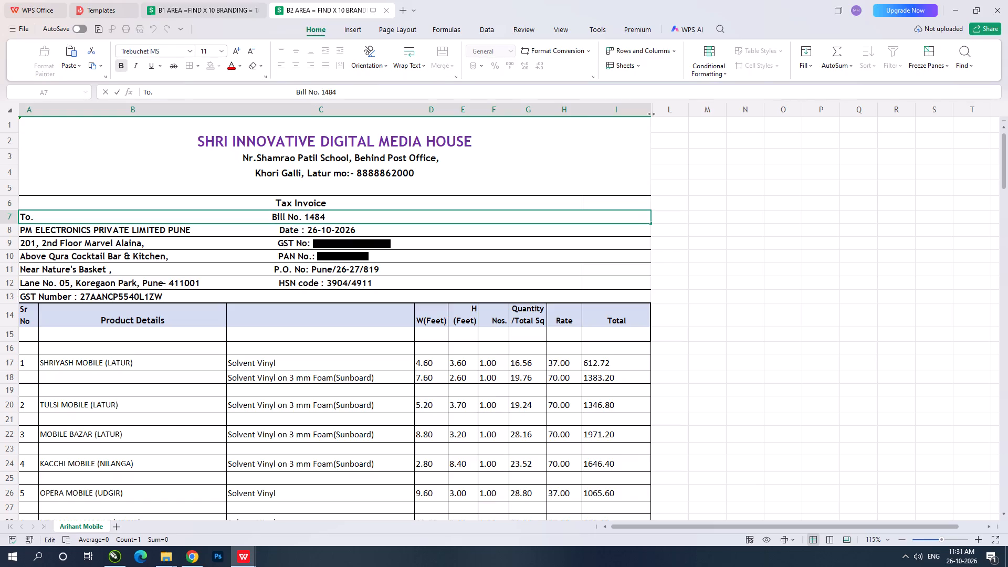
key("BackSpace")
key("BackSpace")
left_click(268, 217)
left_click(272, 218)
key("BackSpace")
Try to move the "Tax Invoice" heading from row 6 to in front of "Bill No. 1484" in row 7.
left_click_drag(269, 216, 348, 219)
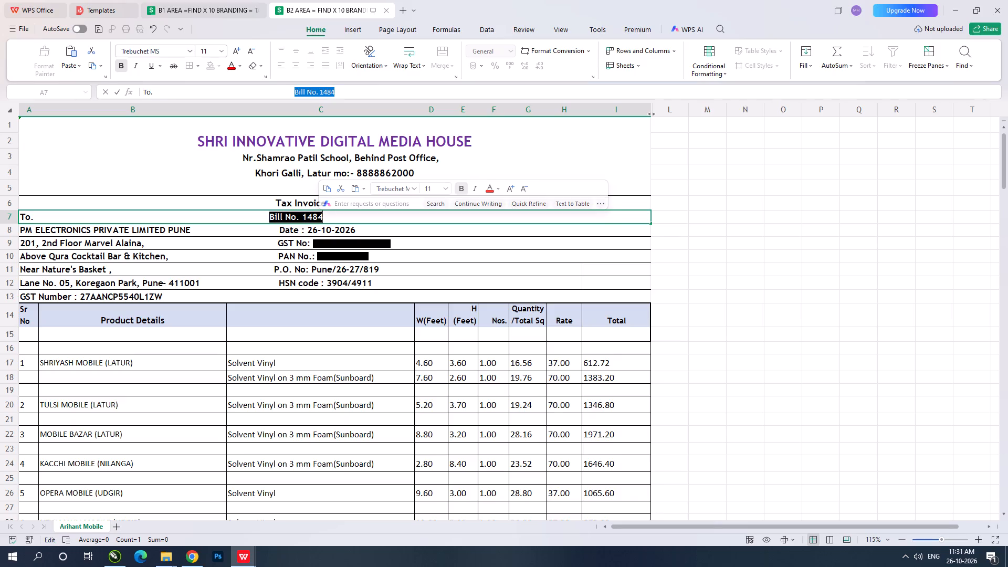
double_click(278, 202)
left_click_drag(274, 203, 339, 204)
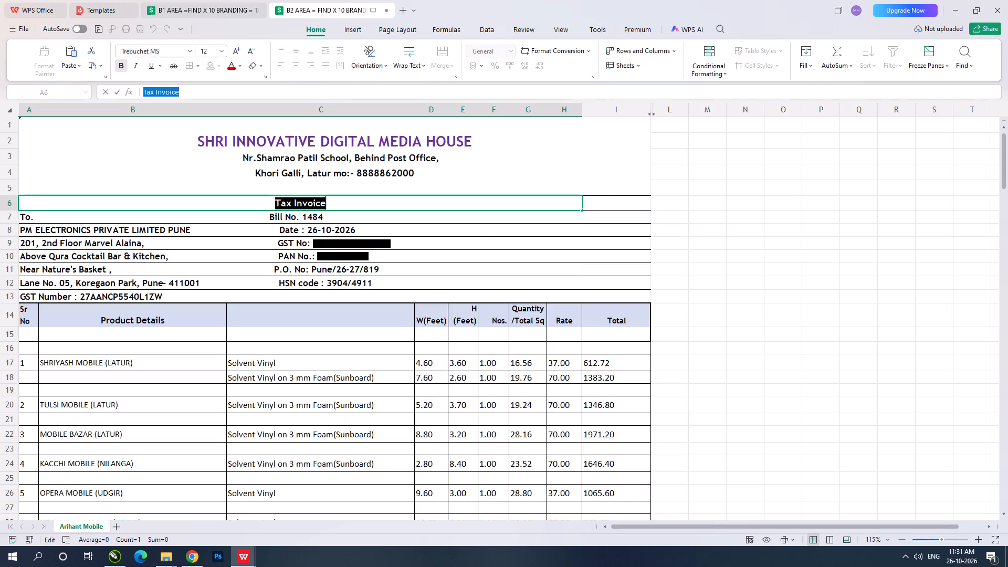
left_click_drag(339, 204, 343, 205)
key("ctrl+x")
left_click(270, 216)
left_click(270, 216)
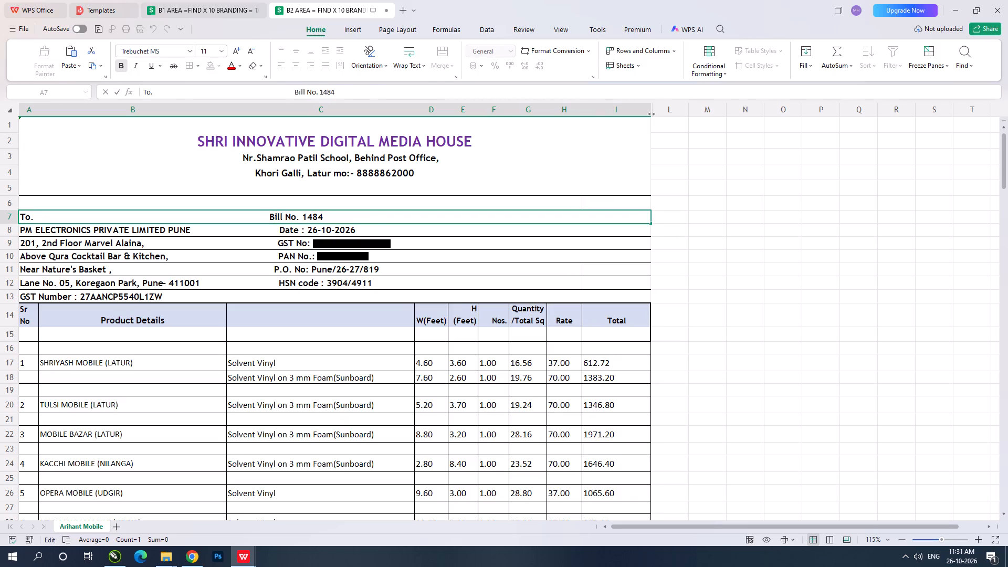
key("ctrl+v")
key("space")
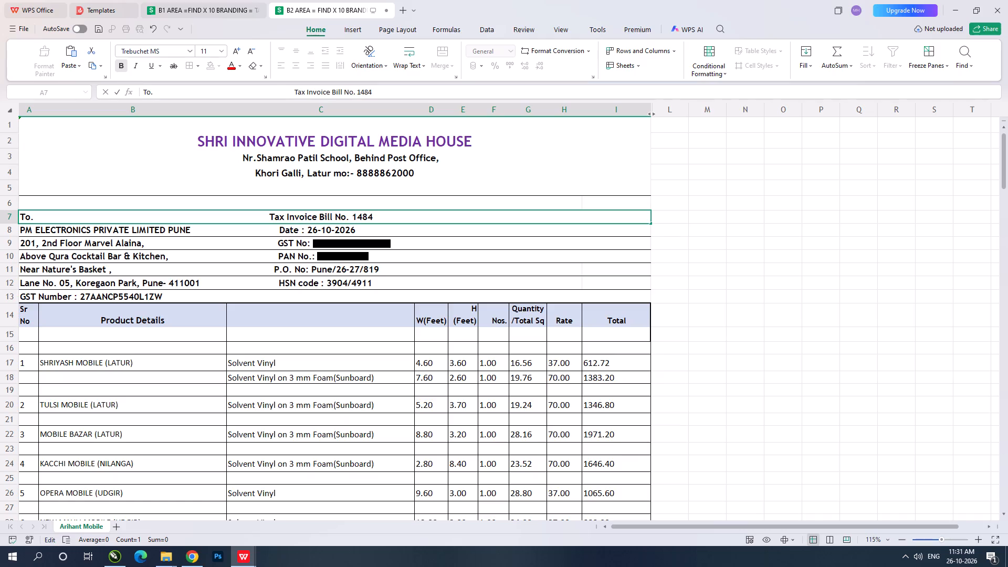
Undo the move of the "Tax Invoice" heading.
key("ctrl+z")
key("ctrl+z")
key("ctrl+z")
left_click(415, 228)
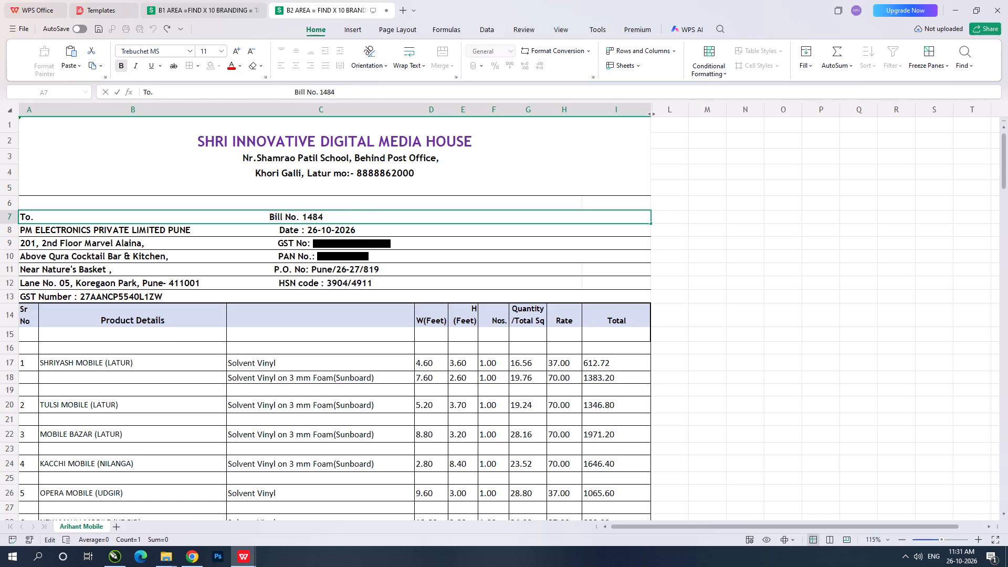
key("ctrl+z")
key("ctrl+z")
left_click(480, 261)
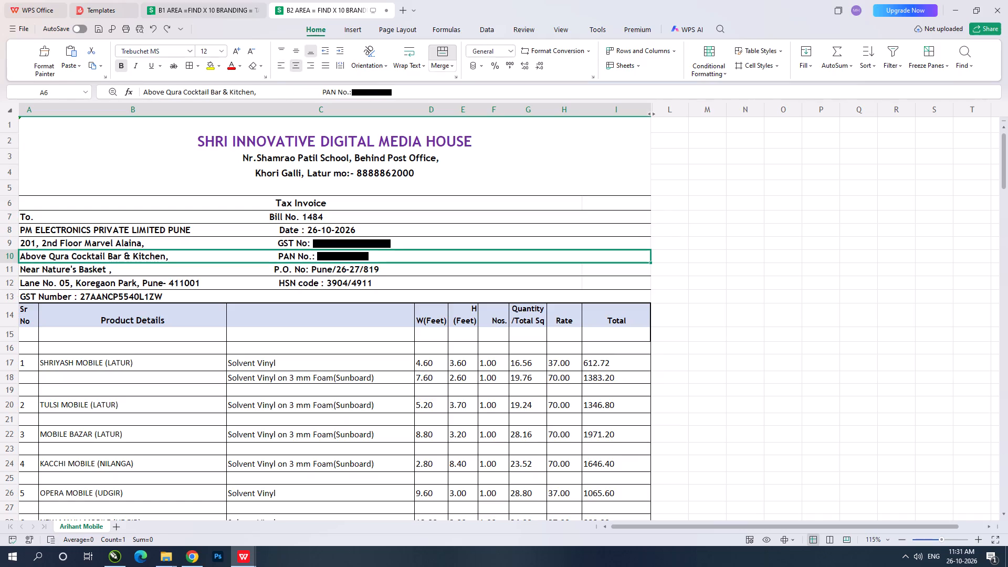
Save the B2 AREA tax invoice 1484 workbook, and close it and the B1 AREA tax invoice 1483 workbook.
key("ctrl+s")
key("ctrl+s")
left_click(384, 12)
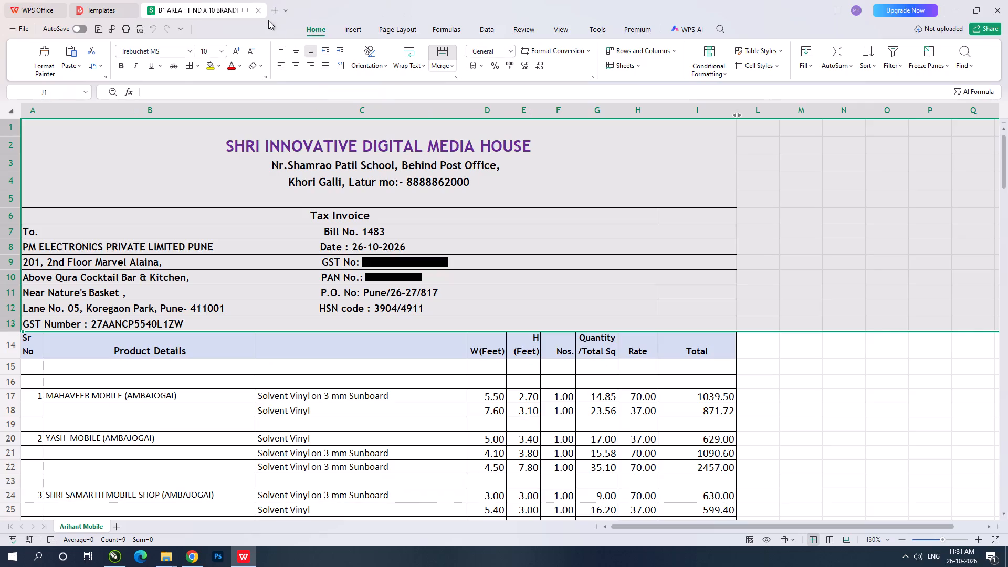
left_click(256, 9)
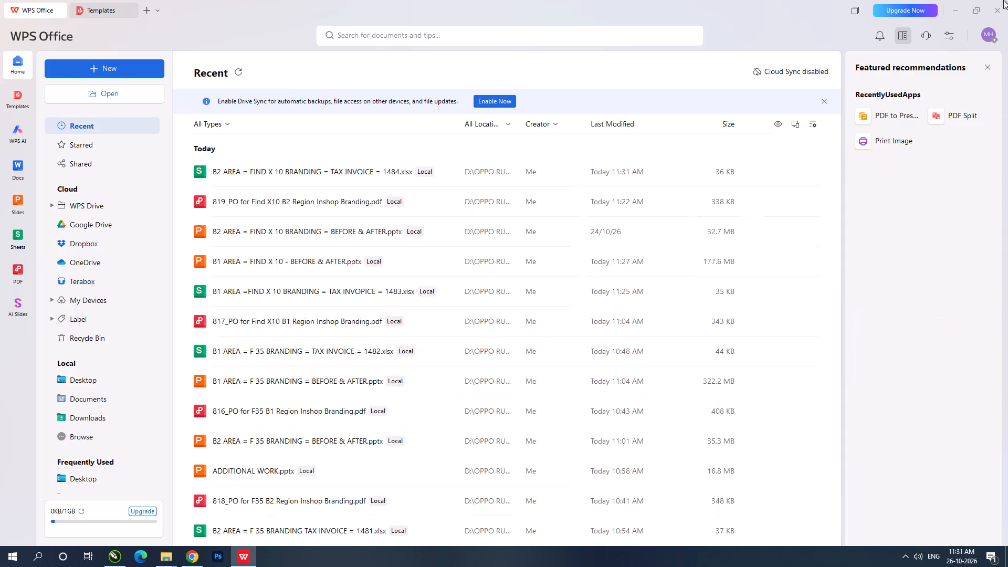
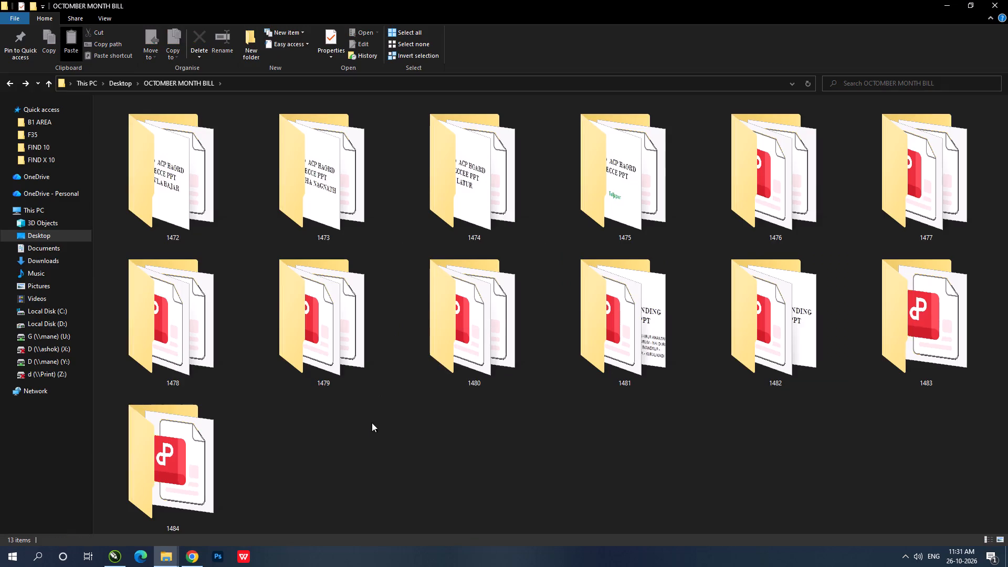
Check which files the finished bill folder 1472 contains, and return to the OCTOMBER MONTH BILL folder.
double_click(177, 184)
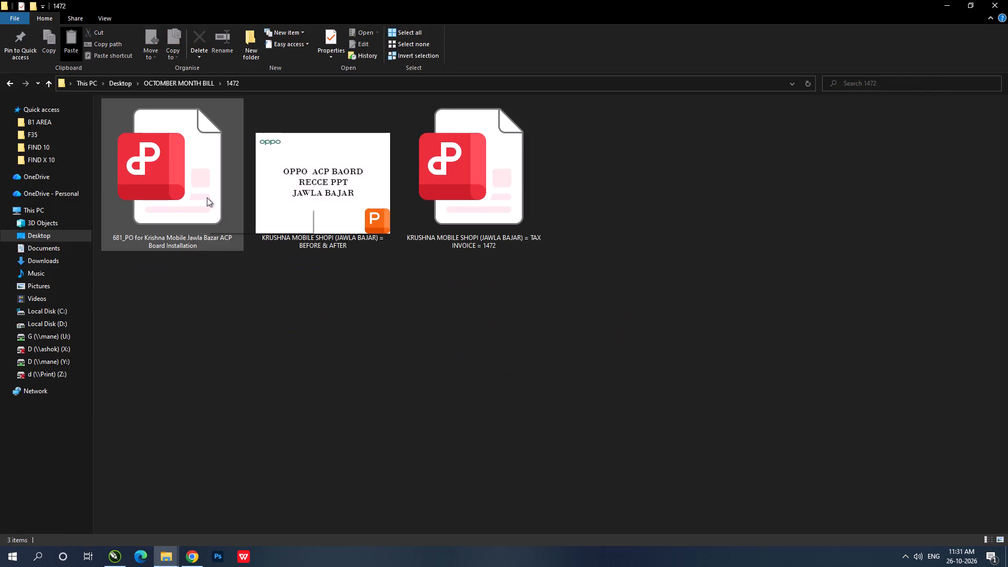
key("BackSpace")
Open bill folder 1483 and show its files as extra large icons.
double_click(948, 335)
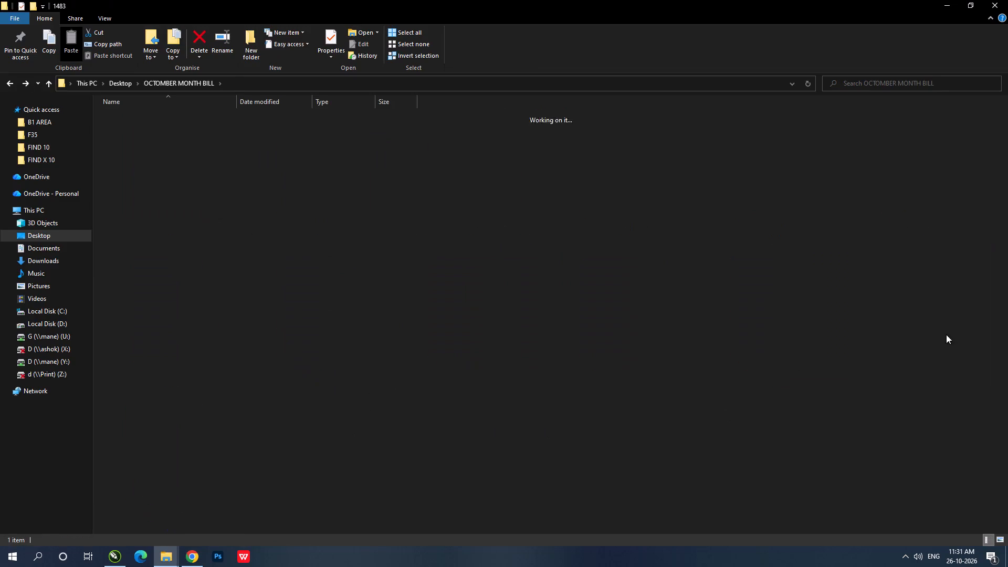
right_click(357, 276)
left_click(431, 284)
left_click(507, 284)
In the other file window, go to the FIND X 10 folder of B1 AREA inside F 35 BRANDING.
key("alt+Tab")
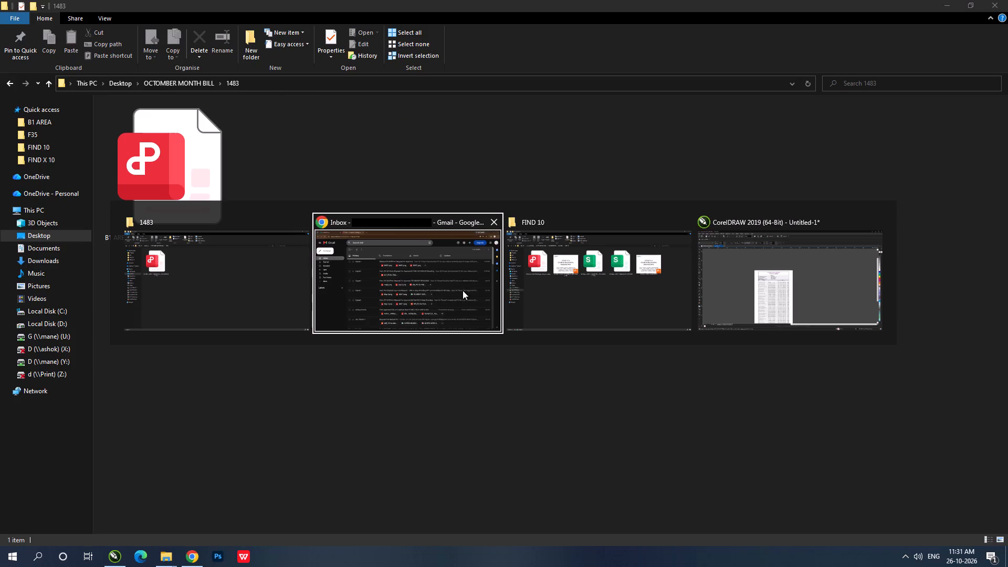
left_click(600, 308, "alt")
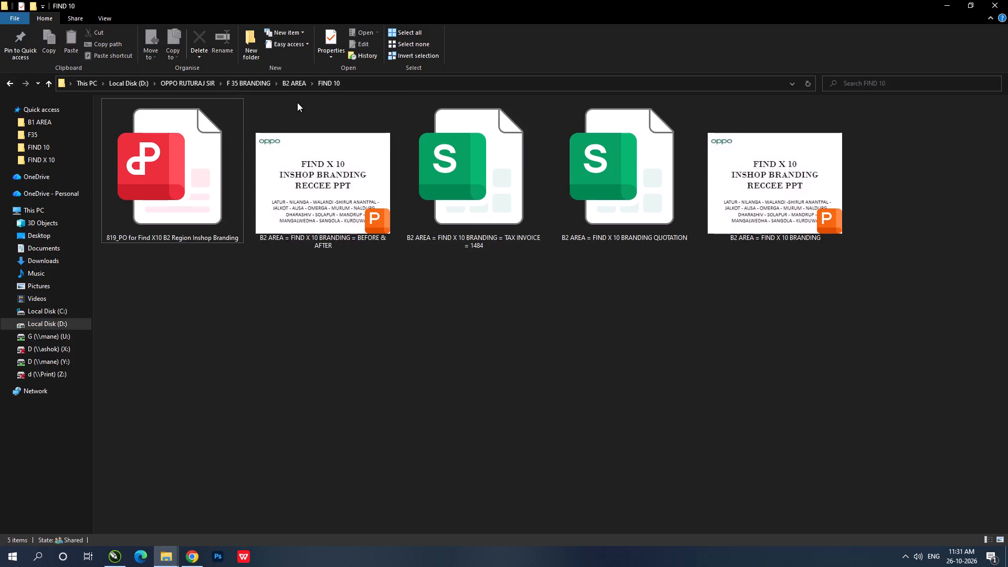
left_click(298, 87)
key("alt+Tab")
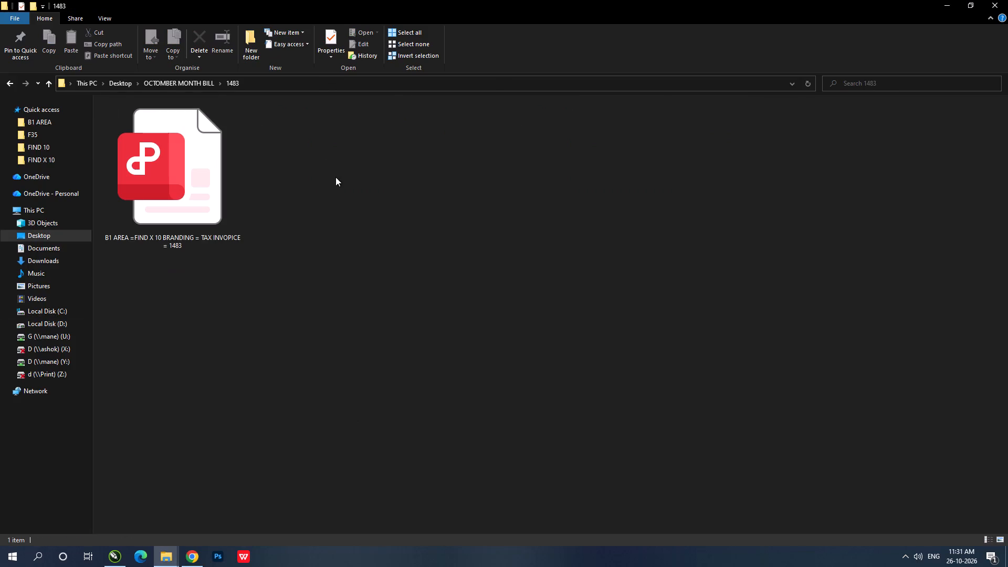
key("alt+Tab")
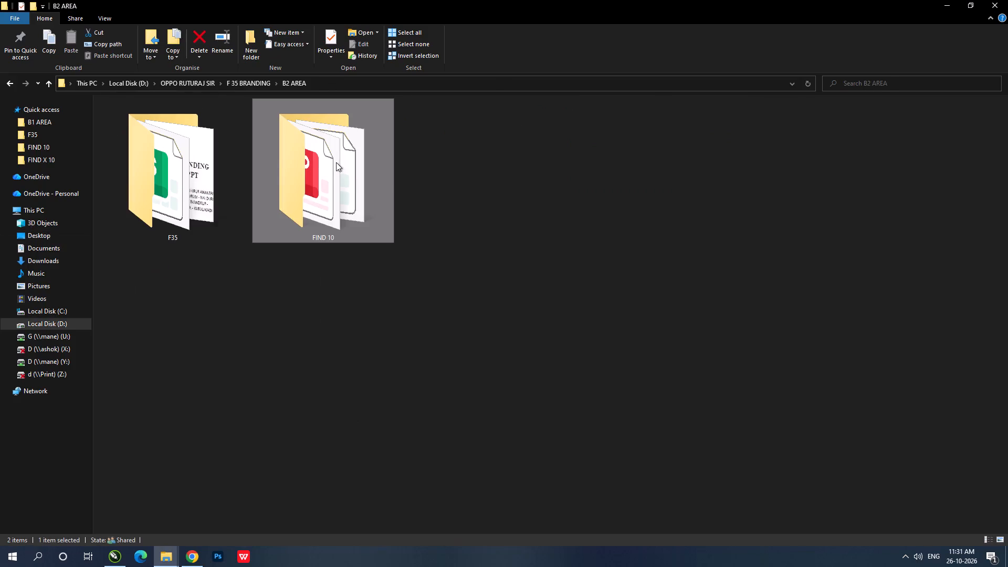
left_click(246, 80)
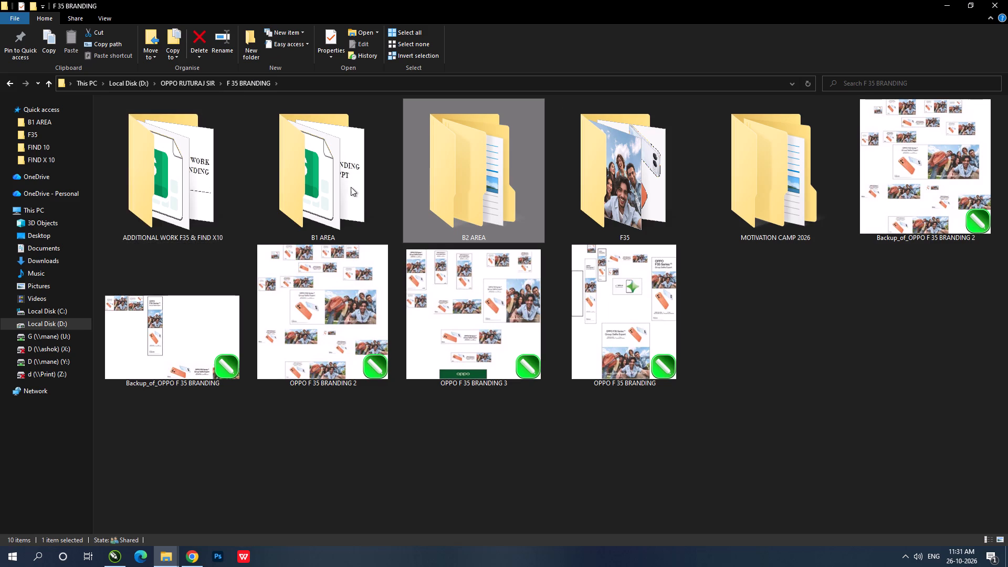
double_click(351, 187)
double_click(170, 167)
Copy the 817_PO PDF and the "B1 AREA = FIND X 10 - BEFORE & AFTER" presentation into bill folder 1483.
left_click(170, 167)
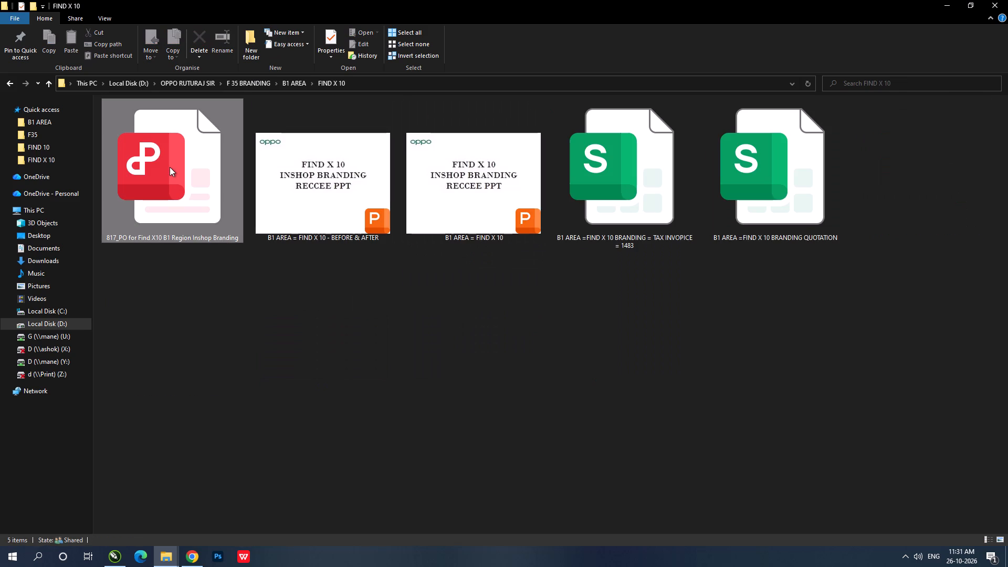
left_click(330, 181, "ctrl")
key("ctrl+c")
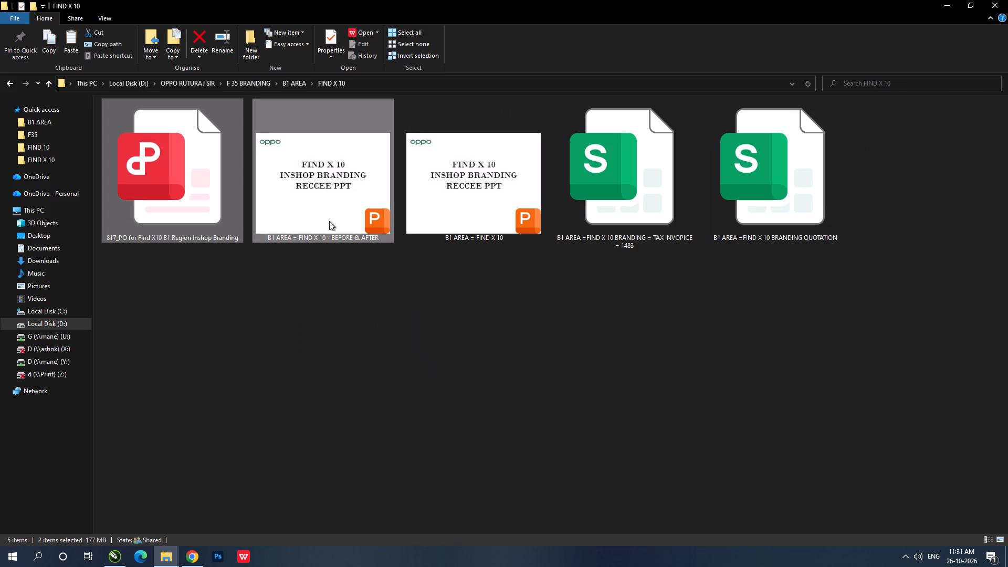
key("ctrl+c")
key("ctrl+c")
key("ctrl+c")
key("ctrl+c")
key("ctrl+c")
key("ctrl+c")
key("ctrl+c")
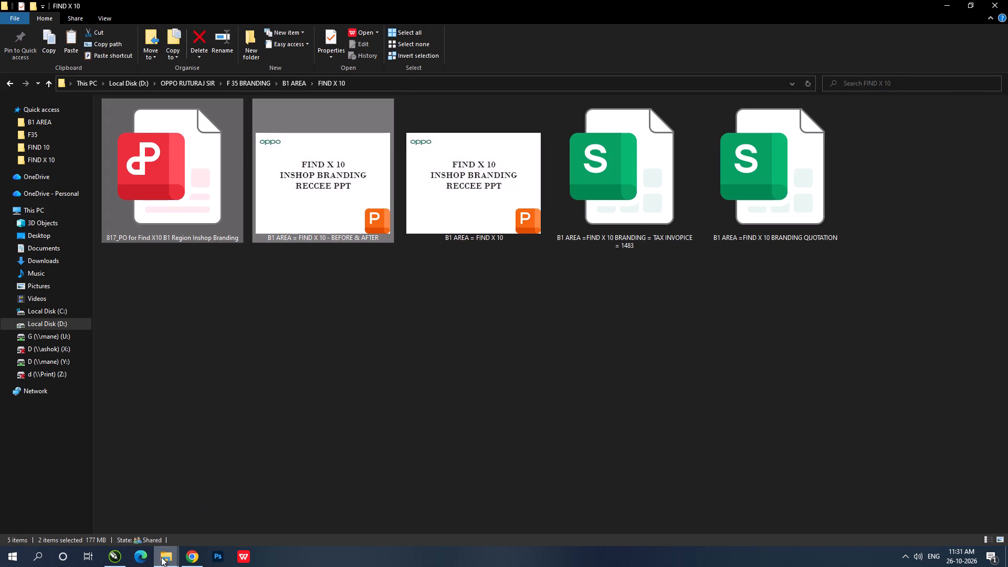
left_click(162, 558)
left_click(214, 513)
right_click(323, 334)
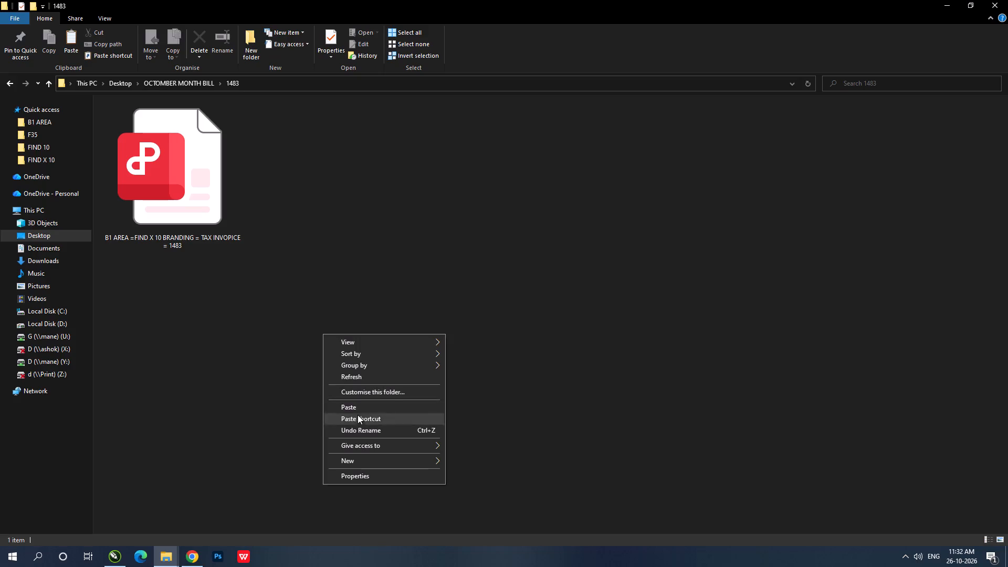
left_click(358, 406)
Return to the OCTOMBER MONTH BILL folder and open bill folder 1484.
left_click(12, 89)
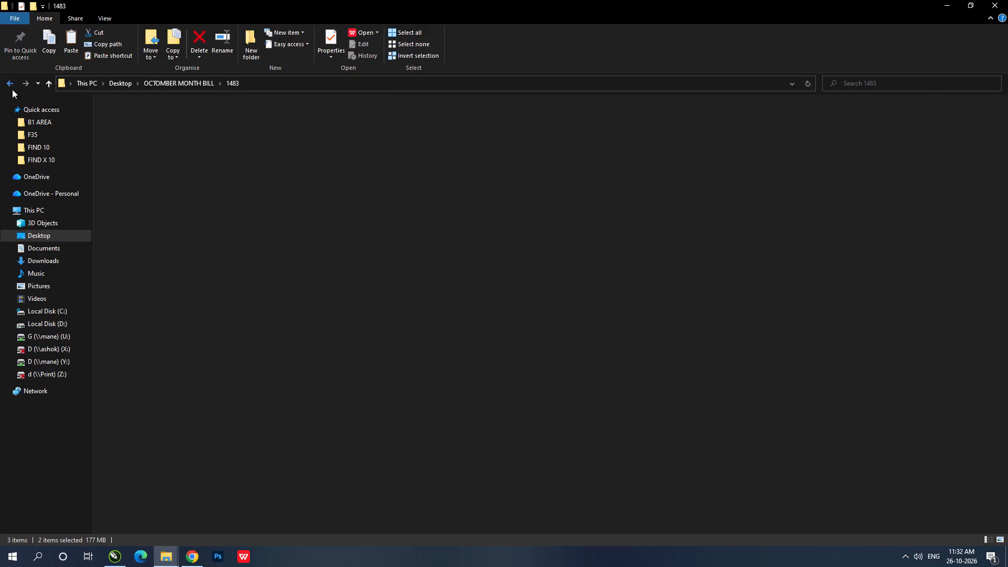
double_click(223, 448)
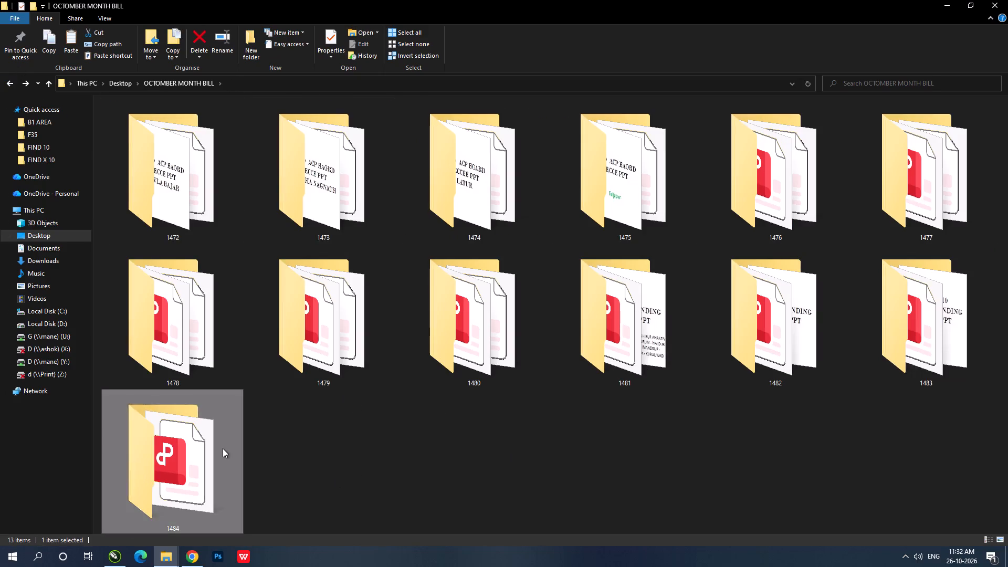
key("alt+Tab")
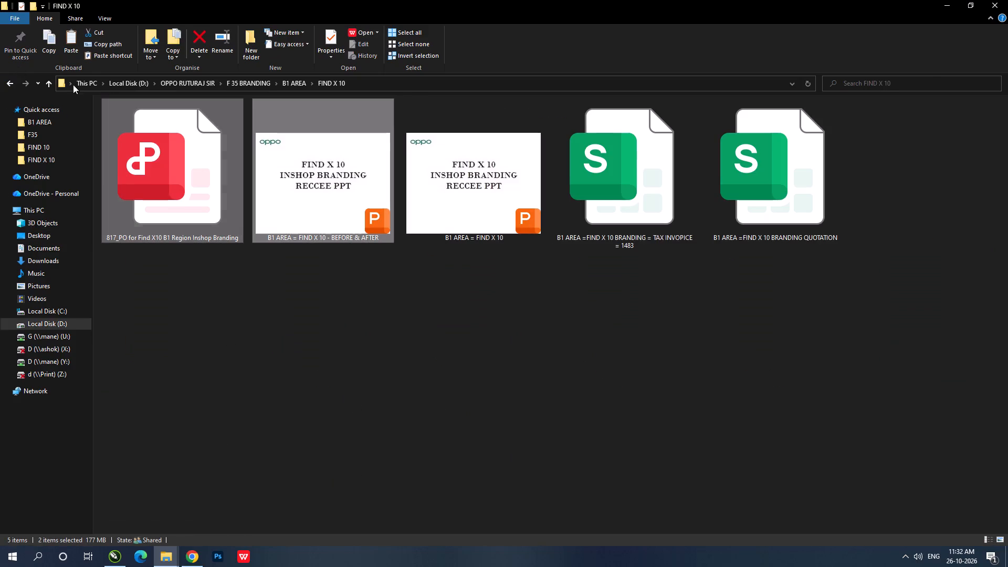
key("alt+Tab")
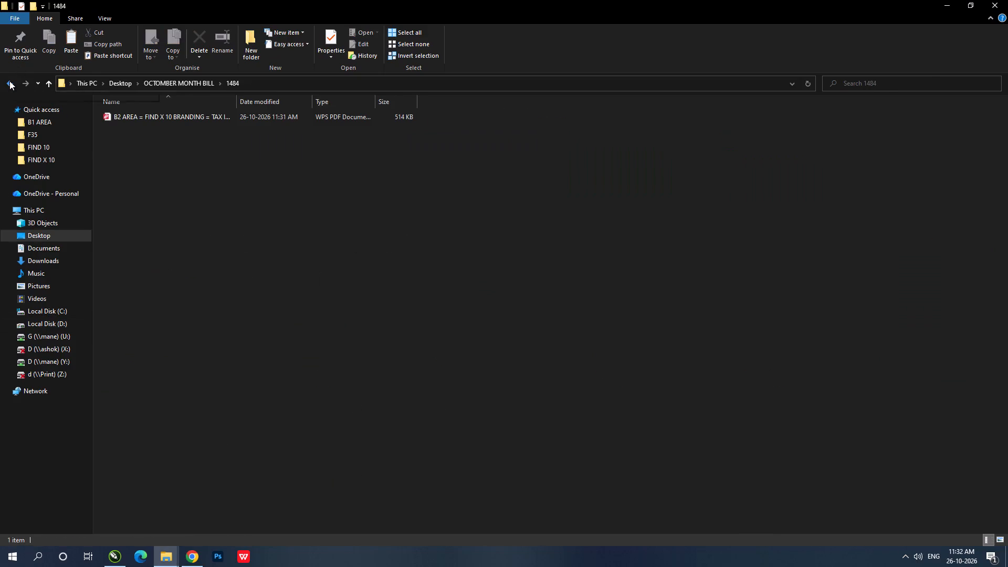
In the other file window, go to the FIND 10 folder of B2 AREA inside F 35 BRANDING.
key("alt+Tab")
left_click(9, 81)
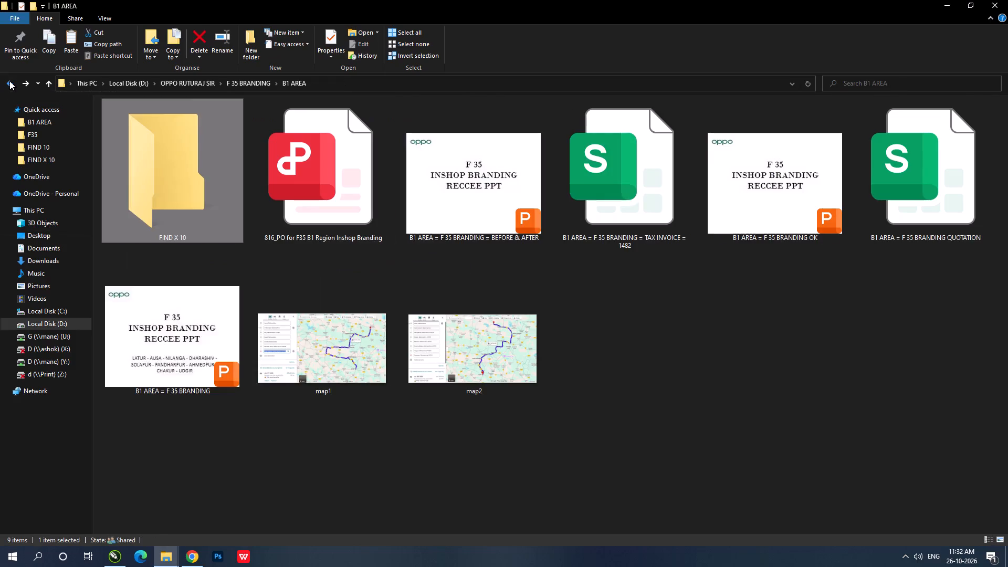
left_click(9, 81)
double_click(516, 164)
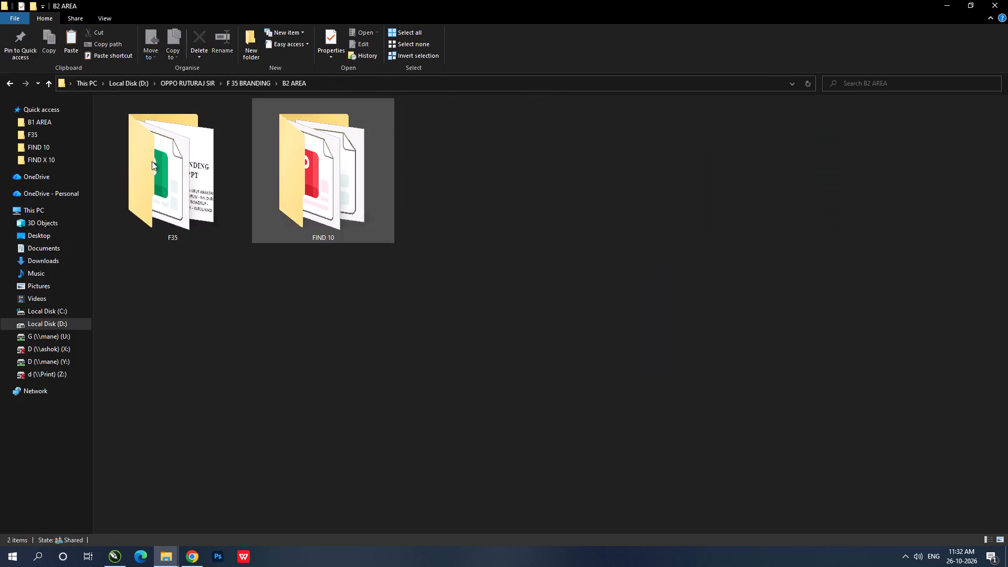
left_click(141, 161)
double_click(343, 175)
Copy the 819_PO PDF and the "B2 AREA = FIND X 10 BRANDING = BEFORE & AFTER" presentation into bill folder 1484.
left_click(176, 178)
left_click(322, 190, "ctrl")
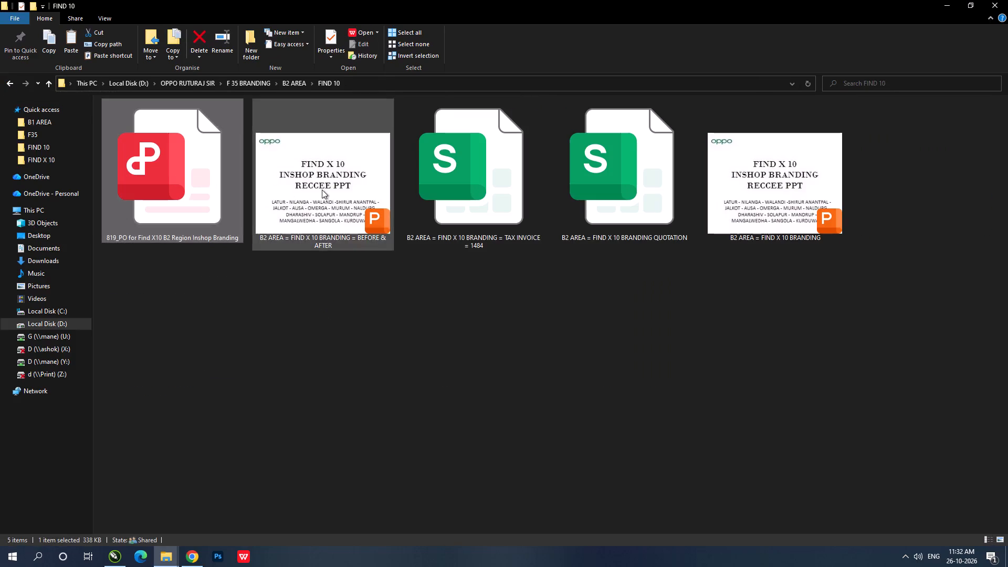
key("ctrl+c")
key("ctrl+c")
key("ctrl+c")
left_click(166, 560)
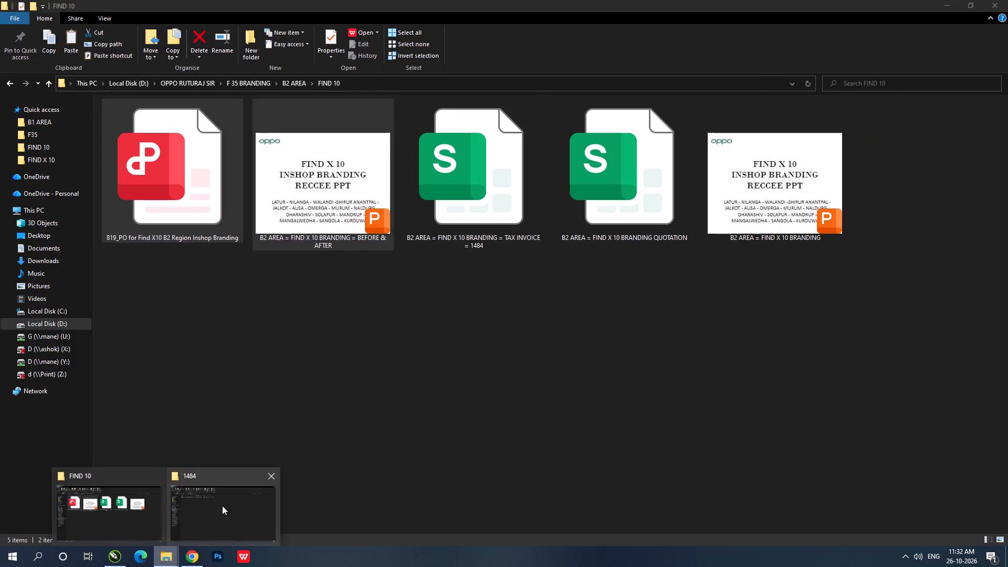
left_click(223, 505)
right_click(366, 328)
left_click(401, 401)
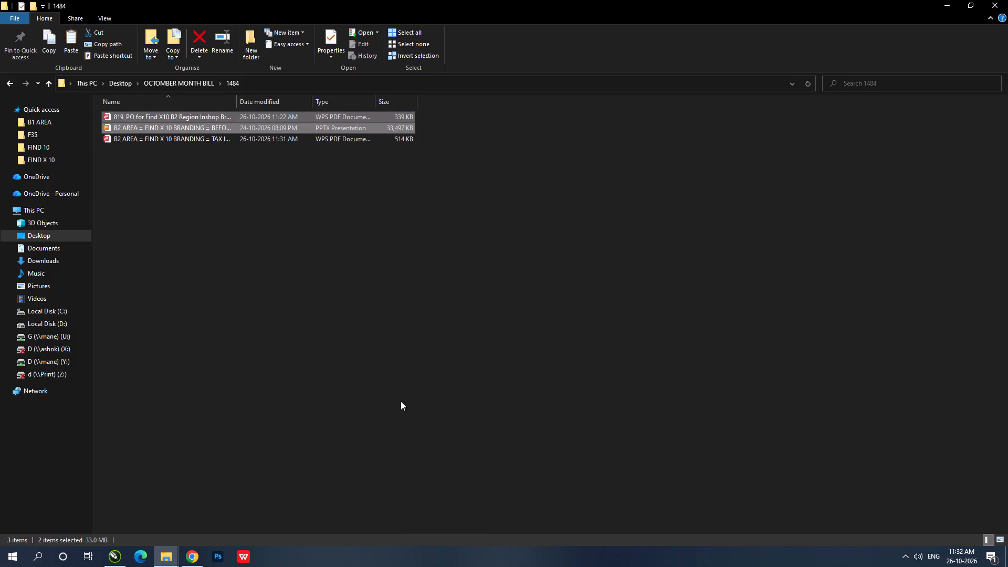
Show the files of bill folder 1484 as extra large icons and refresh the folder.
right_click(251, 267)
left_click(311, 281)
left_click(361, 274)
left_click(431, 274)
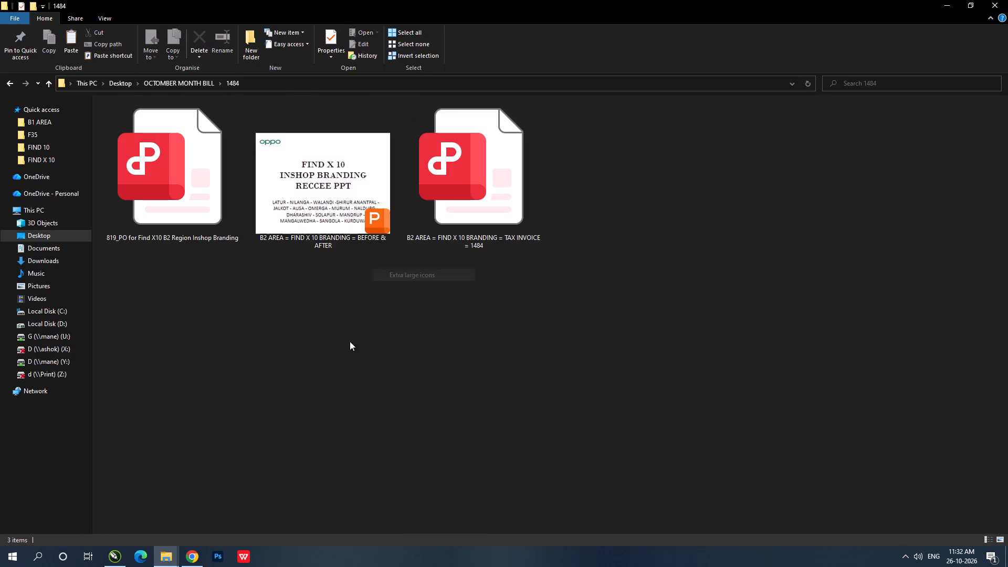
right_click(314, 344)
left_click(356, 386)
right_click(370, 348)
left_click(400, 390)
key("alt+Tab")
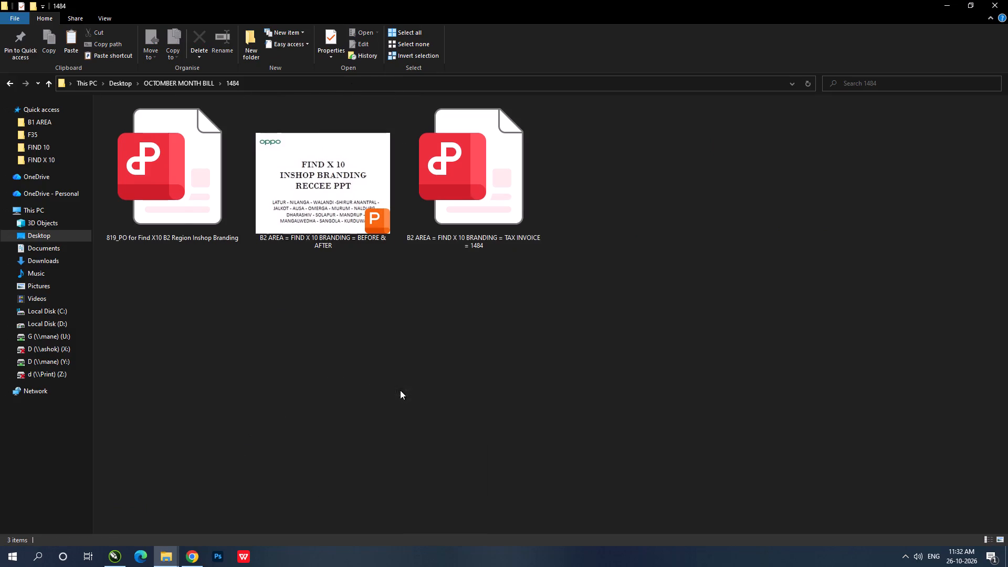
Return to the OCTOMBER MONTH BILL folder and refresh it with the bill folders shown as slightly smaller icons.
left_click(219, 297, "alt")
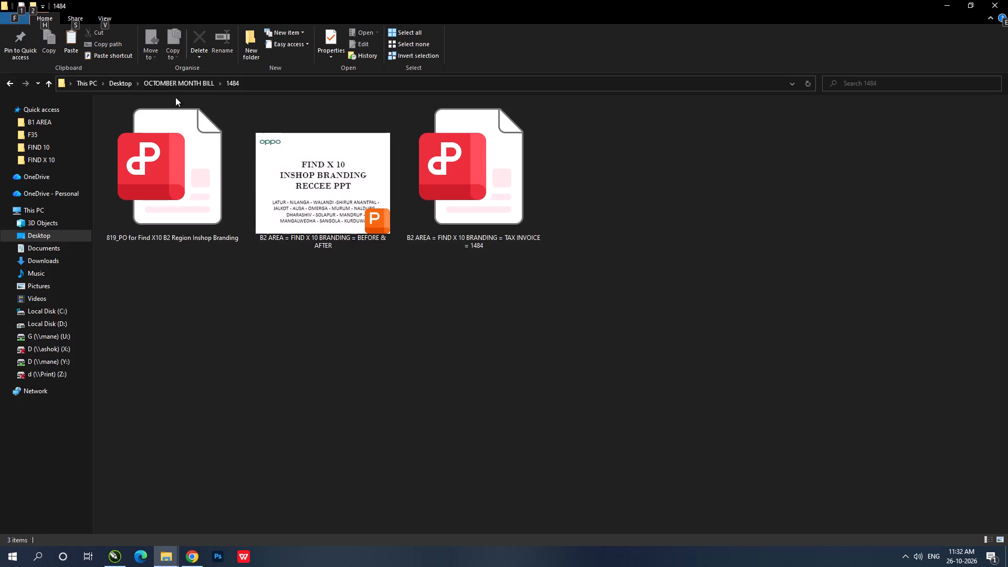
left_click(171, 85)
left_click(392, 449)
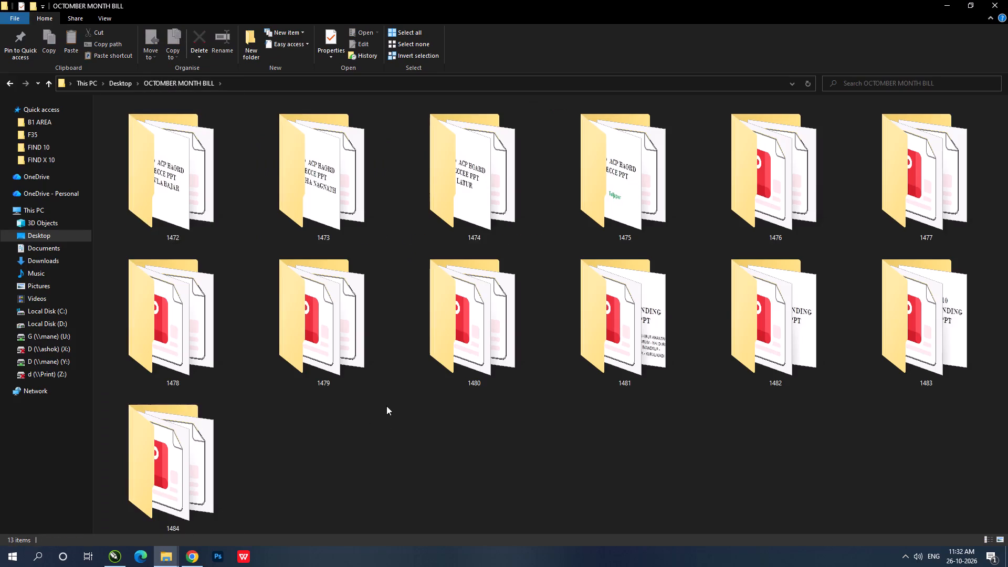
scroll(385, 375, "down", 3, "ctrl")
right_click(402, 401)
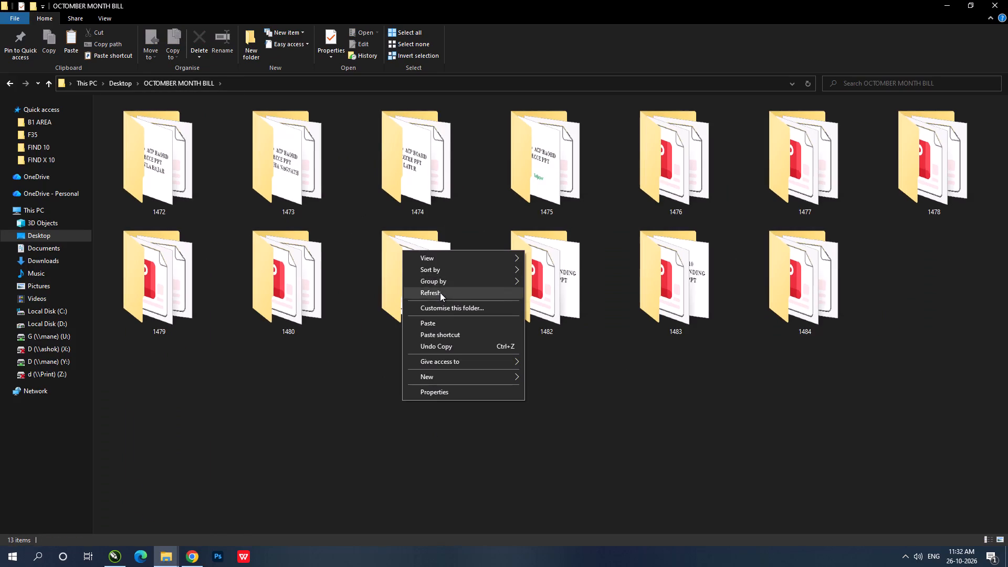
left_click(440, 292)
right_click(398, 413)
left_click(432, 305)
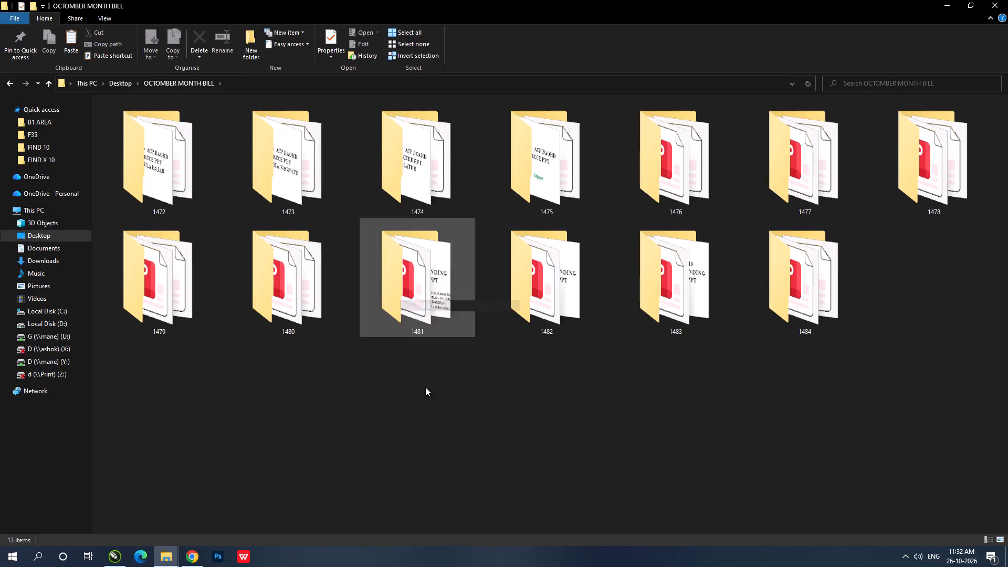
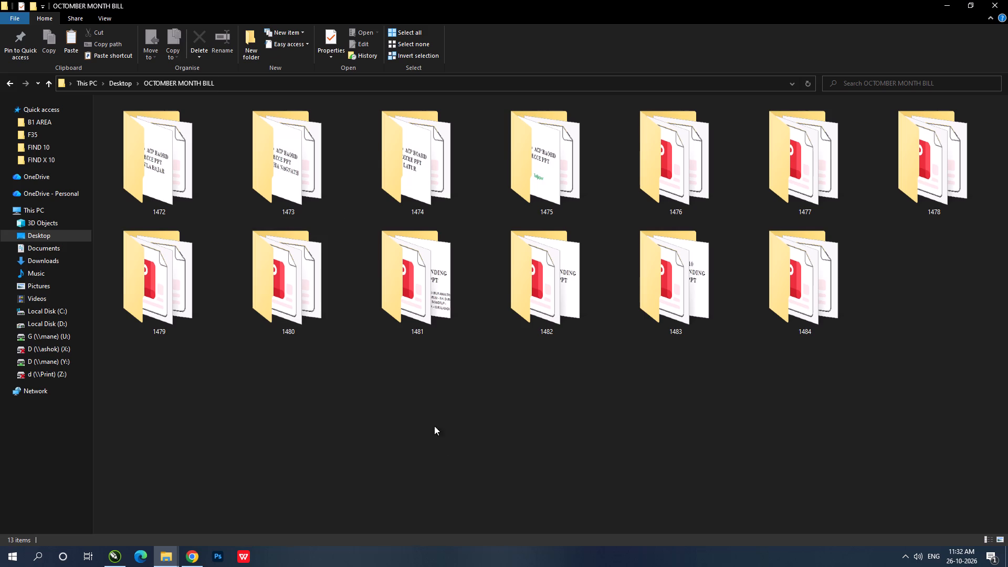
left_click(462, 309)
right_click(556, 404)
Check the files inside the earlier bill folders of OCTOMBER MONTH BILL, starting with 1472, 1476 and 1477.
left_click(591, 294)
double_click(145, 140)
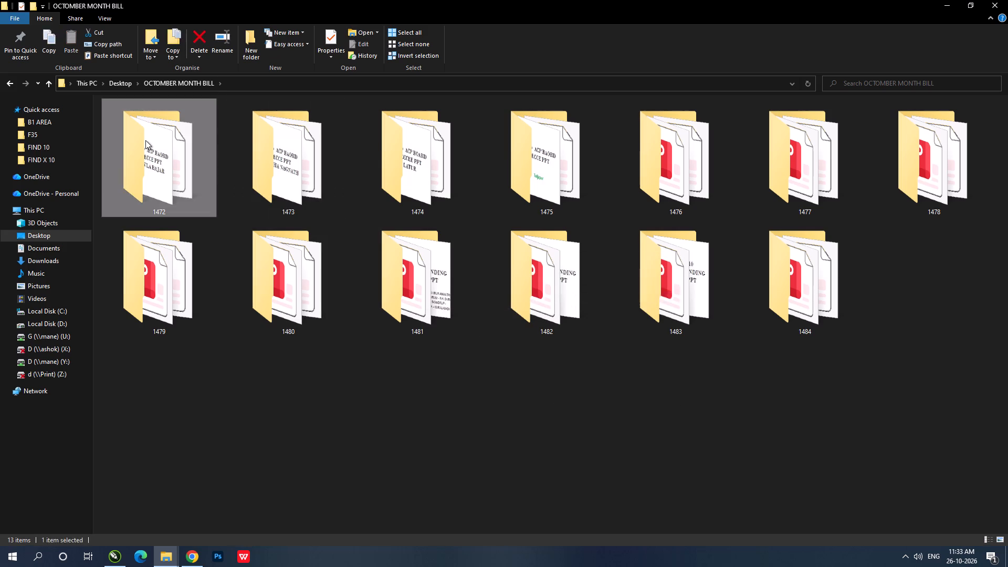
key("BackSpace")
left_click(798, 181)
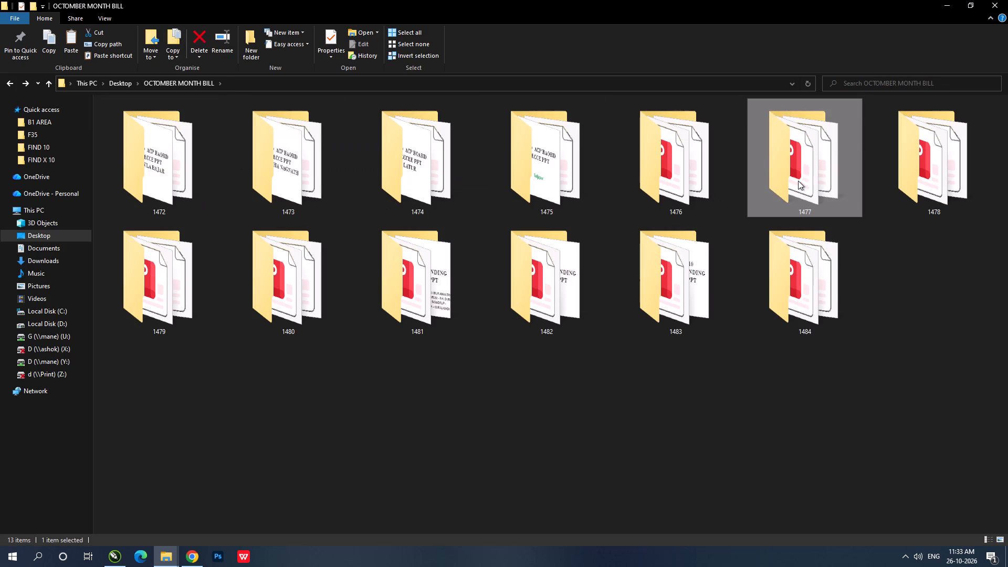
left_click(714, 157)
left_click(710, 157)
double_click(710, 157)
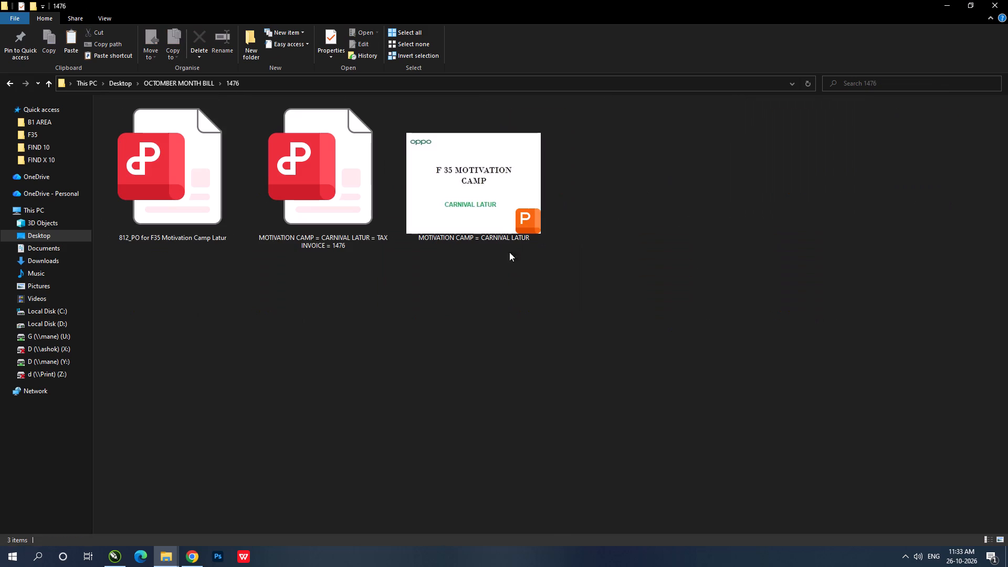
left_click(509, 339)
key("BackSpace")
left_click(803, 150)
left_click(803, 150)
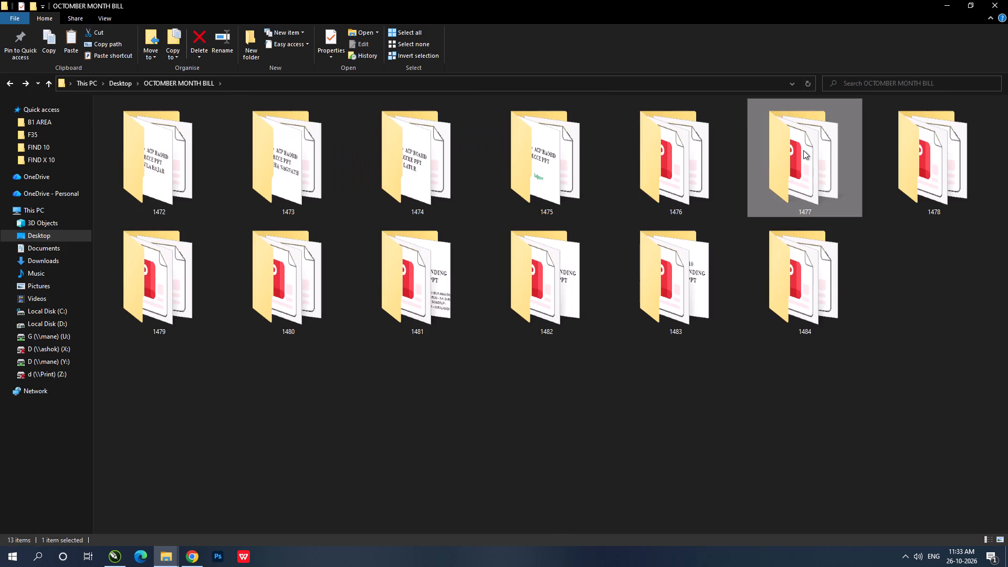
Check the files inside the remaining bill folders of OCTOMBER MONTH BILL, from 1478 through 1484.
key("BackSpace")
double_click(912, 153)
key("BackSpace")
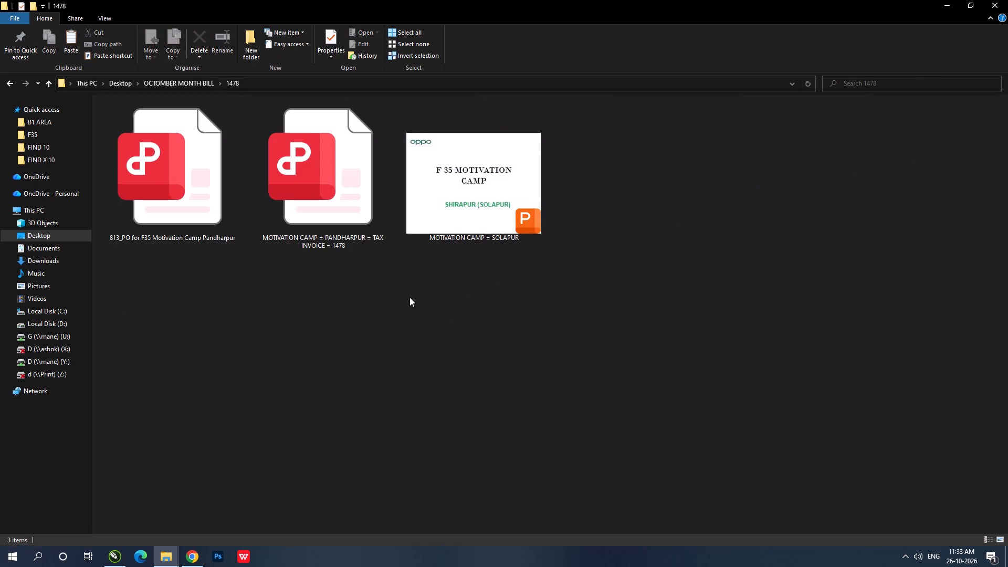
double_click(156, 311)
key("BackSpace")
double_click(331, 314)
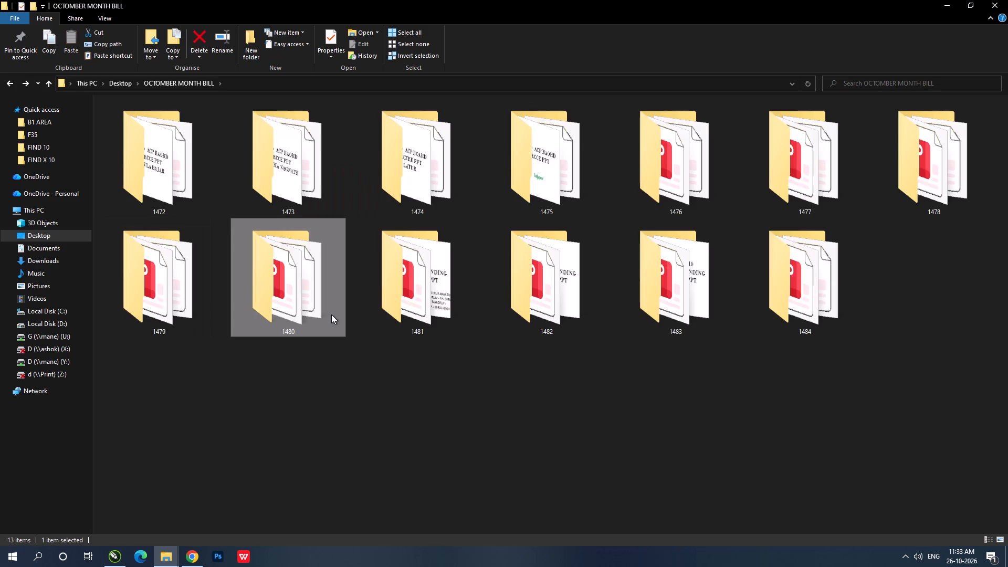
key("BackSpace")
double_click(439, 304)
key("BackSpace")
double_click(528, 285)
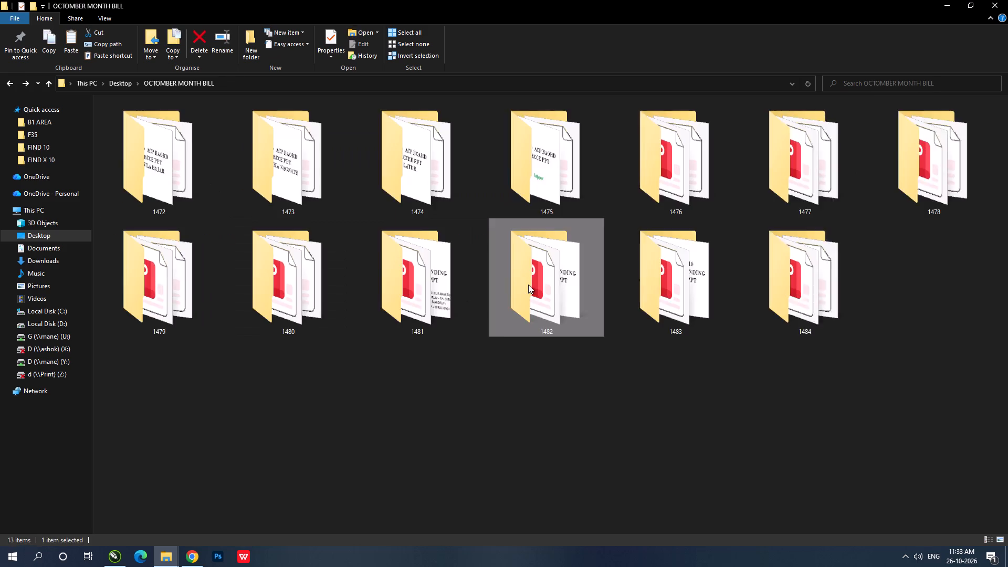
key("BackSpace")
double_click(649, 272)
key("BackSpace")
double_click(817, 266)
key("BackSpace")
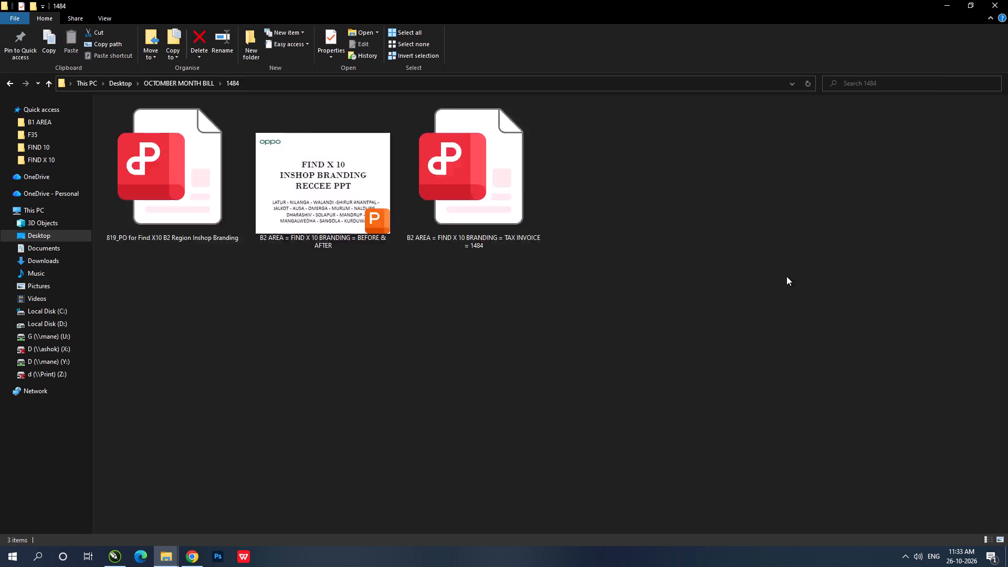
Refresh the OCTOMBER MONTH BILL folder, recheck the files of bill folder 1472, and return to the folder overview.
right_click(382, 345)
left_click(411, 390)
double_click(171, 172)
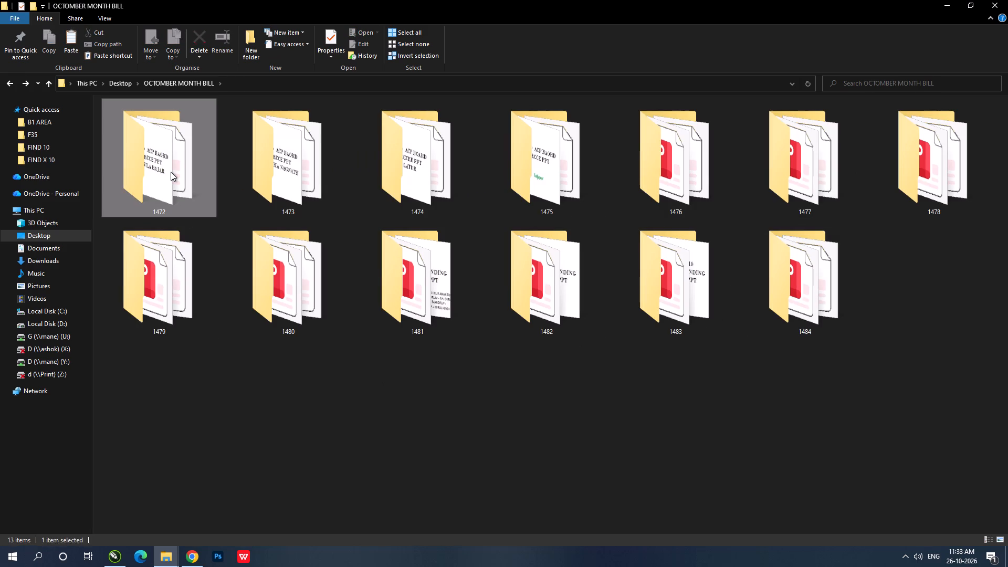
right_click(244, 336)
left_click(267, 381)
left_click(235, 375)
key("BackSpace")
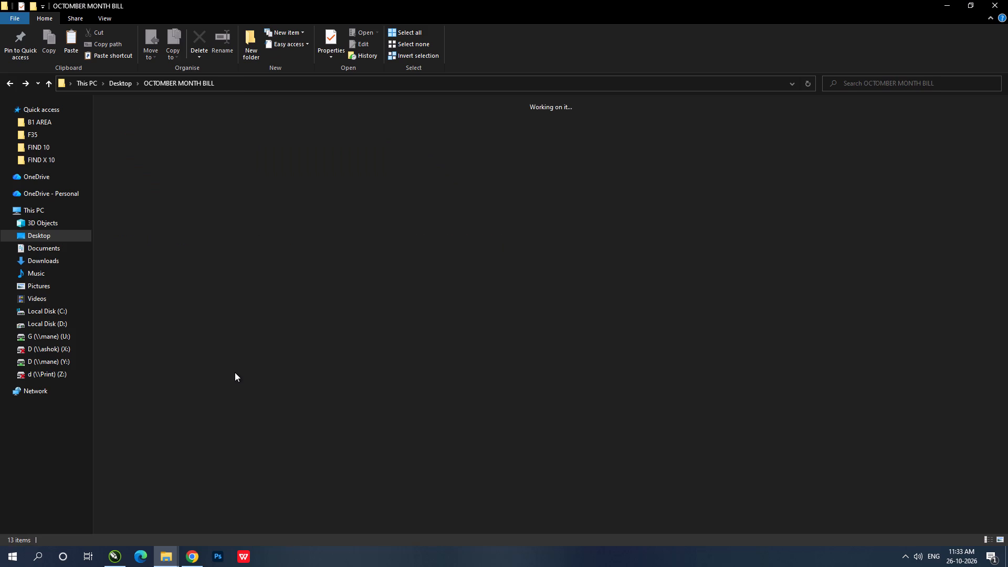
right_click(333, 457)
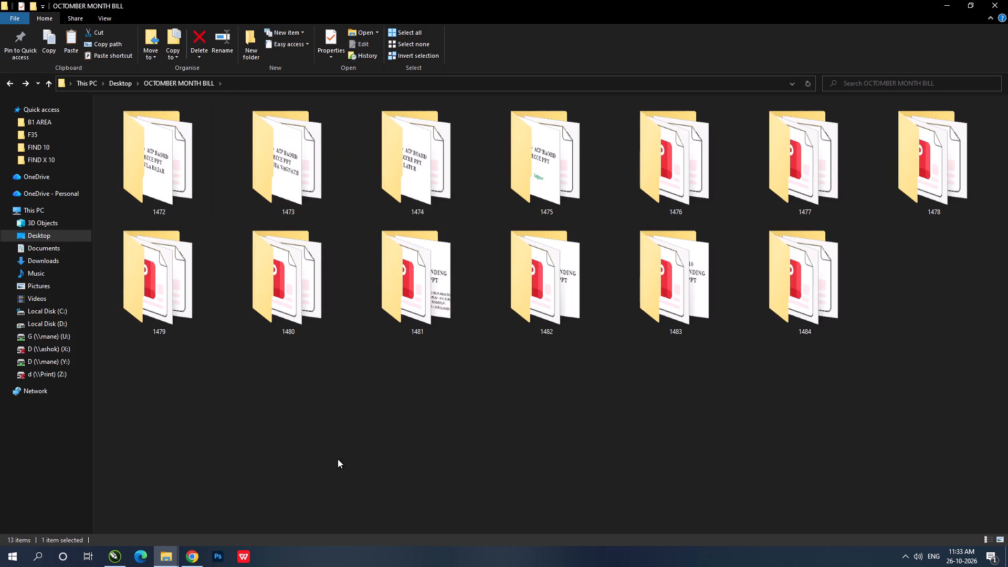
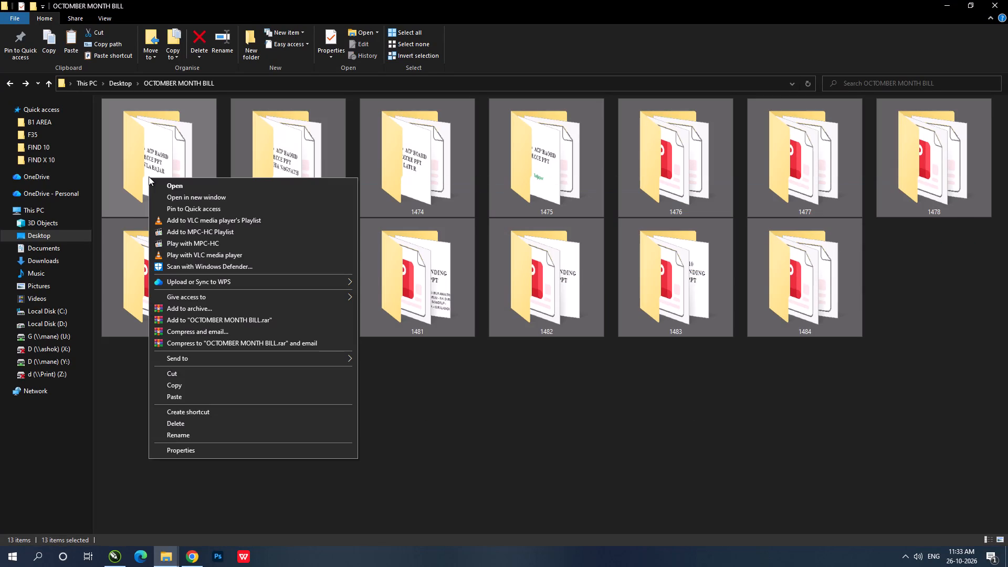
Create a new folder named "1472 TO 1484" inside OCTOMBER MONTH BILL.
left_click(554, 400)
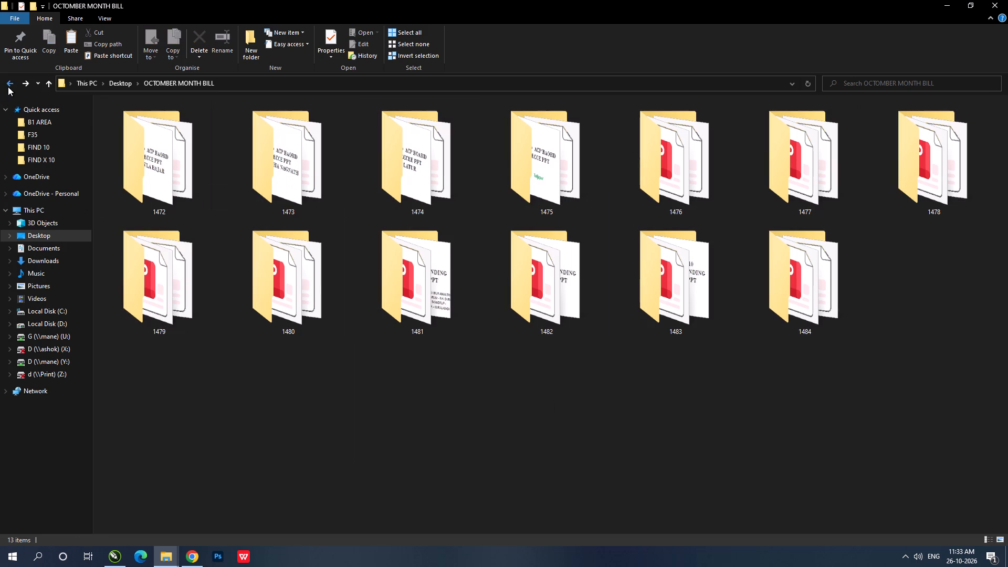
right_click(345, 416)
left_click(383, 394)
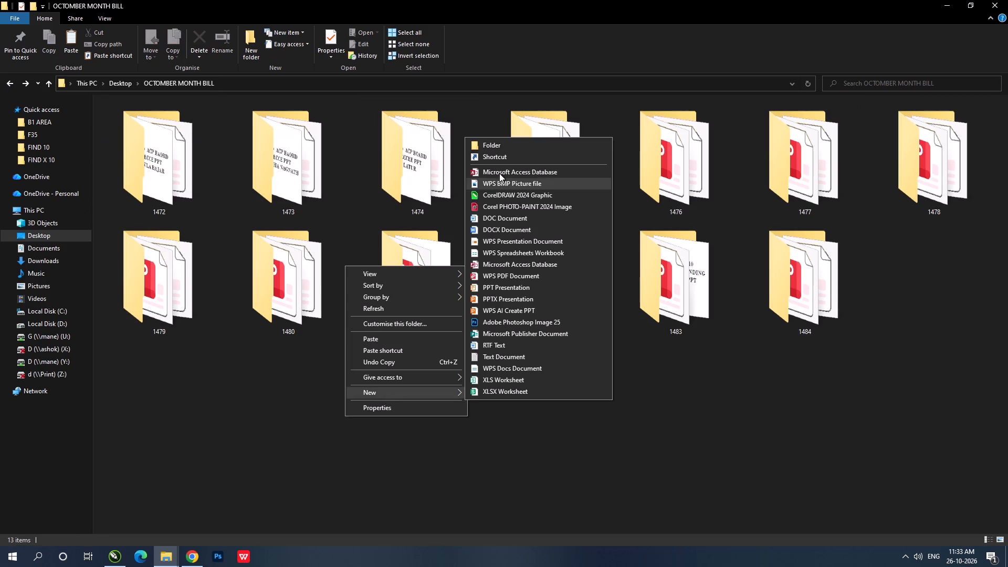
left_click(495, 145)
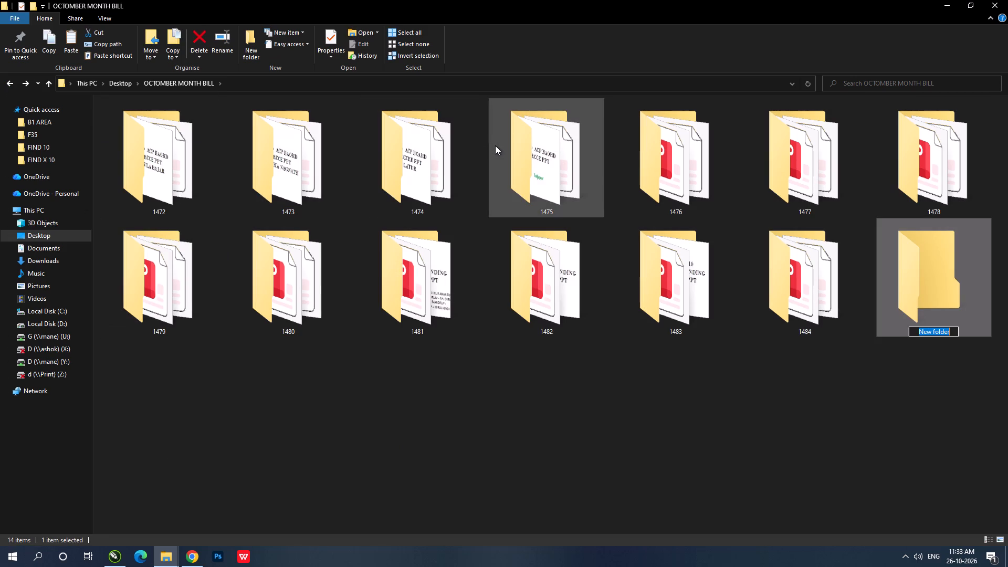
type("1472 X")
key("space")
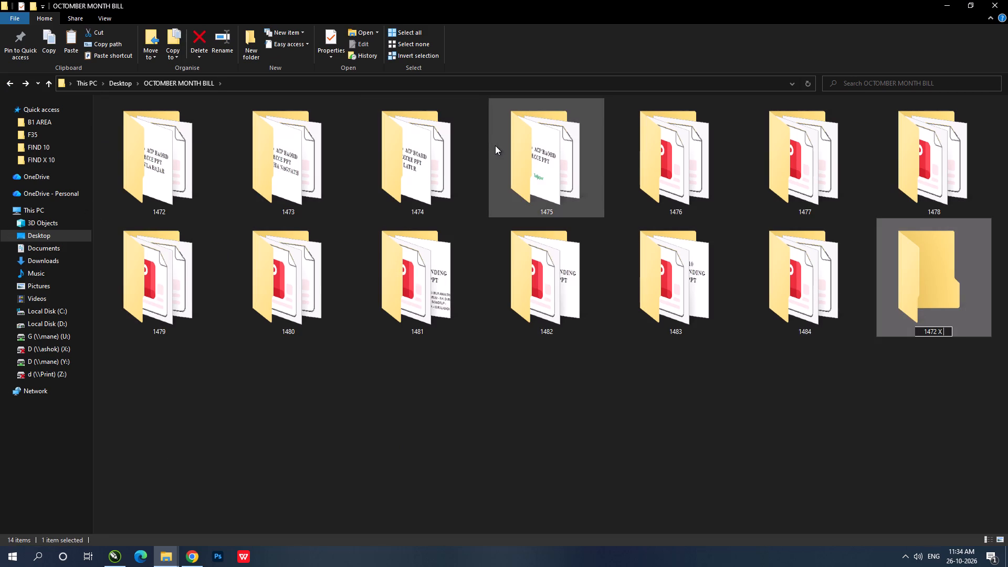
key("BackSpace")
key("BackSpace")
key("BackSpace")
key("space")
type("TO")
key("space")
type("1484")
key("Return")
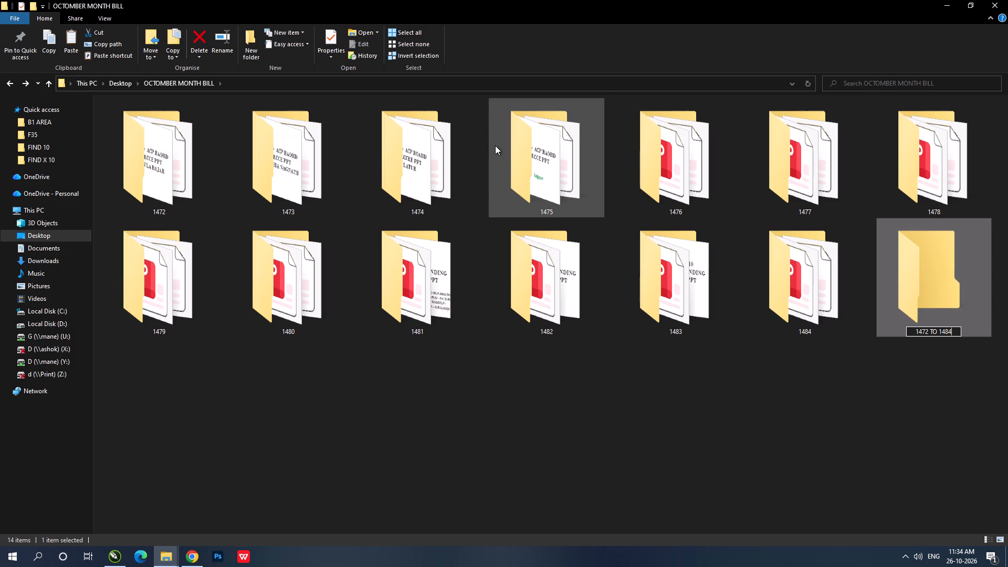
left_click(816, 411)
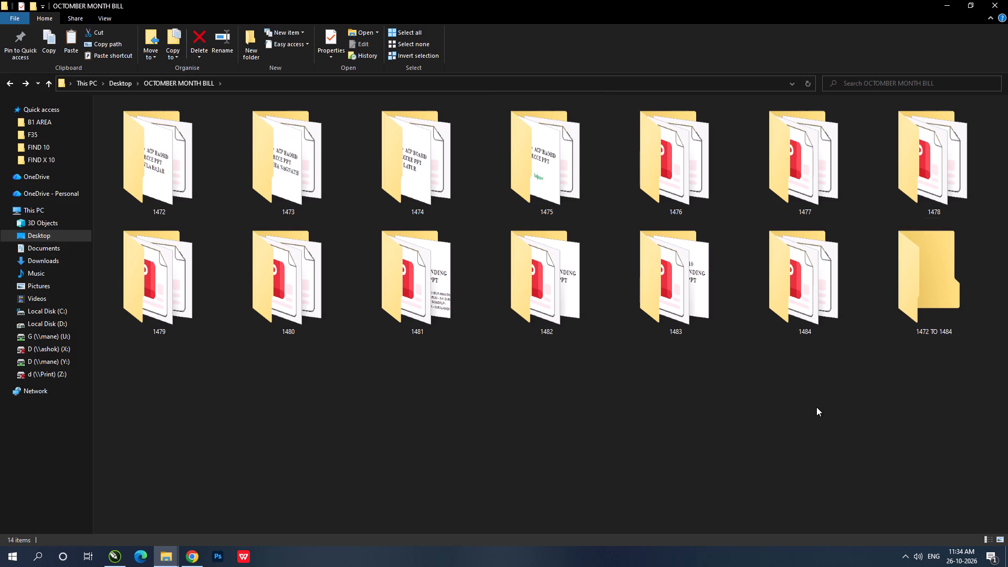
Move all thirteen bill folders, 1472 through 1484, into the "1472 TO 1484" folder and select that folder.
key("ctrl+a")
left_click(936, 293, "ctrl")
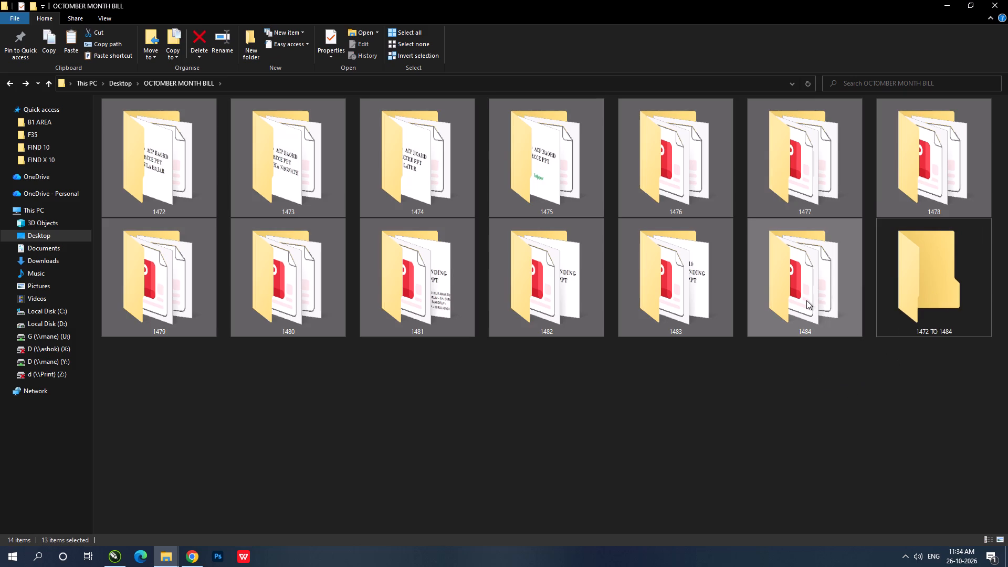
left_click_drag(803, 309, 905, 306)
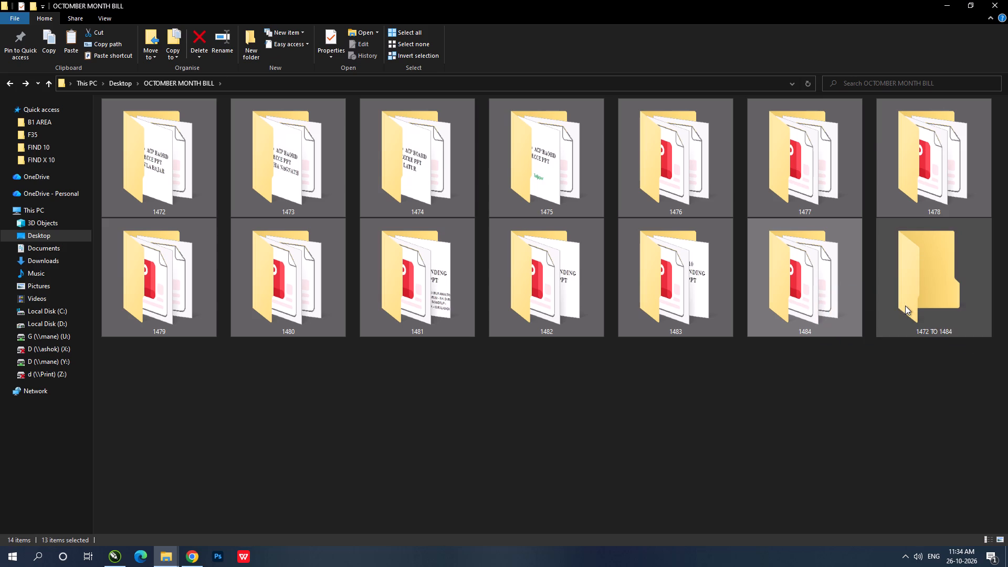
left_click(144, 170)
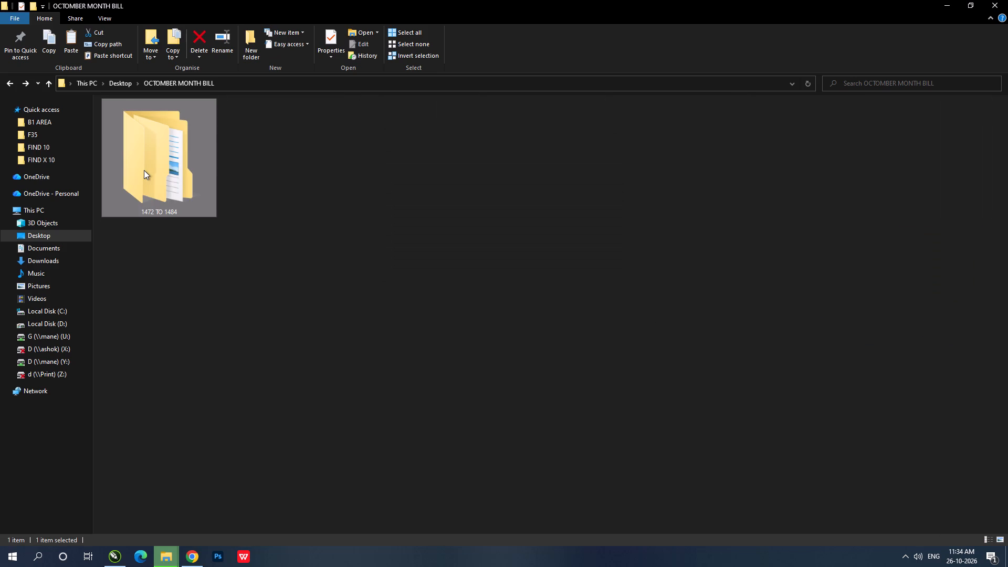
Rename the 1472 TO 1484 folder in OCTOMBER MONTH BILL as BILL No. 1472 TO 1484.
key("F2")
key("Home")
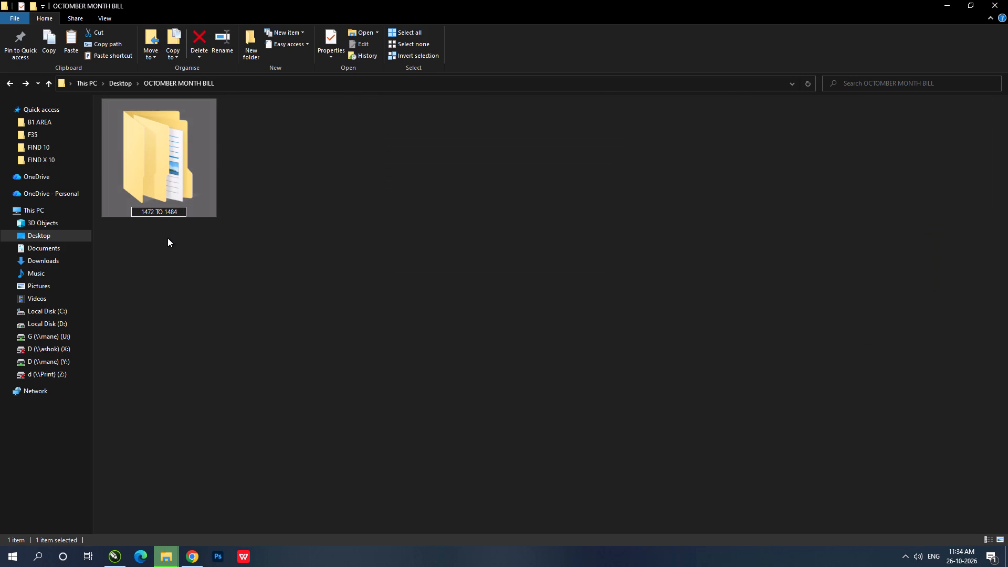
type("BILL No.")
key("space")
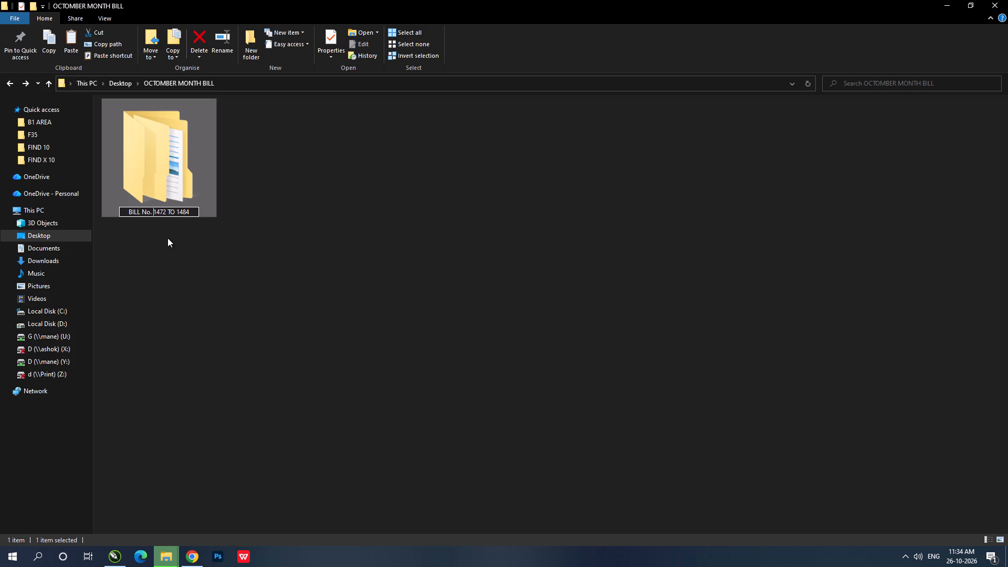
key("Return")
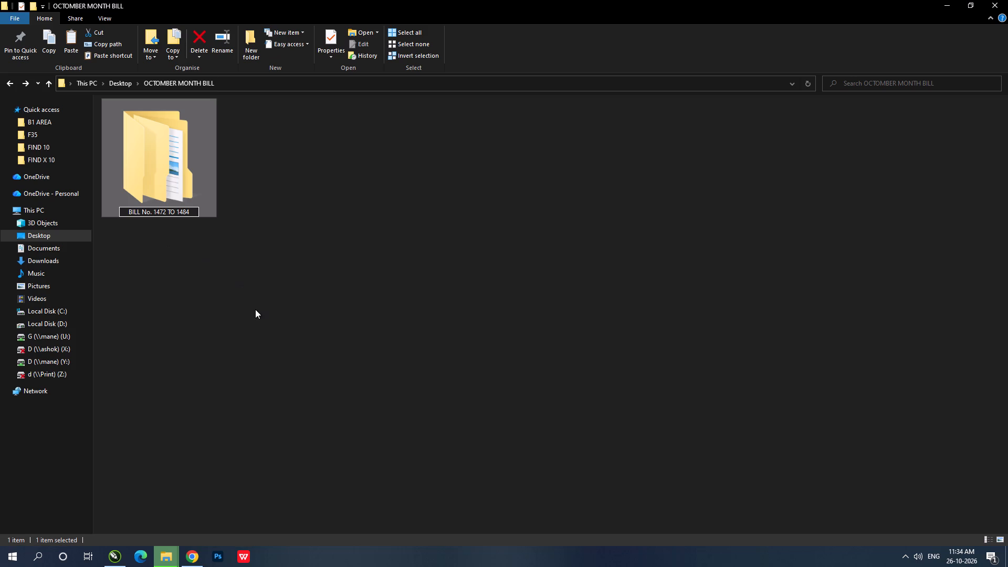
left_click(250, 309)
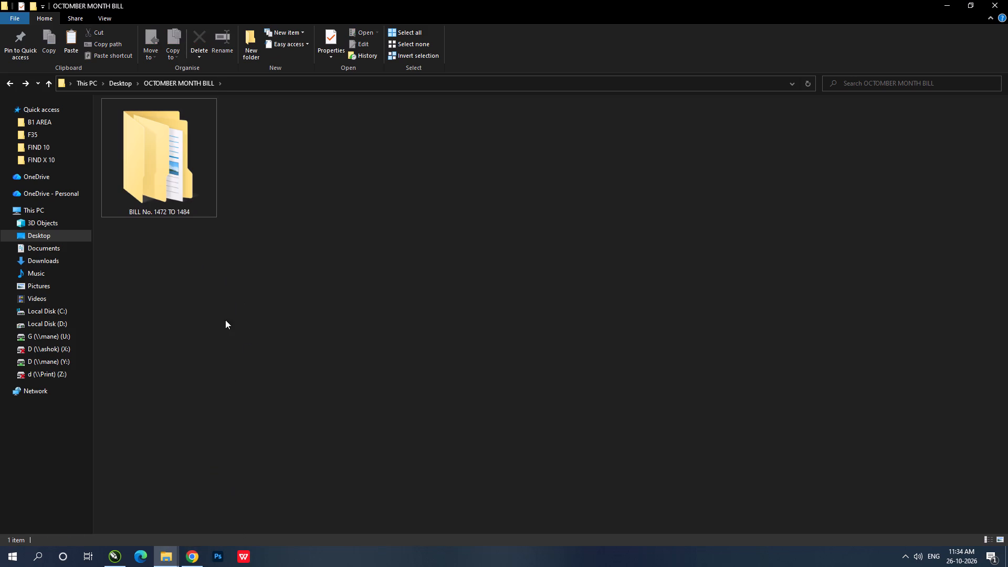
left_click_drag(227, 303, 227, 298)
Add the BILL No. 1472 TO 1484 folder to an archive.
left_click(172, 181)
right_click(172, 181)
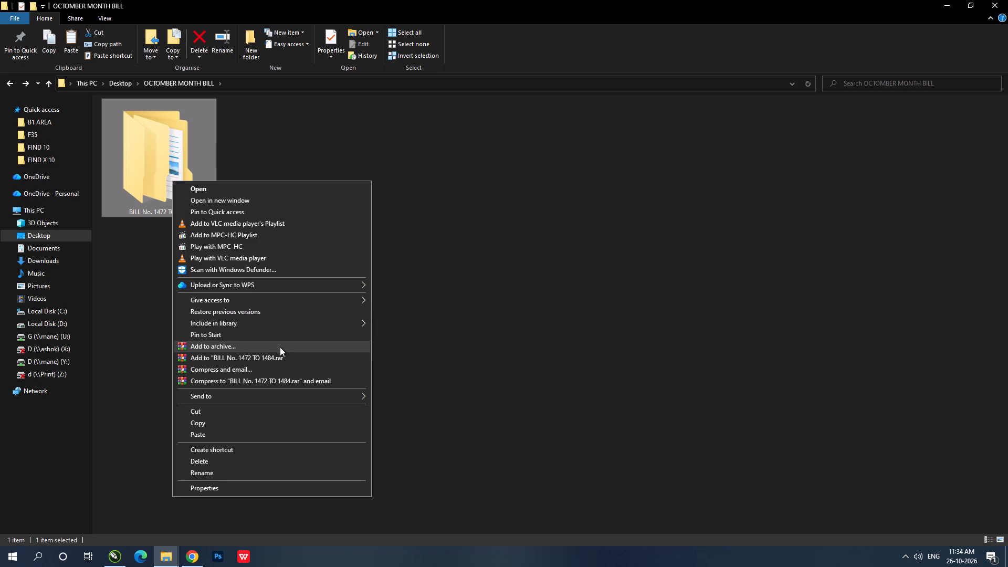
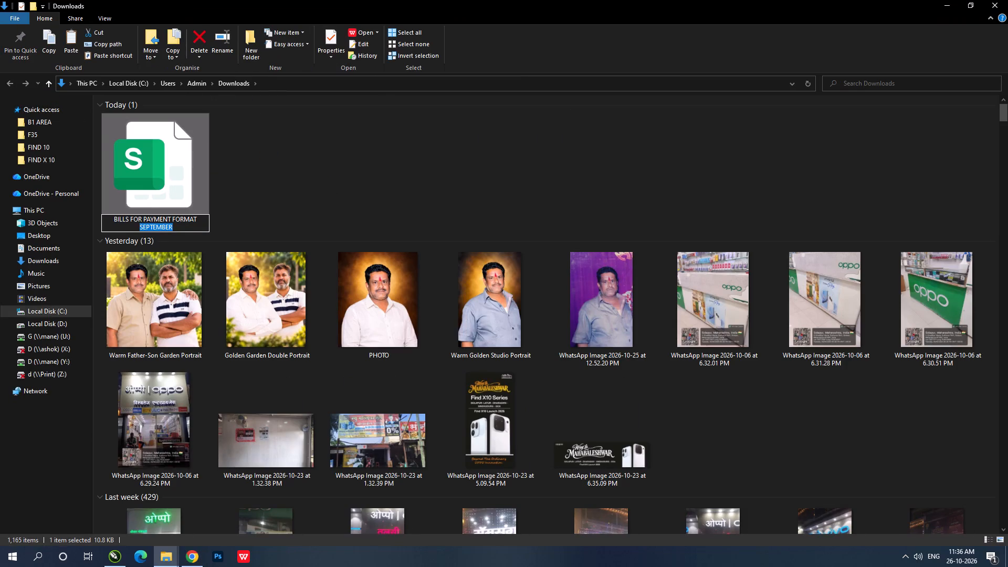
Remove the month SEPTEMBER from the file name of the BILLS FOR PAYMENT FORMAT spreadsheet in Downloads.
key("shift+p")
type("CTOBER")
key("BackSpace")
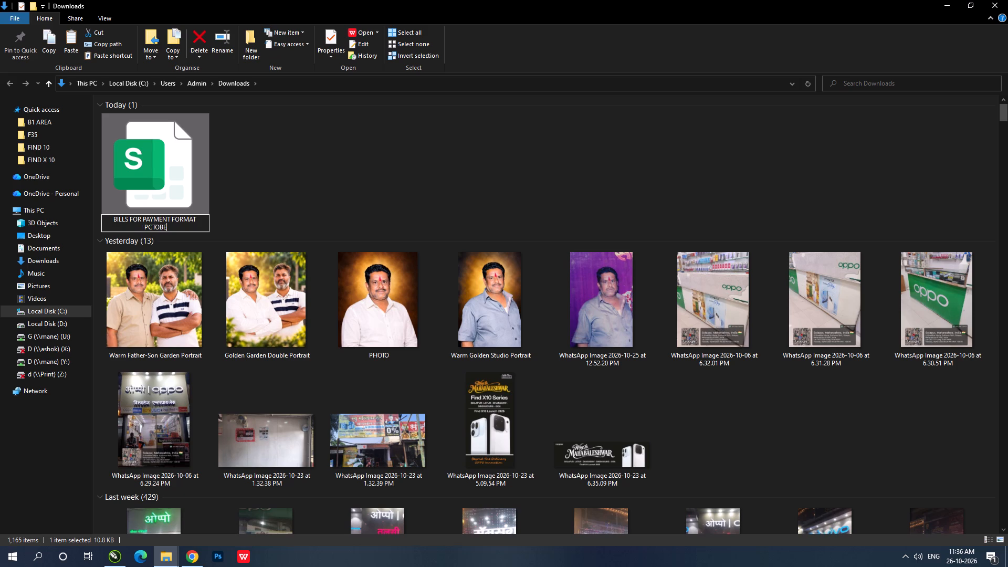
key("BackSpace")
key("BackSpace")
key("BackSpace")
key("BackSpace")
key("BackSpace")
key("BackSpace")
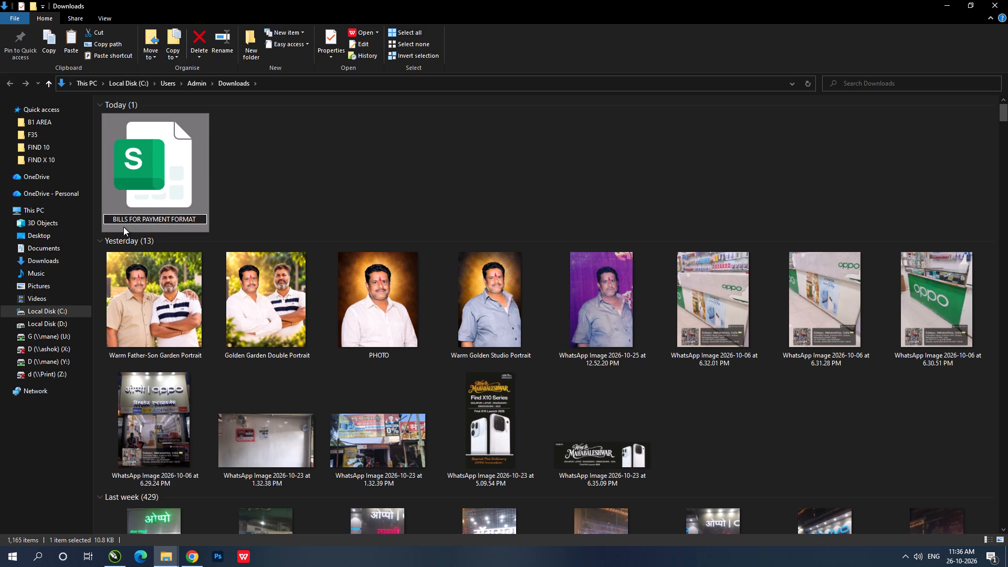
Rename the BILLS FOR PAYMENT FORMAT spreadsheet in Downloads as BILLS FOR PAYMENT FORMAT OCTOBER.
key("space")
type("O")
type("CTOMBER")
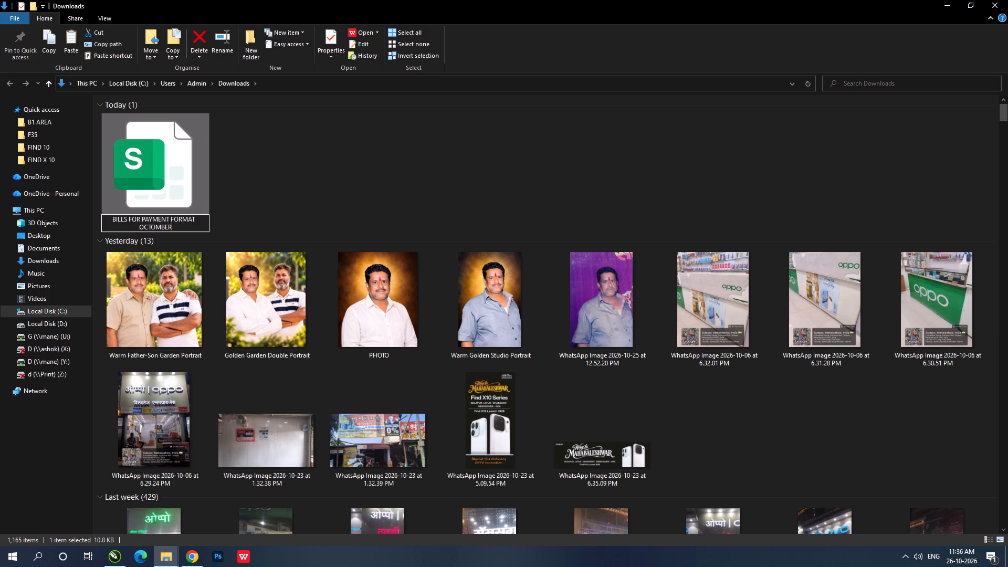
key("Return")
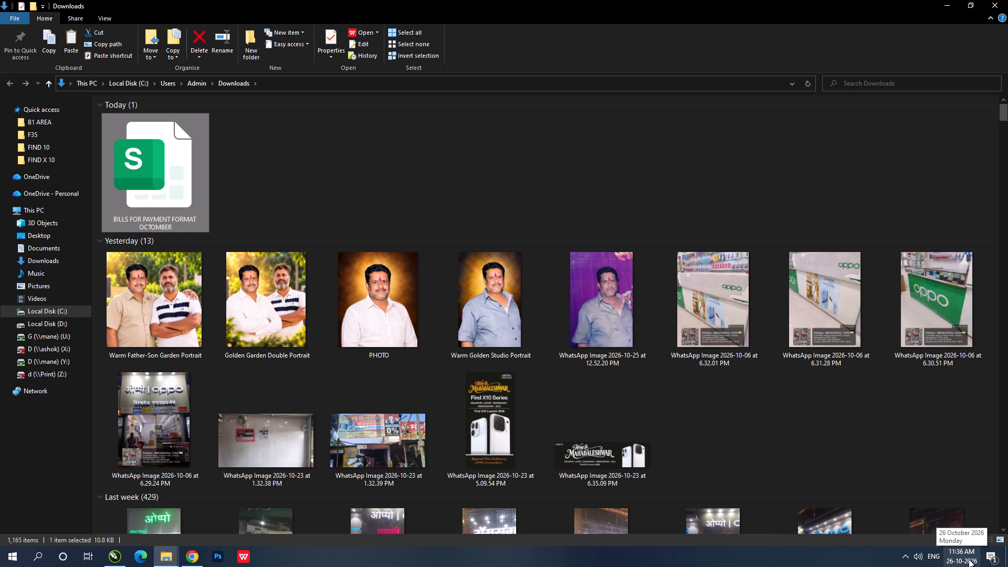
left_click(151, 180)
key("F2")
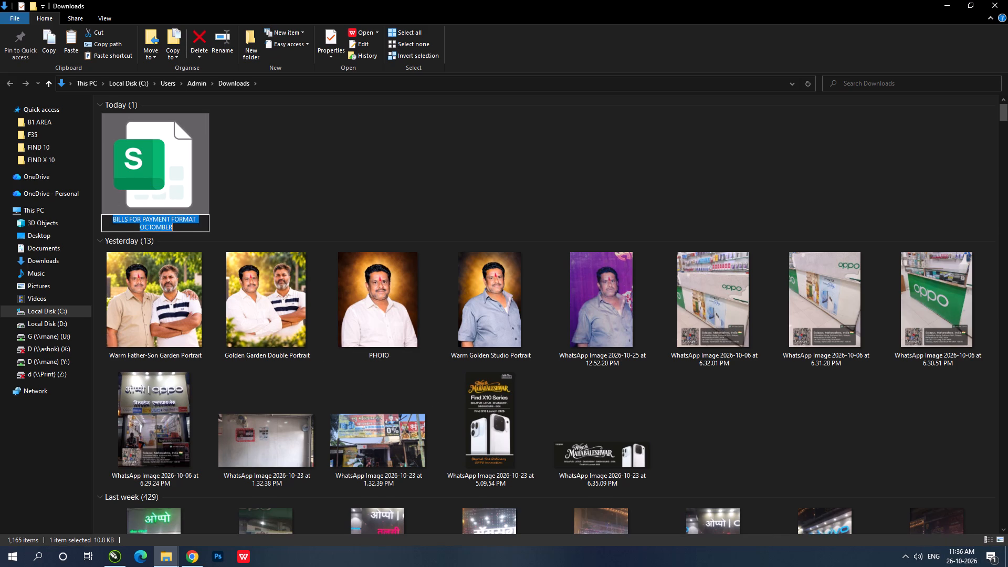
left_click(162, 224)
key("BackSpace")
key("Return")
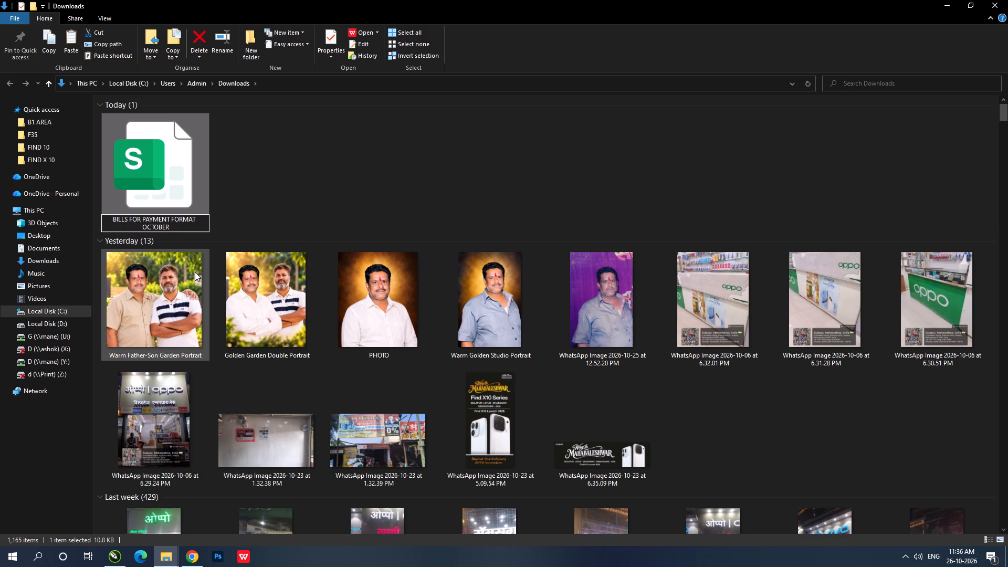
left_click(261, 182)
Open the BILLS FOR PAYMENT FORMAT OCTOBER spreadsheet from Downloads.
double_click(140, 171)
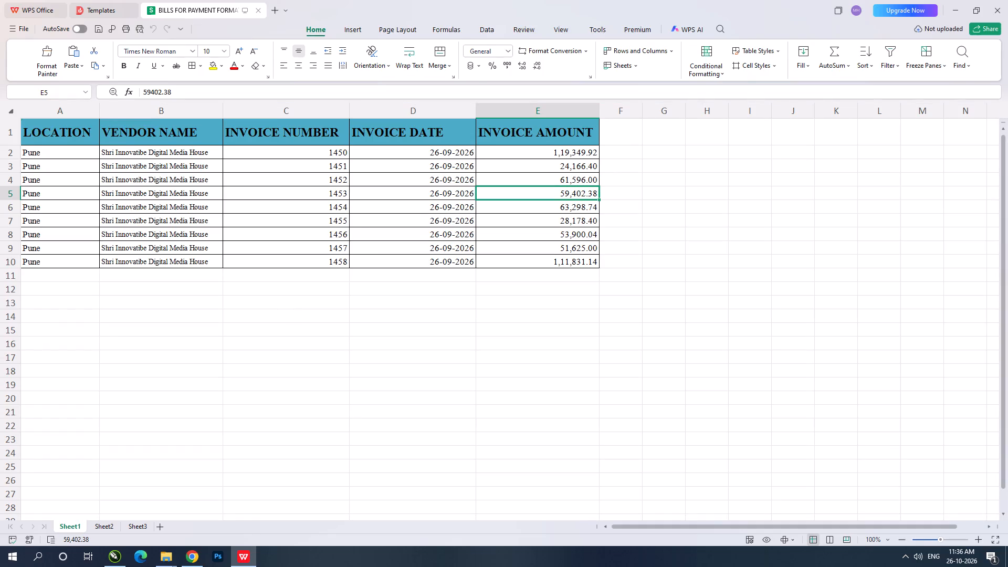
scroll(229, 245, "up", 4)
Open the BILL No. 1472 TO 1484 folder in OCTOMBER MONTH BILL and display its contents as extra large icons.
key("alt+Tab")
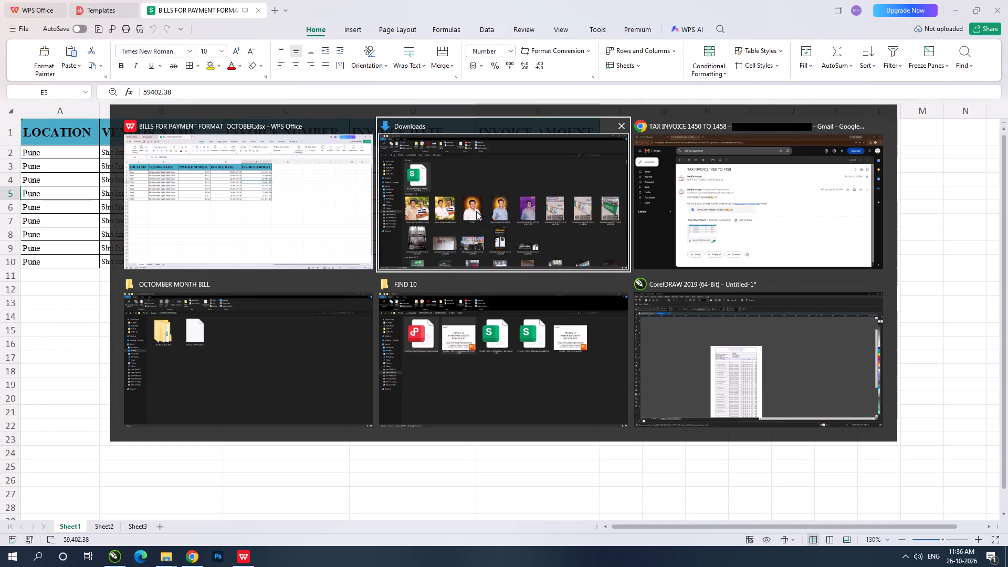
left_click(285, 351, "alt")
double_click(161, 181)
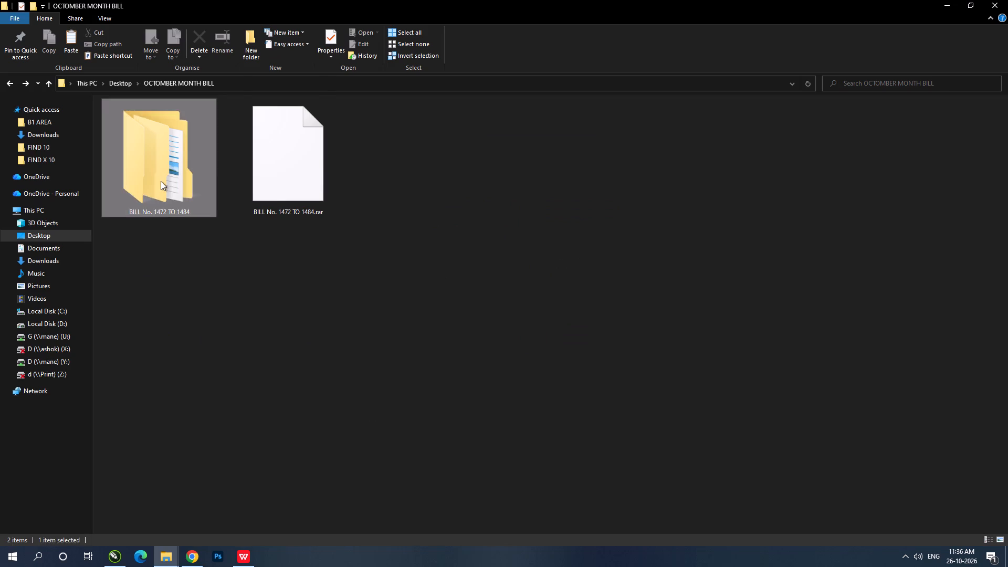
right_click(223, 359)
left_click(267, 361)
left_click(387, 362)
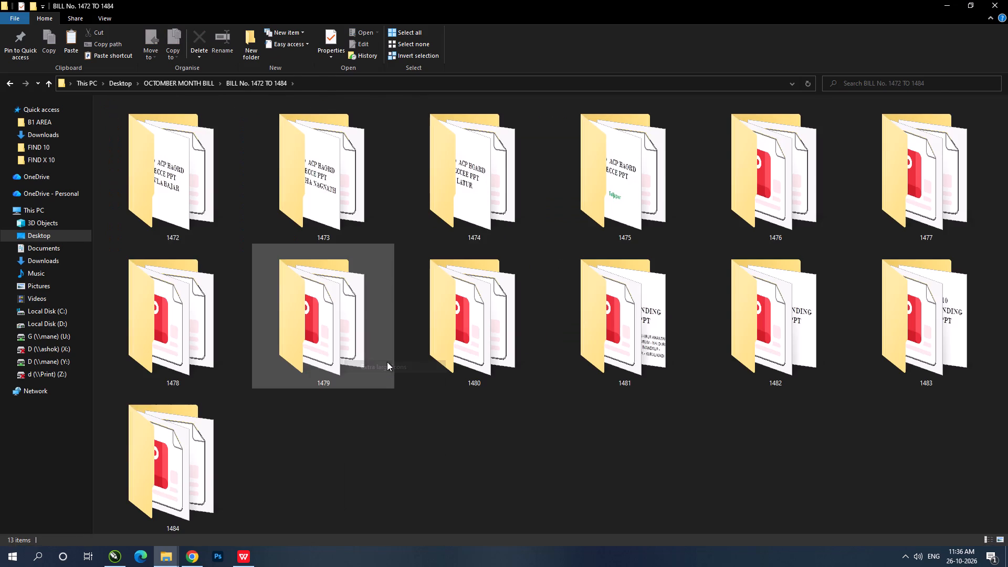
left_click(386, 459)
Open the 1472 bill folder and display its files as extra large icons.
double_click(174, 177)
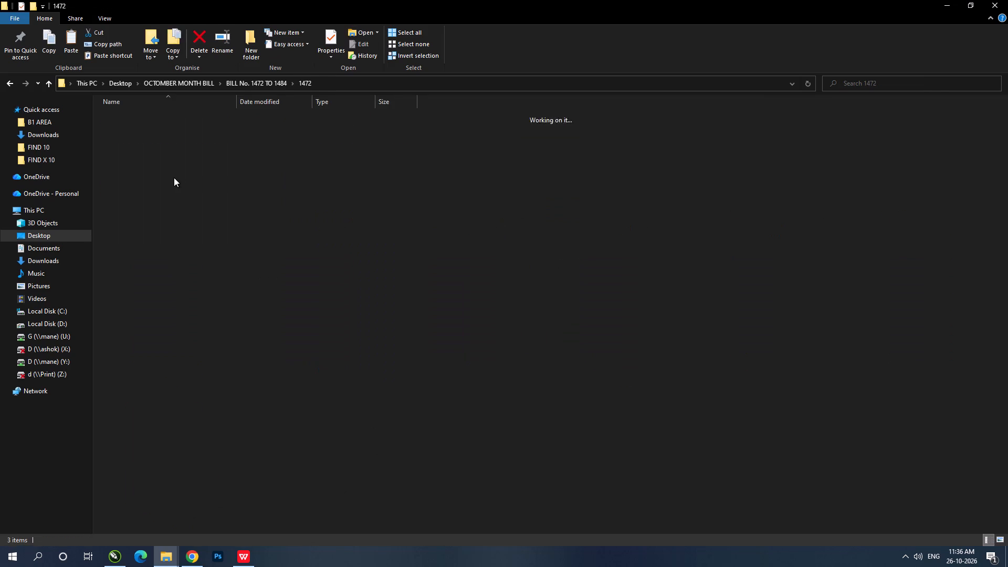
right_click(186, 219)
left_click(252, 227)
left_click(376, 229)
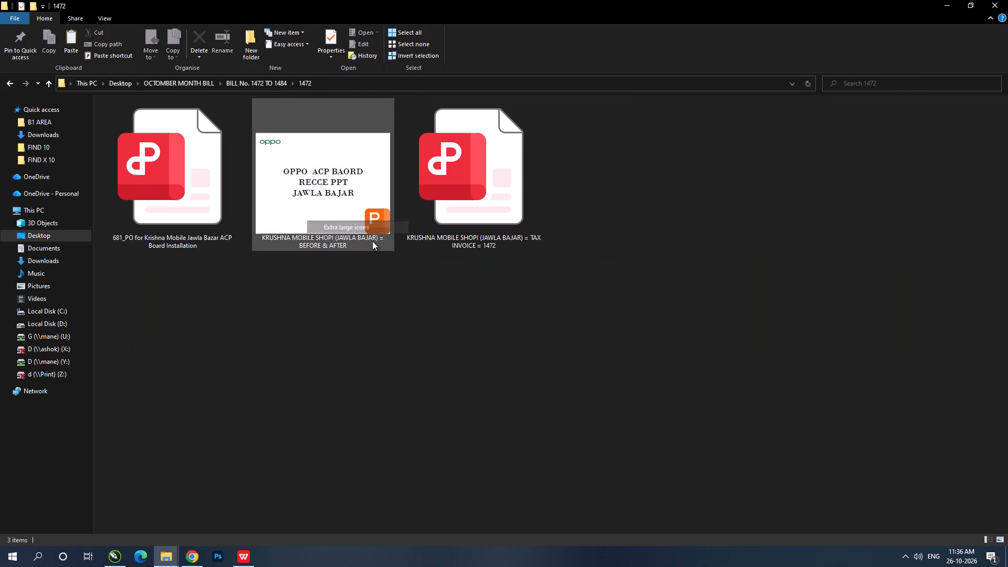
left_click(375, 365)
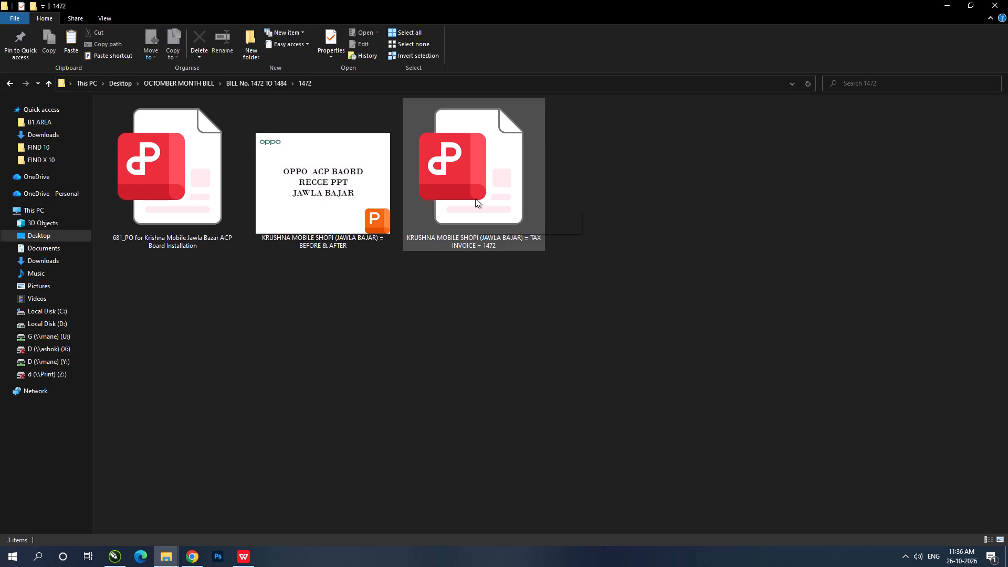
Open the KRUSHNA MOBILE SHOPI (JAWLA BAJAR) tax invoice 1472 and examine its bill details and total amount.
double_click(475, 198)
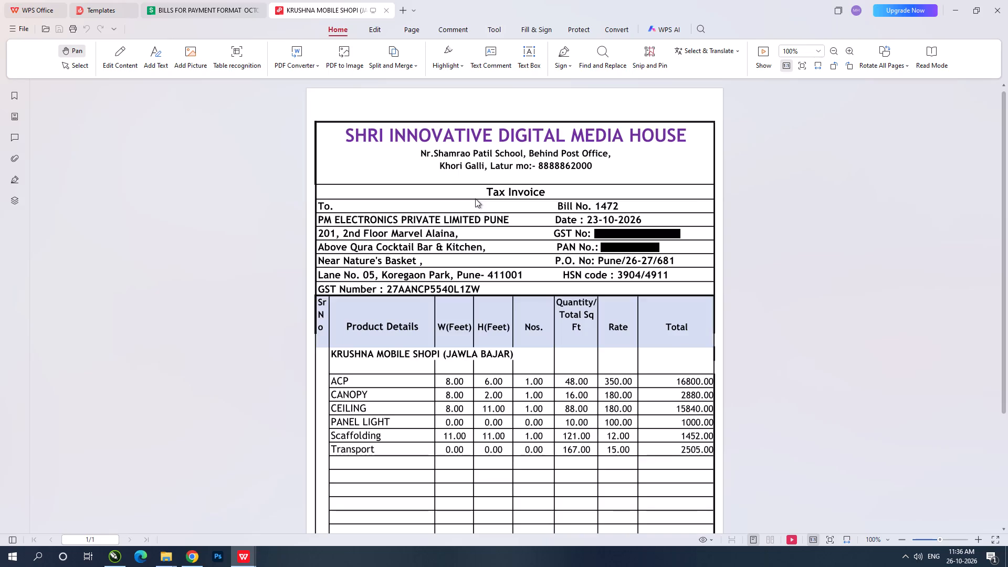
scroll(582, 373, "down", 15)
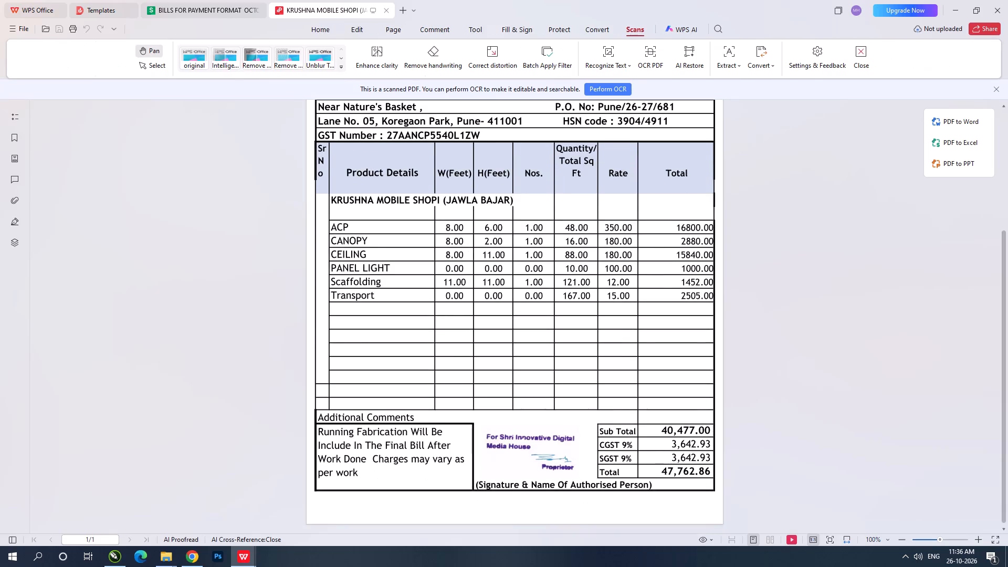
scroll(573, 366, "up", 10)
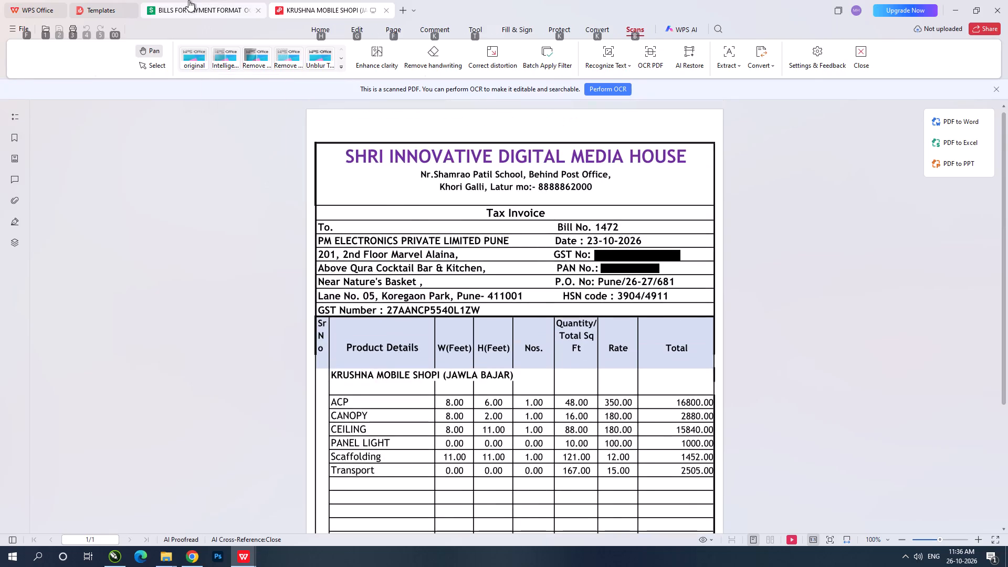
In the bills-for-payment spreadsheet, enter 47762 as the invoice amount in the first data row, cell E2.
left_click(188, 0)
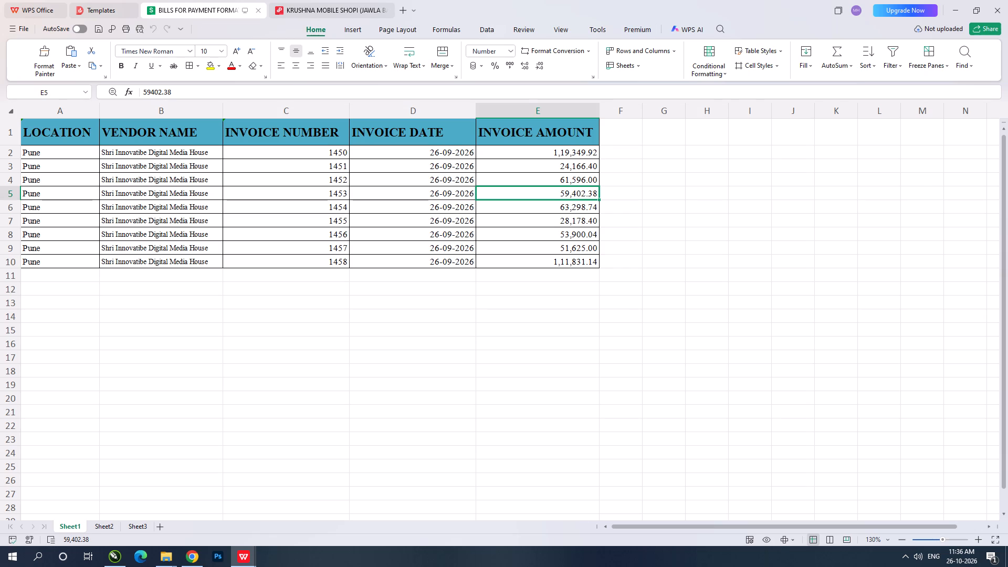
left_click(561, 148)
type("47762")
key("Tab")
Recheck the KRUSHNA MOBILE SHOPI invoice and enter 14 in the first data row's invoice number cell of the payment format spreadsheet.
left_click(315, 0)
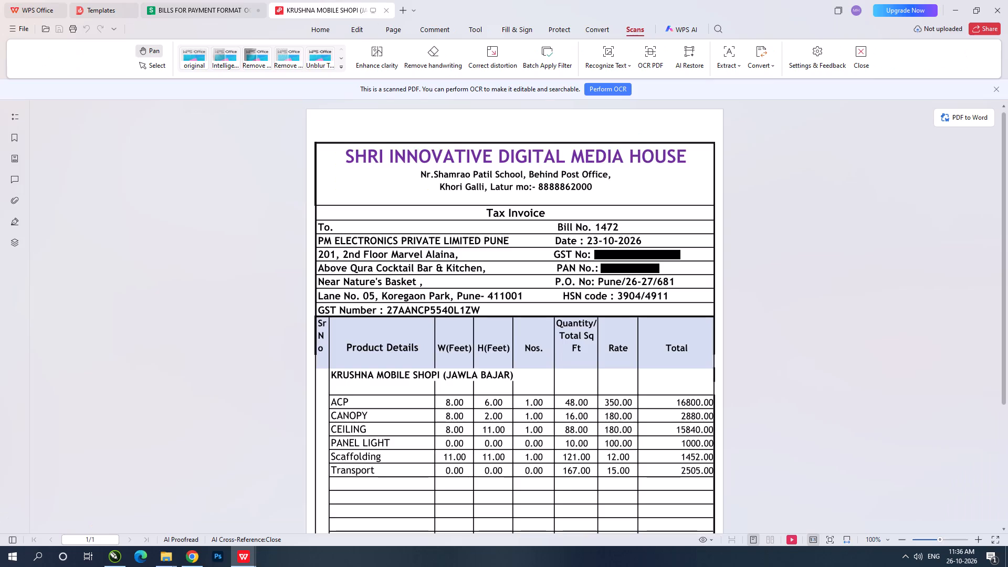
scroll(550, 288, "down", 5)
scroll(550, 288, "up", 10)
left_click(197, 0)
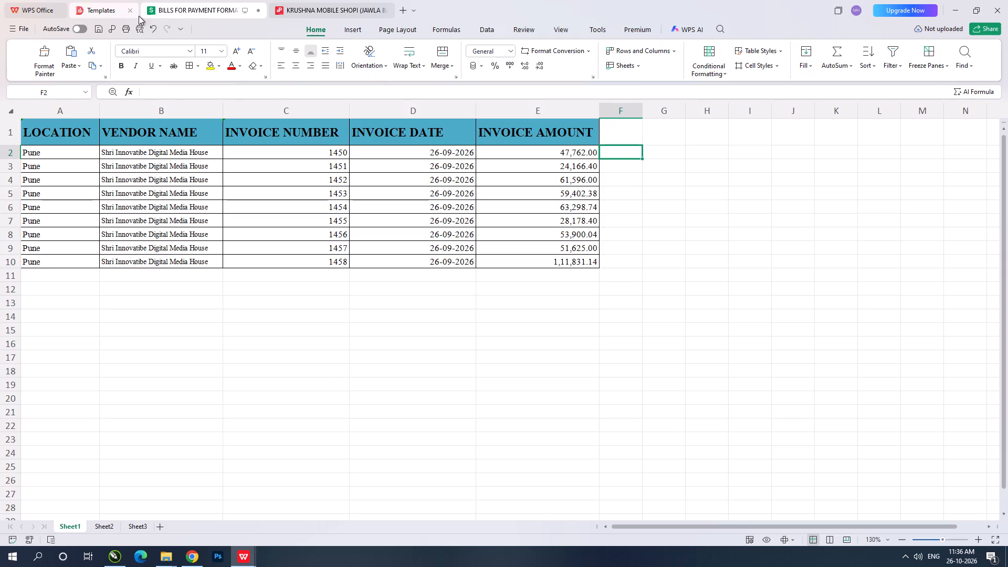
left_click(328, 148)
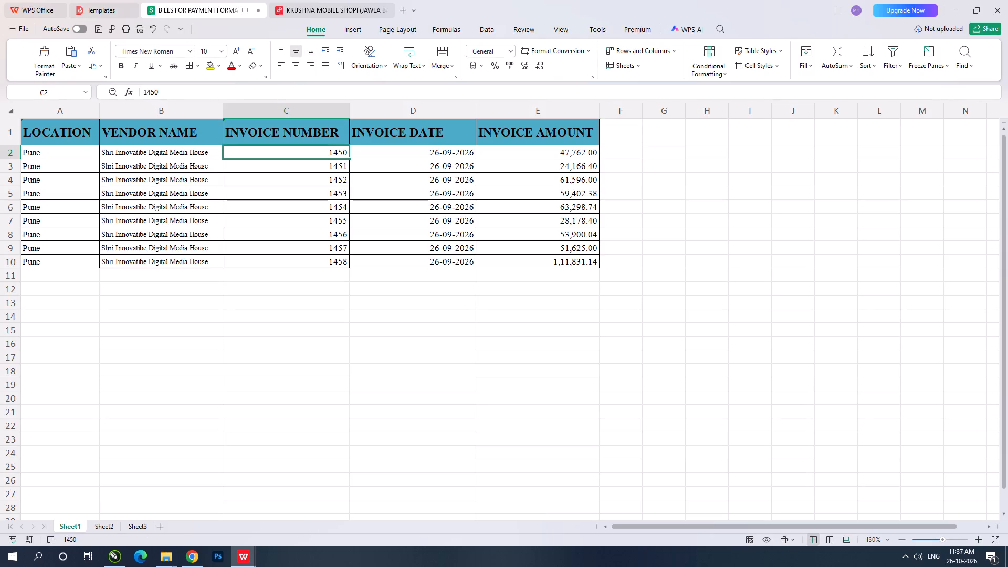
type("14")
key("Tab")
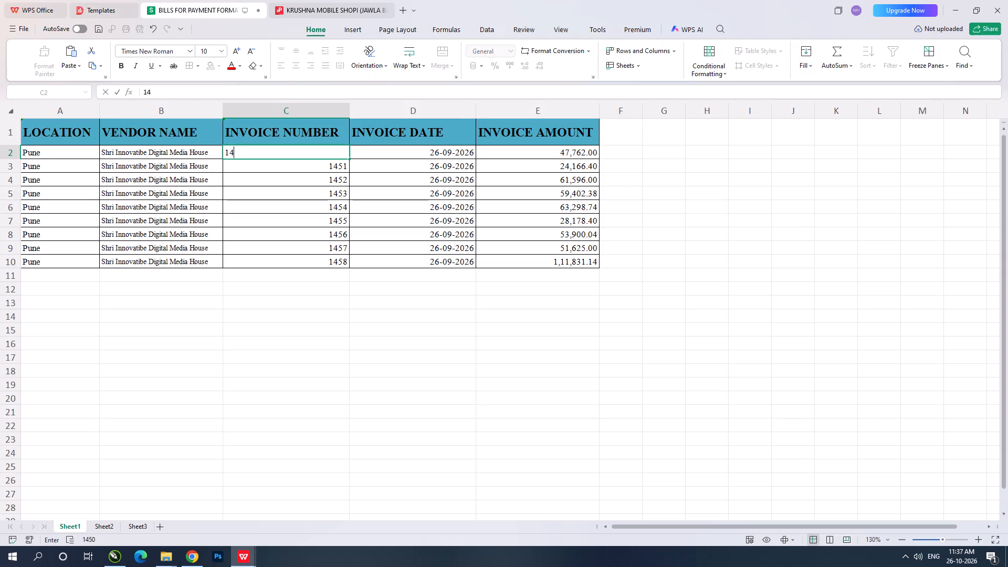
Check the bill number in the KRUSHNA MOBILE SHOPI bill folder and set the first data row's invoice number to 1472.
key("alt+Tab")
left_click(521, 250, "alt")
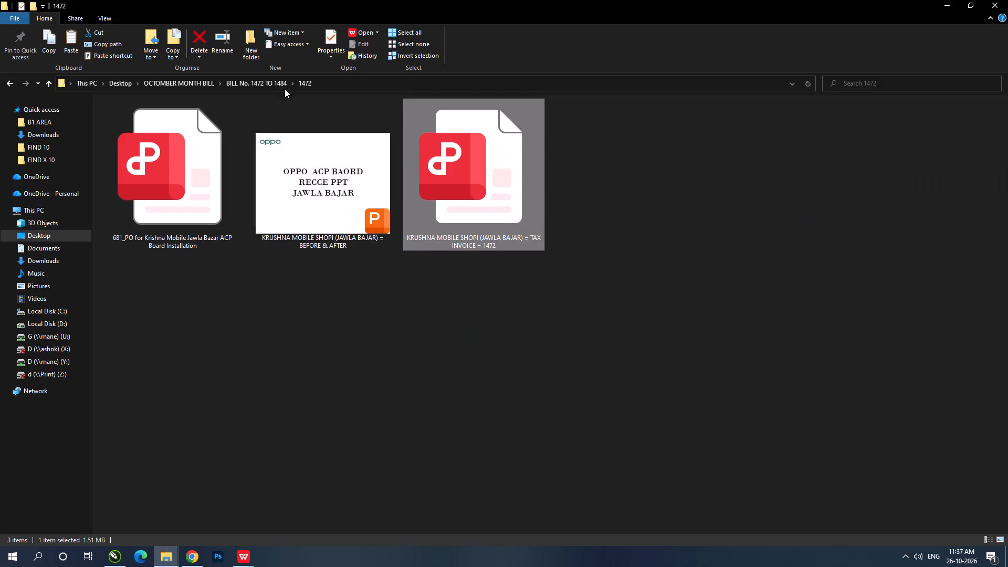
key("alt+Tab")
left_click(333, 151)
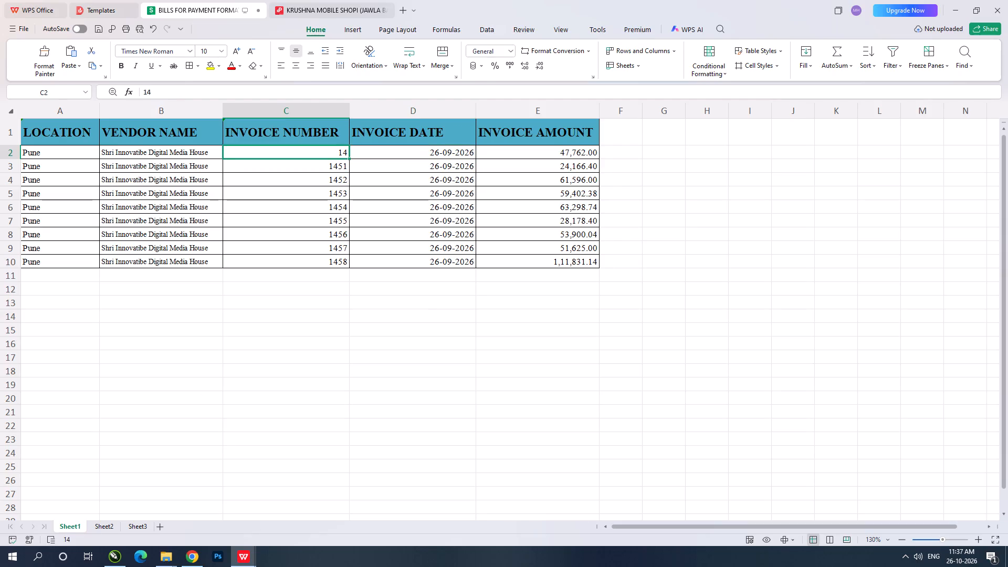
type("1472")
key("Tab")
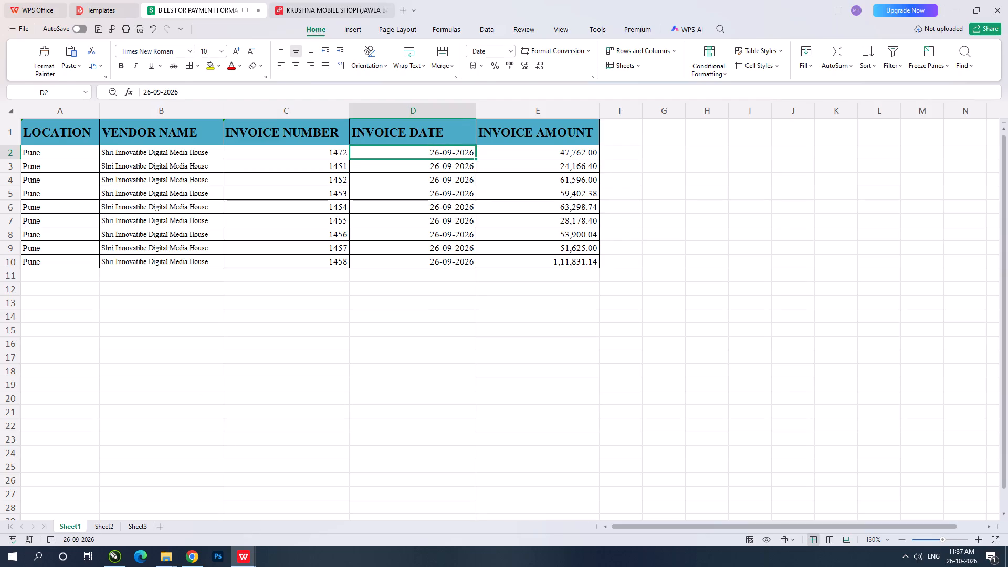
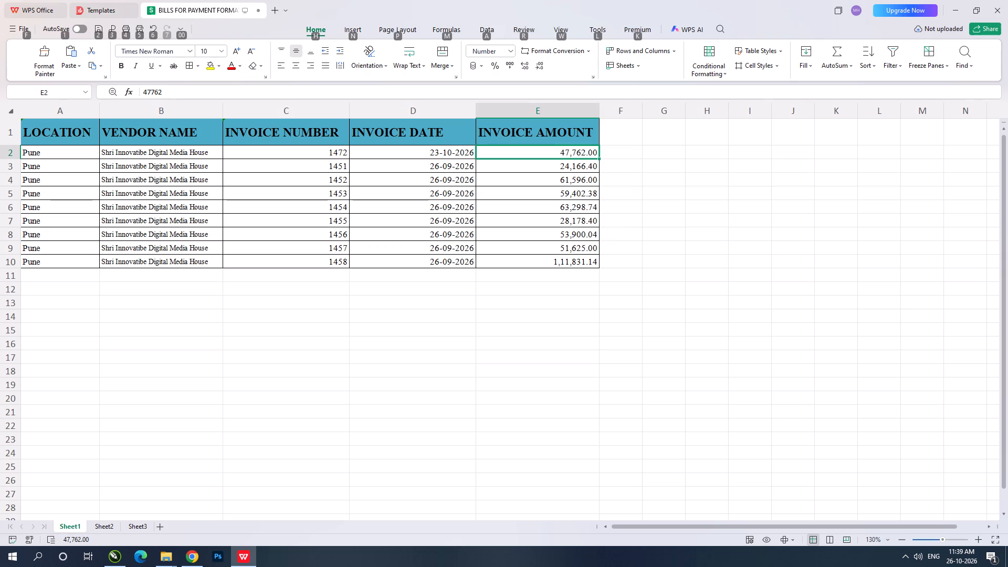
Enter 1473 as the second data row's invoice number and extend the series from 1472 down the column to 1488 in row 18.
left_click(334, 162)
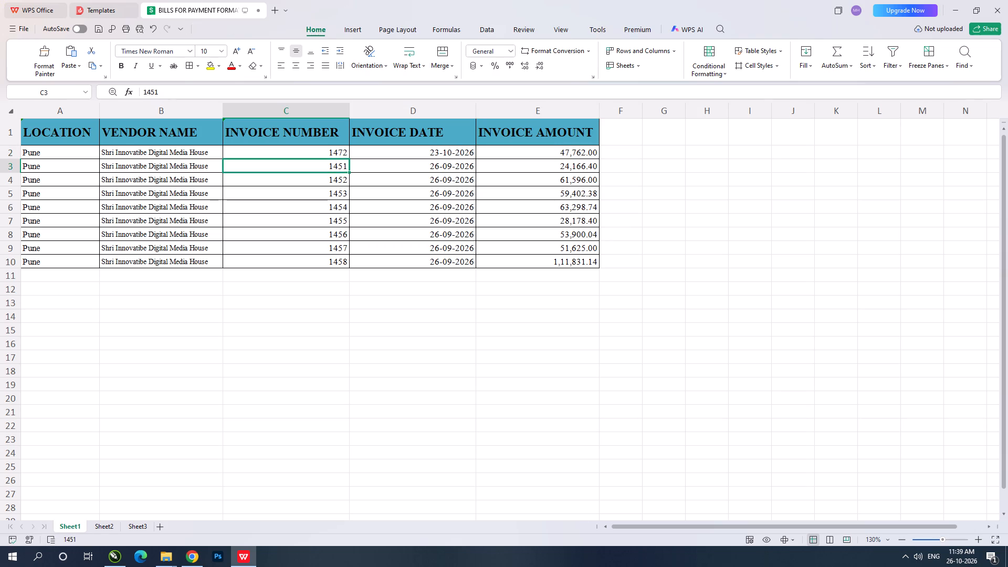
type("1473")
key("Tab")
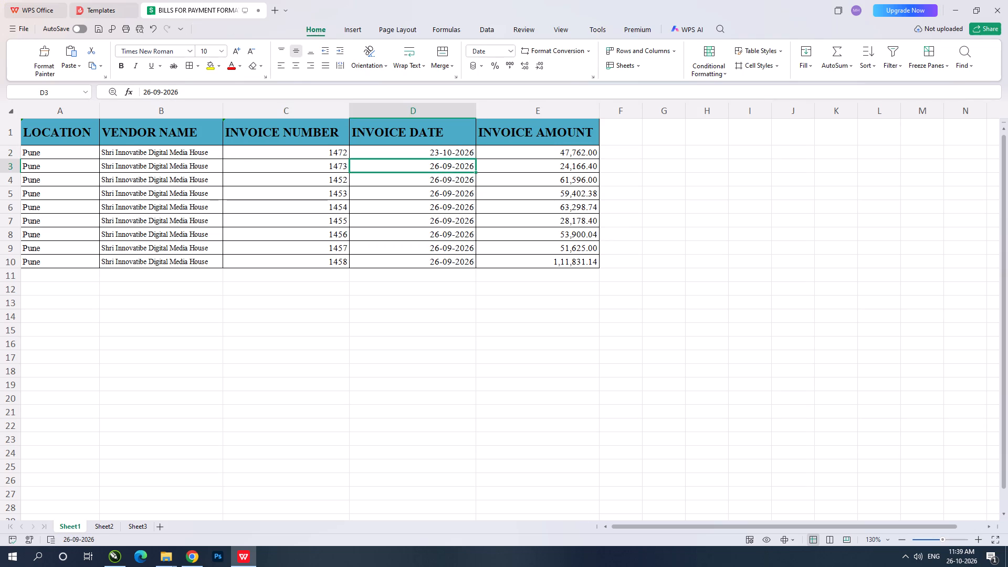
left_click(332, 149)
left_click(342, 165, "shift")
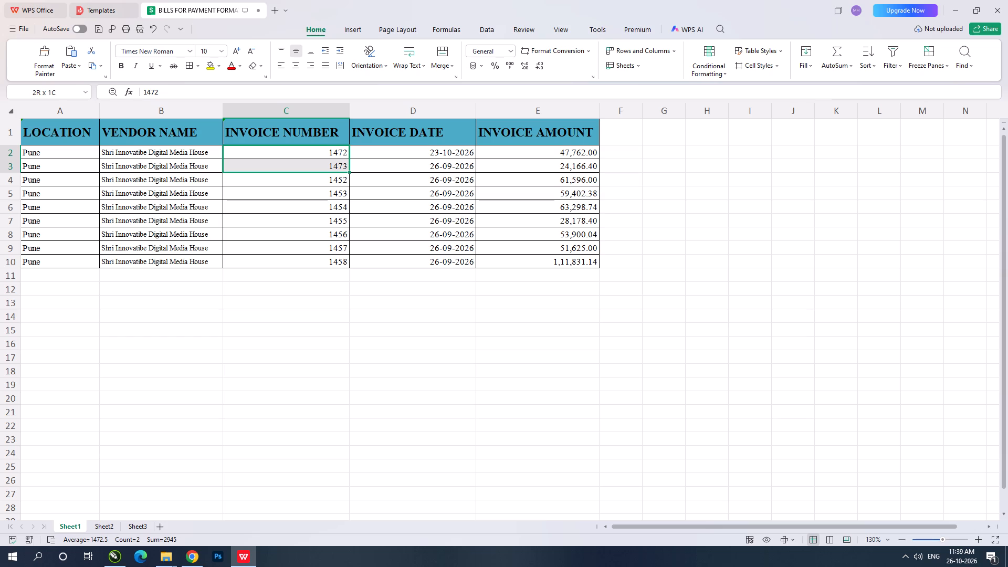
left_click_drag(350, 173, 354, 338)
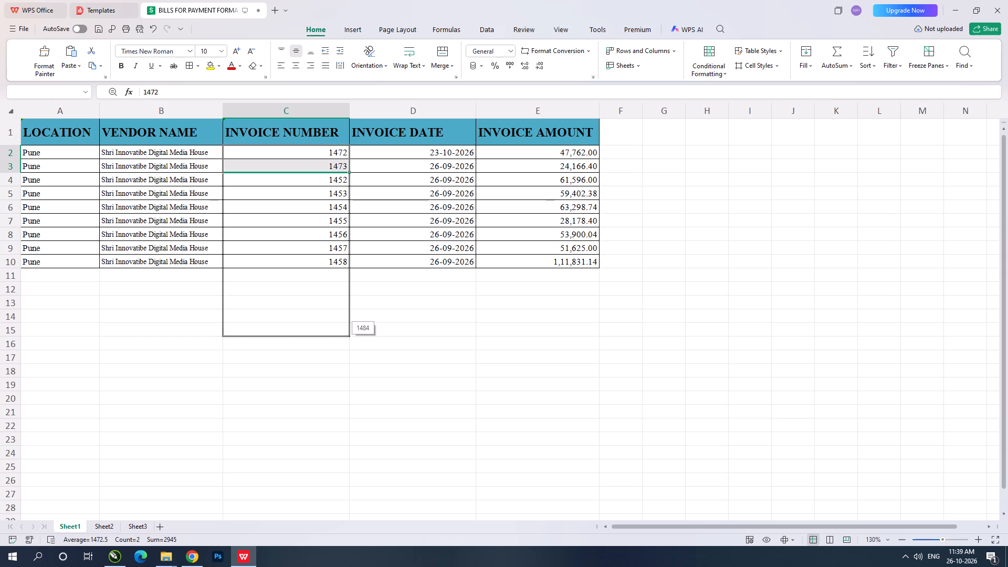
left_click_drag(354, 338, 353, 377)
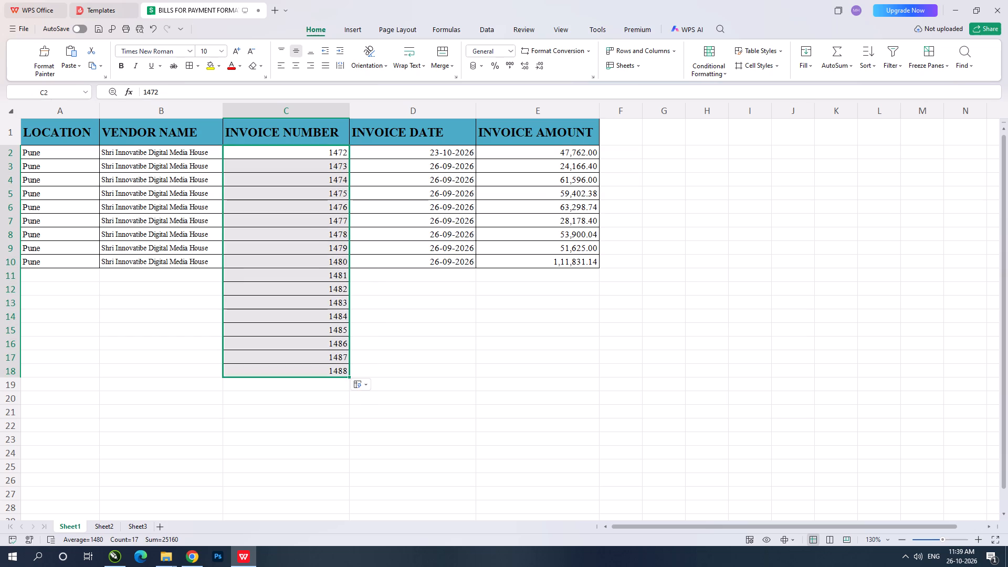
Switch to File Explorer and open the 10 October folder in TIFF JOB = 2026.
key("alt+Tab")
left_click(638, 278, "alt")
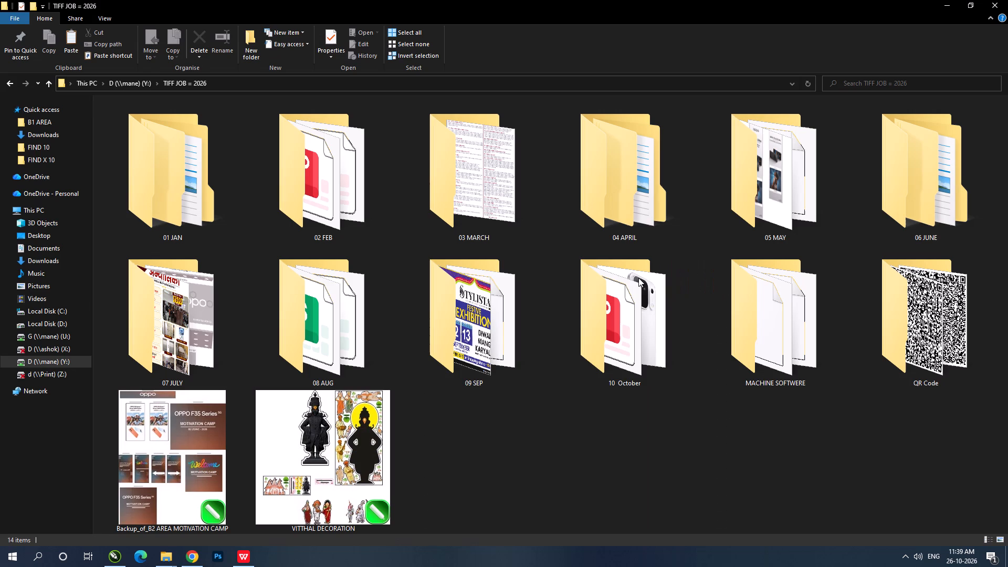
Check the last bill number in the BILL No. 1472 TO 1484 folder and return to the October payment format spreadsheet.
key("alt+Tab")
key("alt+Tab")
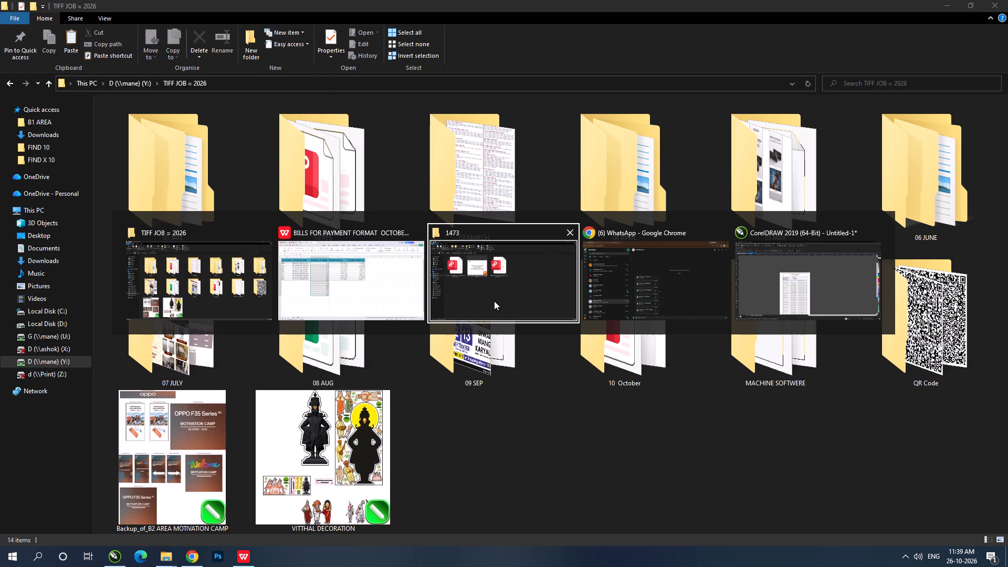
left_click(487, 287, "alt")
left_click(10, 84)
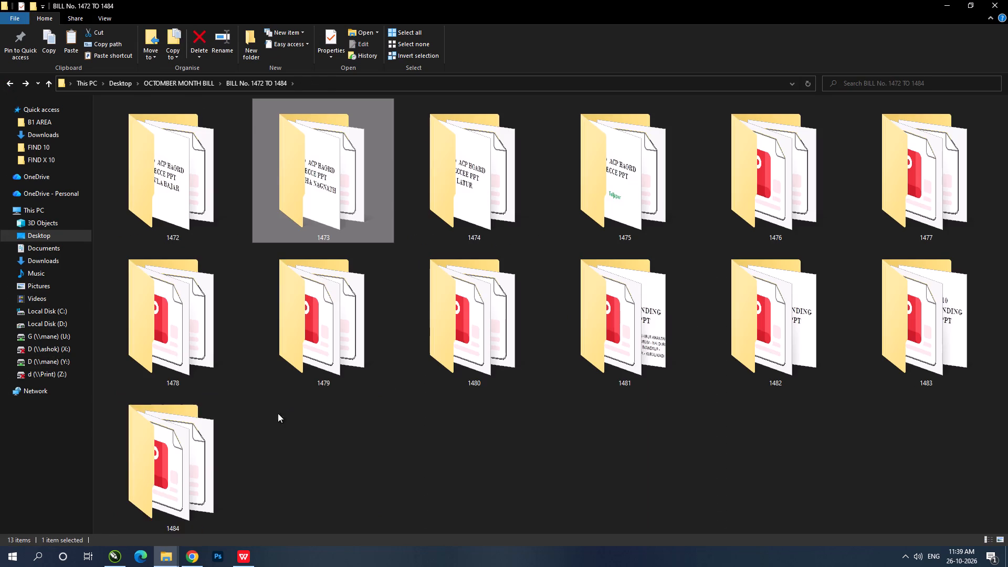
key("alt+Tab")
key("alt+Tab")
key("alt+Tab")
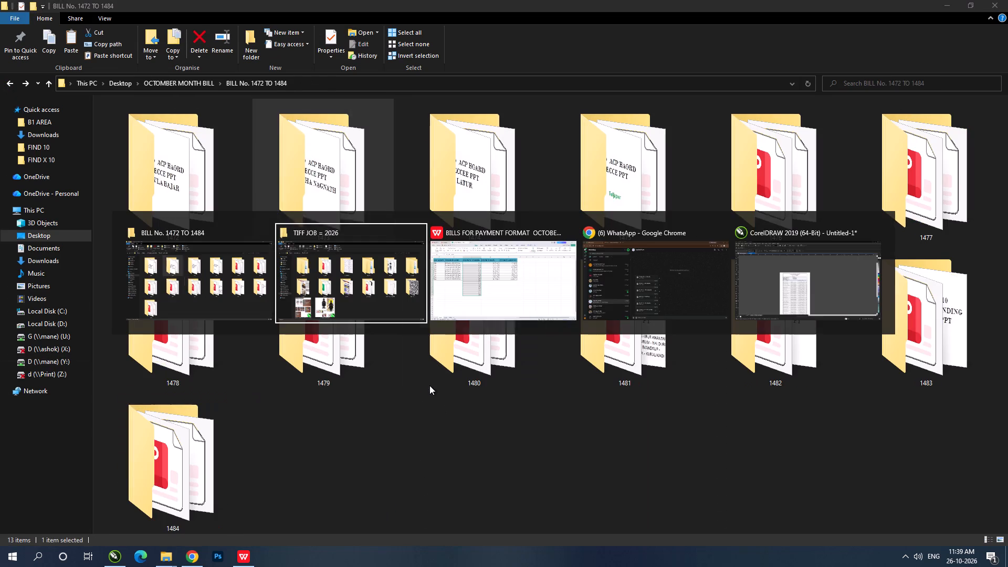
key("alt+Tab")
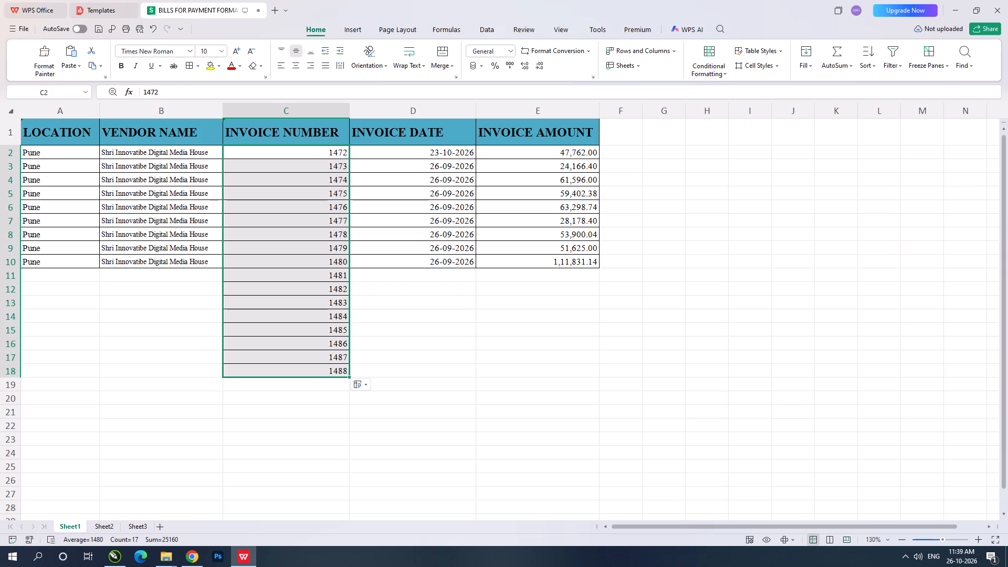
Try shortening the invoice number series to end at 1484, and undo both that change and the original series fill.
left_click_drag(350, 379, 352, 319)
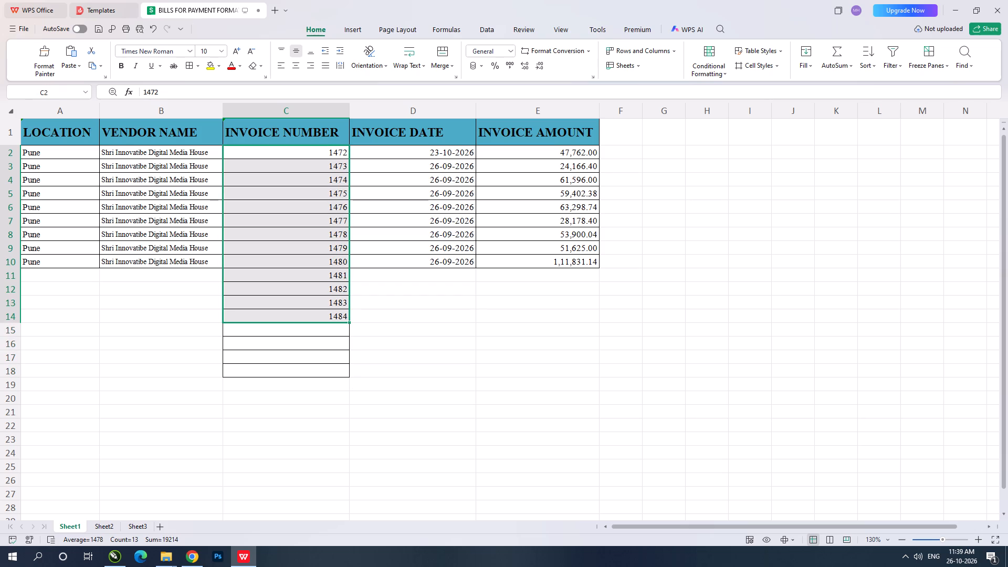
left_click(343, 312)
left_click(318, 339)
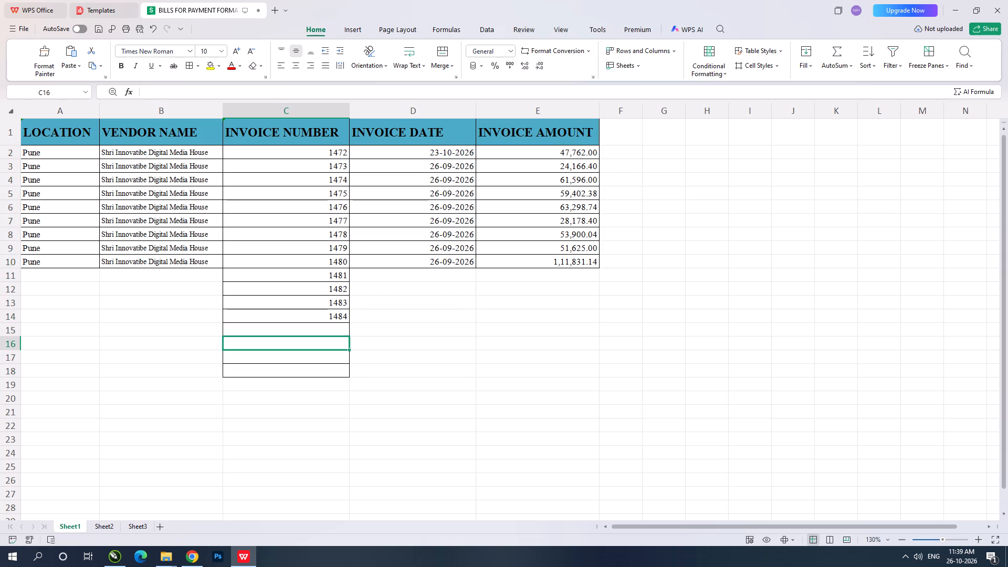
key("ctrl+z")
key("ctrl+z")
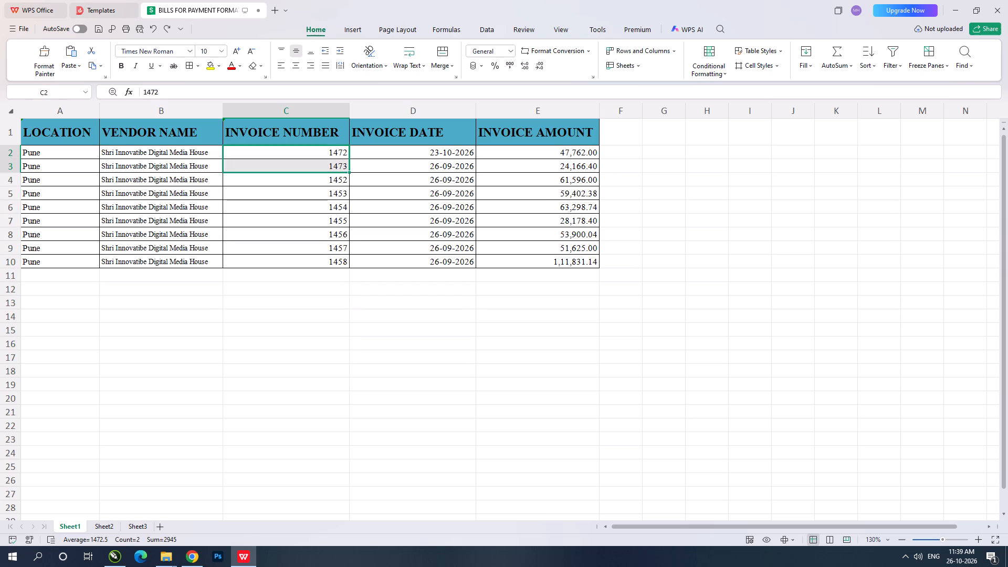
Fill the invoice number series from 1472 and 1473 down to 1484 in row 14, and save the spreadsheet.
left_click(337, 149)
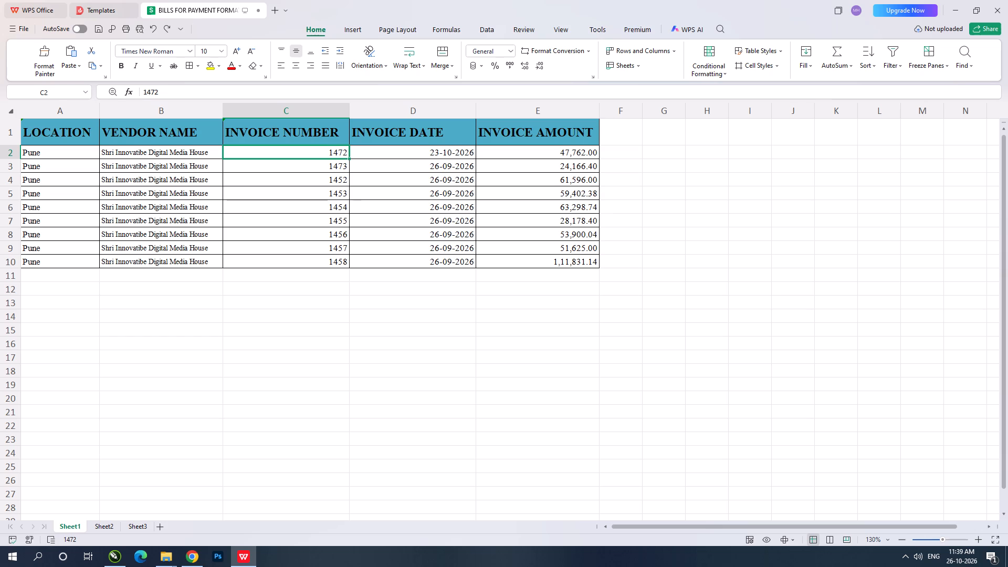
left_click(343, 166, "shift")
left_click_drag(350, 171, 351, 230)
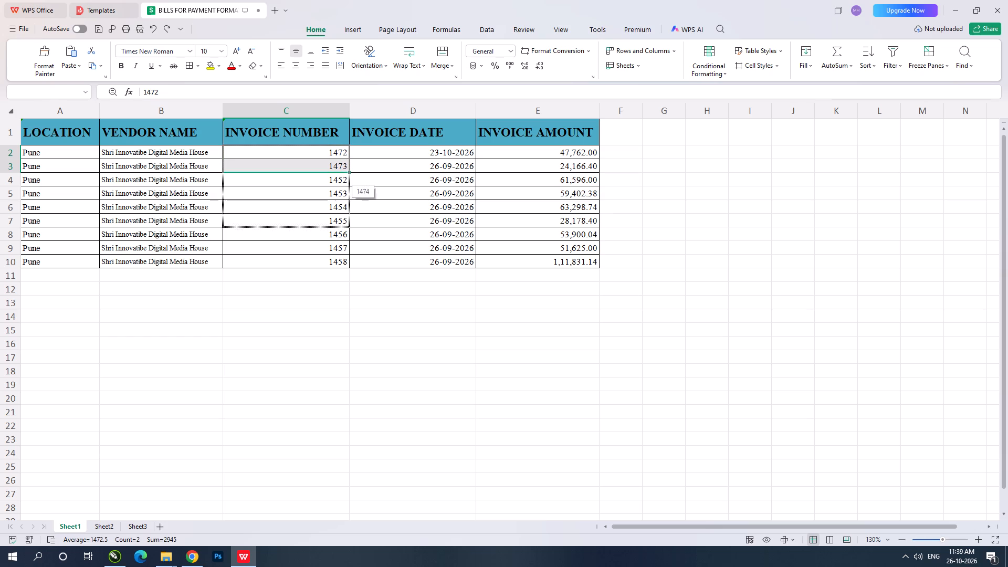
left_click_drag(351, 230, 354, 333)
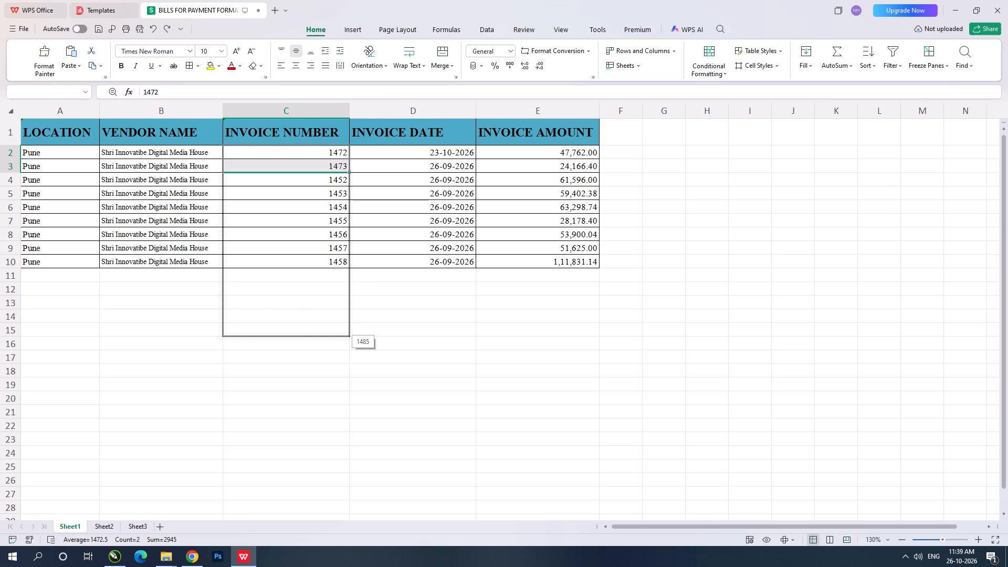
left_click_drag(354, 333, 354, 322)
left_click(334, 199)
key("ctrl+s")
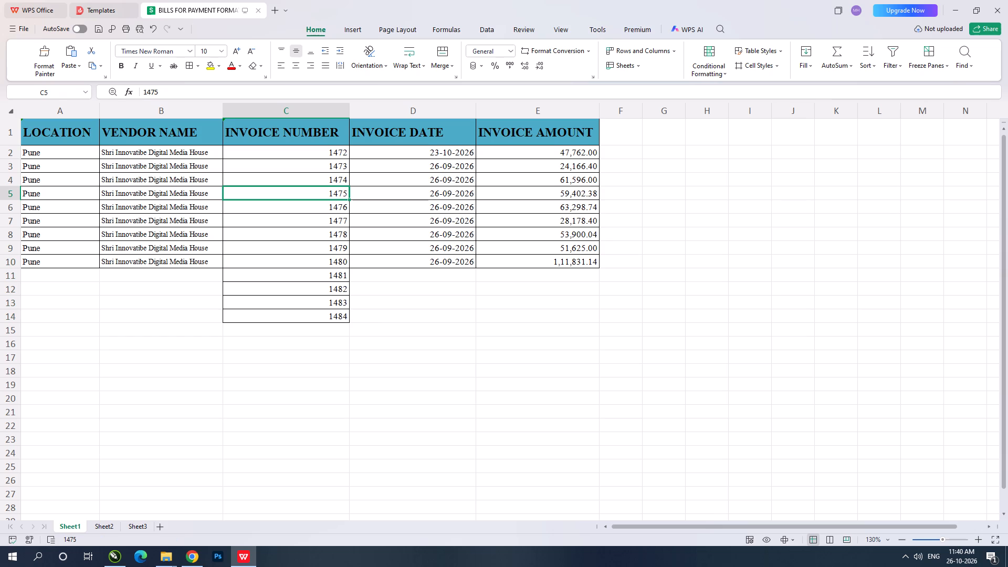
left_click(344, 151)
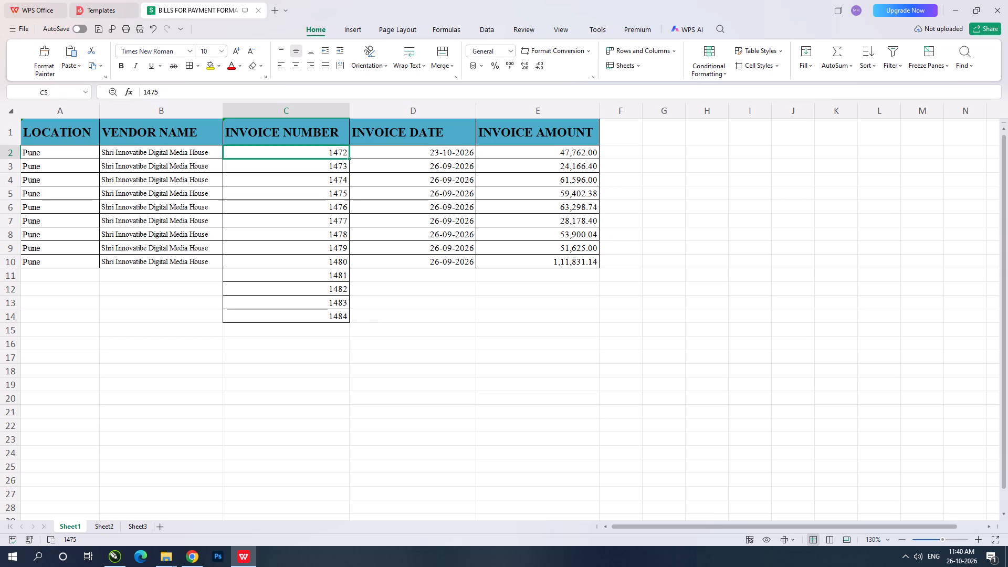
key("ctrl+s")
left_click(314, 164)
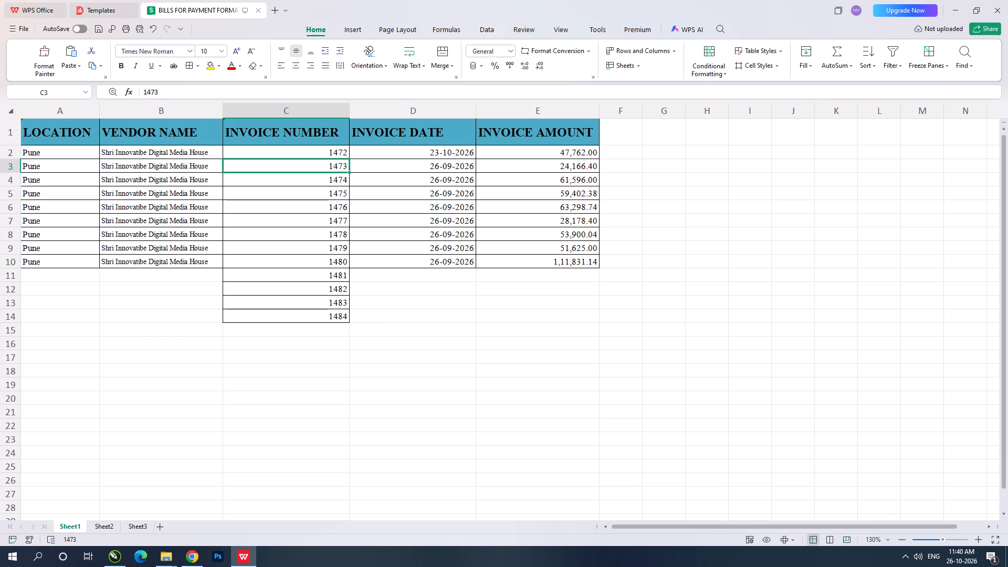
Extend the location Pune and vendor name Shri Innovatibe Digital Media House down to row 14, and save the spreadsheet.
left_click(38, 154)
left_click(178, 151, "shift")
left_click(138, 189)
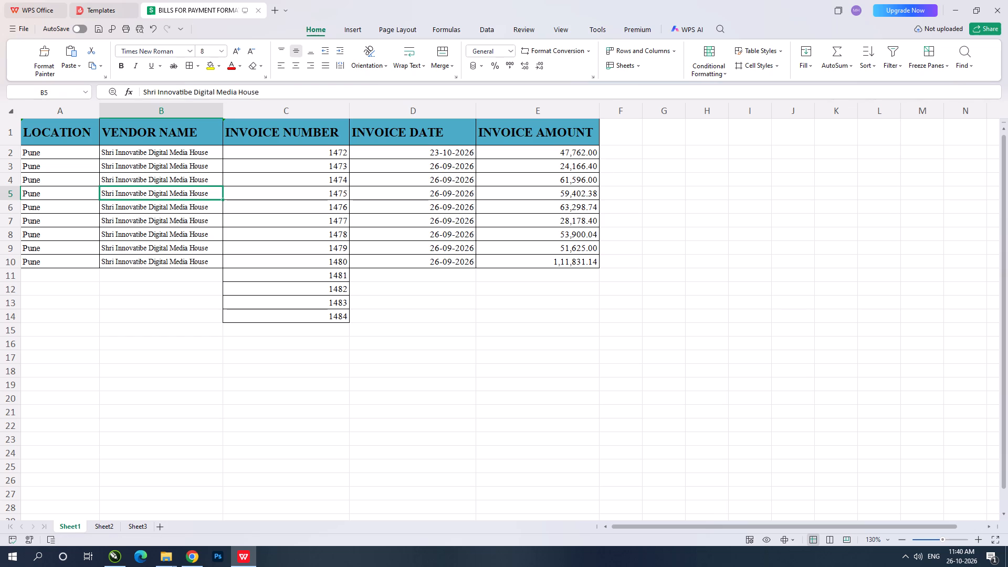
left_click(51, 152)
left_click(177, 169, "shift")
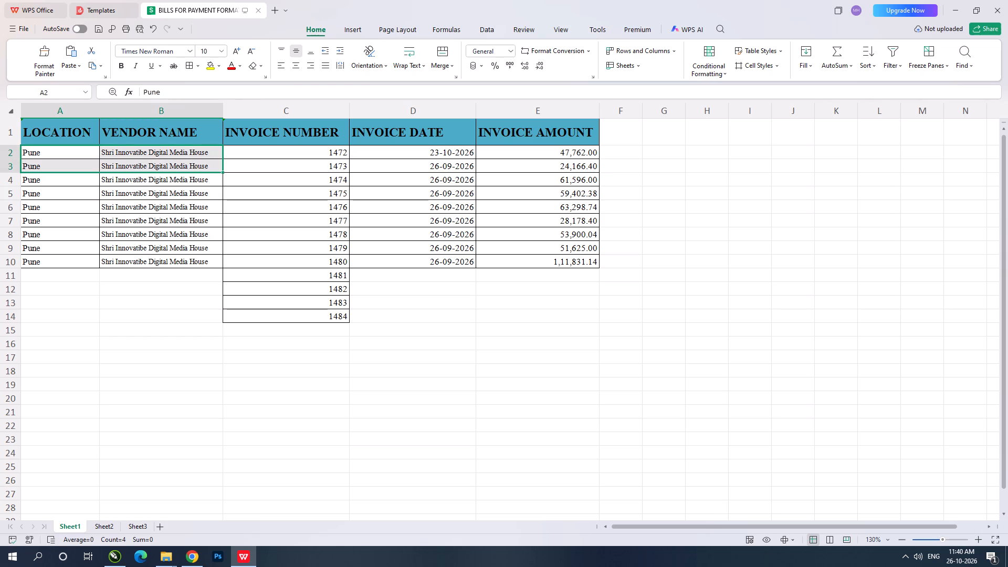
left_click_drag(222, 172, 224, 324)
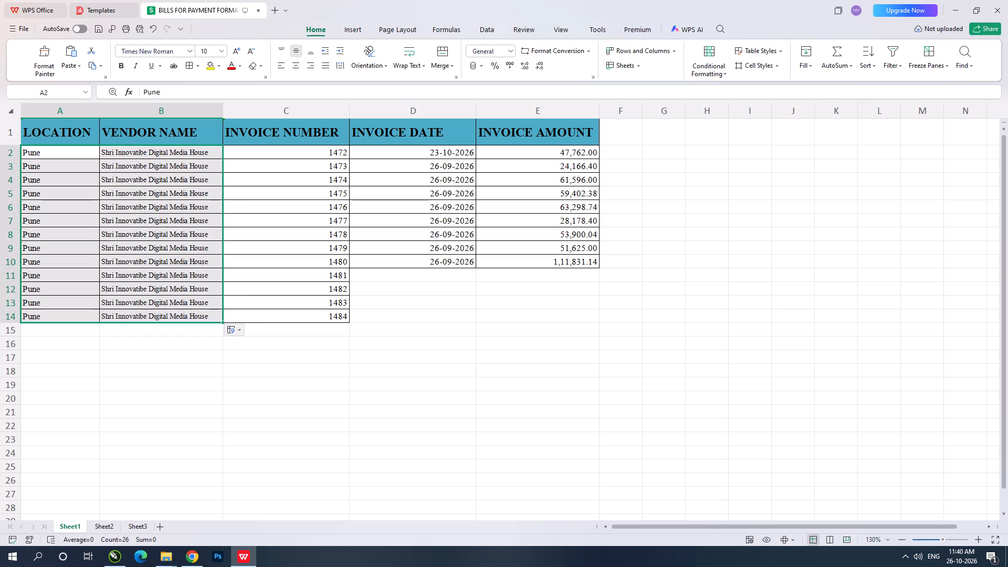
left_click(265, 310)
key("ctrl+s")
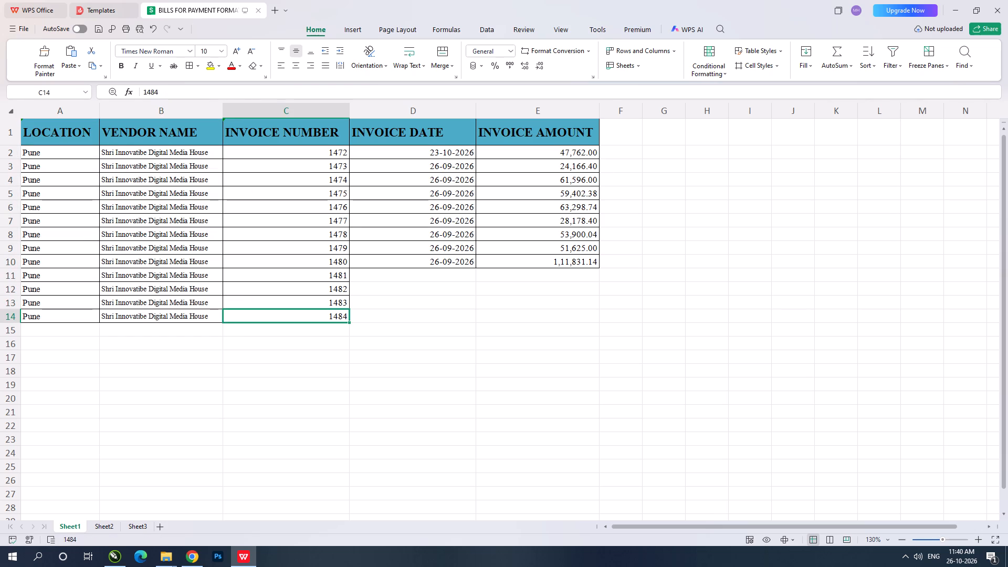
Select the invoice date cell in the row of invoice 1480.
left_click(423, 262)
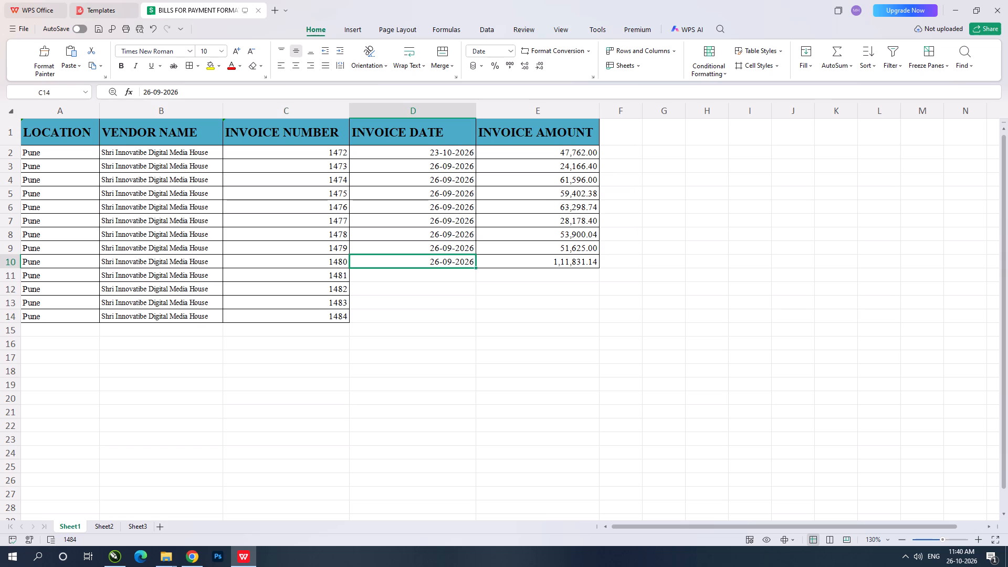
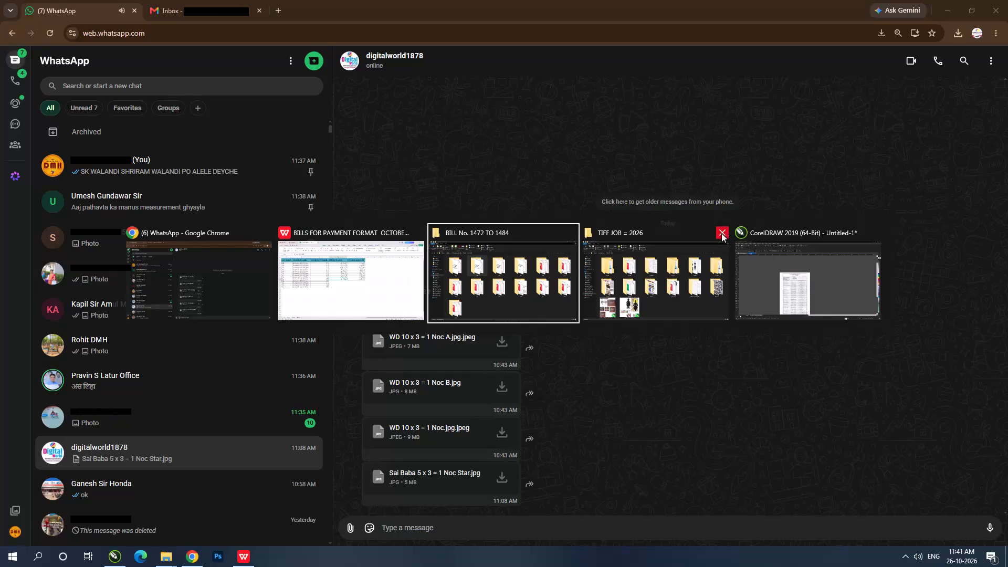
Open the tax invoice in bill folder 1473 and copy the date 23-10-2026 into invoice 1473's row of the spreadsheet.
left_click(585, 271)
double_click(346, 196)
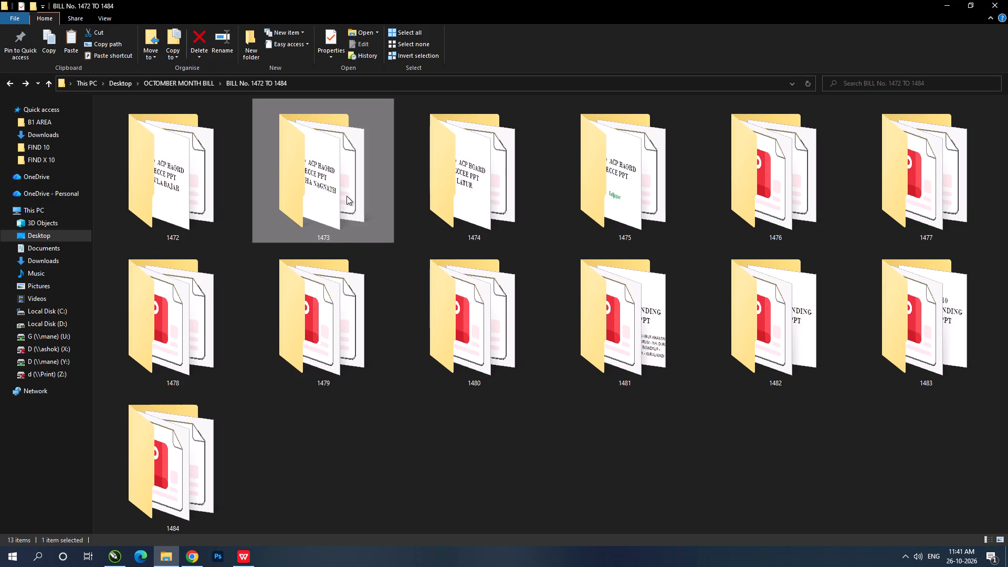
double_click(501, 182)
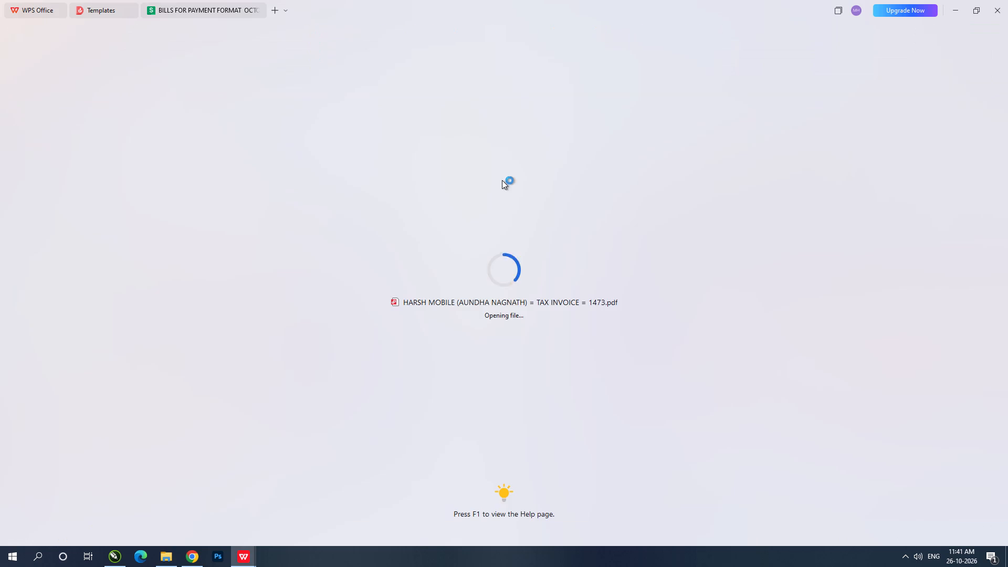
left_click(200, 0)
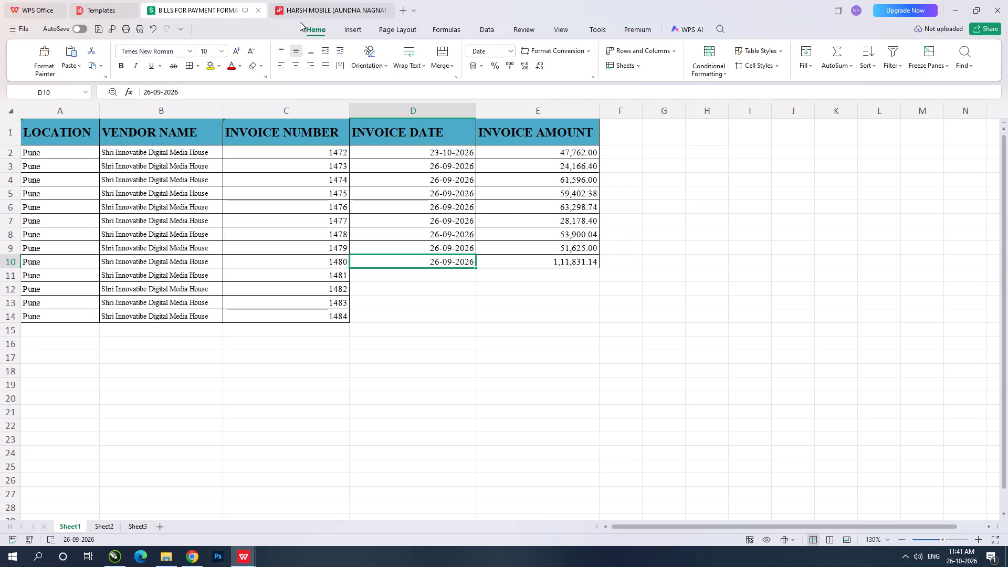
left_click(325, 7)
left_click(206, 0)
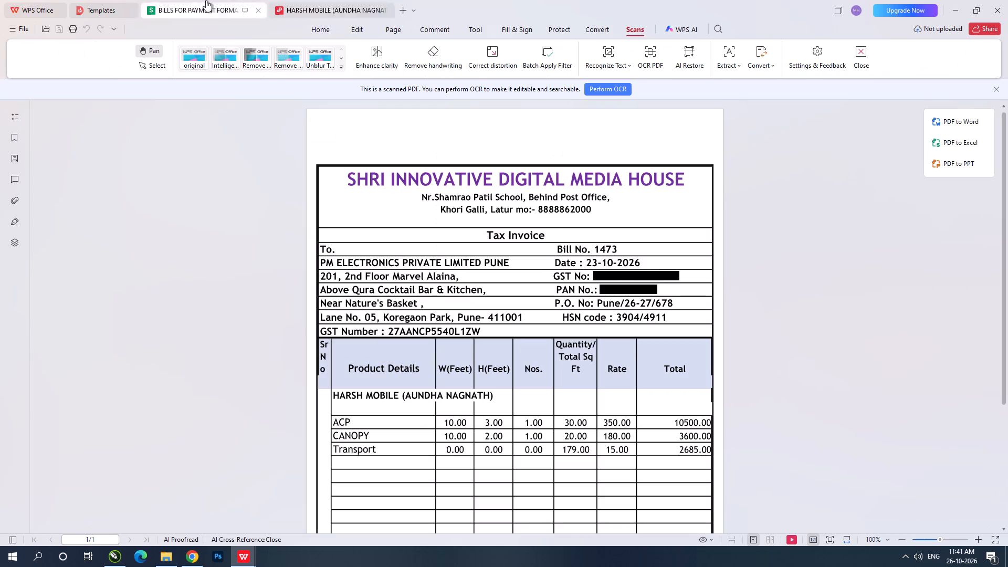
left_click(440, 151)
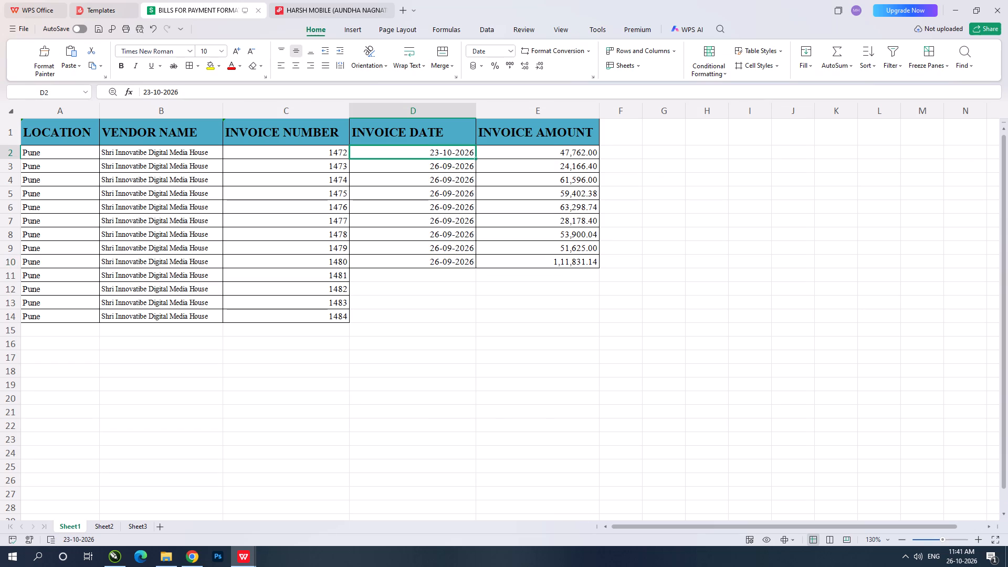
key("ctrl+c")
left_click(443, 160)
key("ctrl+v")
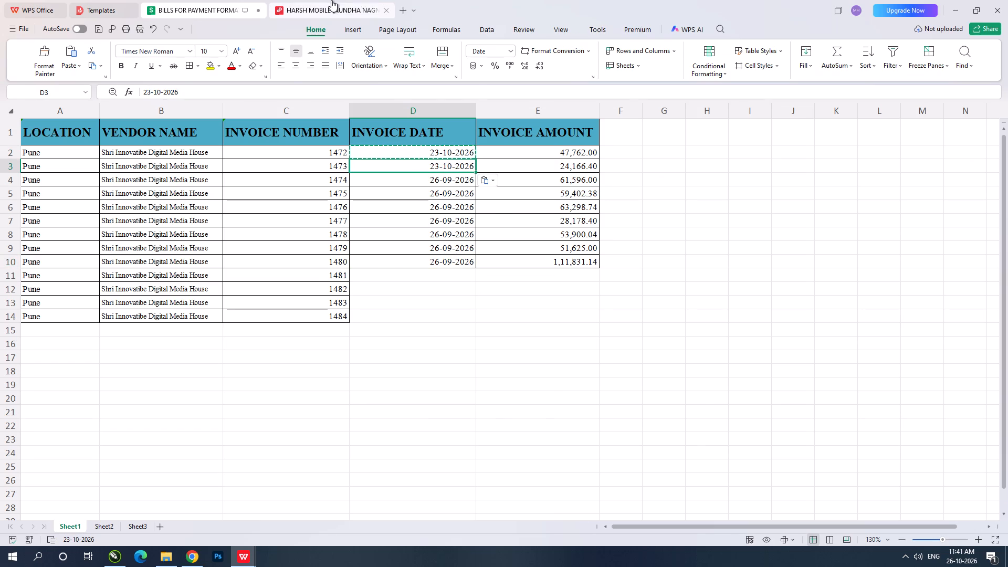
Read the total on the 1473 invoice and enter 19806.30 as its invoice amount in the spreadsheet.
left_click(331, 0)
scroll(590, 387, "down", 6)
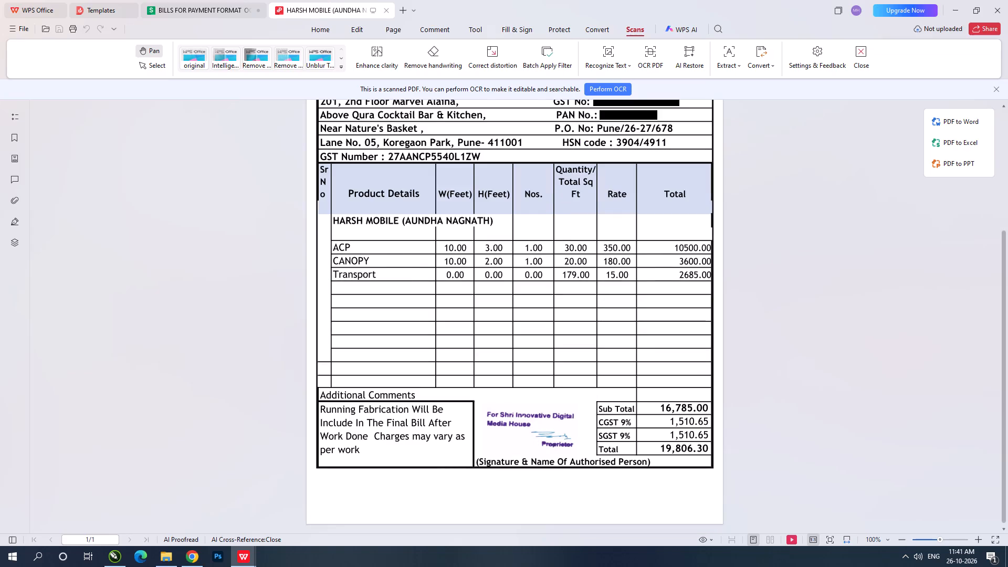
left_click(207, 0)
left_click(559, 170)
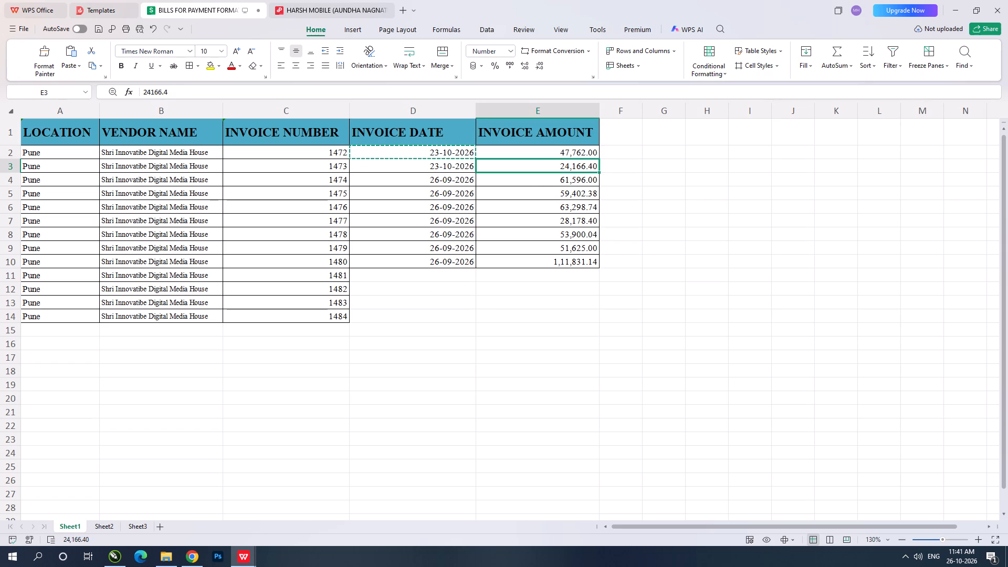
type("19806.30")
key("Tab")
left_click(246, 3)
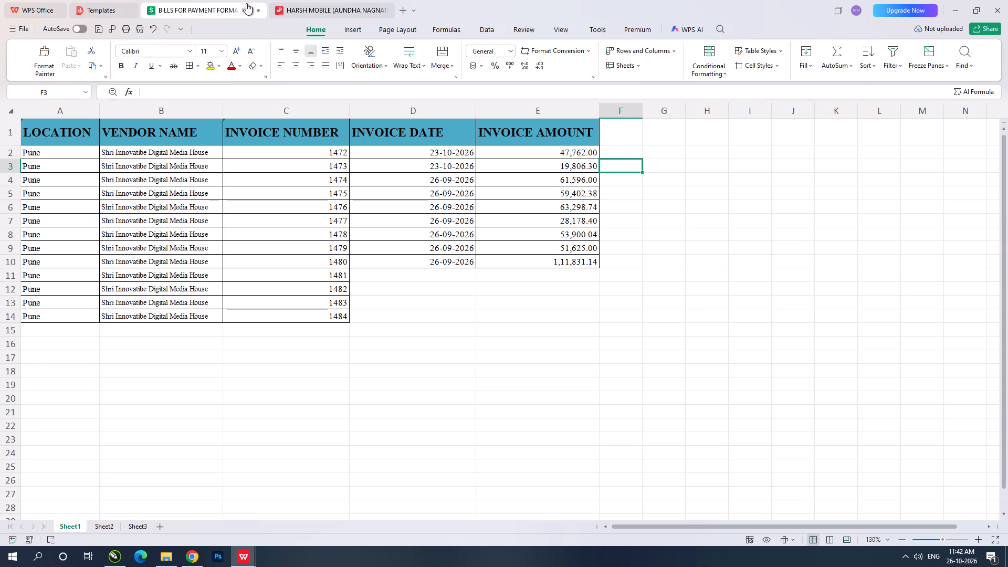
Go back to the bills folder, open folder 1474, and show its files as large icons.
key("alt+Tab")
left_click(447, 278, "alt")
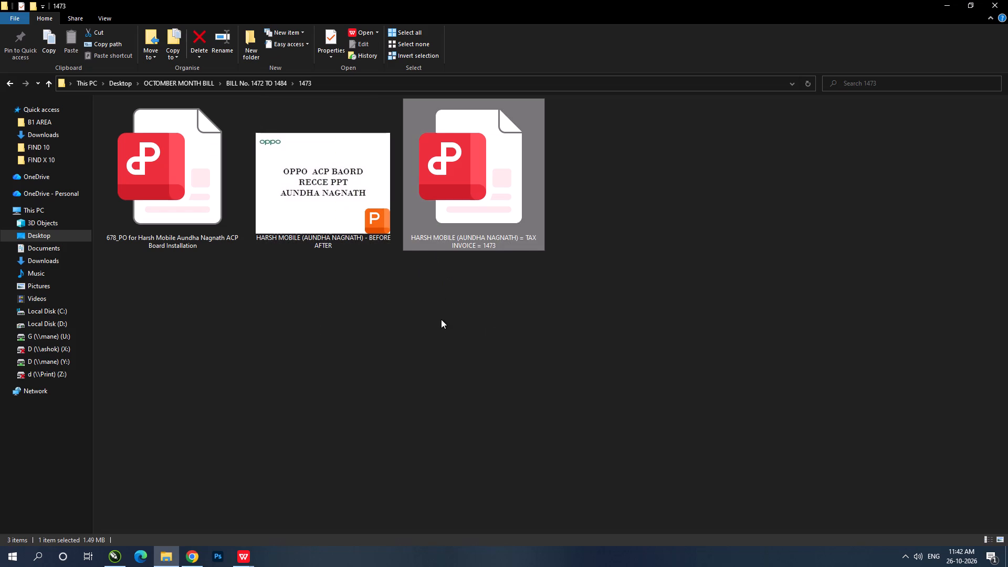
left_click(442, 320)
left_click(2, 80)
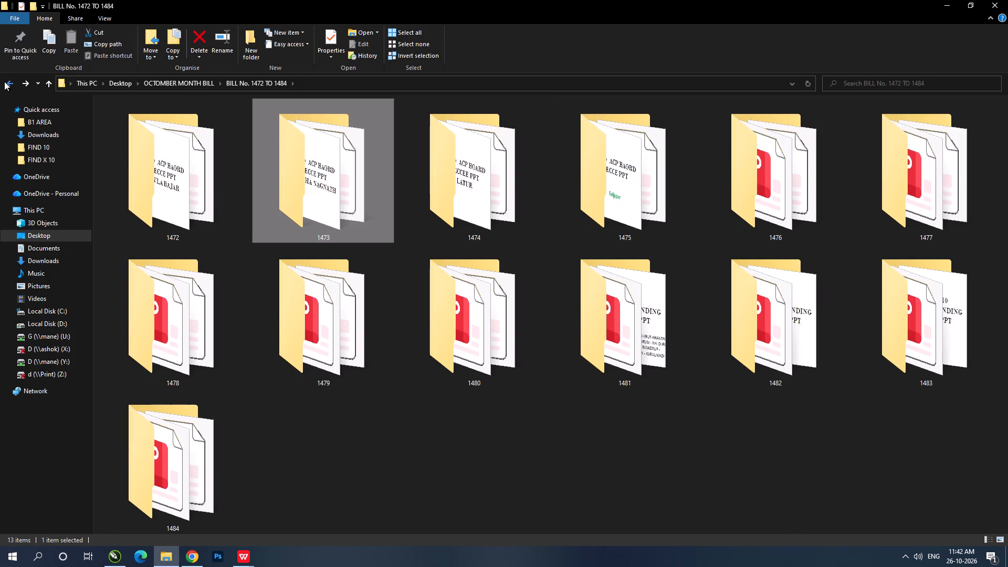
double_click(459, 143)
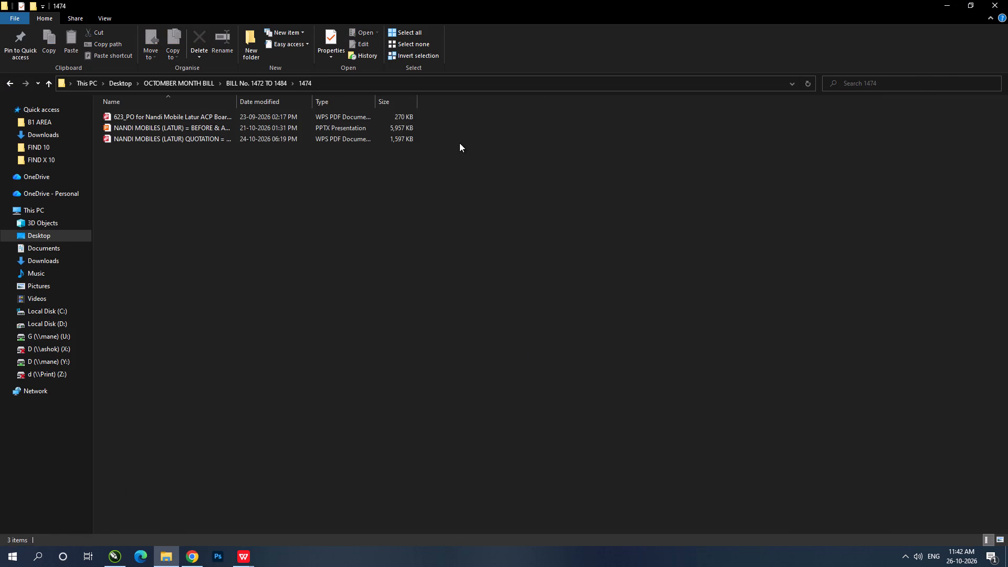
right_click(343, 272)
left_click(369, 276)
left_click(476, 279)
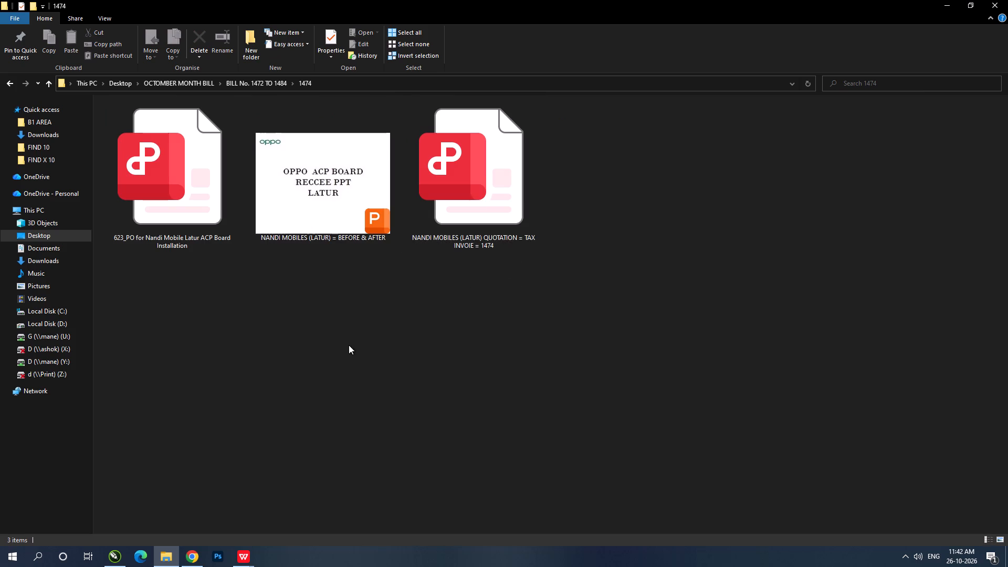
left_click(350, 344)
left_click(251, 478)
Open the Nandi Mobiles tax invoice 1474, read its total, and enter 164905 as its invoice amount in the spreadsheet.
key("alt+Tab")
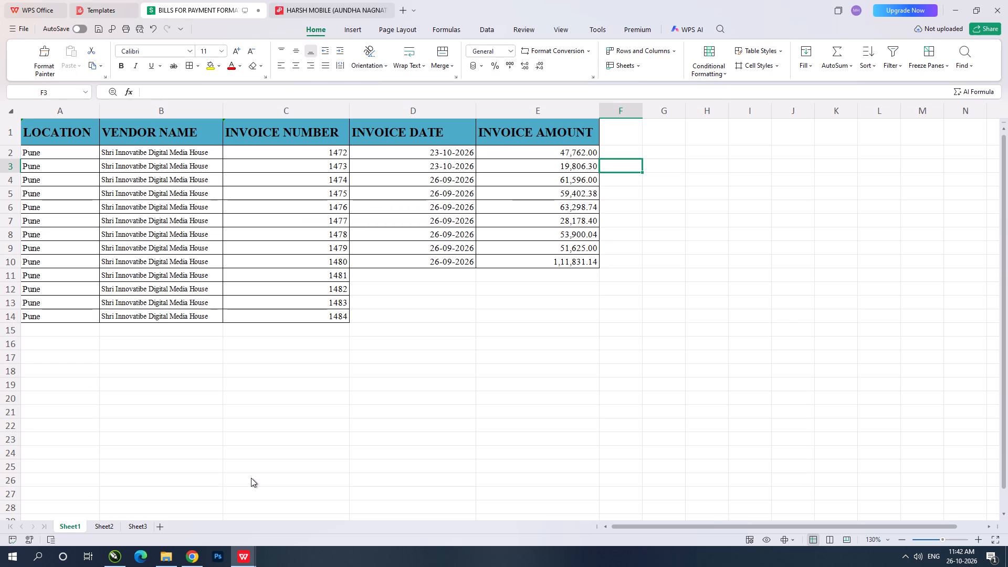
left_click(336, 182)
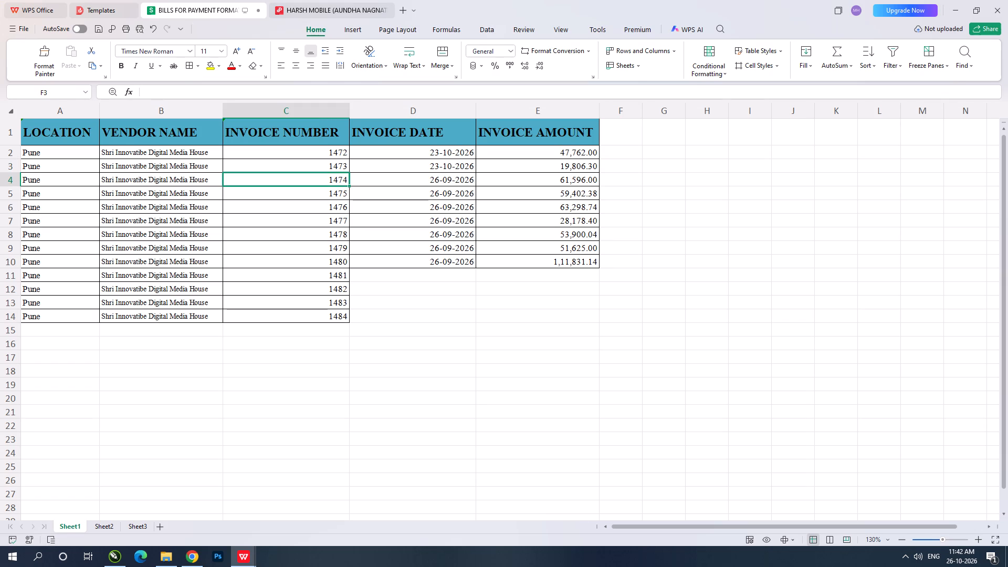
key("alt+Tab")
double_click(457, 180)
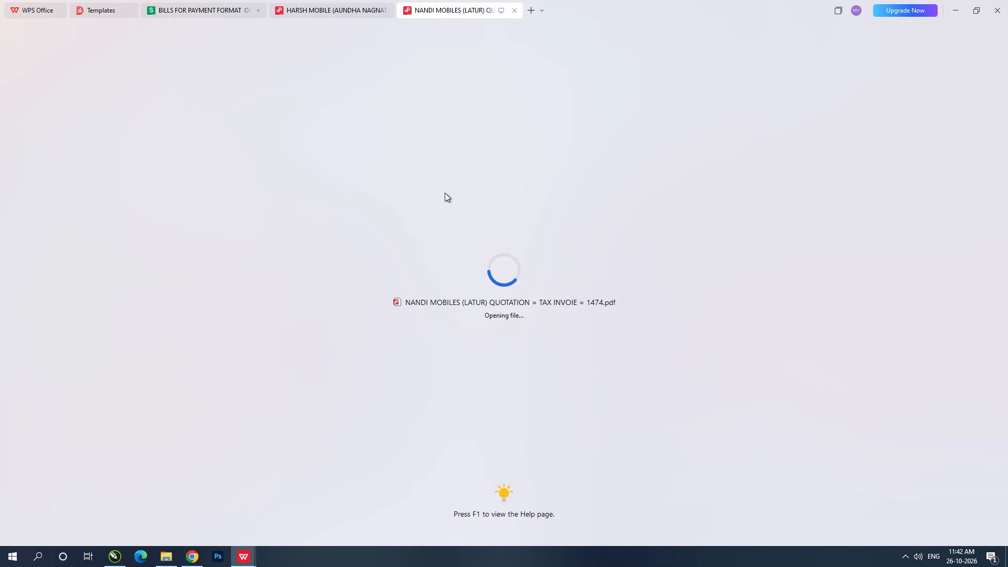
scroll(589, 437, "down", 6)
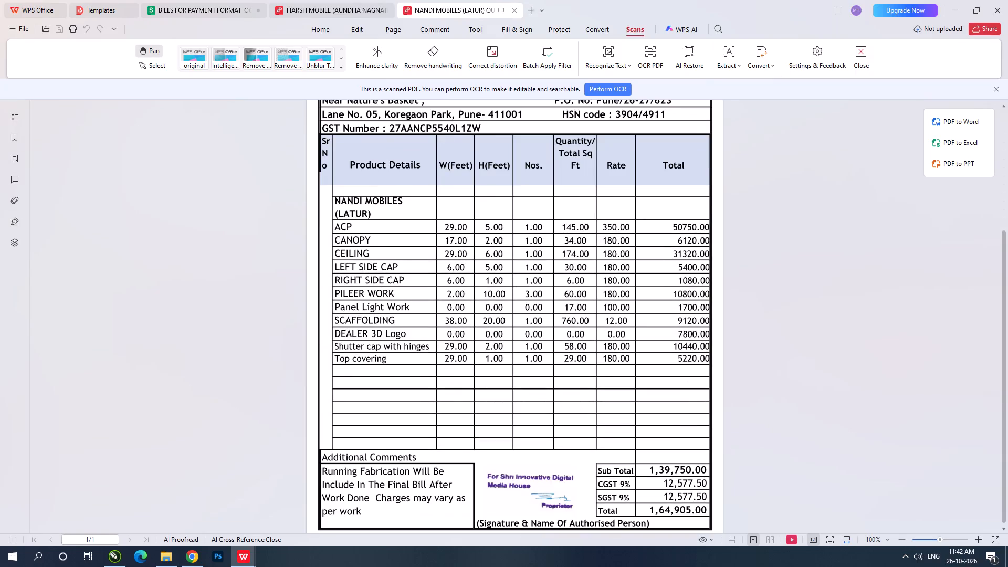
left_click(186, 0)
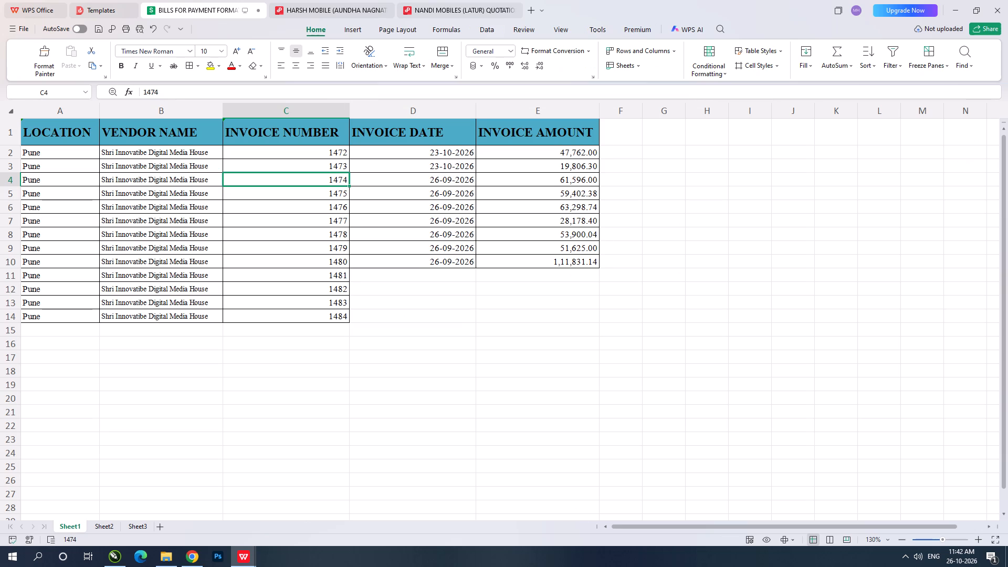
left_click(566, 182)
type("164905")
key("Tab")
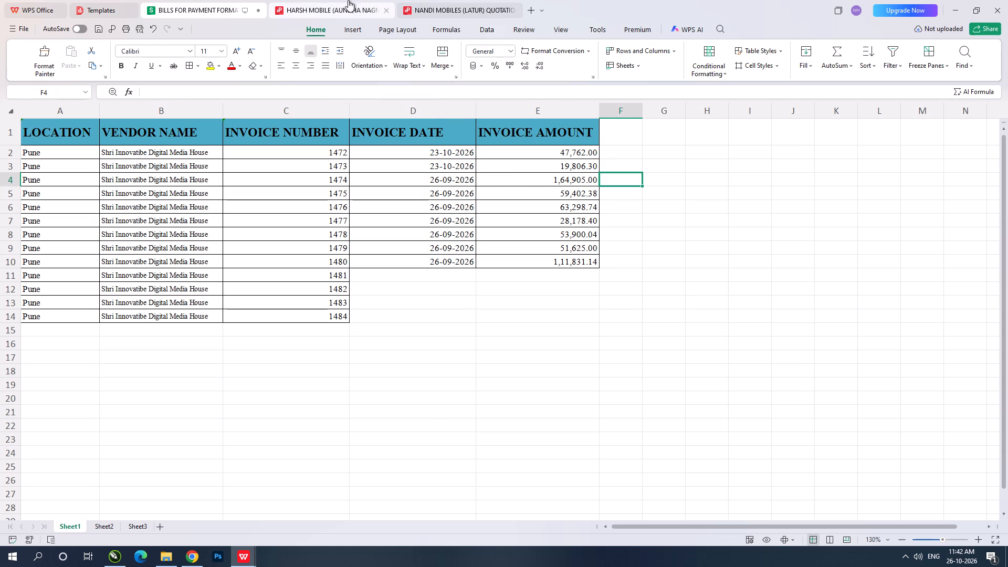
Close the tax invoice PDFs for bills 1473 and 1474 and return to the payment spreadsheet.
left_click(383, 10)
left_click(383, 10)
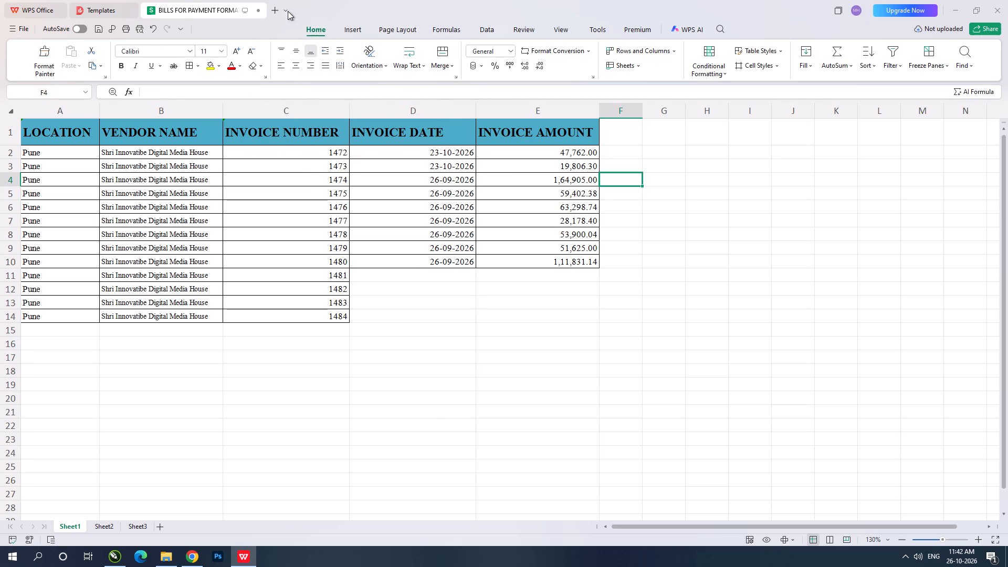
left_click(178, 0)
Go back to the bills folder, open folder 1475, and show its files as large icons.
key("alt+Tab")
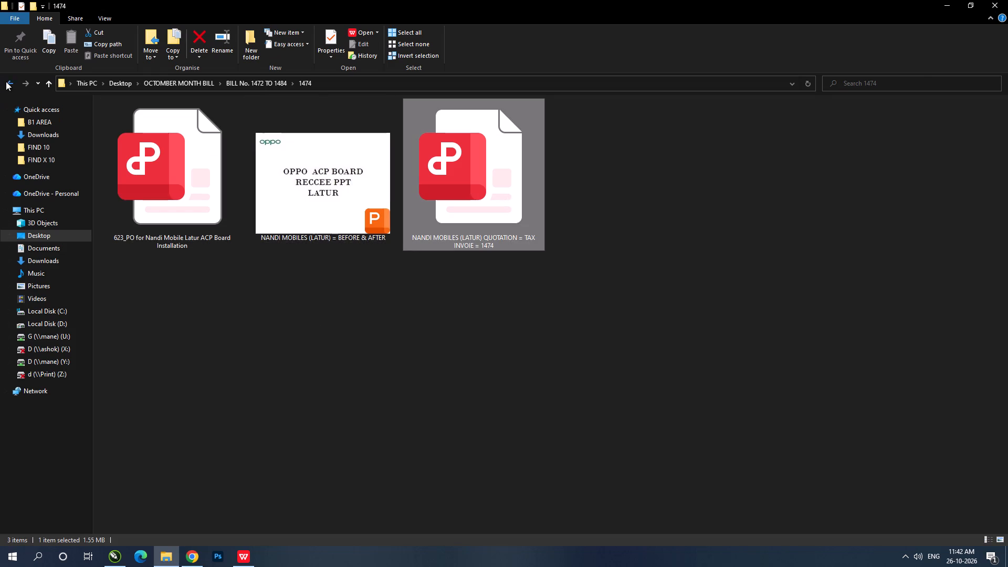
left_click(6, 81)
double_click(639, 168)
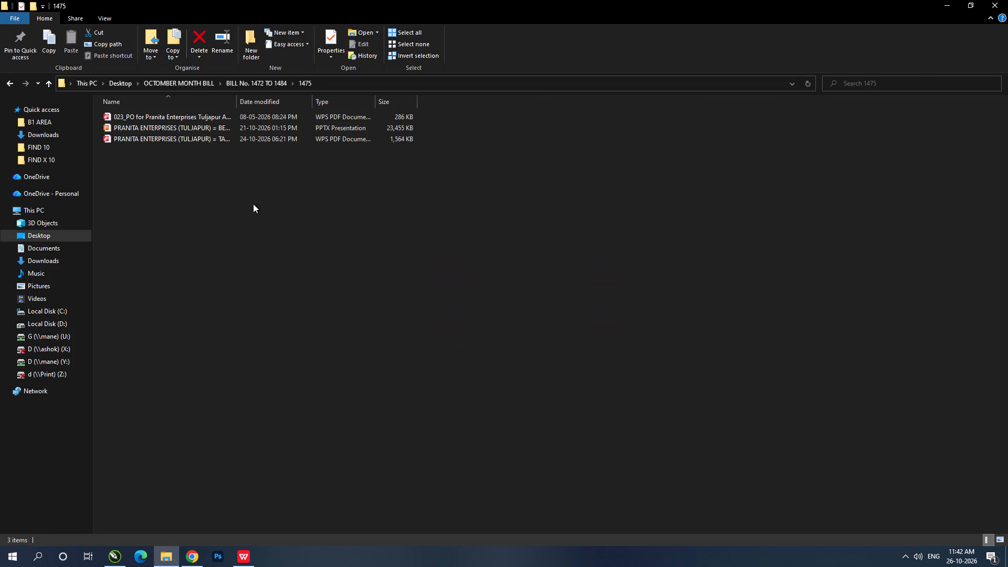
right_click(247, 216)
left_click(307, 222)
left_click(410, 220)
left_click_drag(357, 384, 366, 377)
Open the Pranita Enterprises tax invoice 1475, read its total, and enter 95247.24 as its invoice amount in the spreadsheet.
double_click(508, 182)
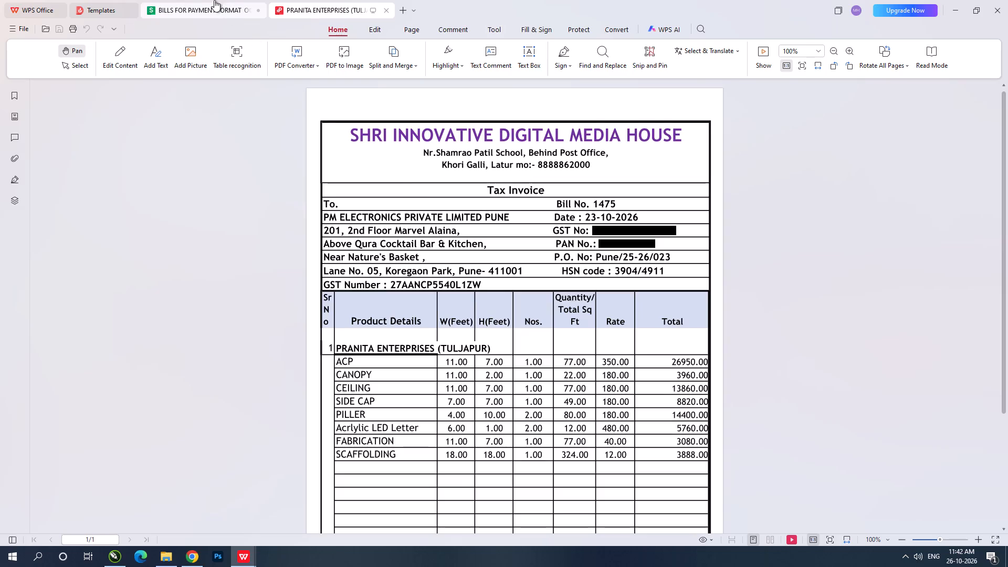
scroll(562, 394, "down", 6)
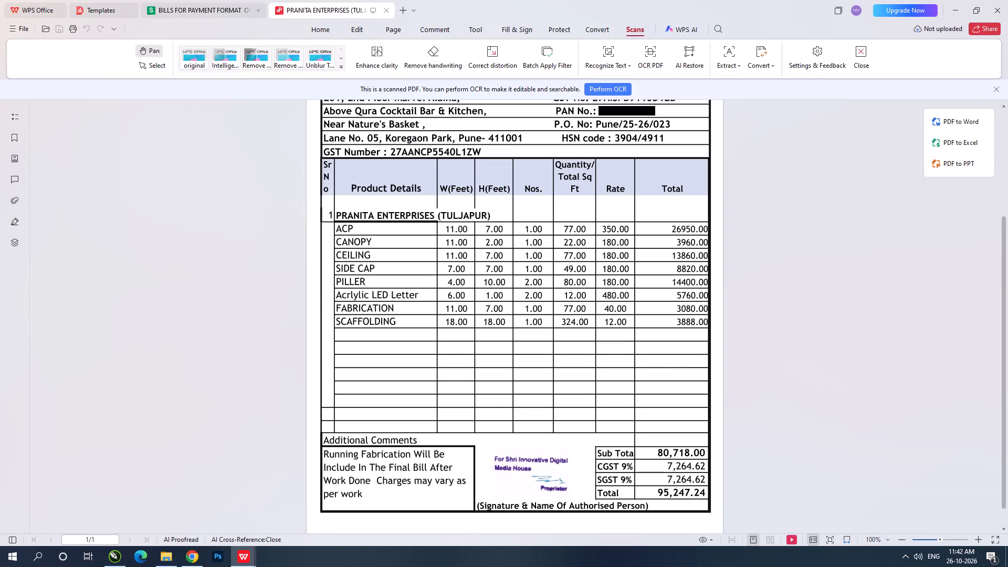
left_click(184, 0)
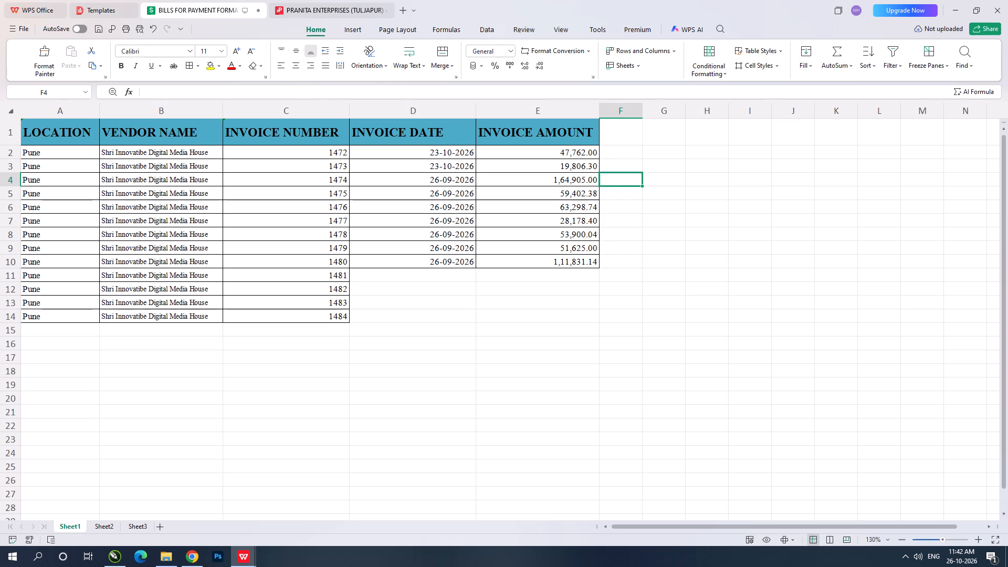
left_click(579, 194)
key("9")
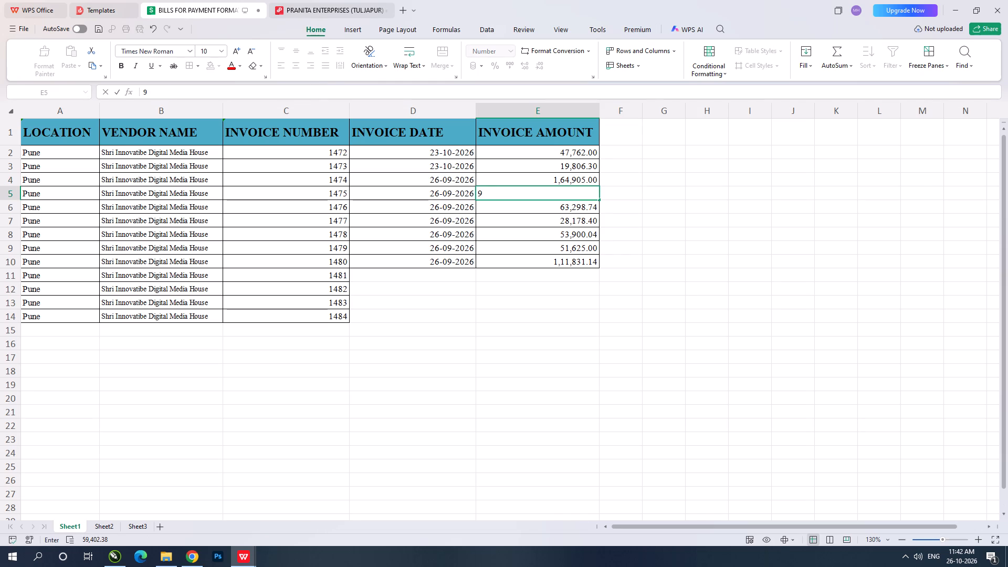
type("5247")
left_click(319, 0)
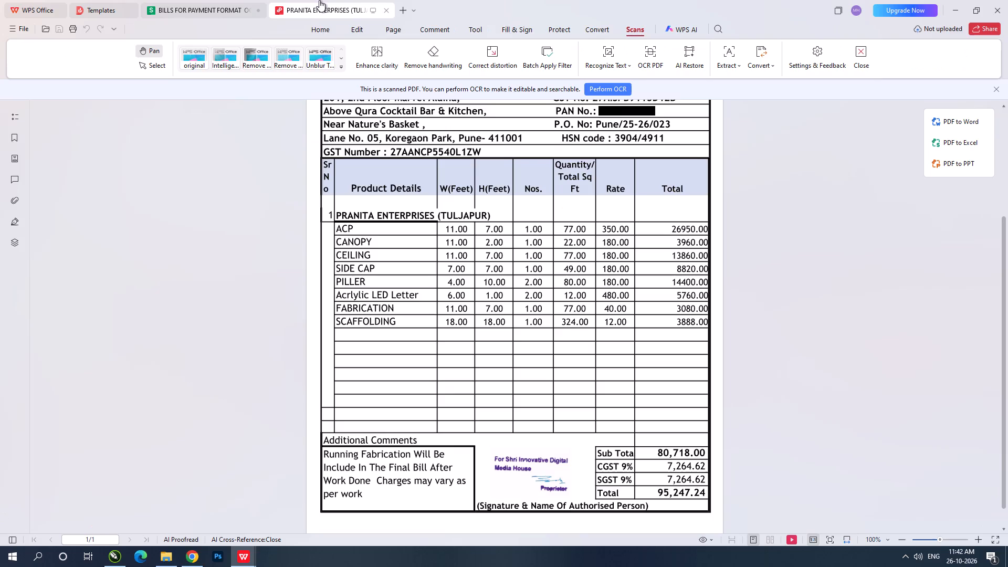
left_click(227, 0)
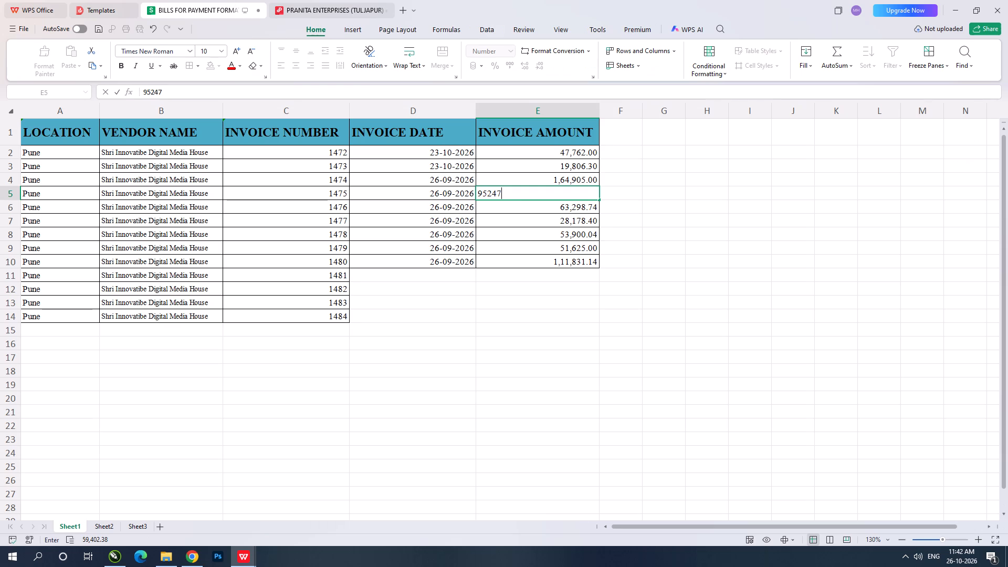
type(".24")
key("Tab")
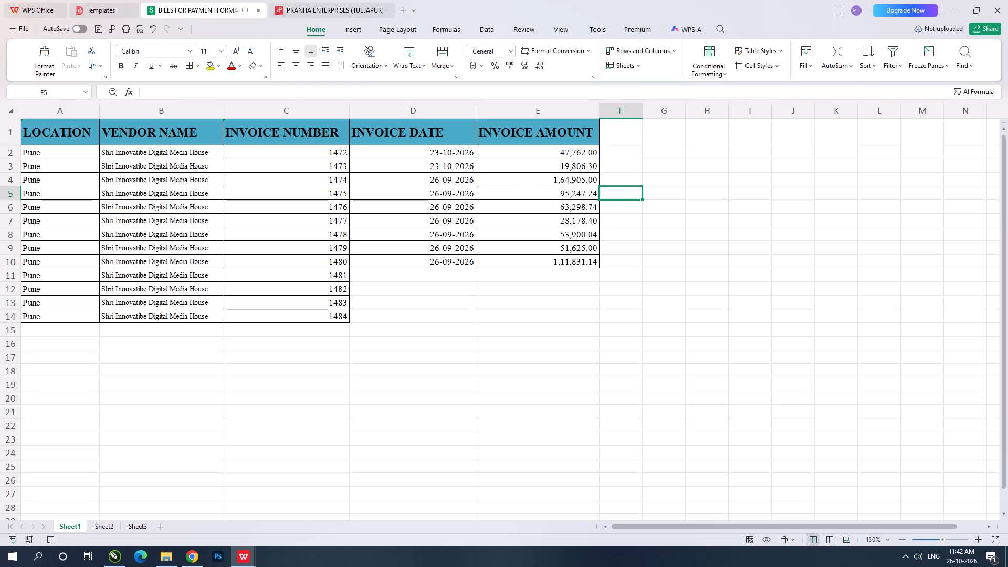
Check the date on invoice 1475 and copy 23-10-2026 into the invoice date cells of invoices 1474 and 1475.
left_click(310, 0)
scroll(532, 328, "up", 4)
left_click(202, 0)
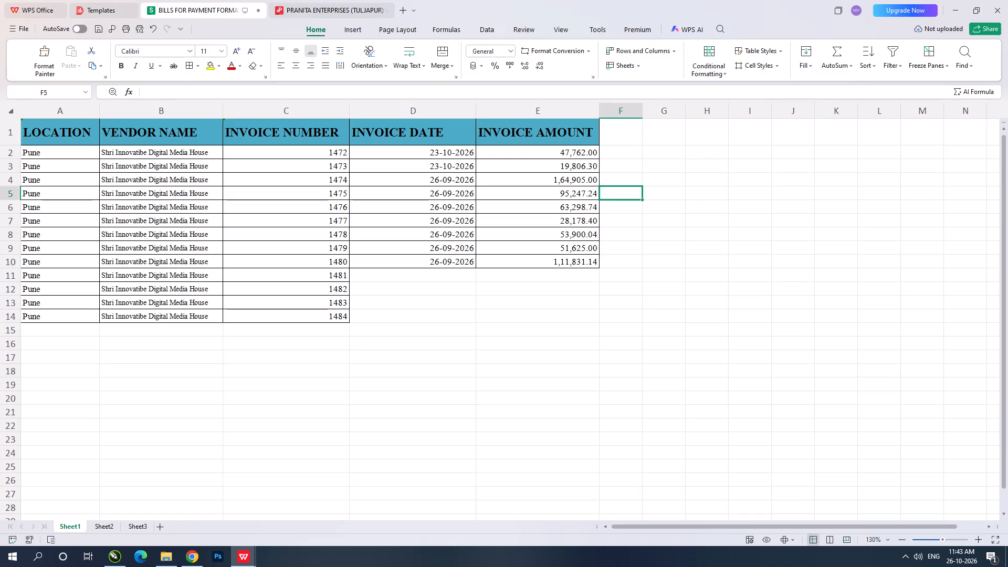
left_click(436, 164)
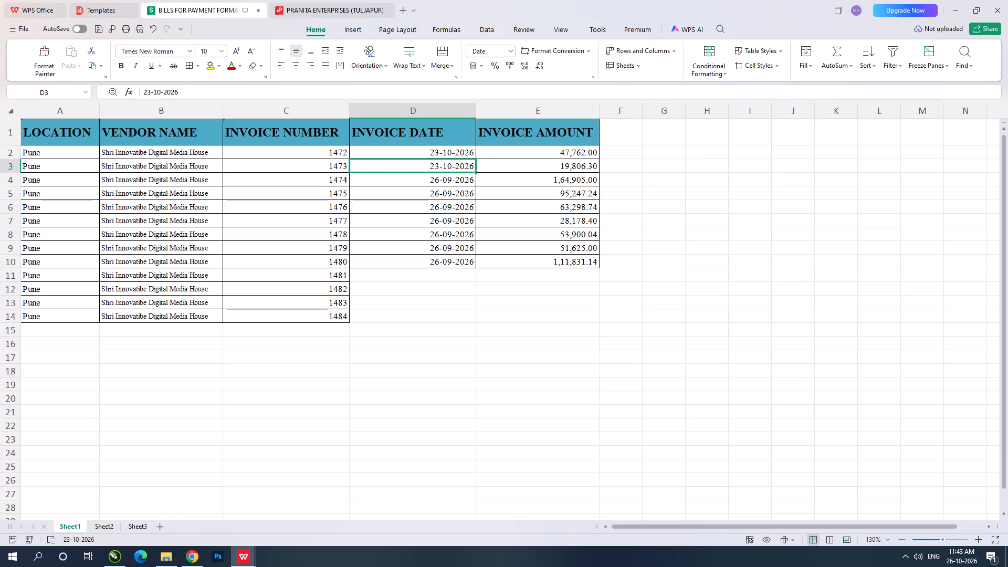
key("ctrl+c")
left_click(454, 184)
key("ctrl+v")
left_click(446, 196)
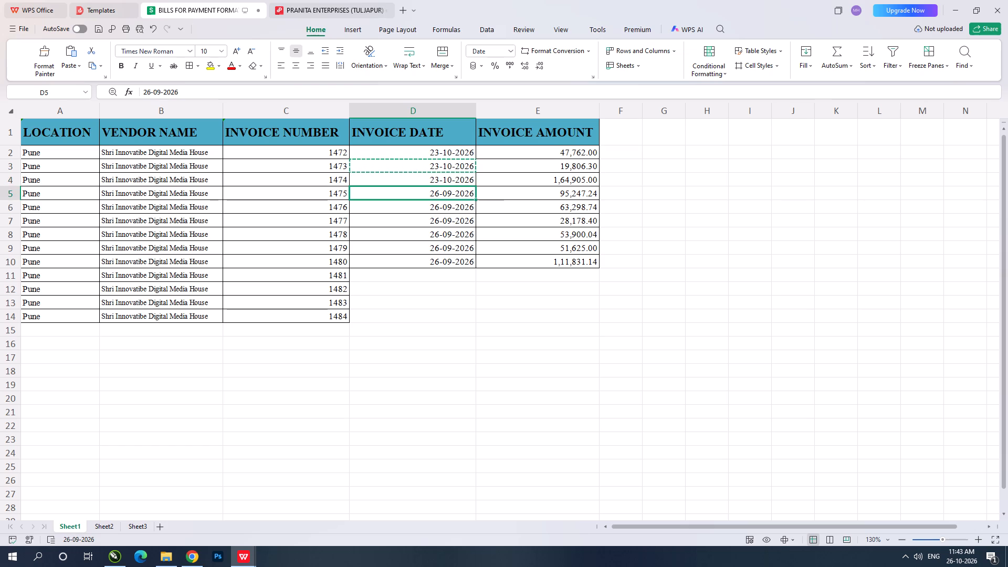
key("ctrl+v")
left_click(448, 206)
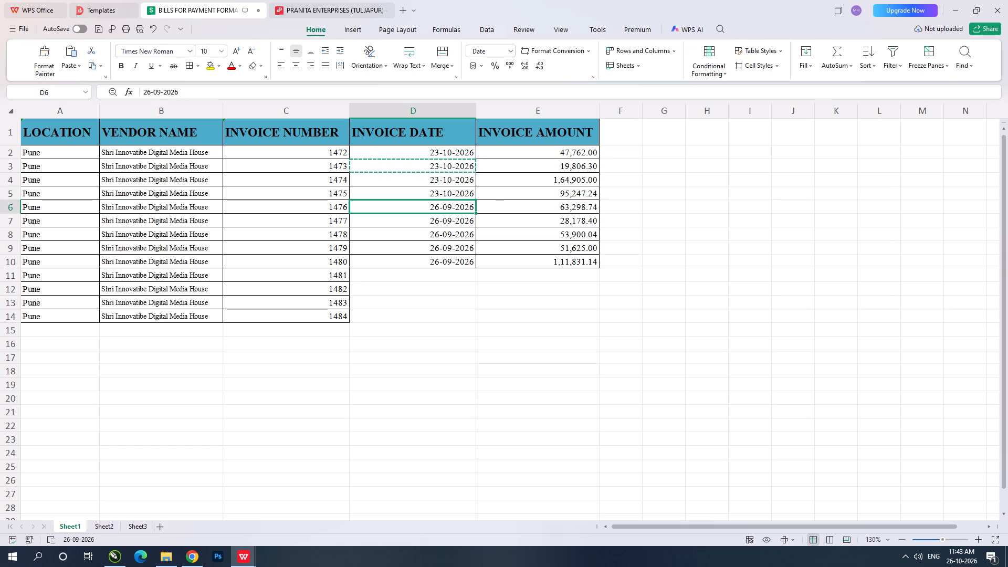
left_click(458, 195)
Recheck the date and total on the Pranita Enterprises tax invoice 1475.
left_click(332, 0)
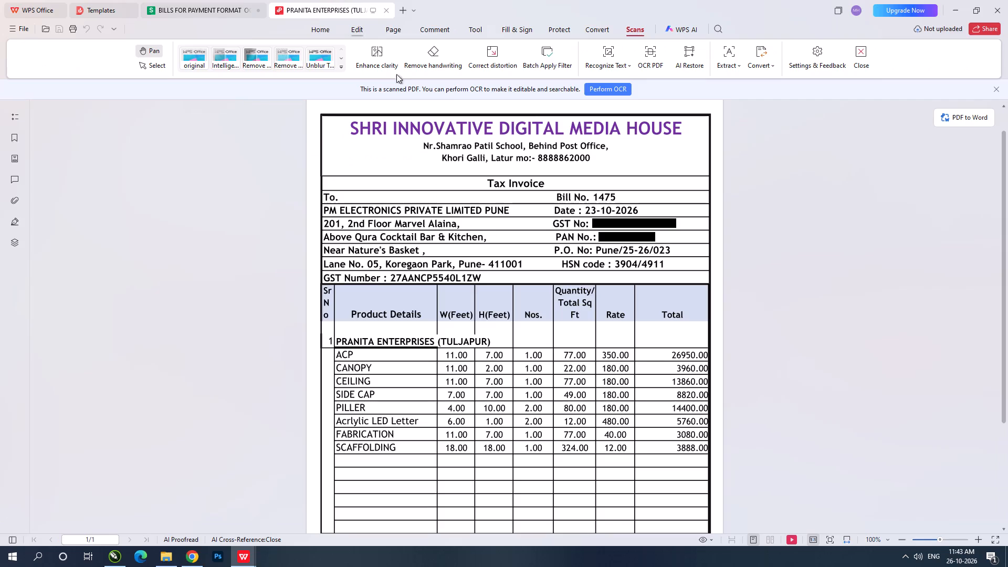
scroll(539, 362, "down", 5)
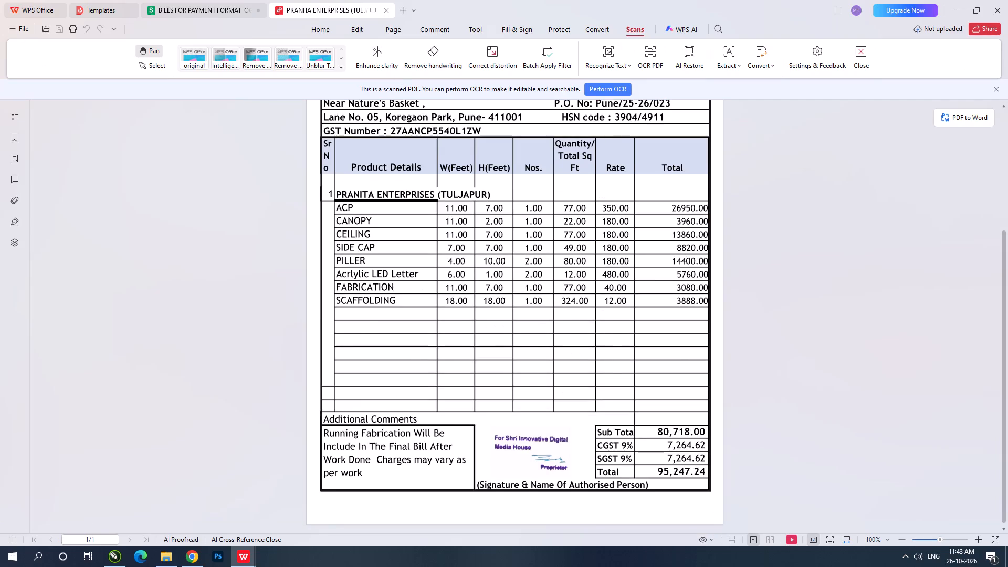
scroll(521, 362, "up", 9)
Return to the bills folder, open folder 1476, show its files as large icons, and open the Motivation Camp Carnival Latur tax invoice.
key("alt+Tab")
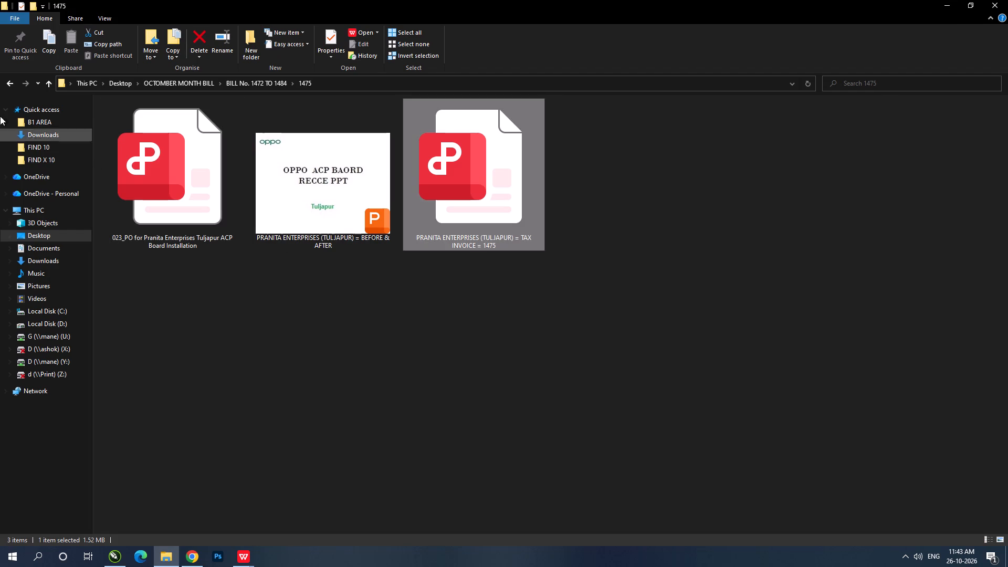
left_click(9, 82)
left_click(794, 192)
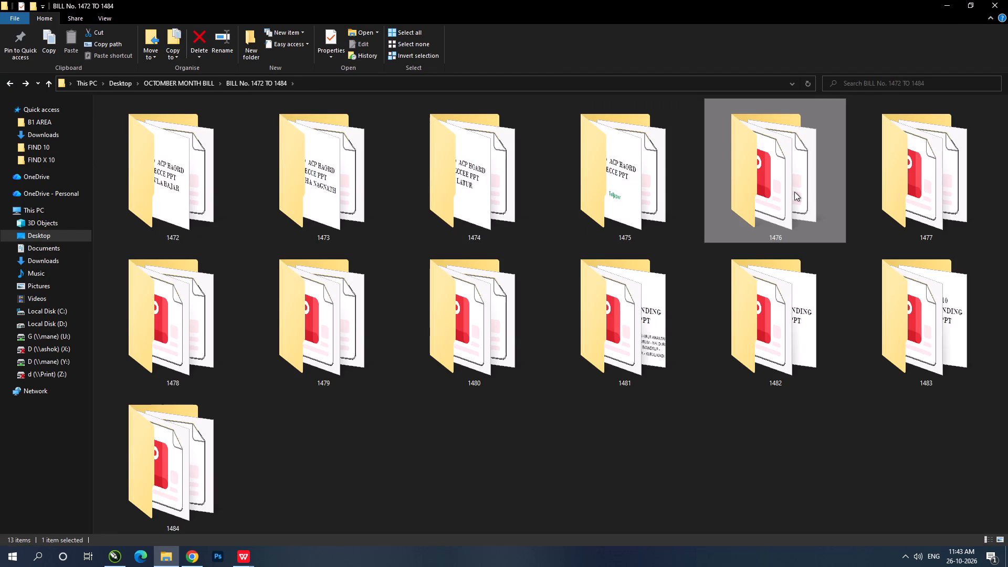
double_click(794, 192)
right_click(369, 261)
left_click(439, 265)
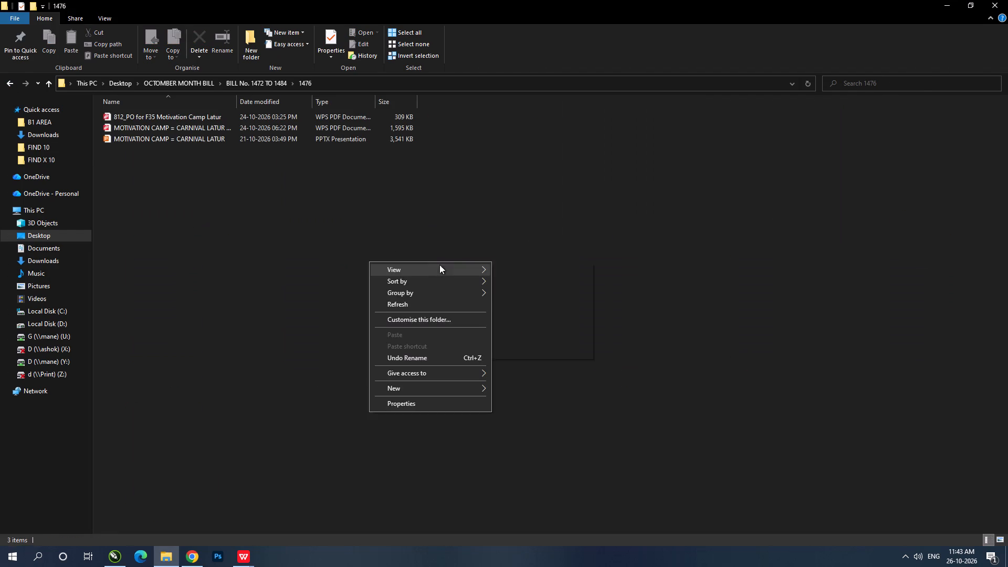
left_click(538, 268)
left_click(309, 390)
double_click(326, 195)
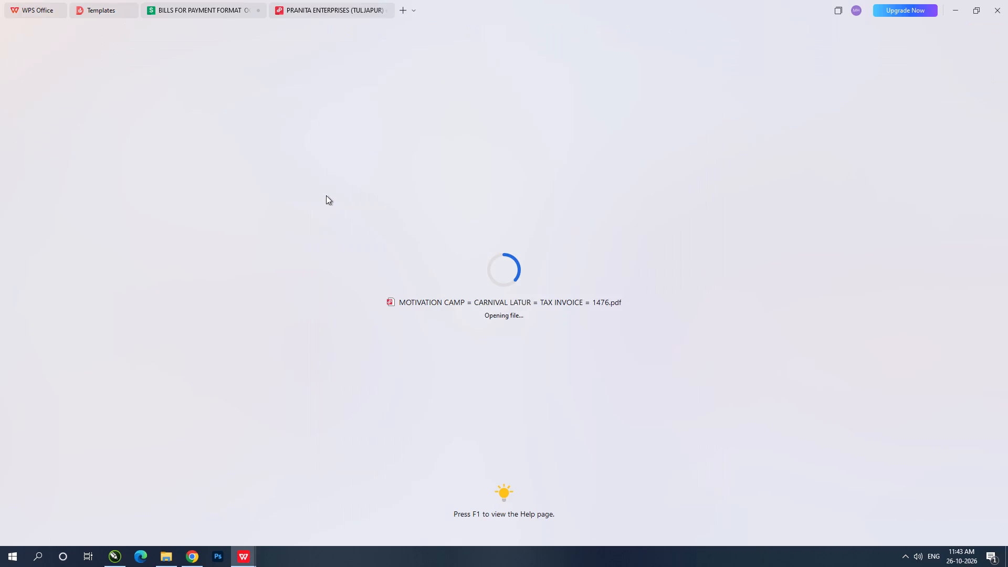
Close the tax invoice PDF for bill 1475 and return to the payment spreadsheet.
left_click(206, 3)
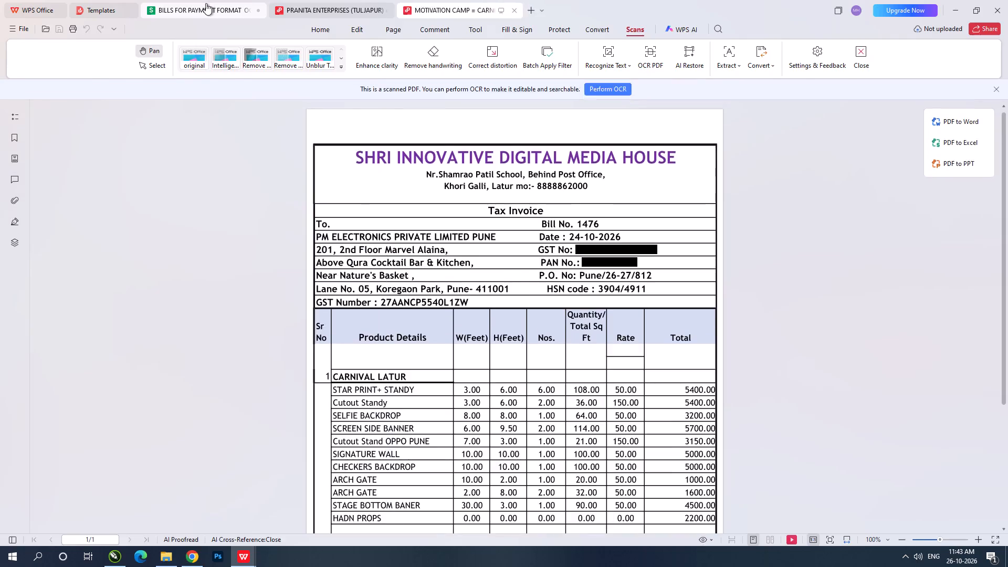
left_click(429, 211)
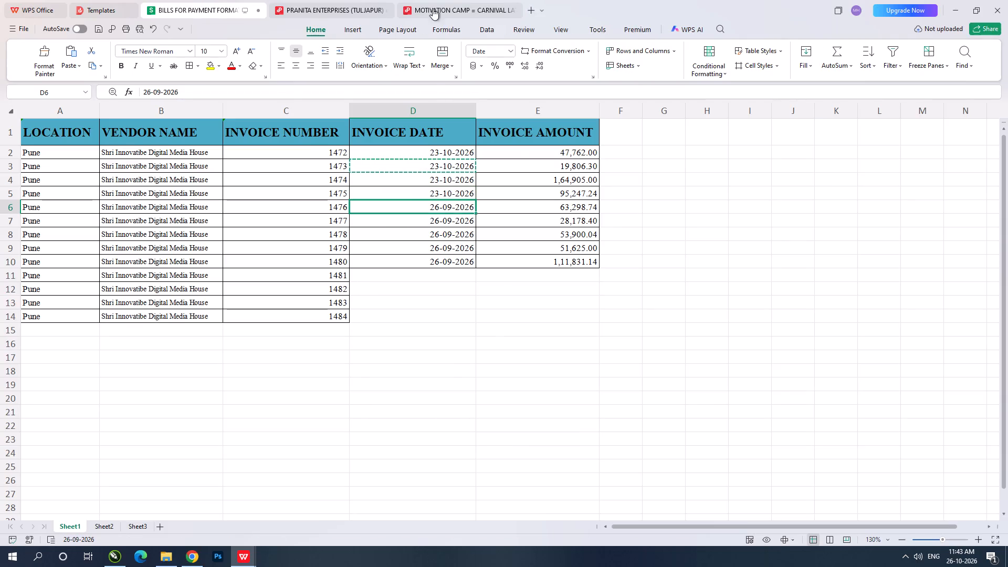
left_click(439, 0)
left_click(328, 0)
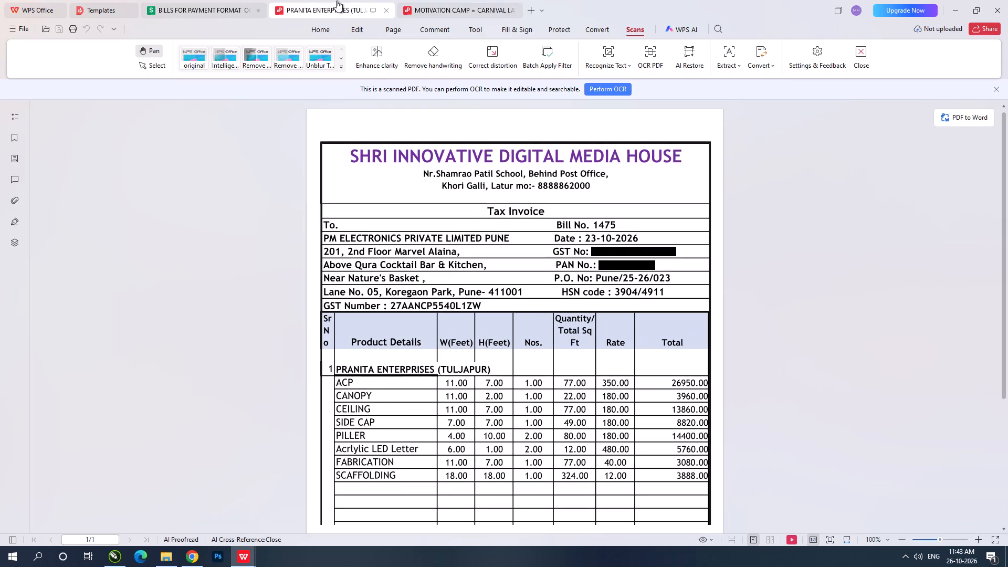
left_click(386, 10)
left_click(194, 0)
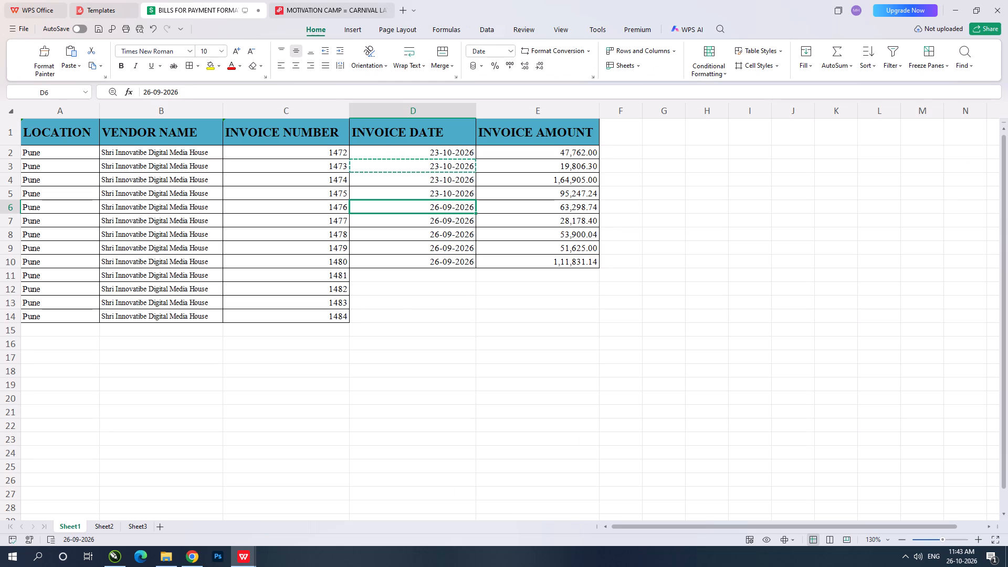
Copy the date of invoice 1475 into the date cell of invoice 1476 and change it to 24-10-2026.
left_click(438, 209)
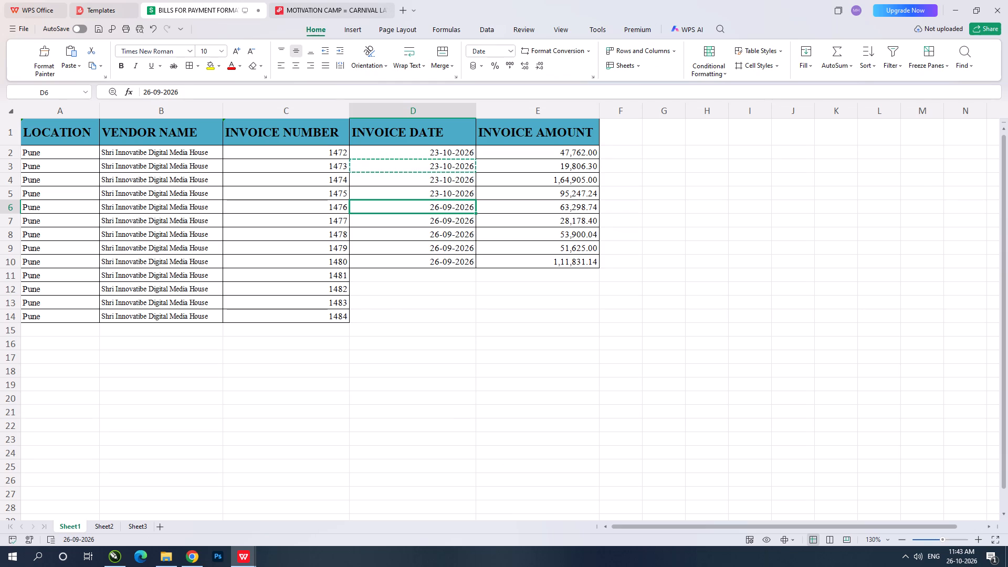
left_click(433, 195)
key("ctrl+c")
left_click(435, 208)
key("ctrl+v")
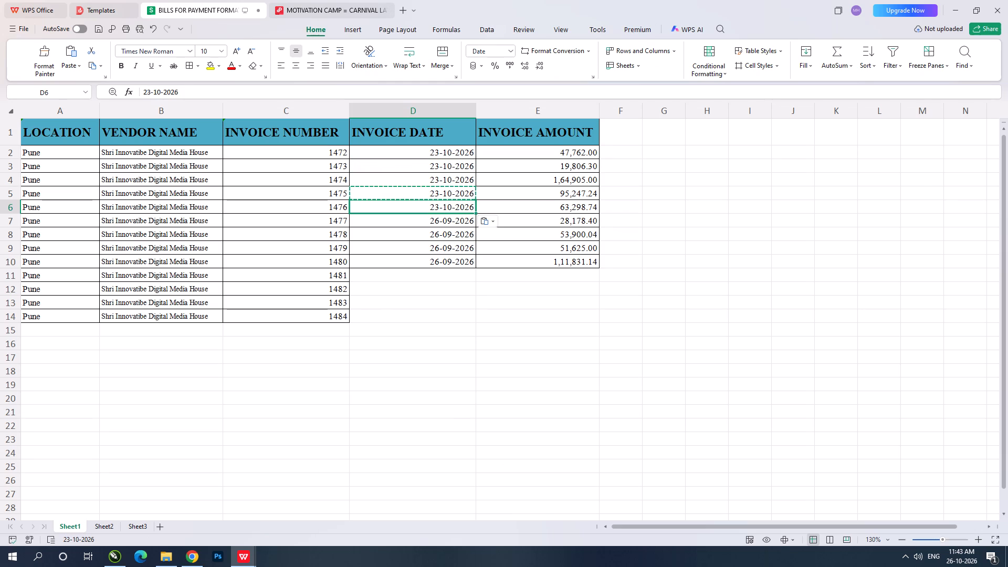
double_click(436, 209)
left_click(356, 204)
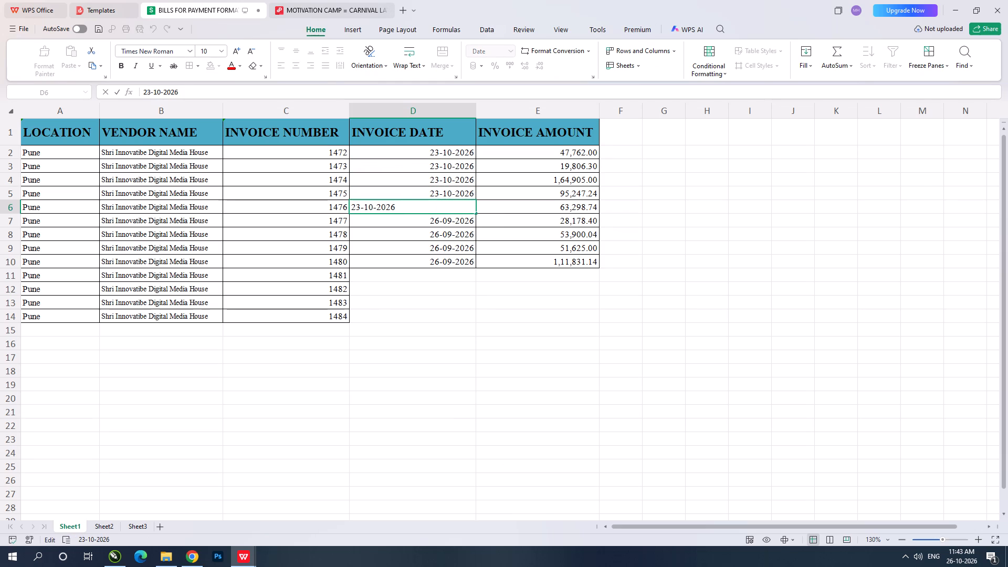
key("4")
key("Tab")
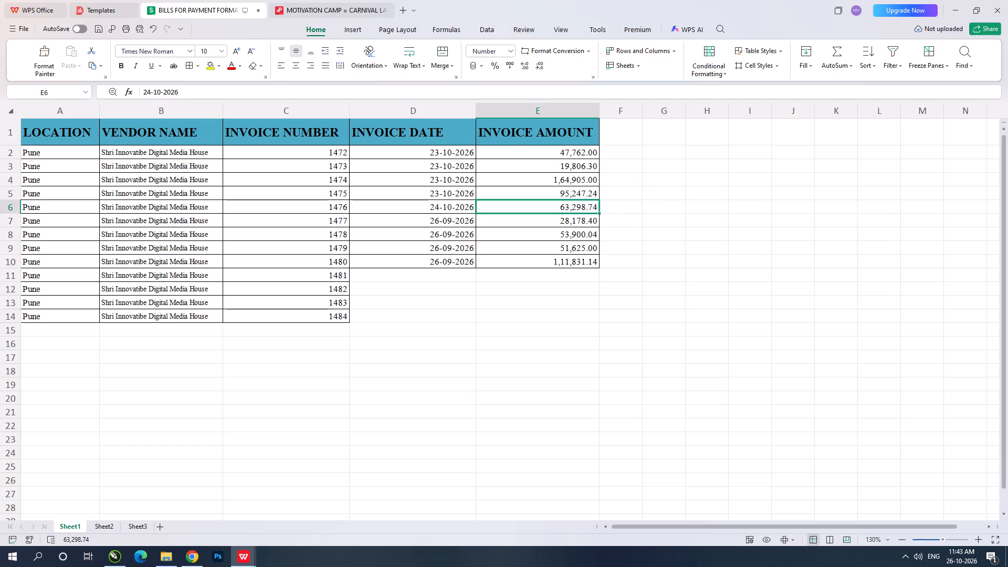
Read the total on tax invoice 1476, enter 49737 as its invoice amount, and save the spreadsheet.
left_click(265, 0)
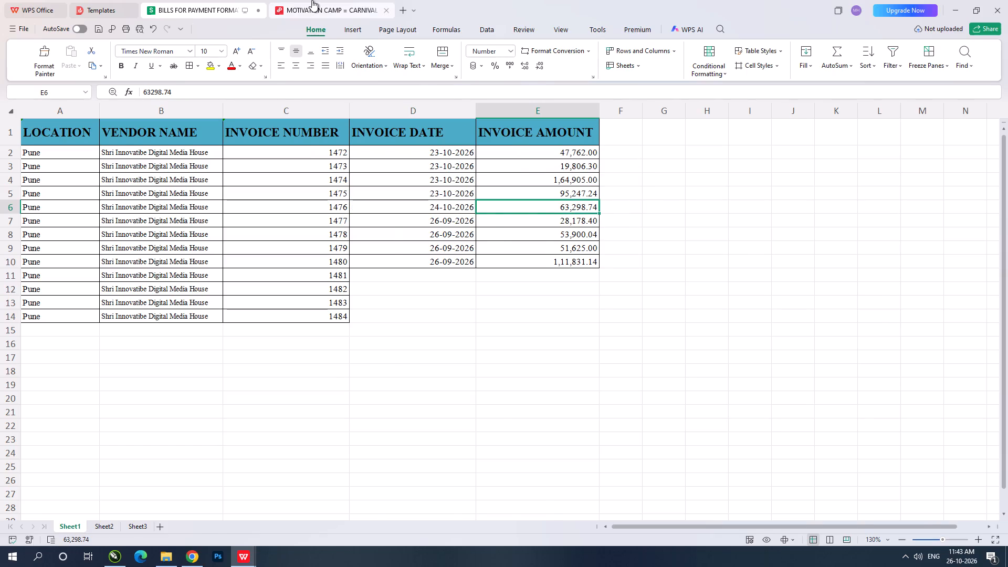
left_click(312, 0)
scroll(475, 323, "down", 6)
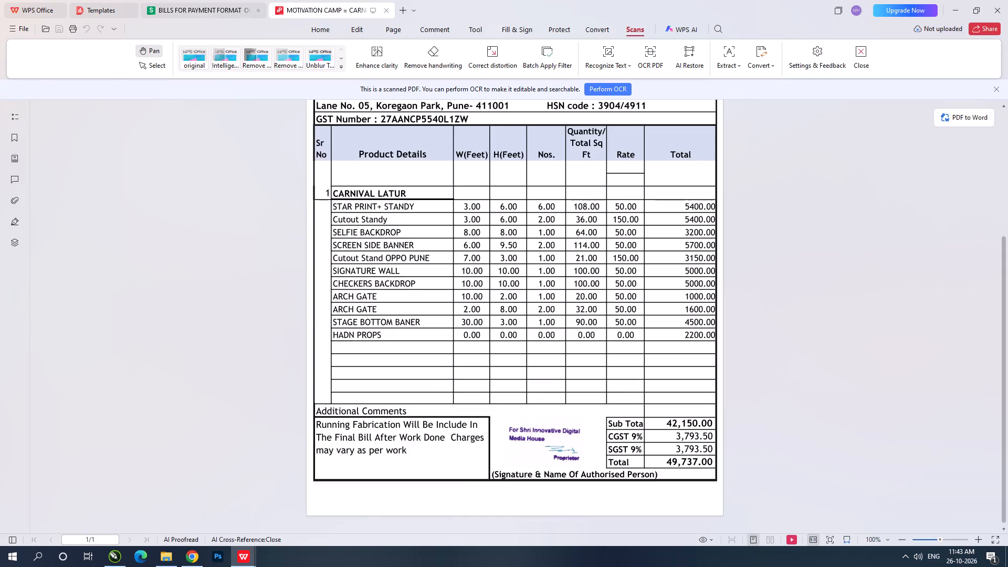
left_click(196, 0)
left_click(573, 208)
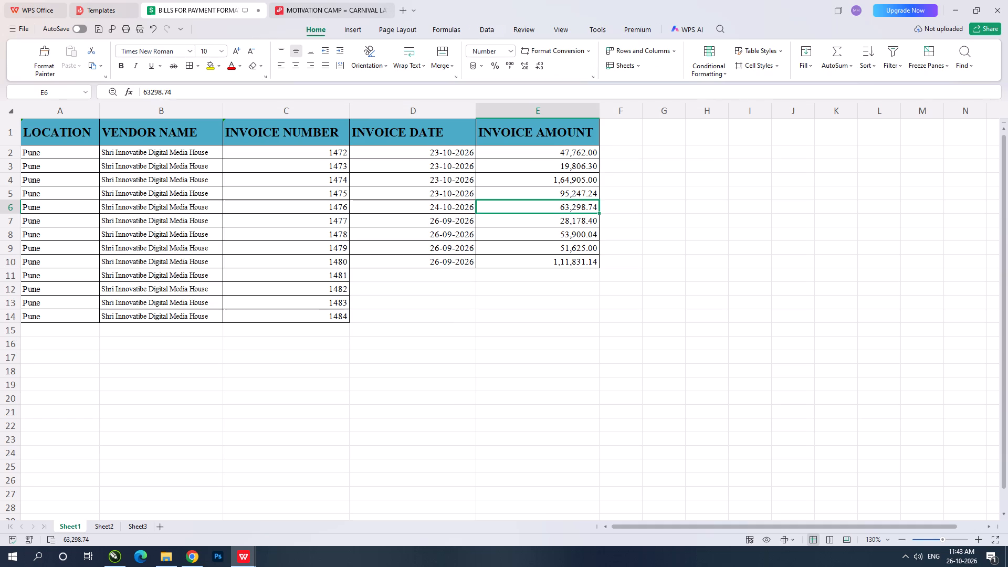
type("49737")
key("Tab")
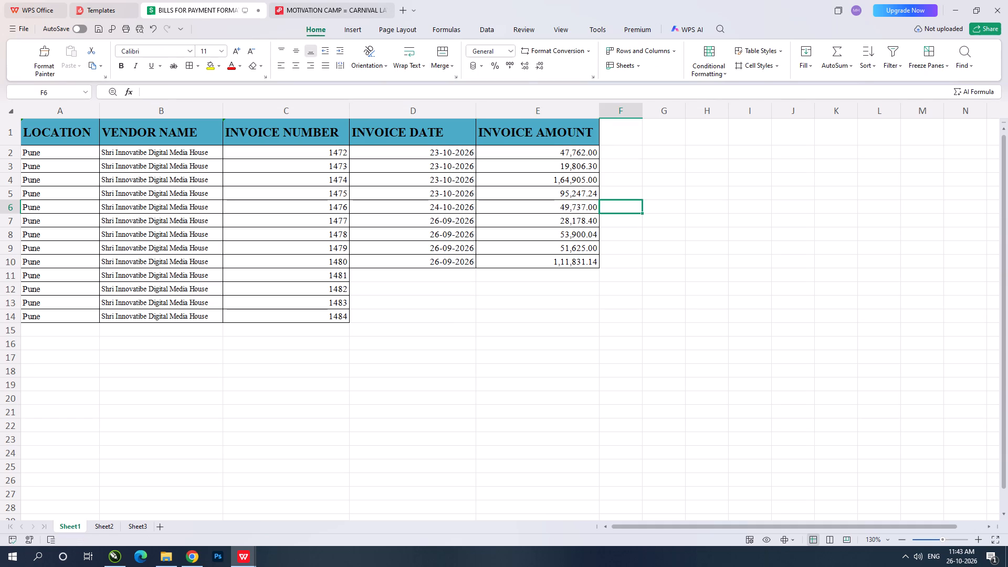
key("ctrl+s")
Close the tax invoice PDF for bill 1476, return to the payment spreadsheet, and save it.
left_click(456, 220)
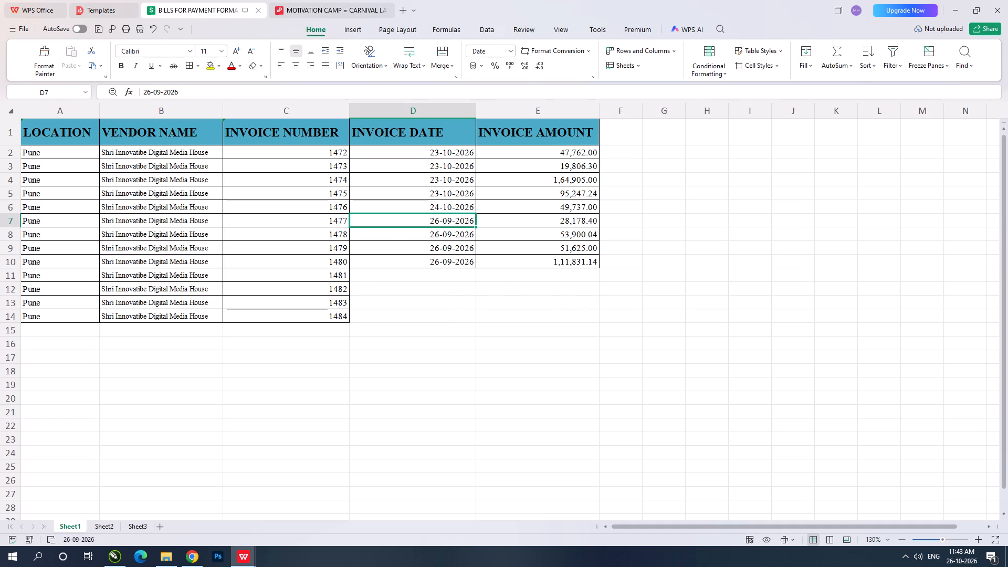
left_click(311, 0)
left_click(385, 8)
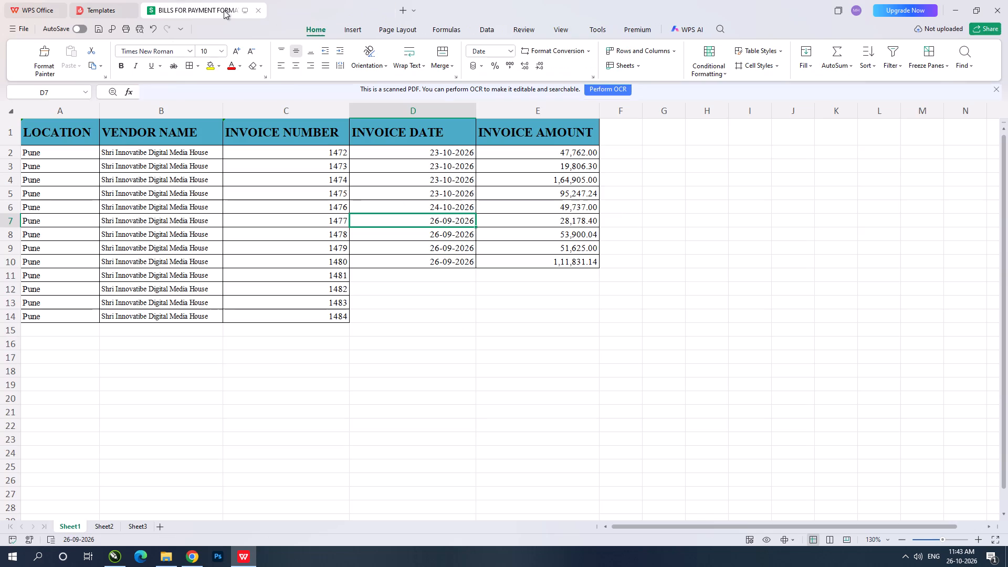
left_click(179, 0)
key("ctrl+s")
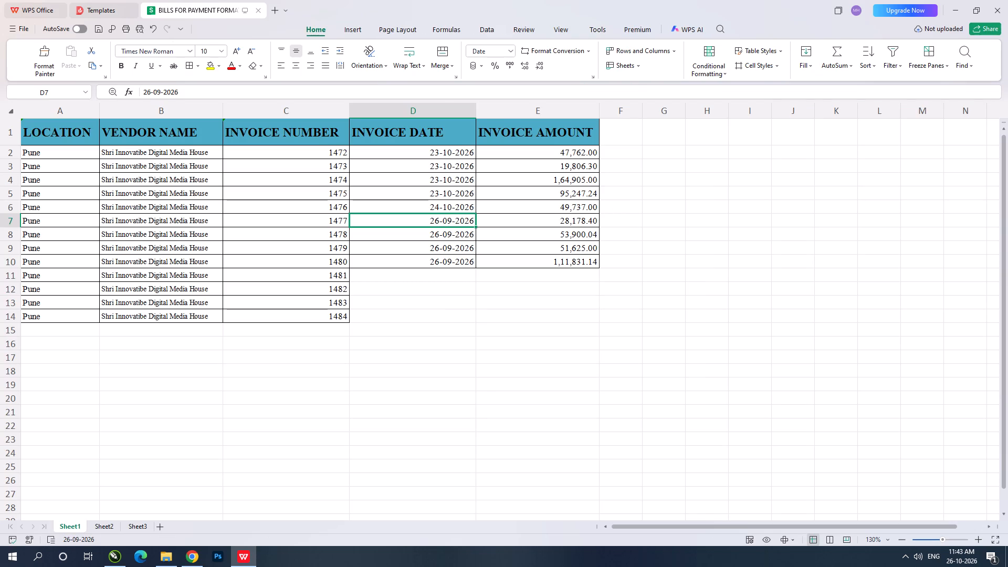
Go back to the bills folder, open folder 1477, show its files as large icons, and open the Motivation Camp Solapur tax invoice.
key("alt+Tab")
left_click(10, 79)
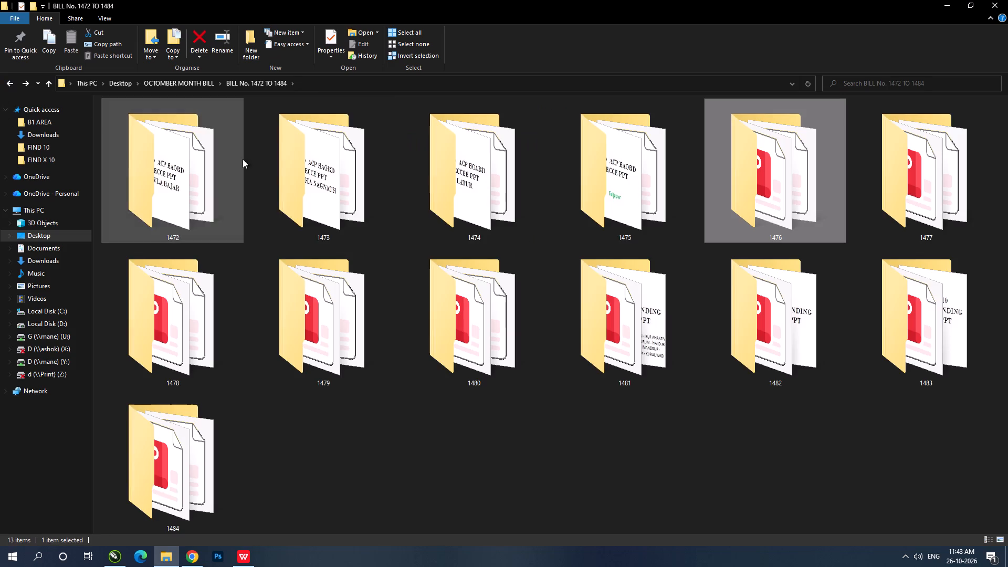
double_click(929, 197)
right_click(312, 267)
left_click(383, 274)
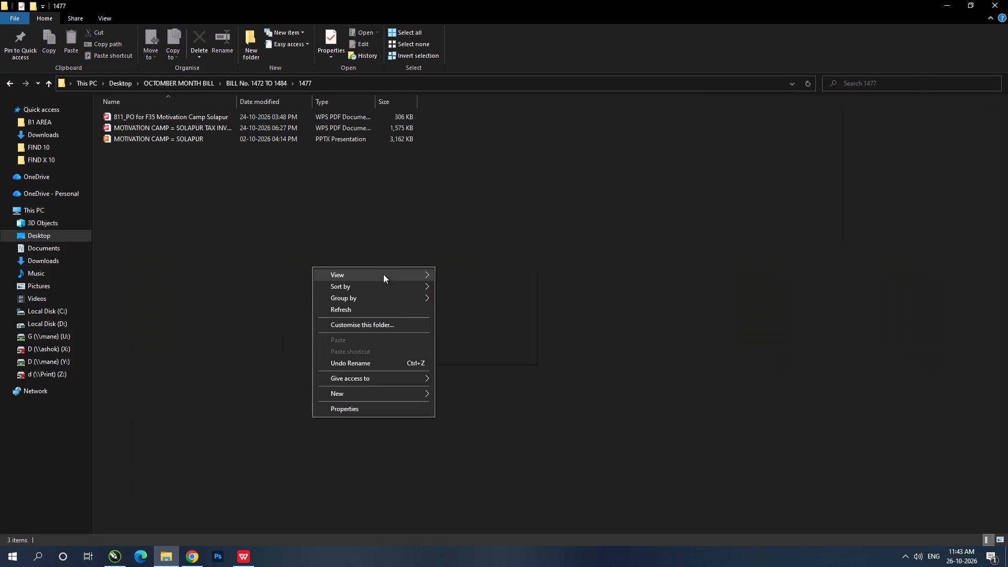
left_click(519, 274)
left_click_drag(296, 390, 299, 382)
double_click(329, 178)
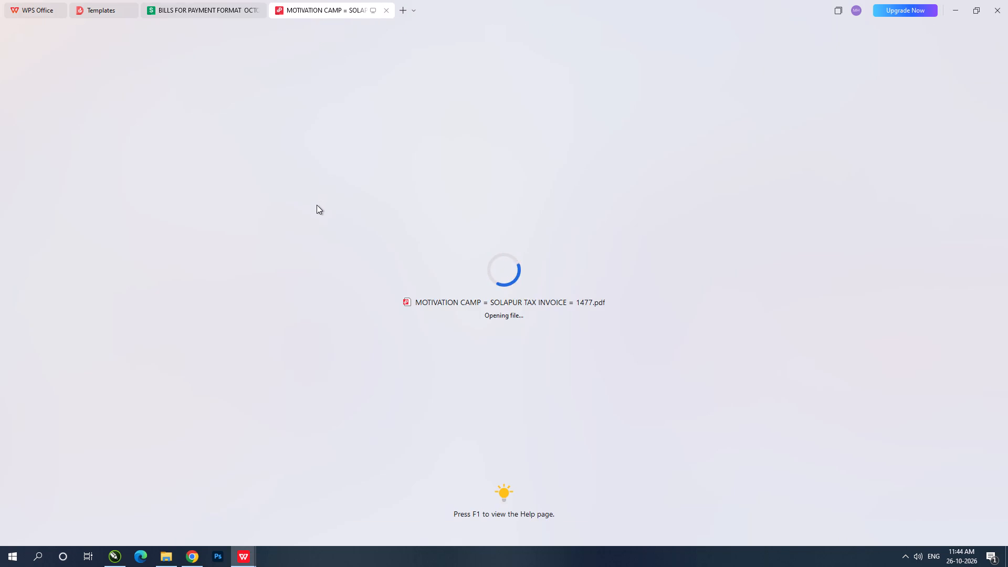
Read the total on tax invoice 1477 and enter 49259.10 as its invoice amount in the spreadsheet.
scroll(609, 456, "down", 11)
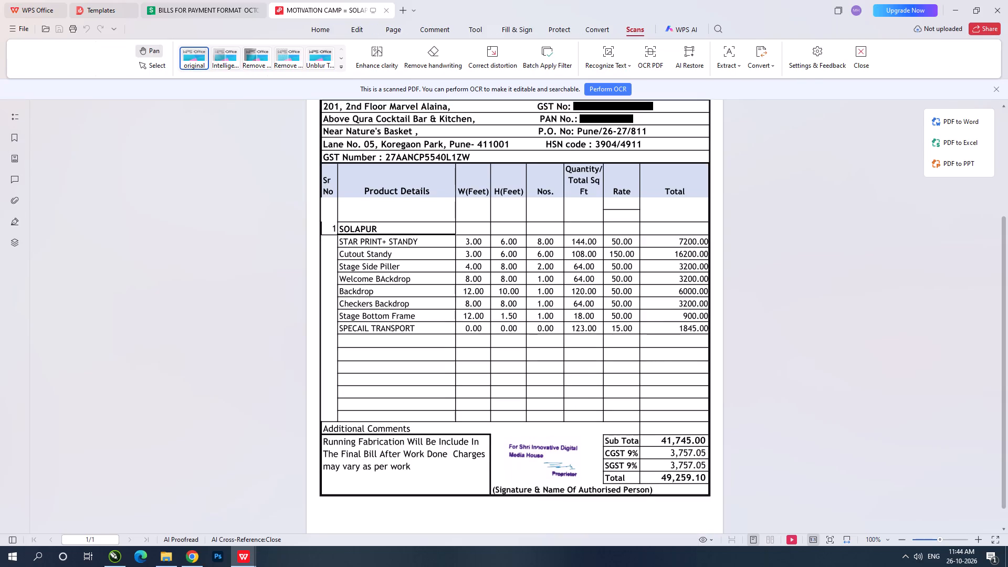
left_click(208, 0)
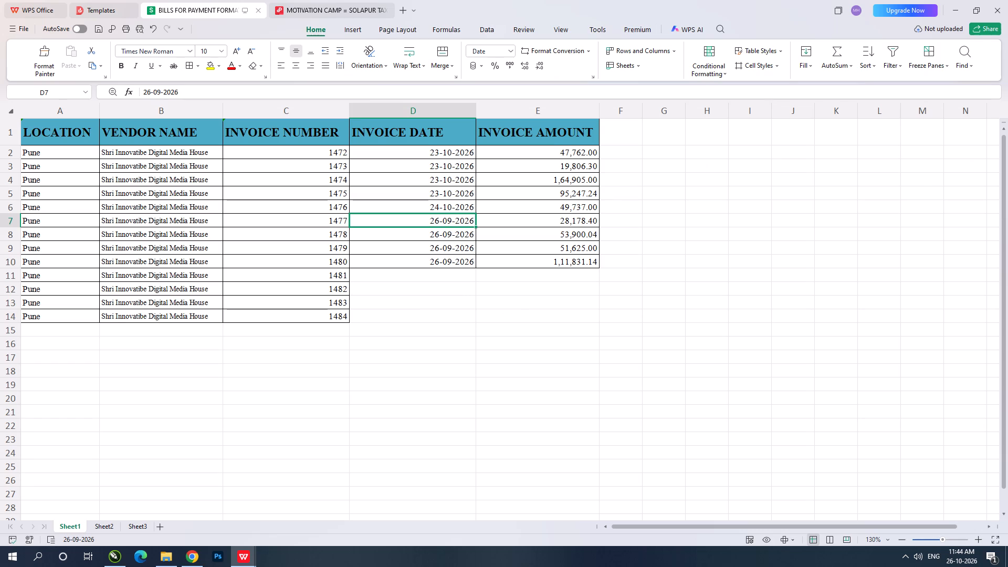
left_click(574, 221)
type("49259.10")
key("Tab")
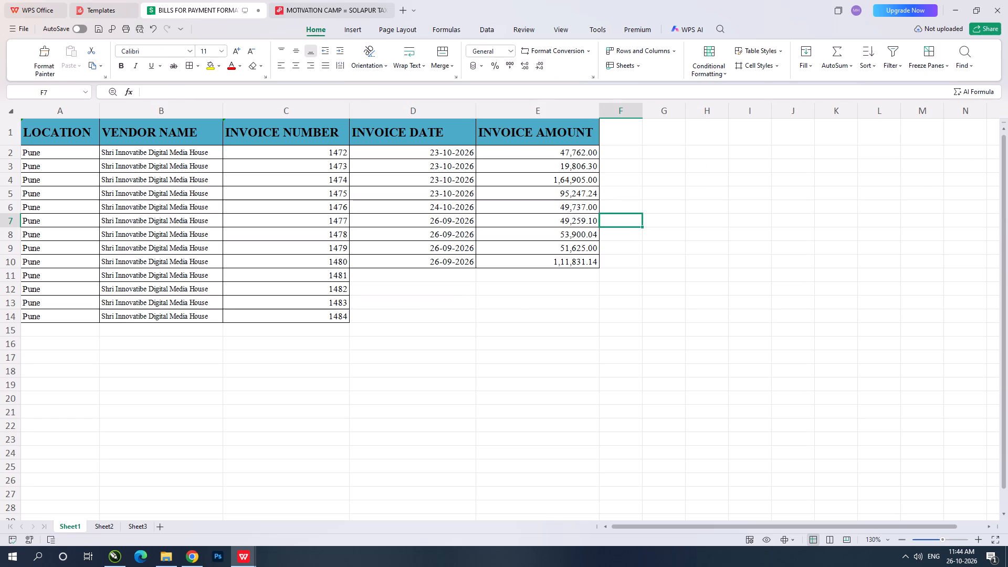
Copy the date 24-10-2026 from invoice 1476 into the invoice date cell of invoice 1477.
left_click(446, 204)
key("ctrl+c")
left_click(447, 220)
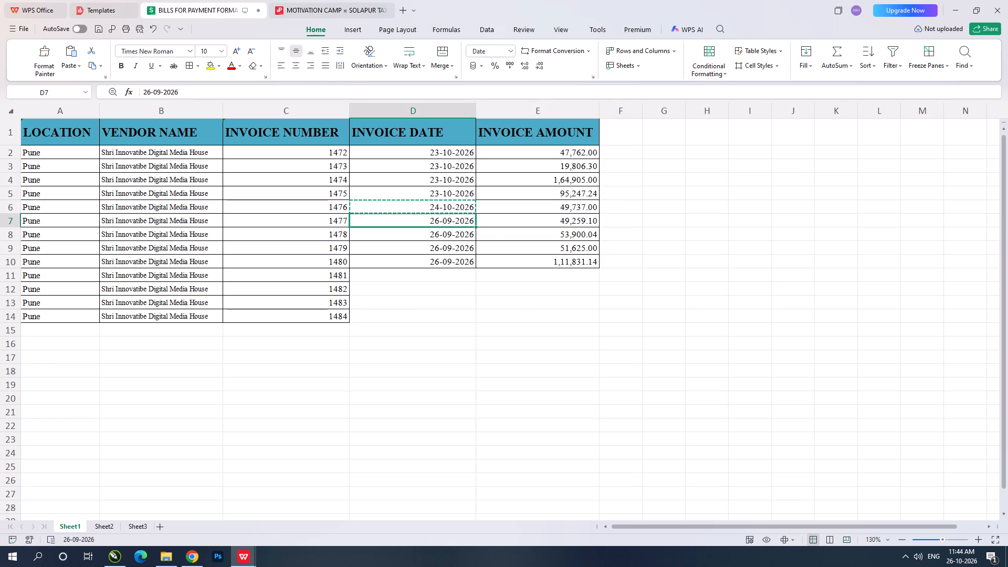
key("ctrl+v")
Clear the leftover dates and amounts in the rows of invoices 1478 to 1480.
left_click(448, 235)
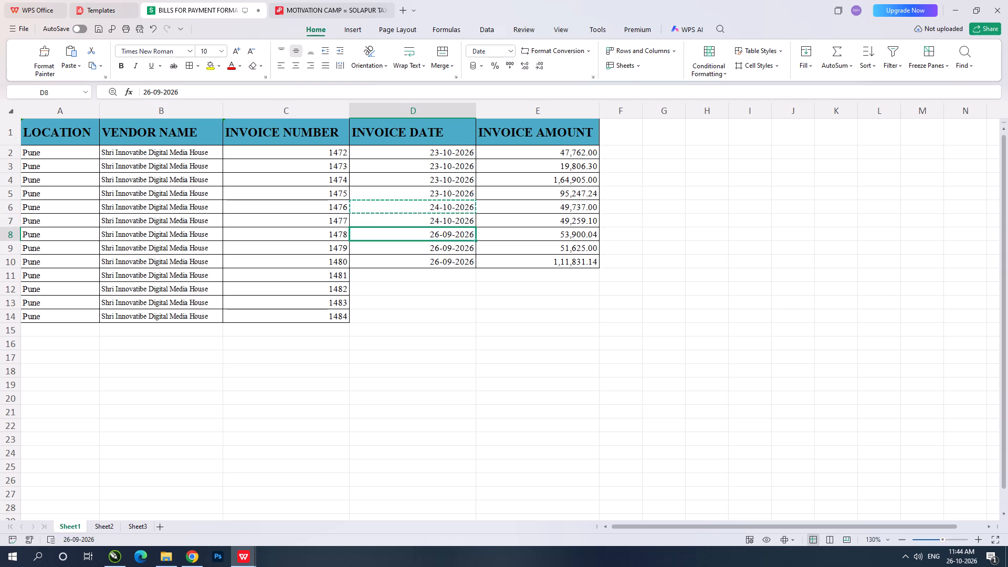
left_click(587, 261, "shift")
key("Delete")
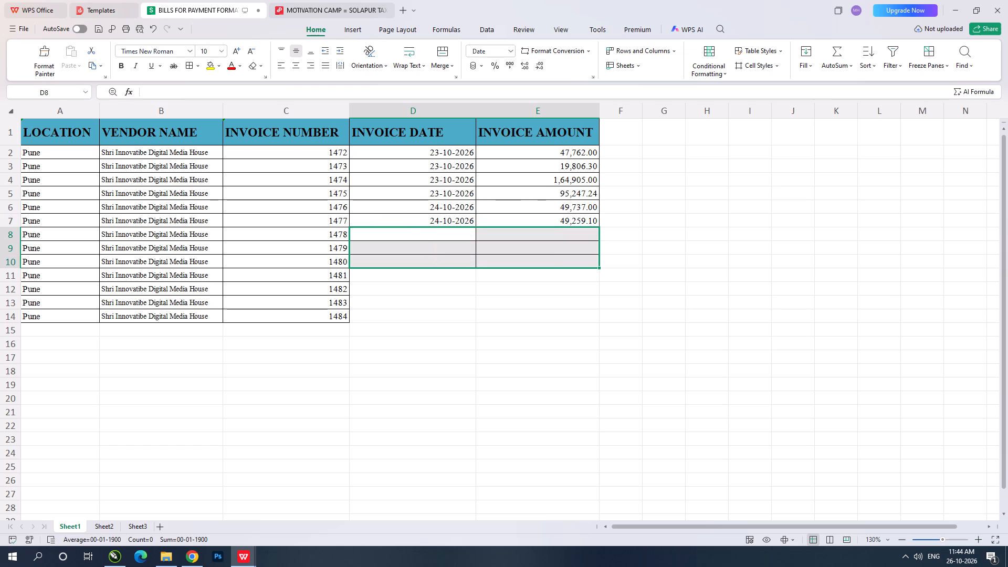
Verify the date on tax invoice 1477, close its PDF, and return to the payment spreadsheet.
left_click(432, 219)
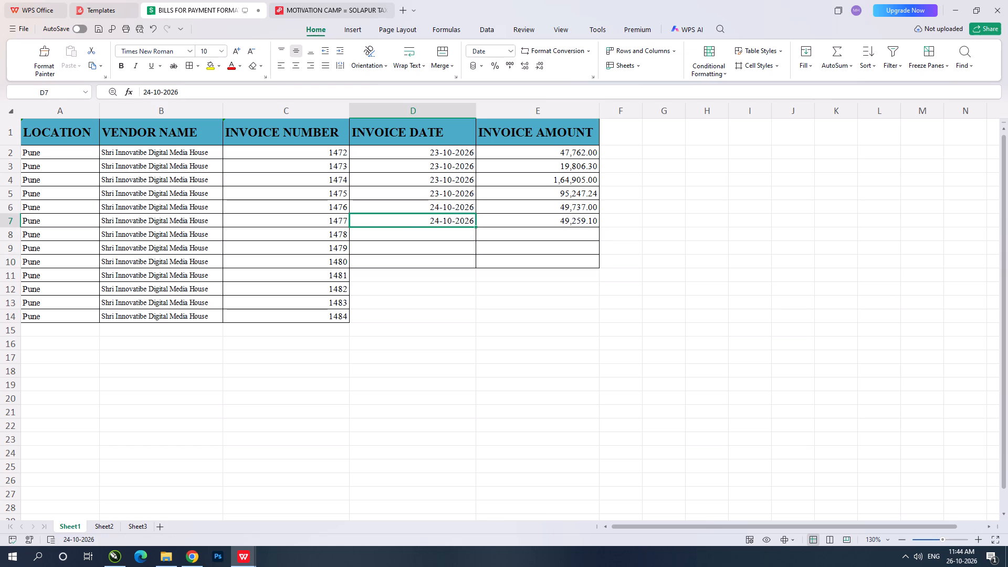
left_click(330, 0)
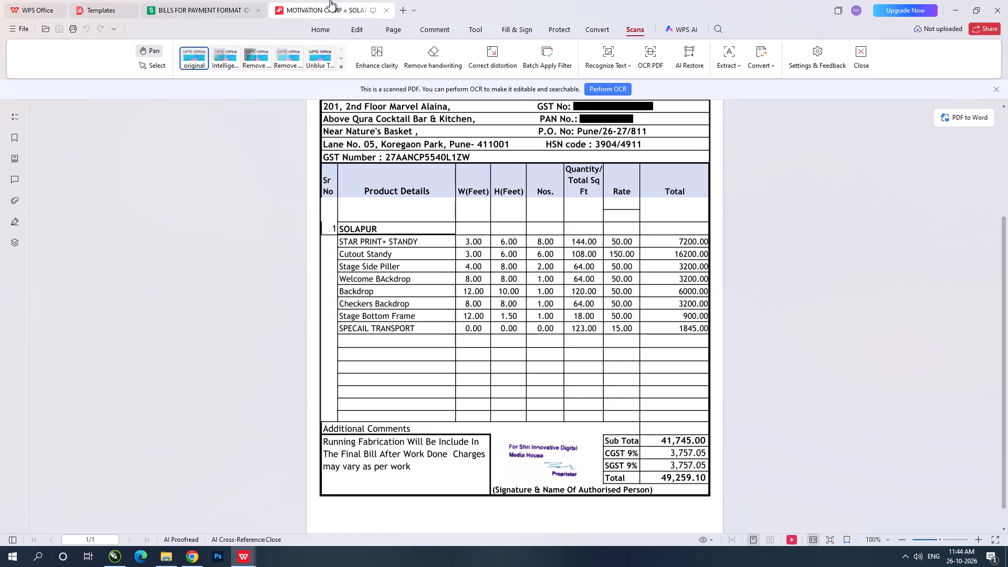
scroll(508, 317, "up", 3)
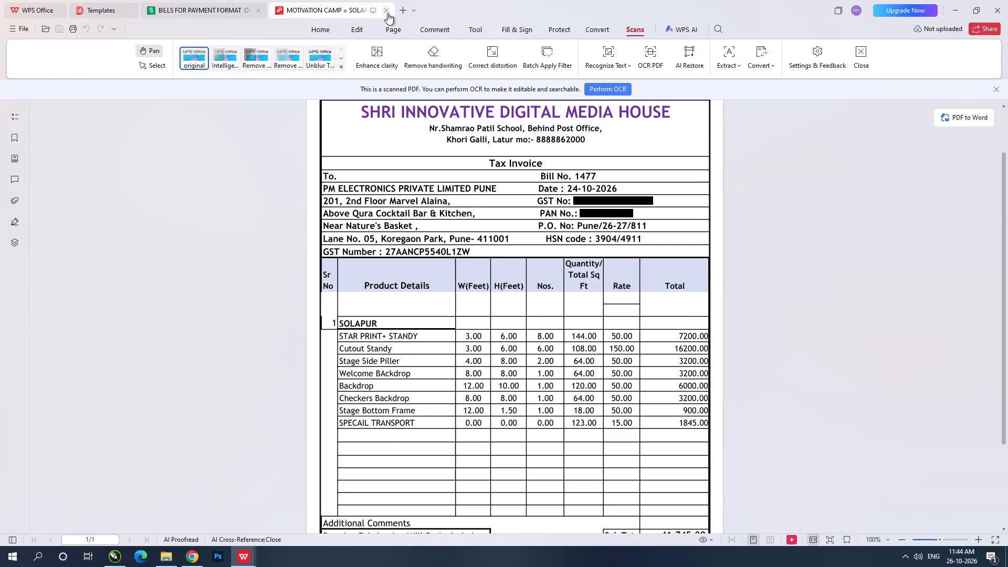
scroll(600, 311, "down", 5)
scroll(572, 296, "up", 4)
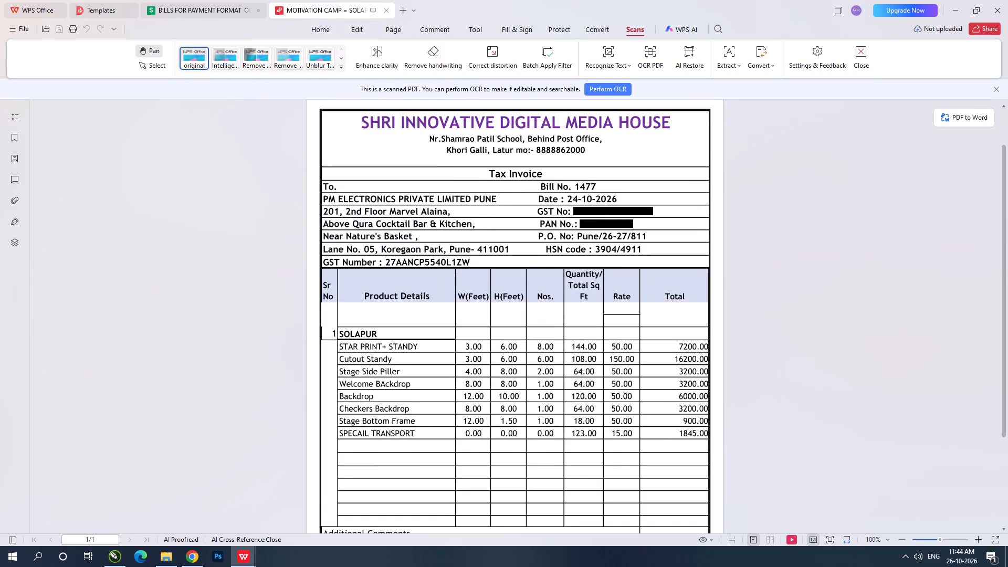
left_click(387, 10)
left_click(211, 0)
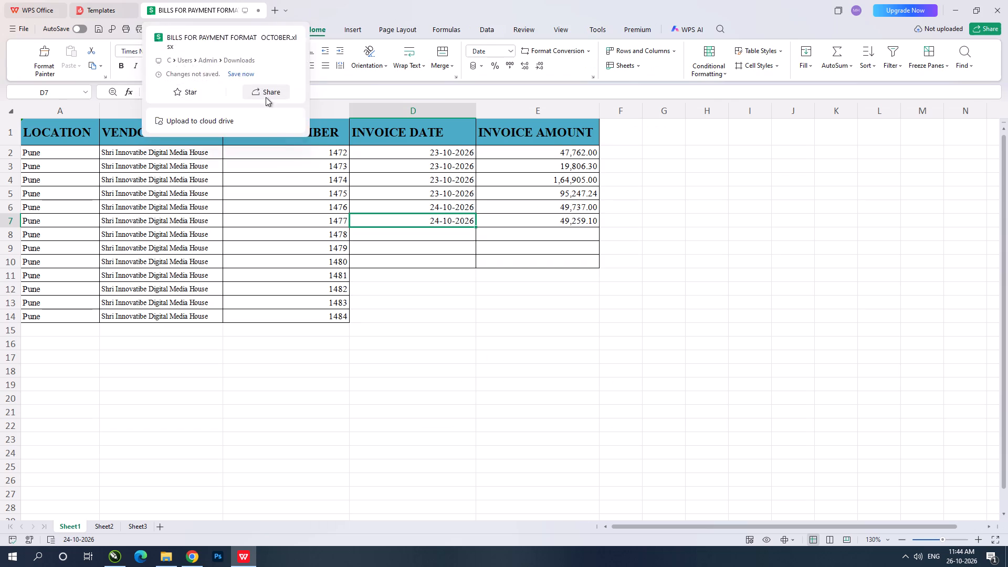
Open the tax invoice 1478 PDF from bill folder 1478, with the folder shown as large thumbnails, and read its date.
key("alt+Tab")
left_click(11, 83)
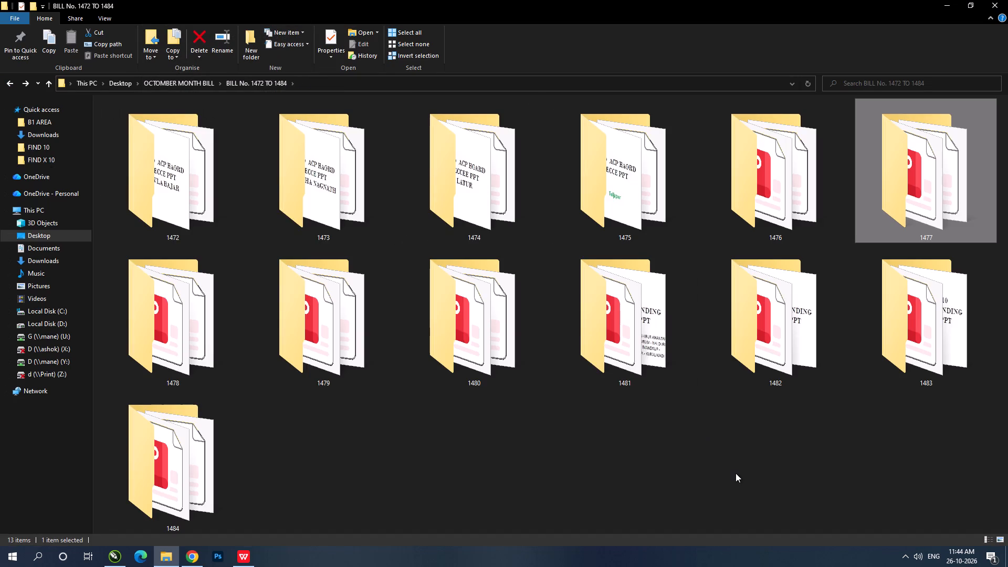
double_click(184, 324)
right_click(154, 236)
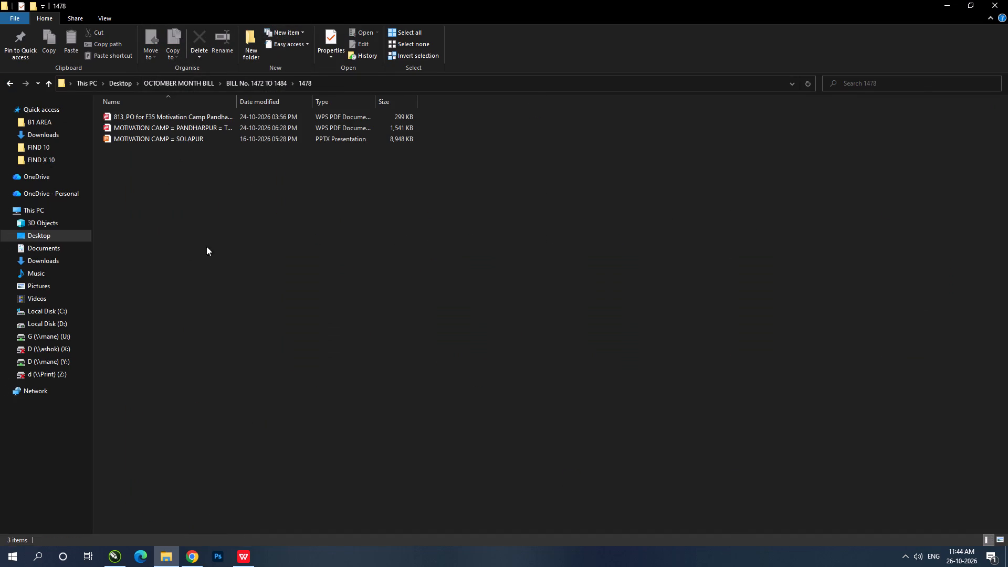
left_click(217, 247)
left_click(319, 246)
left_click_drag(330, 354, 335, 350)
double_click(359, 191)
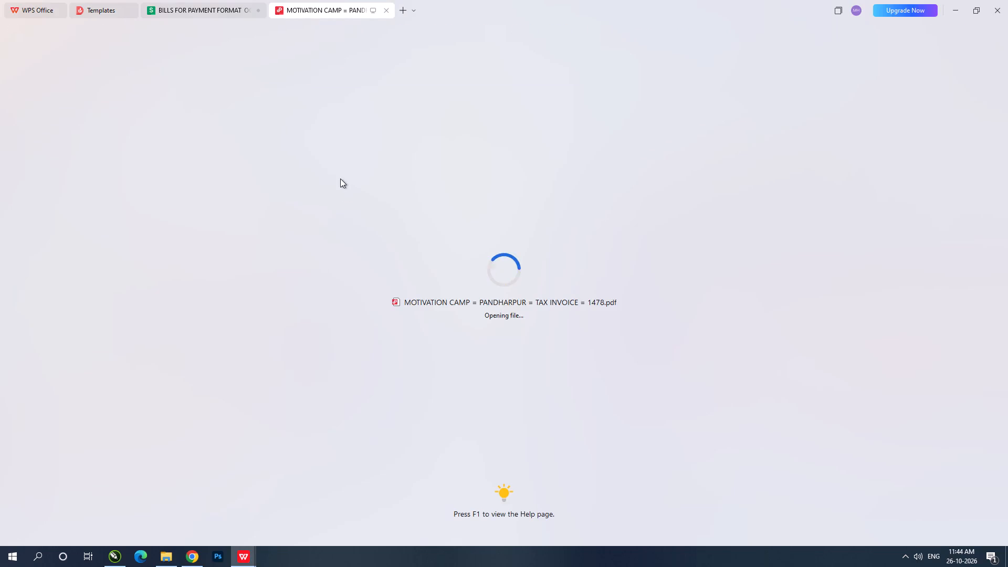
scroll(340, 178, "down", 4)
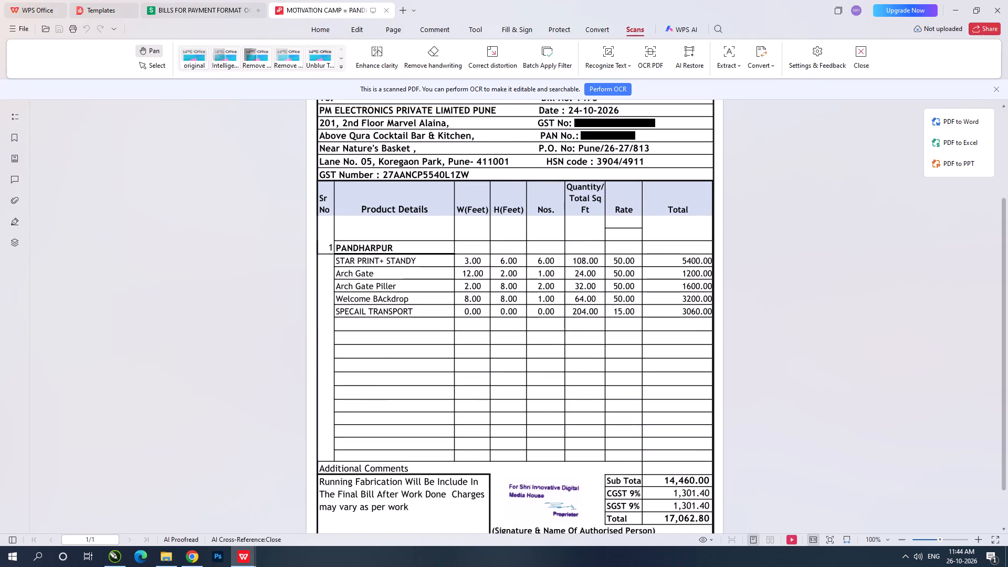
scroll(340, 178, "up", 4)
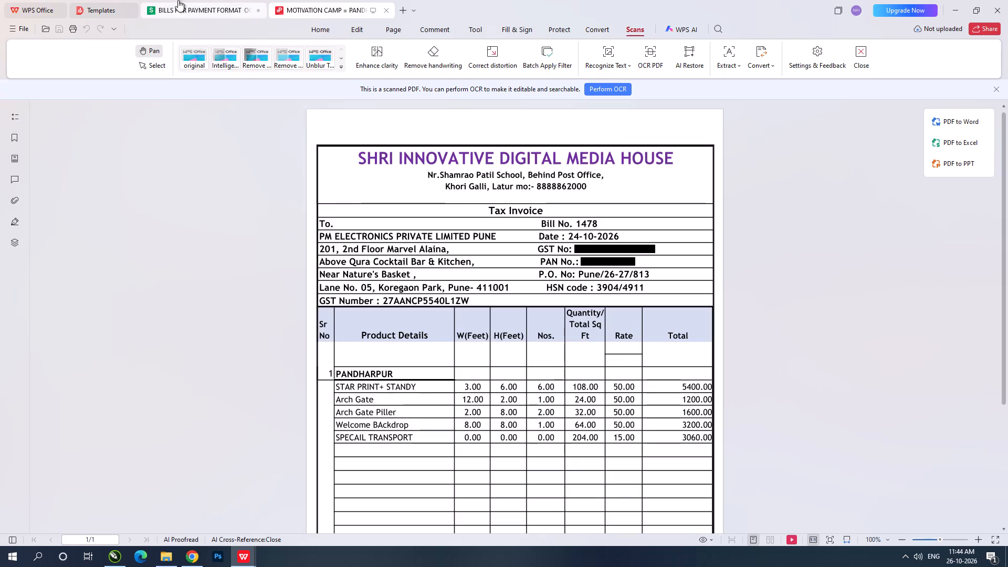
Copy the date 24-10-2026 from invoice 1477 into the invoice date cell of invoice 1478 in the spreadsheet.
left_click(175, 0)
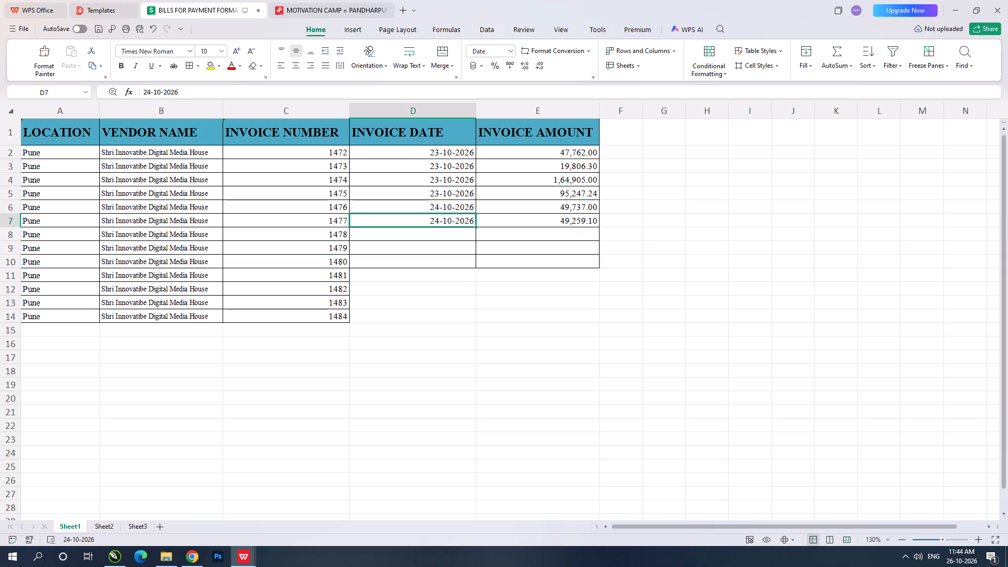
left_click(441, 219)
key("ctrl+c")
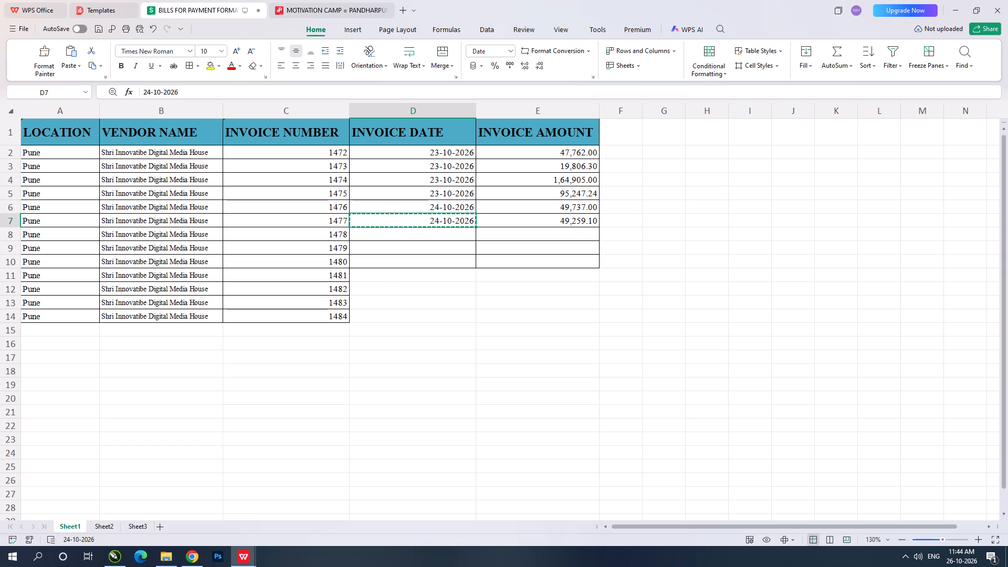
left_click(436, 230)
key("ctrl+v")
Read the total on tax invoice 1478, copy invoice 1477's amount cell into its row, and overwrite the amount with 17062.20.
left_click(311, 0)
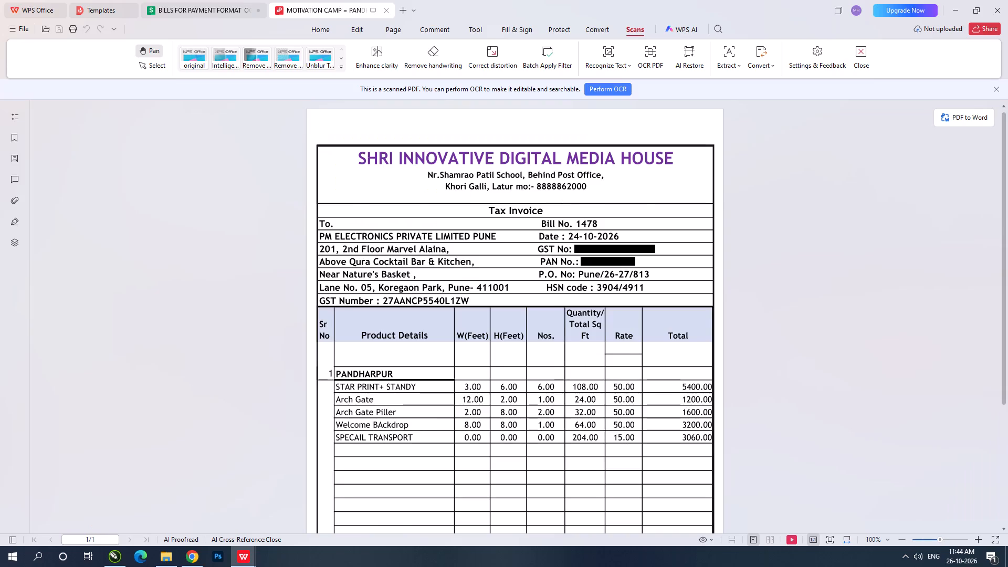
scroll(523, 366, "down", 5)
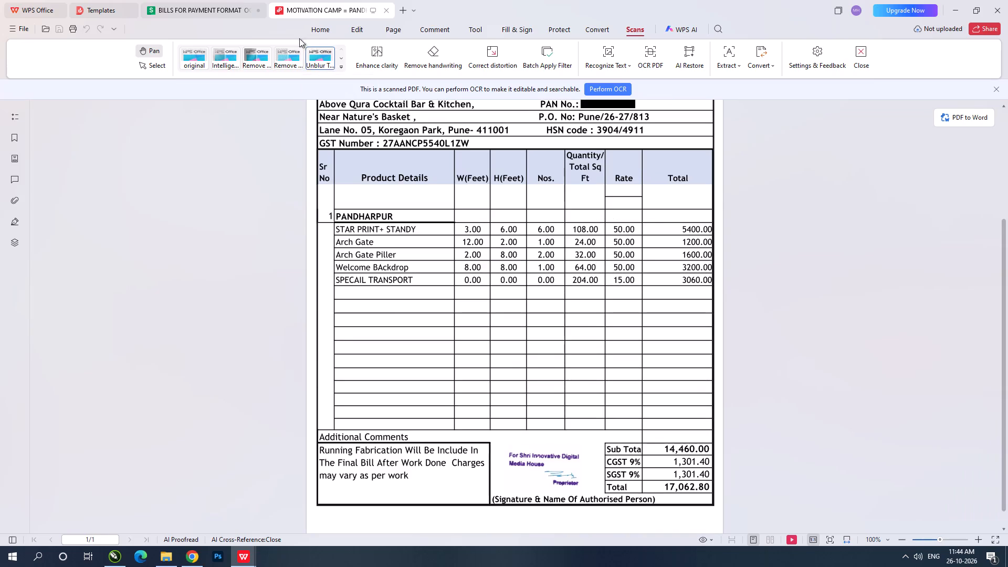
left_click(211, 0)
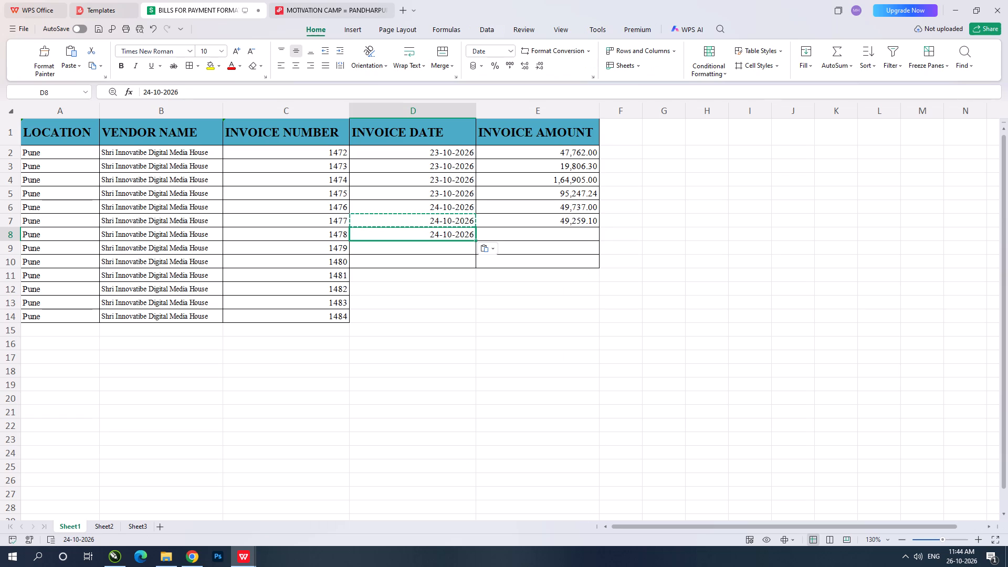
left_click(552, 235)
left_click(565, 221)
key("ctrl+c")
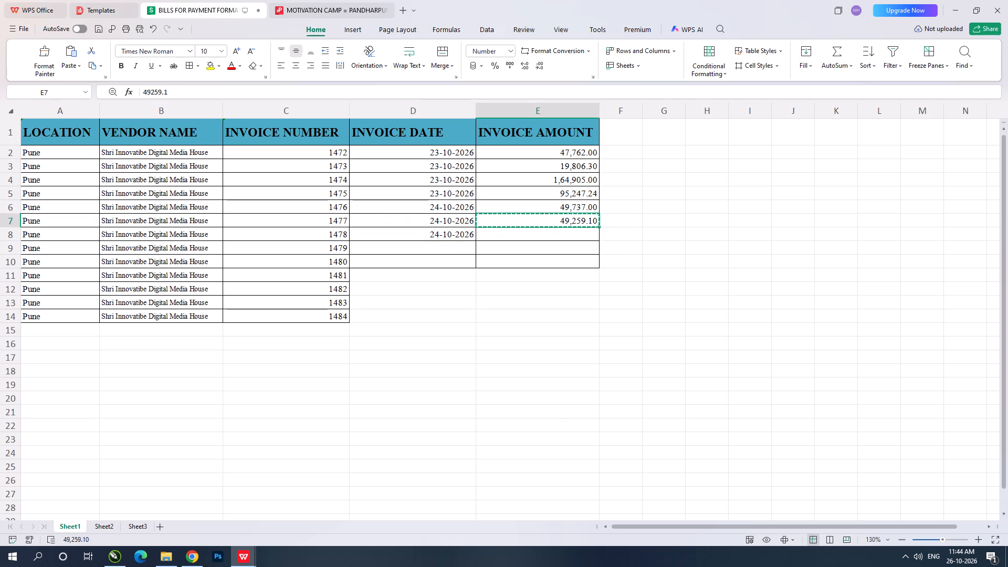
left_click(558, 232)
key("ctrl+v")
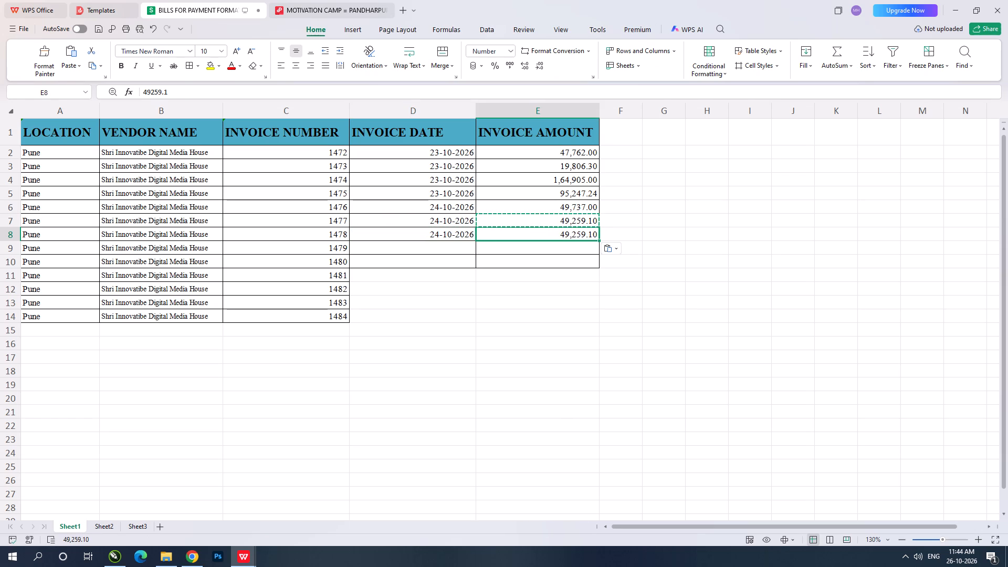
type("17062.20")
key("Tab")
Recheck the total on tax invoice 1478 and correct its invoice amount in the spreadsheet to 17062.80.
left_click(364, 0)
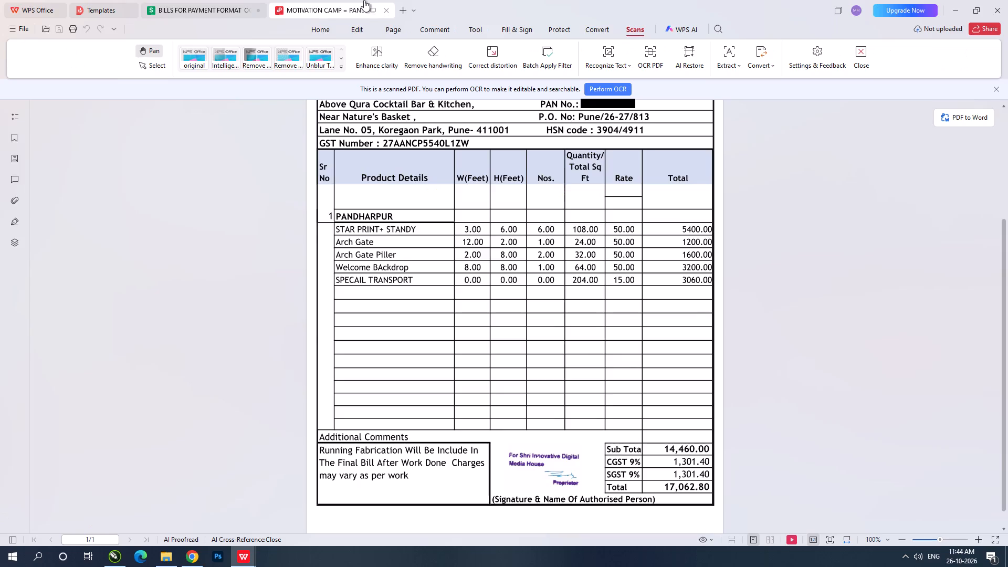
left_click(236, 0)
double_click(596, 231)
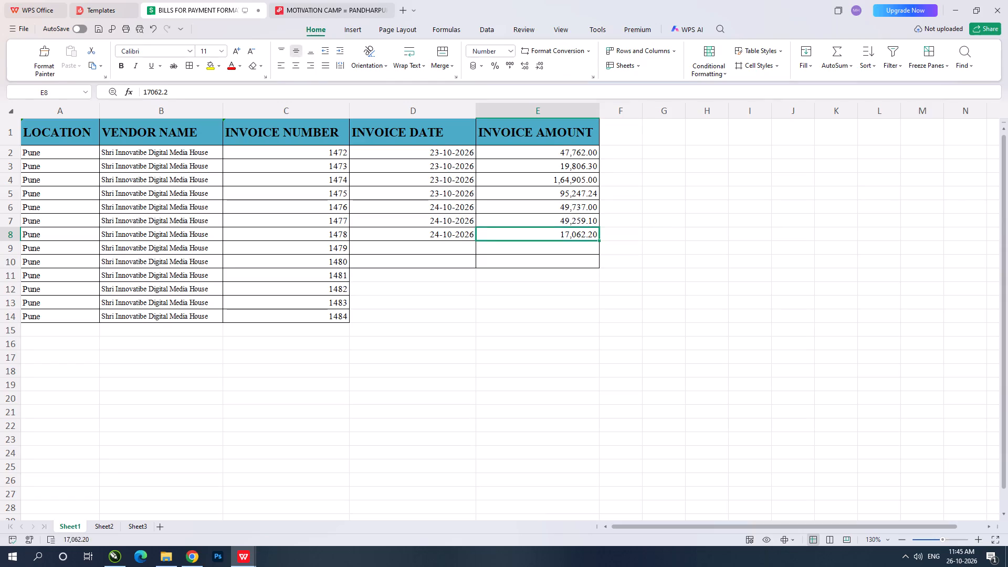
key("BackSpace")
type("80")
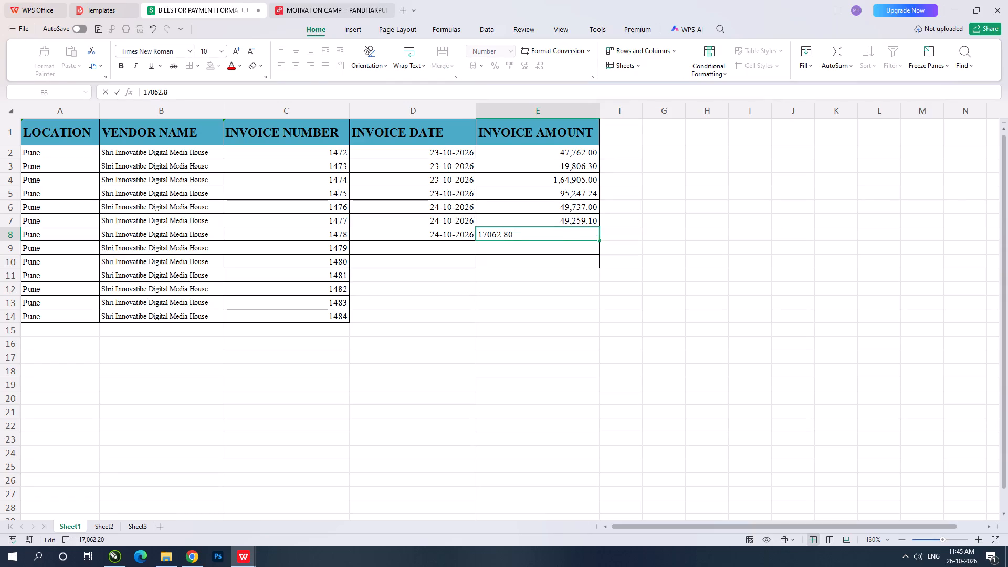
key("Tab")
Close the tax invoice 1478 PDF and return to its invoice date cell in the payment spreadsheet.
left_click(191, 0)
left_click(333, 0)
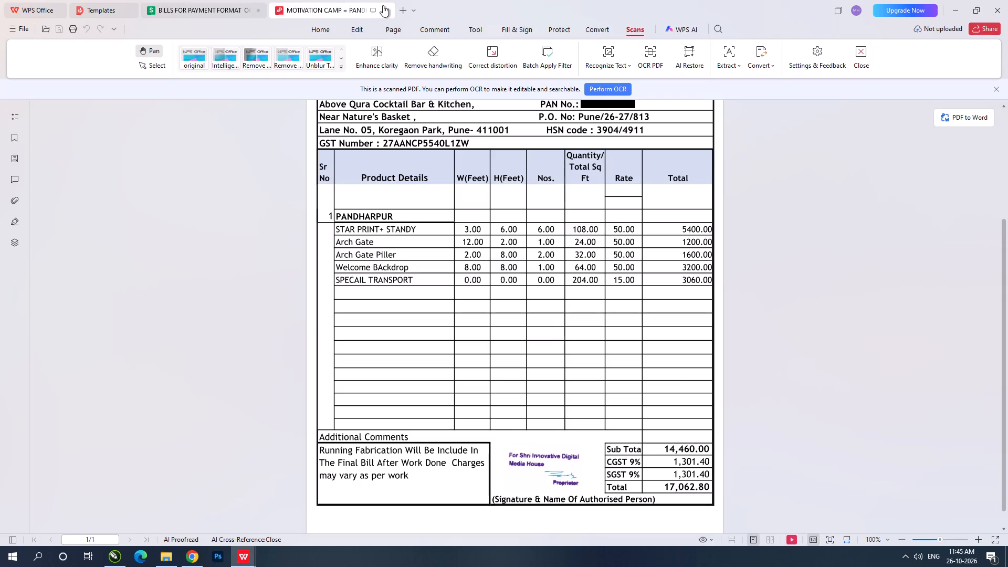
left_click(384, 5)
left_click(384, 12)
left_click(168, 0)
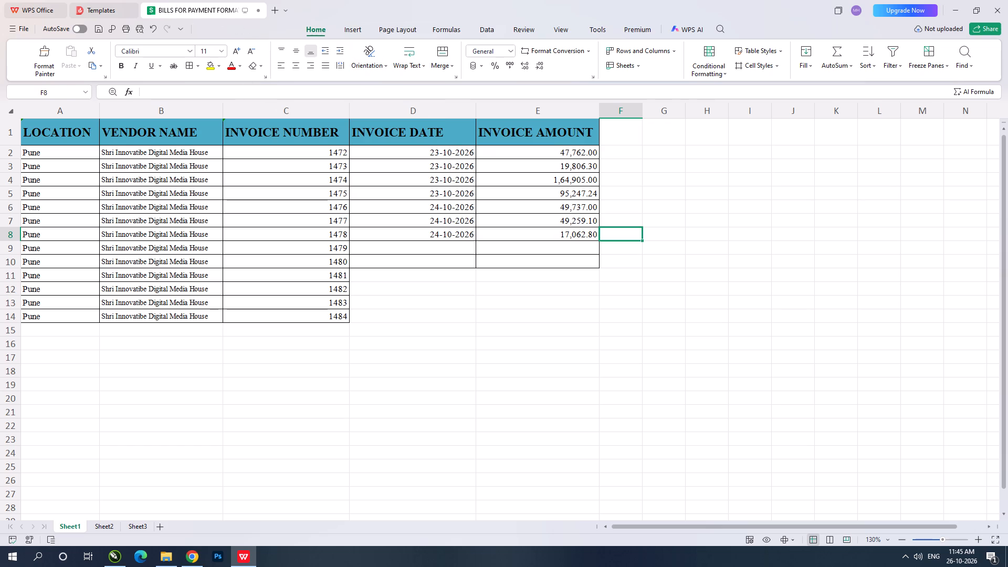
left_click(431, 235)
Open the tax invoice 1479 PDF from bill folder 1479, with the folder's files shown as large thumbnails.
key("alt+Tab")
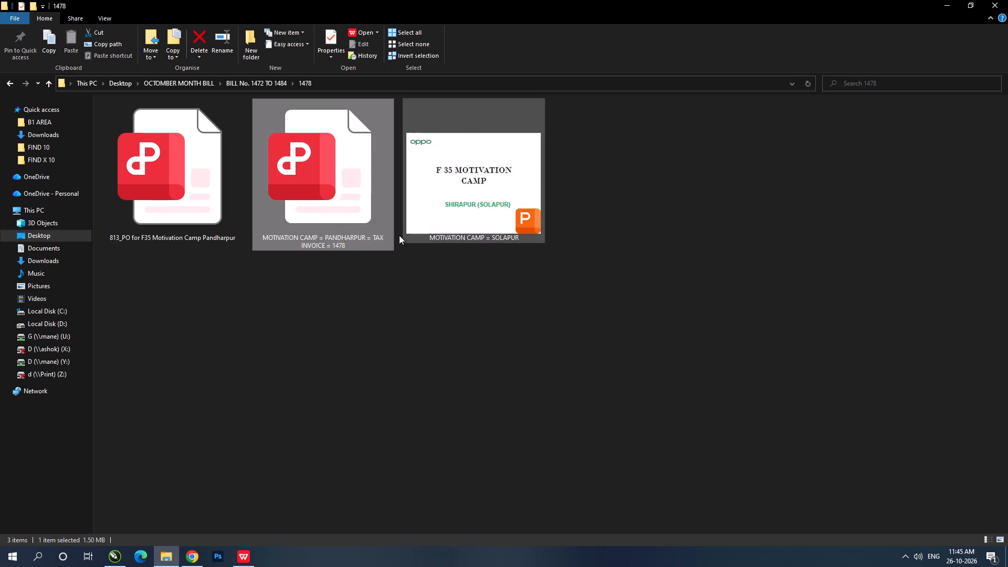
left_click(8, 80)
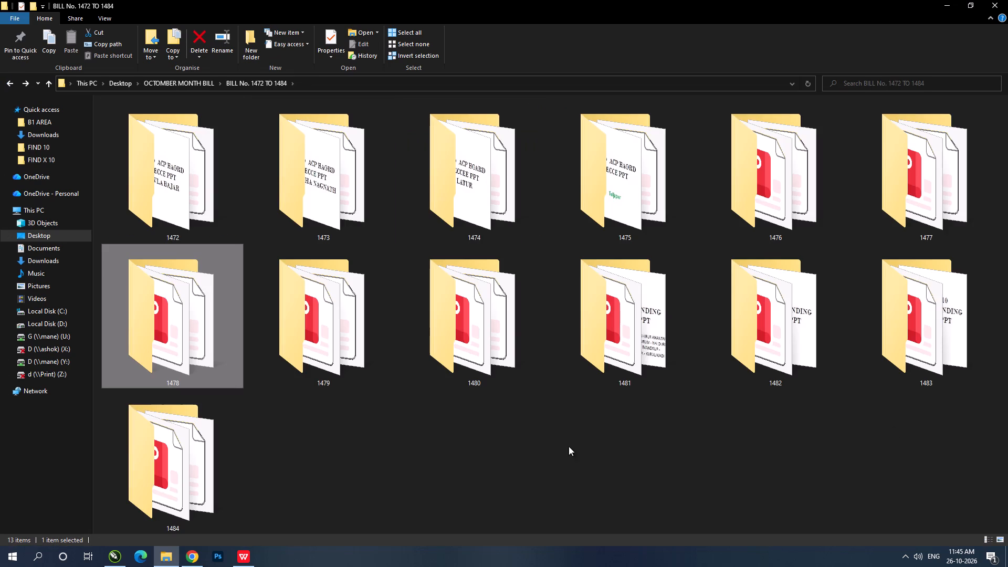
double_click(356, 330)
right_click(382, 296)
left_click(445, 301)
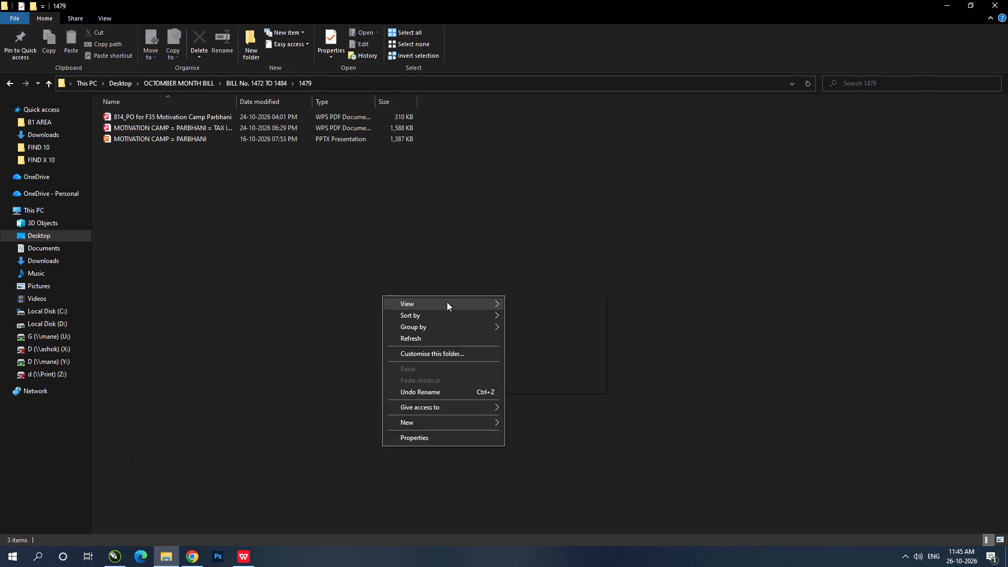
left_click(563, 301)
left_click(367, 366)
double_click(329, 195)
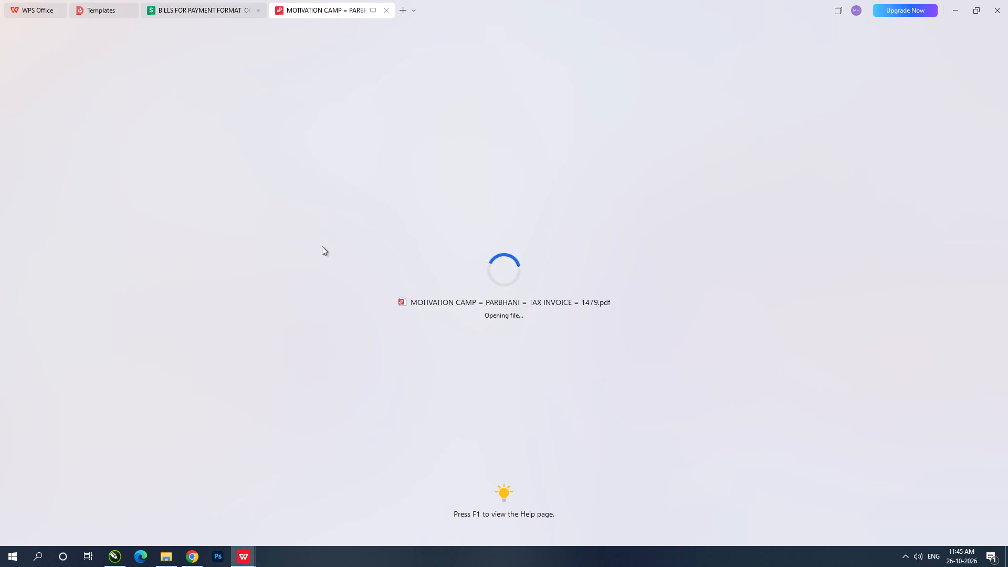
Examine the bill number, date and total on tax invoice 1479 against the payment spreadsheet rows.
scroll(485, 352, "down", 6)
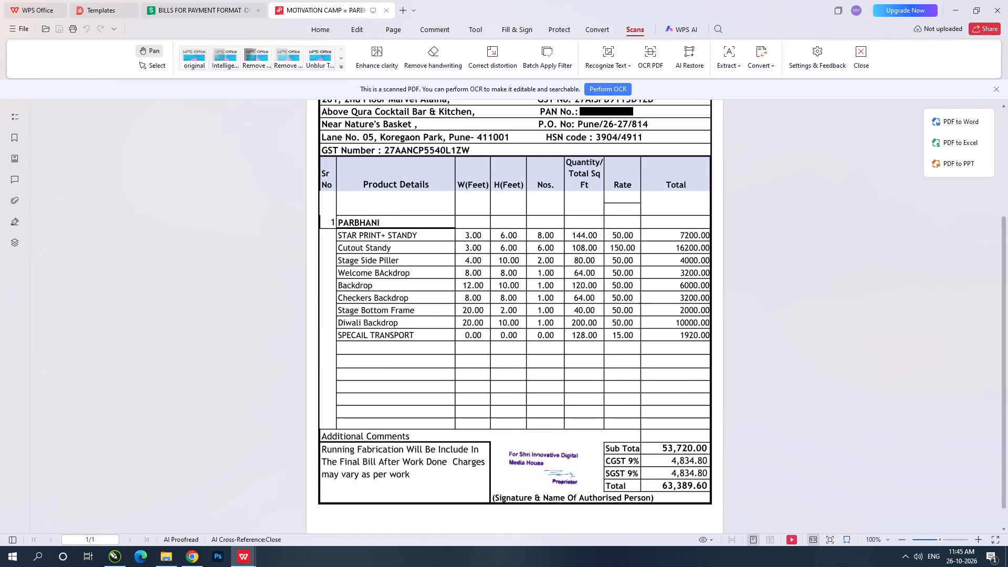
left_click(201, 0)
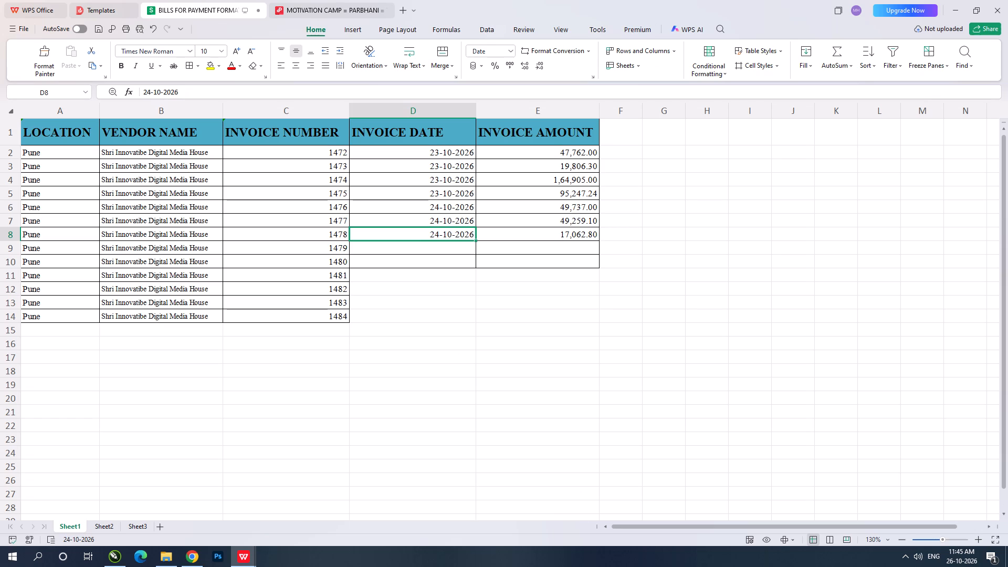
left_click(299, 0)
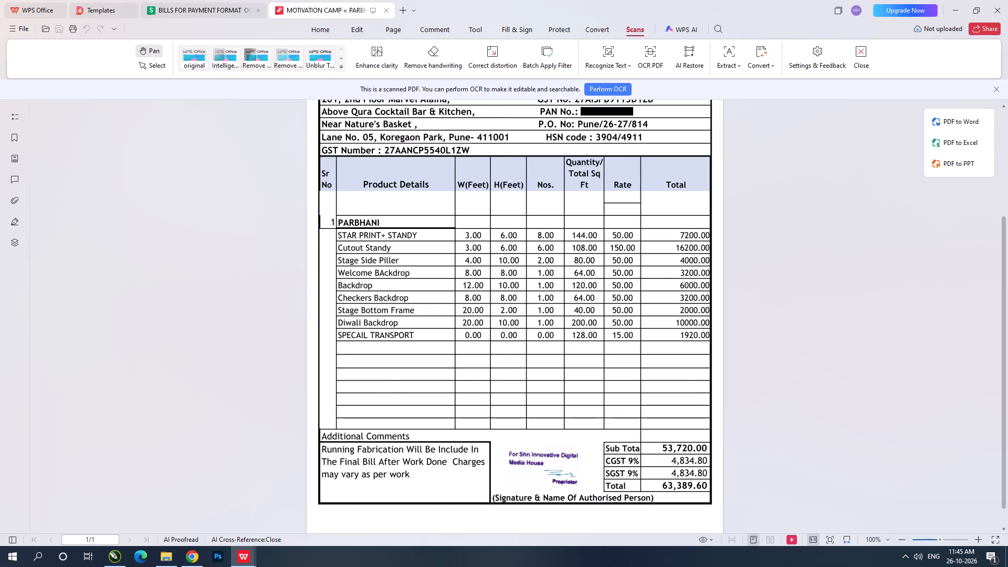
scroll(520, 320, "up", 2)
left_click(204, 0)
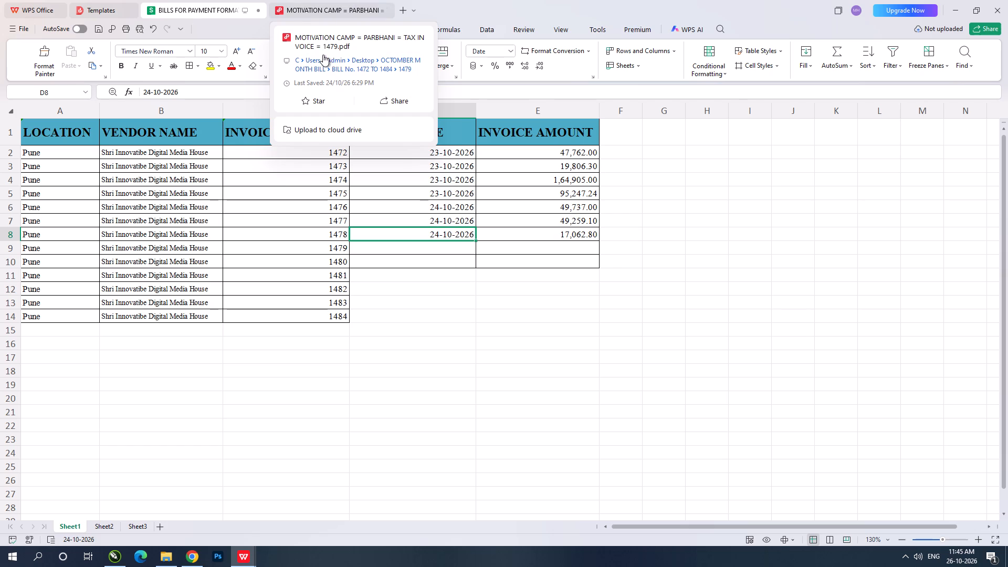
left_click(310, 6)
left_click(198, 0)
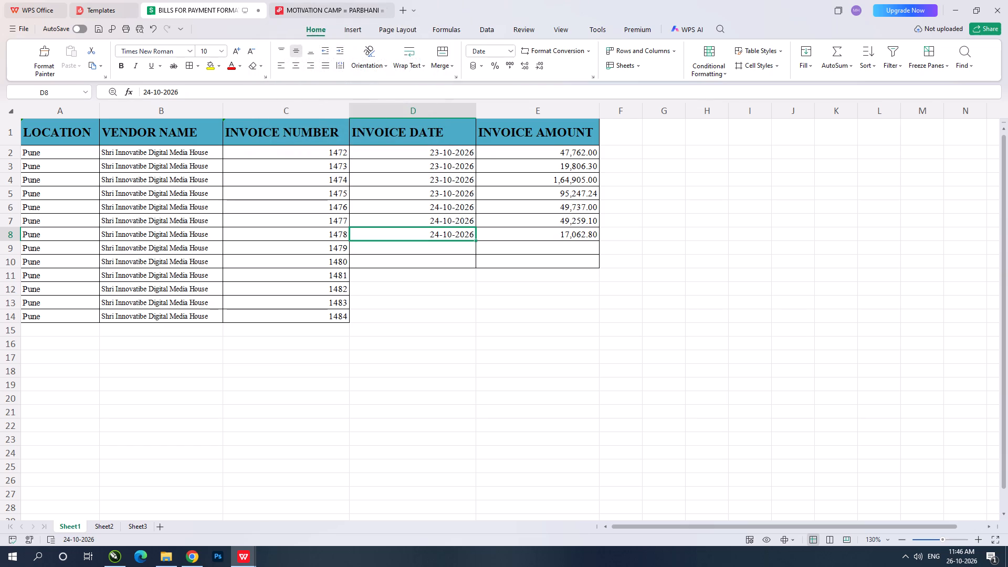
left_click(366, 0)
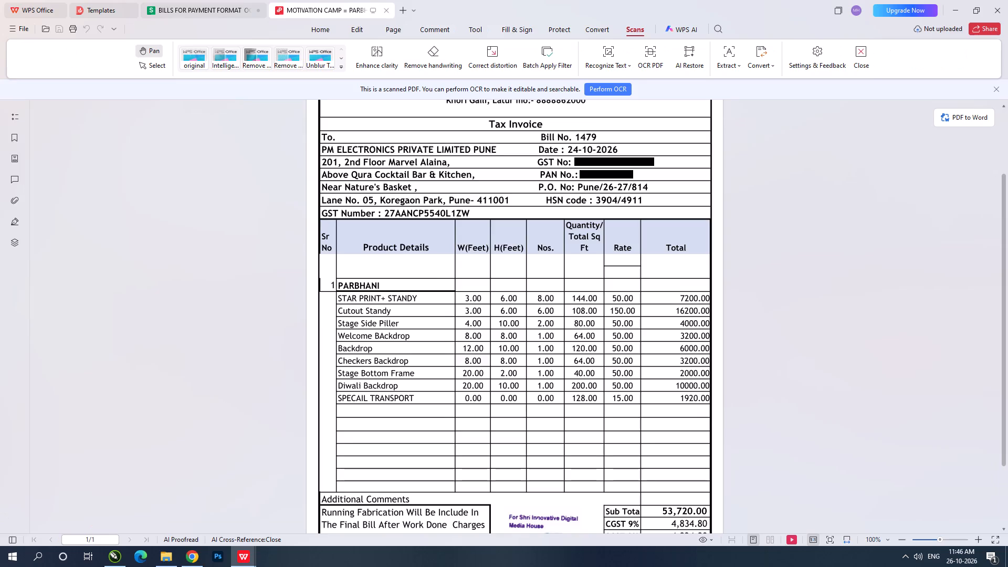
scroll(722, 390, "down", 3)
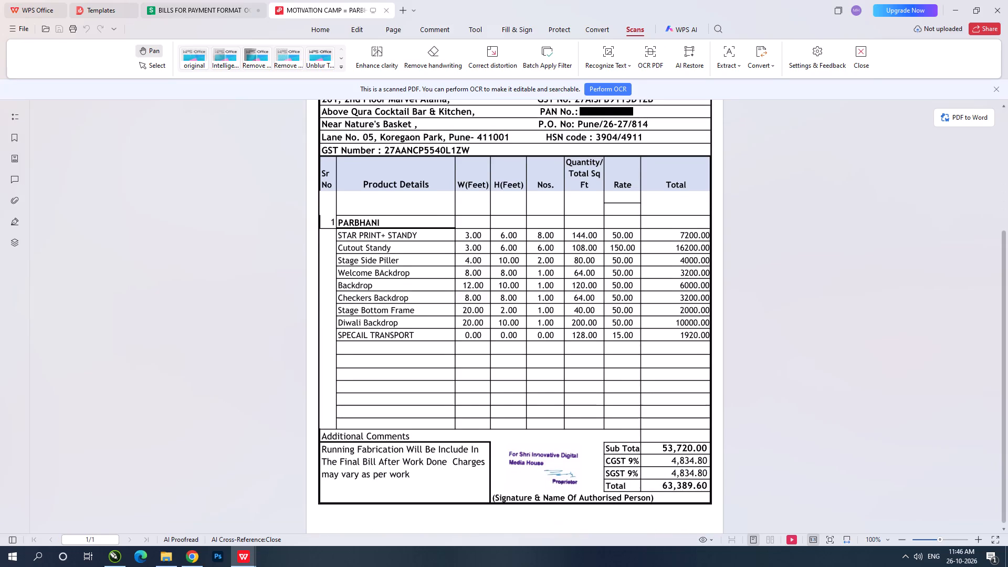
scroll(722, 390, "up", 4)
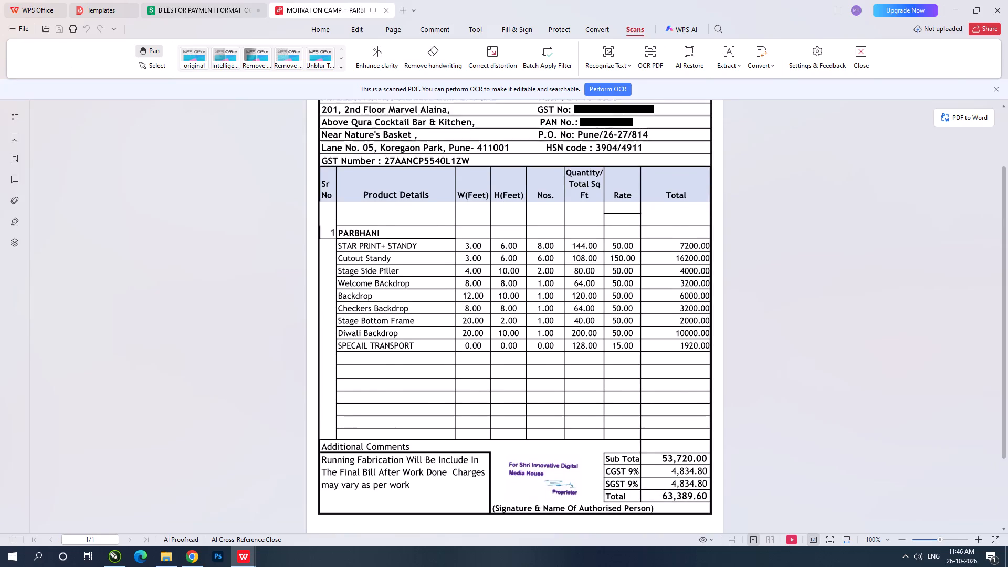
Copy the date 24-10-2026 and amount 17,062.80 from invoice 1478's row into the row of invoice 1479.
left_click(188, 0)
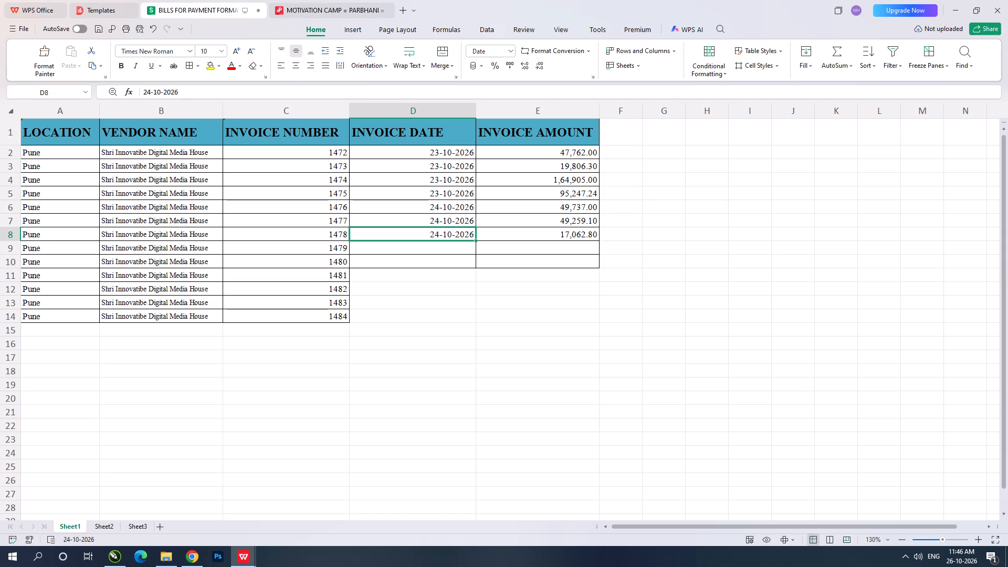
left_click(442, 233)
left_click(562, 235, "shift")
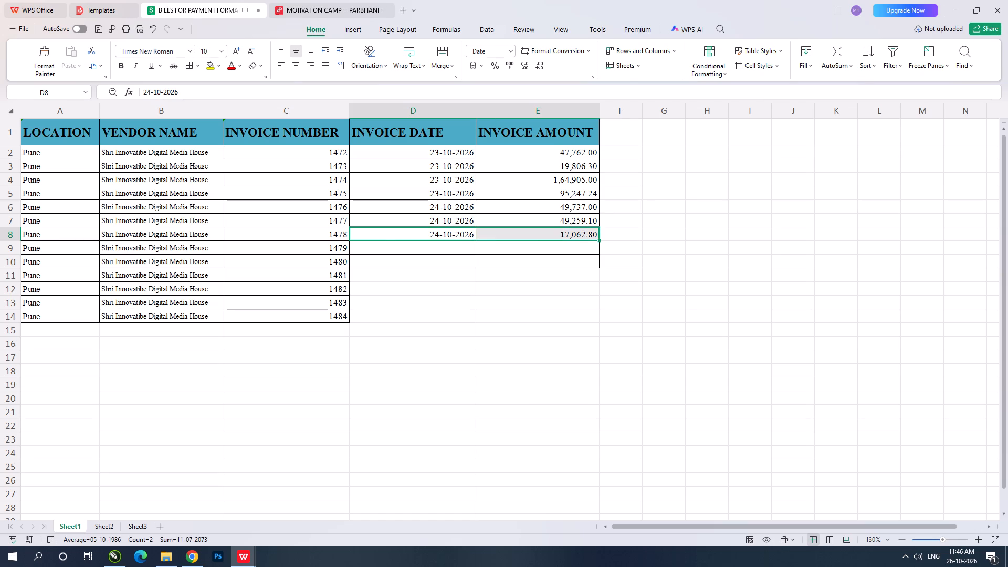
key("ctrl+c")
left_click(422, 247)
key("ctrl+v")
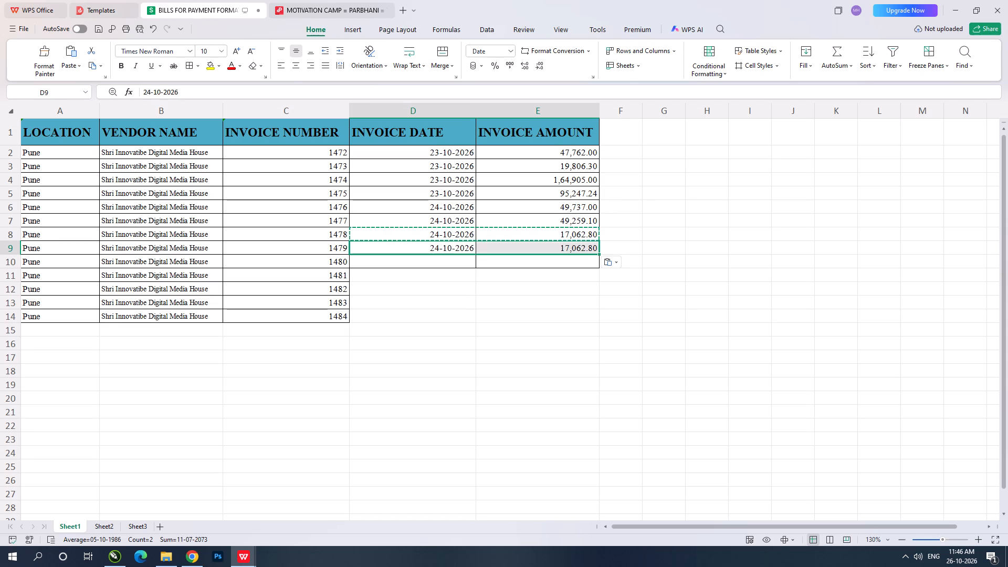
Set the invoice amount for invoice 1479 to 63389.60, taken from the total on its tax invoice PDF.
left_click(442, 249)
left_click(308, 0)
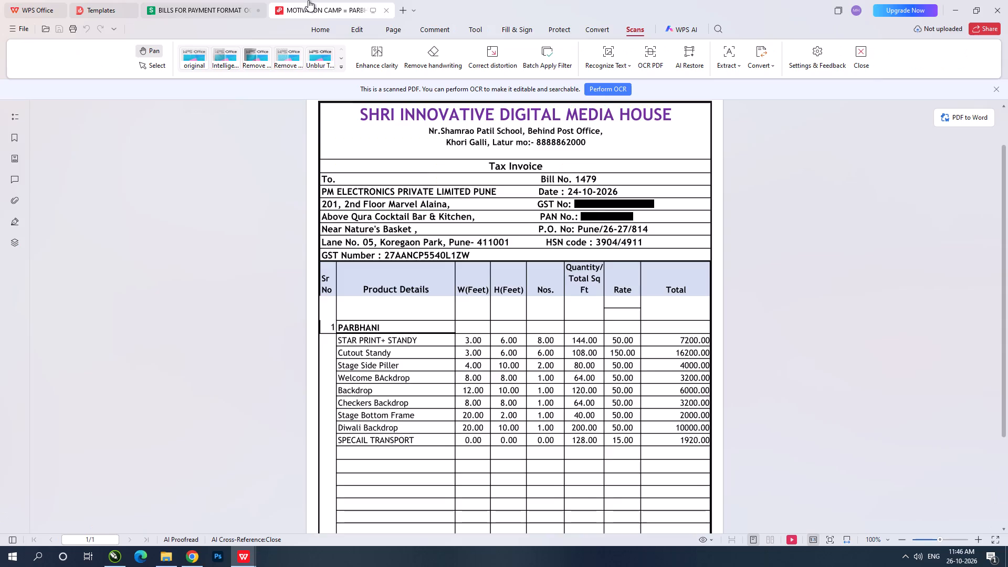
scroll(544, 375, "down", 4)
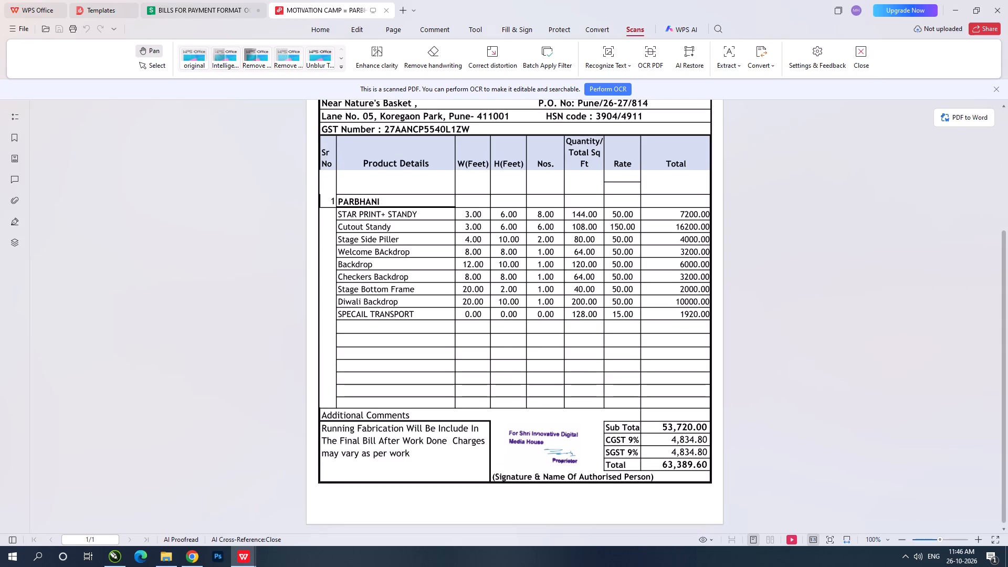
left_click(201, 0)
left_click(566, 246)
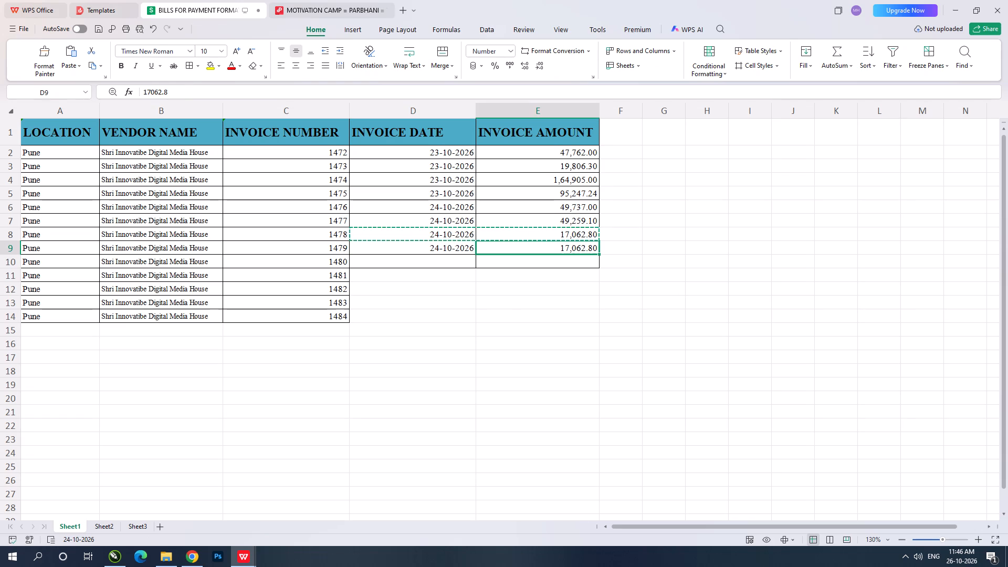
type("63389")
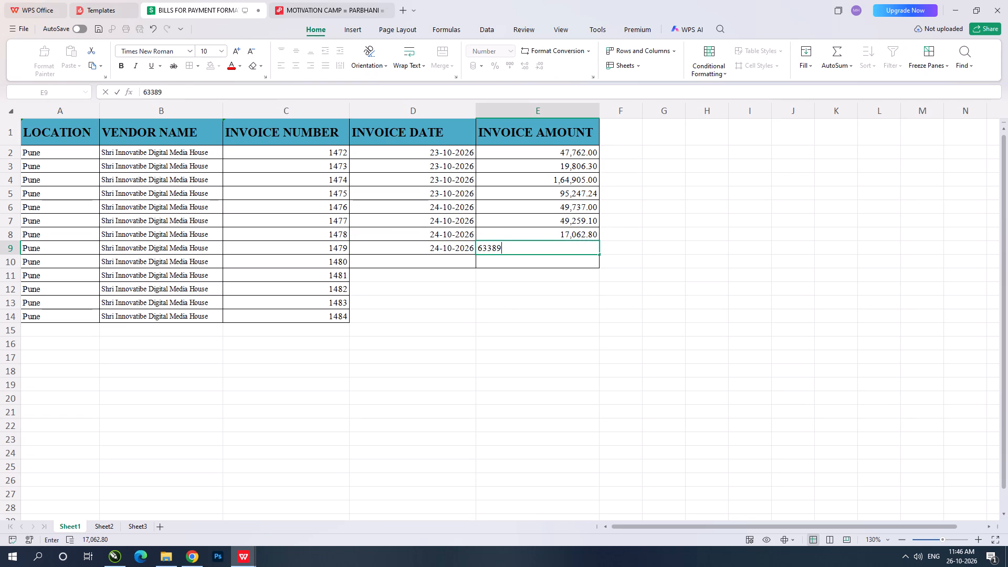
left_click(305, 0)
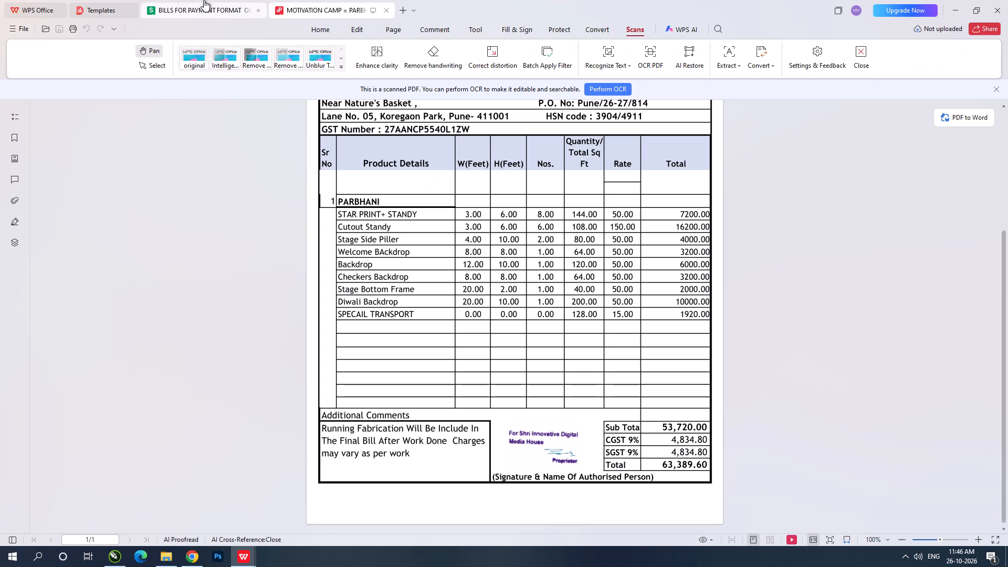
left_click(187, 0)
type(".60")
key("Tab")
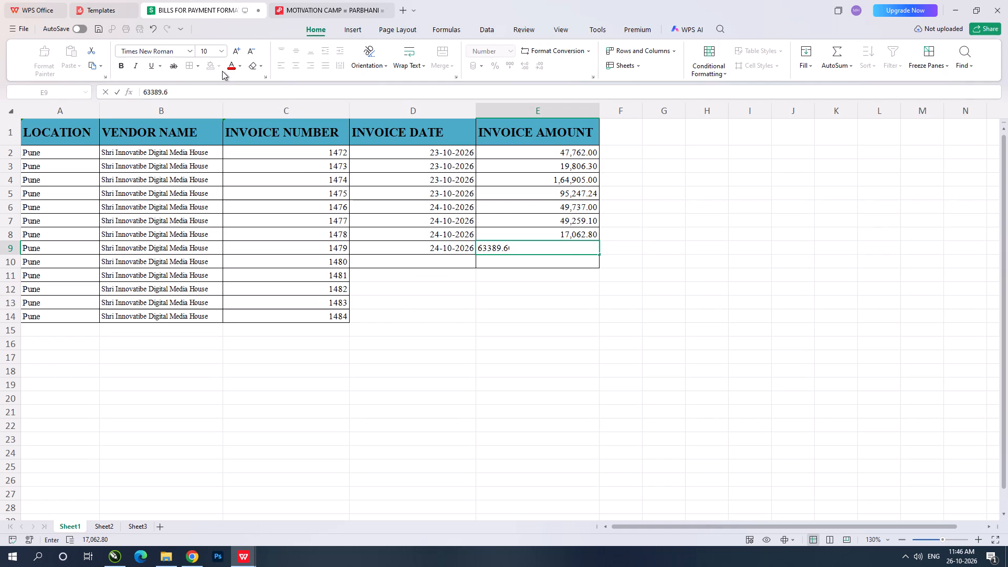
Copy the date 24-10-2026 and amount 63,389.60 from invoice 1479's row into the row of invoice 1480.
left_click(432, 248)
left_click(562, 245, "shift")
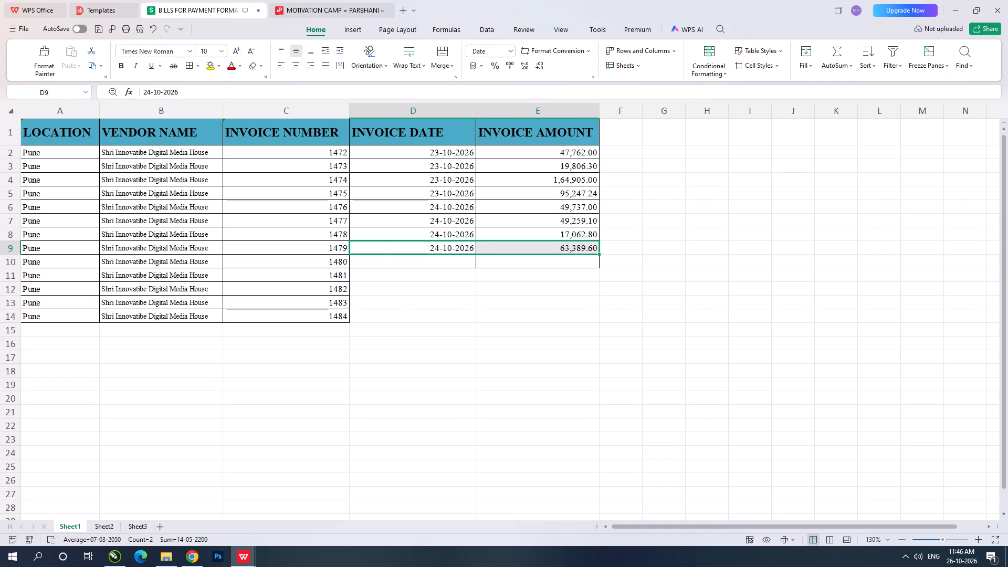
key("ctrl+c")
left_click(459, 262)
key("ctrl+v")
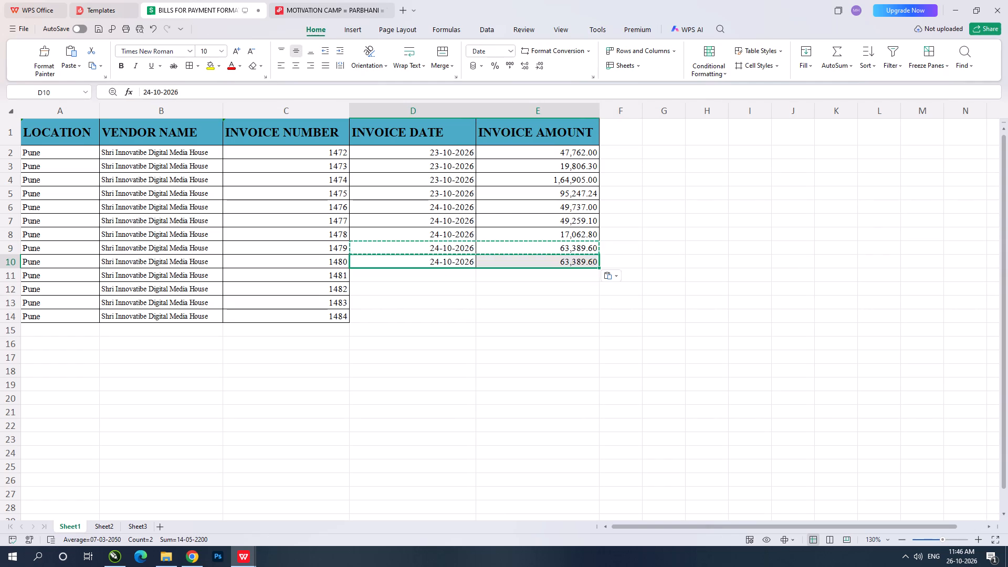
left_click(437, 260)
Open the tax invoice 1480 PDF from bill folder 1480, with the folder's files shown as large thumbnails.
left_click(318, 0)
key("alt+Tab")
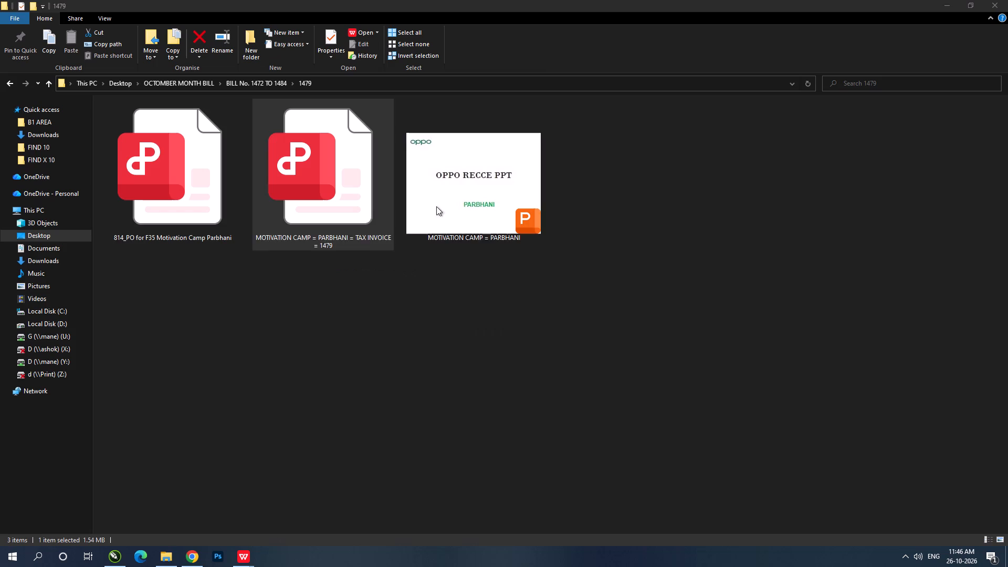
left_click(8, 86)
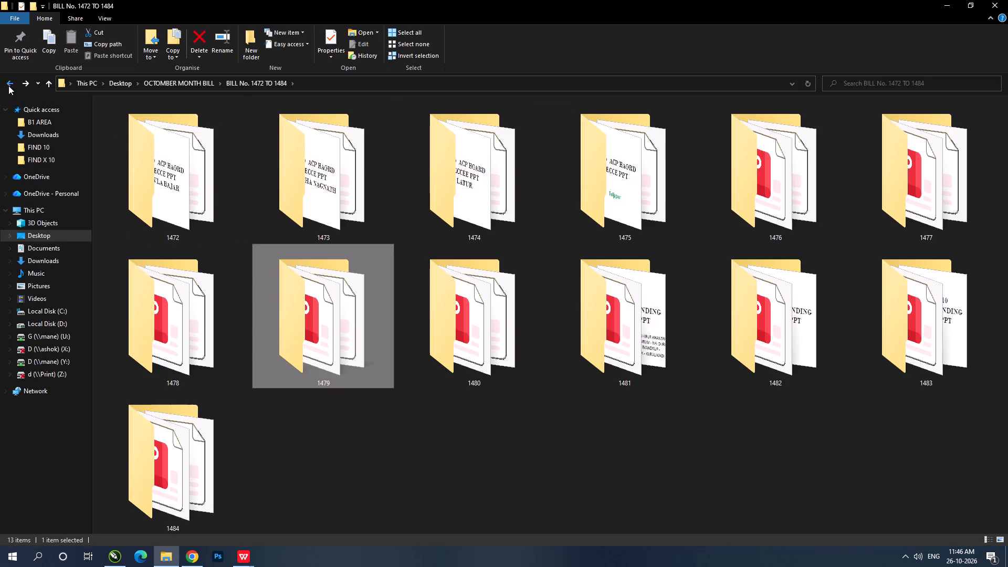
double_click(458, 308)
right_click(341, 257)
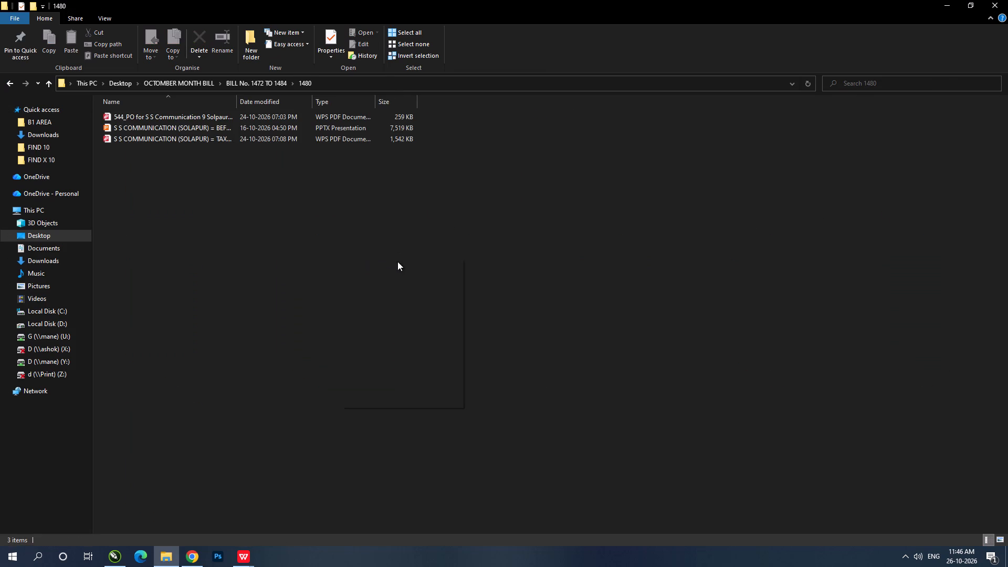
left_click(411, 267)
left_click(501, 266)
left_click(303, 334)
double_click(497, 198)
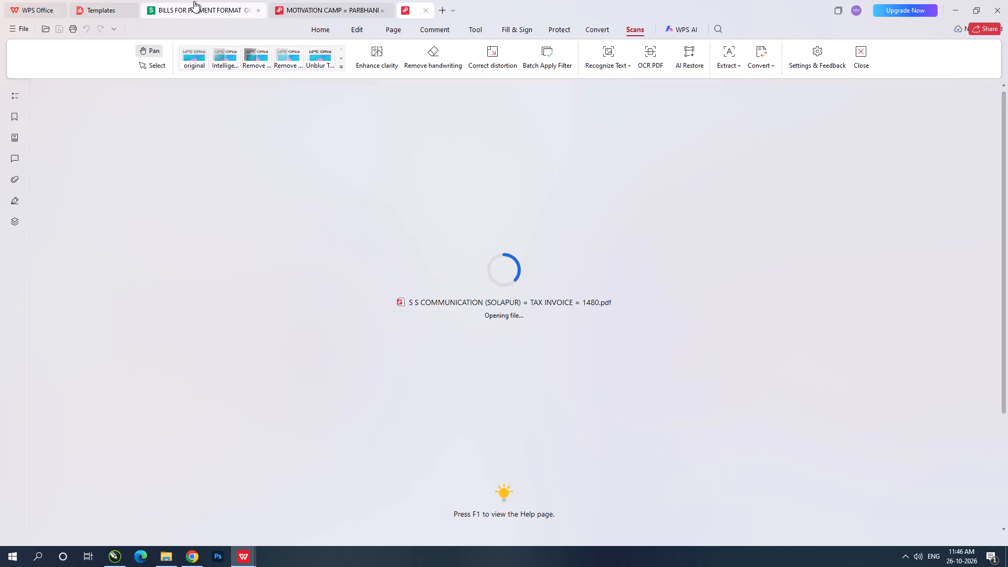
Set the invoice amount for invoice 1480 to 53405.62, taken from the total on its tax invoice PDF.
scroll(816, 392, "down", 5)
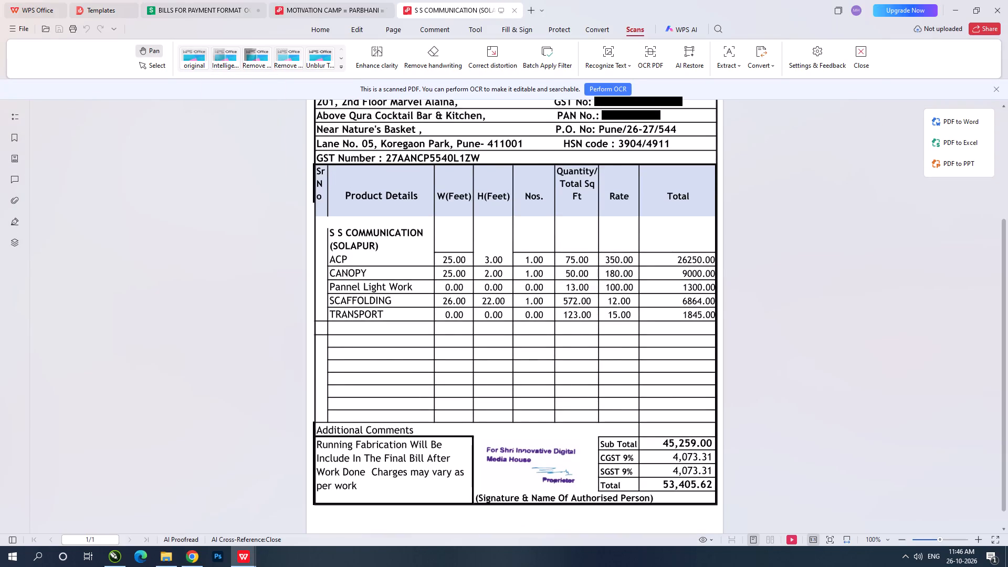
scroll(551, 366, "up", 2)
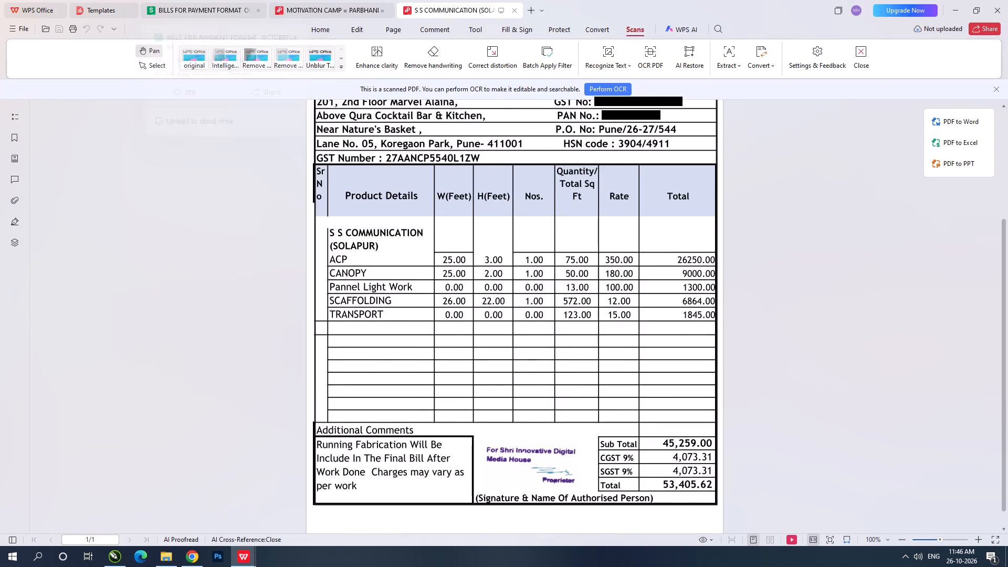
left_click(227, 0)
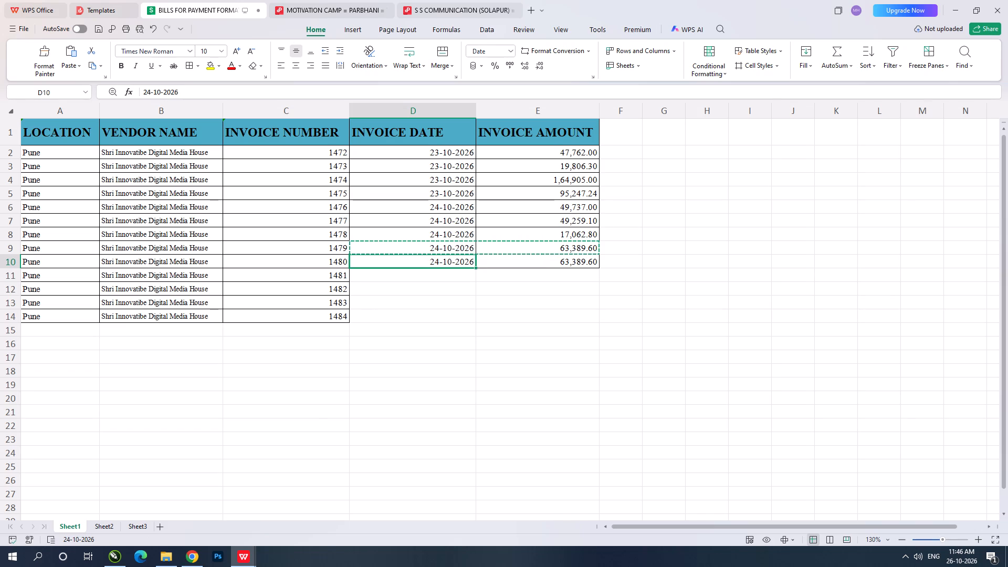
left_click(552, 262)
type("53405")
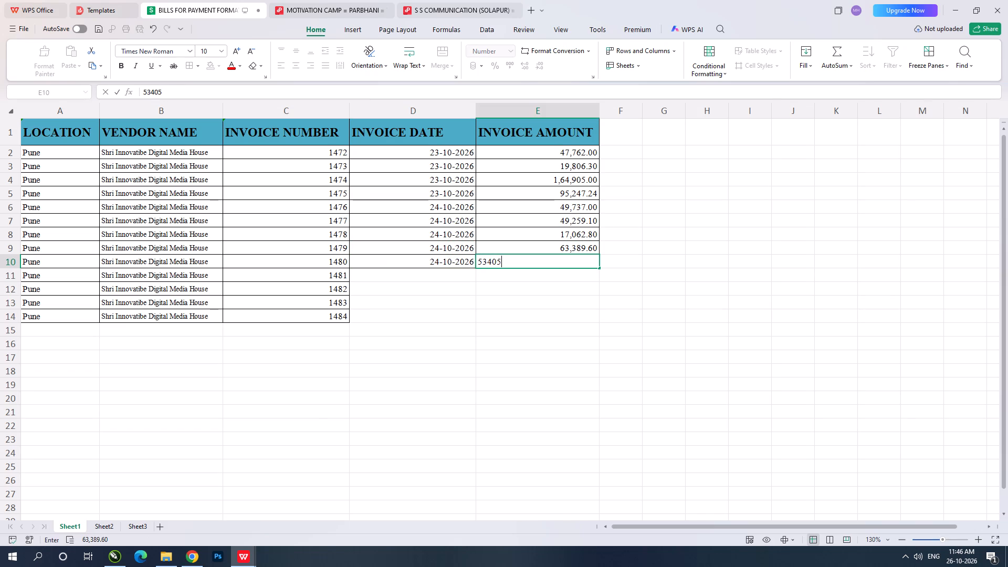
left_click(435, 0)
scroll(655, 374, "down", 4)
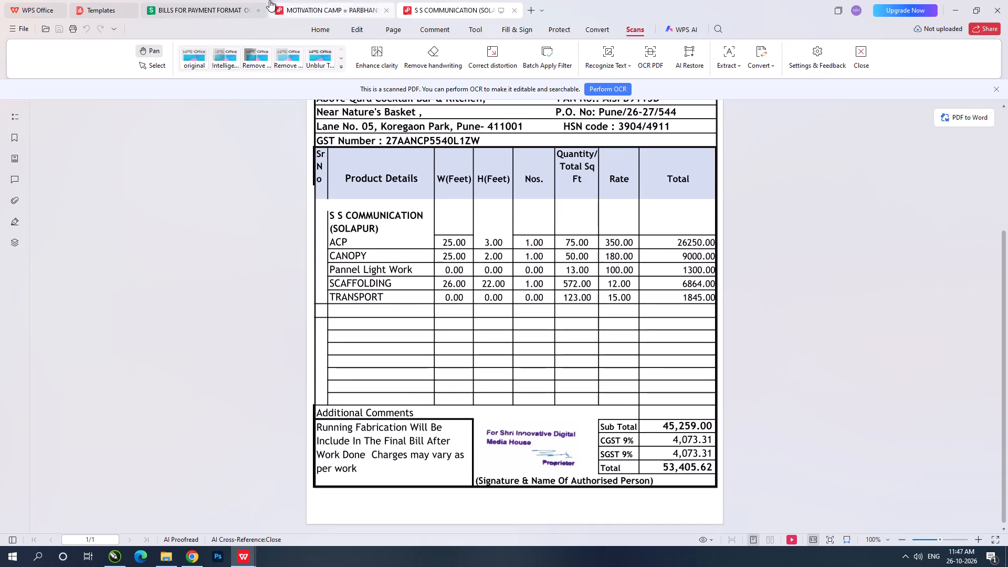
left_click(229, 0)
left_click(527, 261)
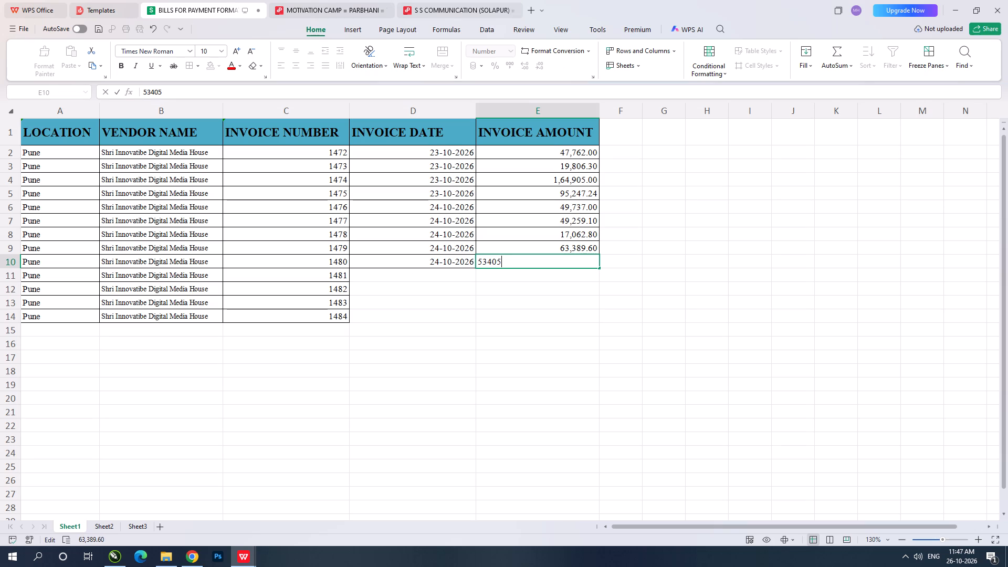
type(".62")
key("Tab")
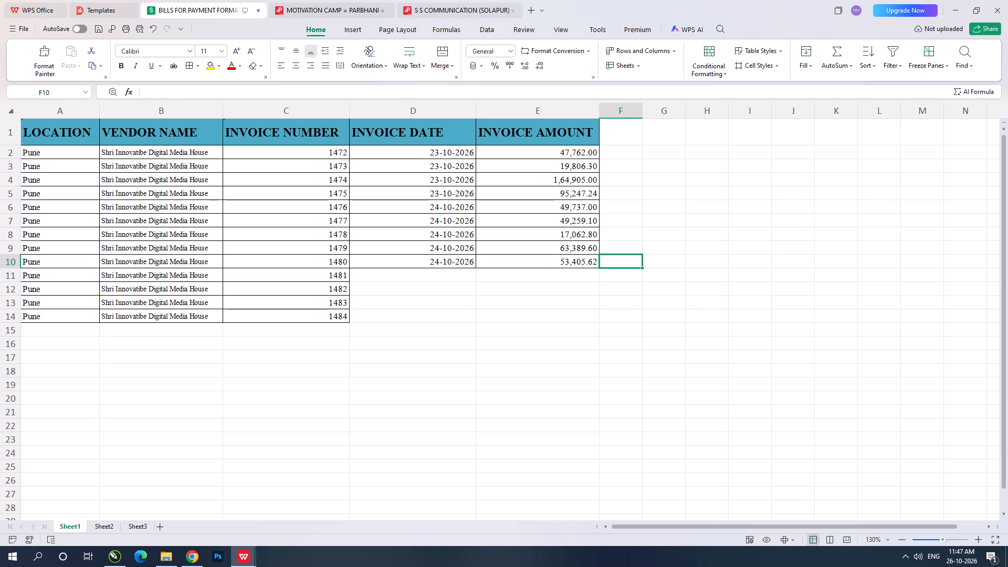
Copy the date 24-10-2026 and amount 53,405.62 from invoice 1480's row into the row of invoice 1481.
left_click(419, 262)
left_click(582, 264, "shift")
key("ctrl+c")
left_click(400, 276)
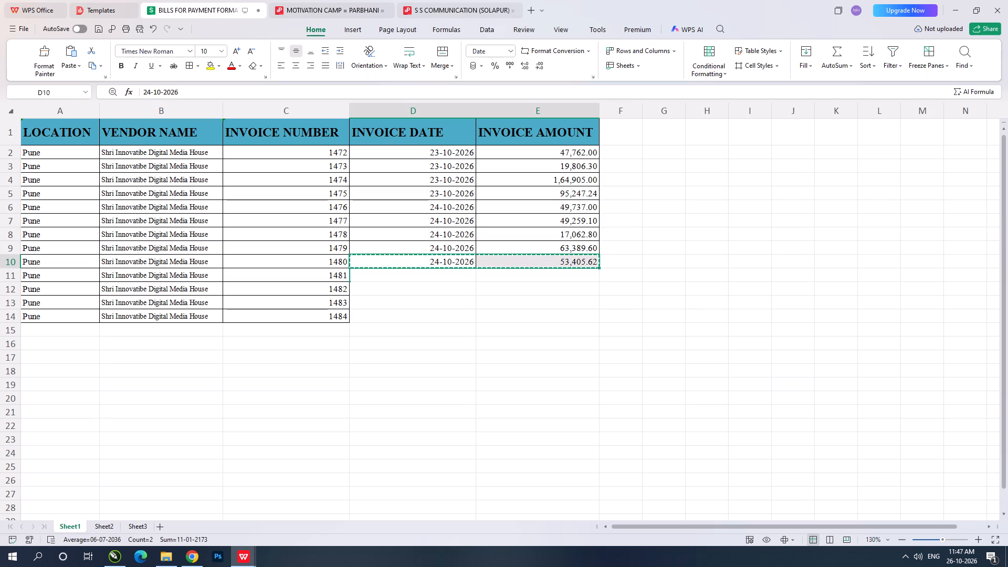
key("ctrl+v")
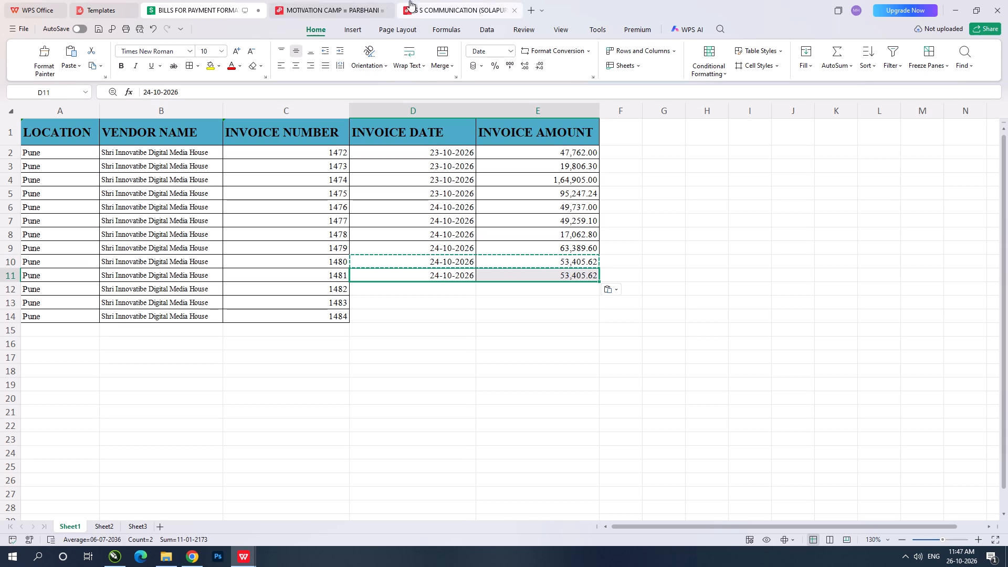
Open the tax invoice 1481 PDF from bill folder 1481, with the folder's files shown as large thumbnails.
key("alt+Tab")
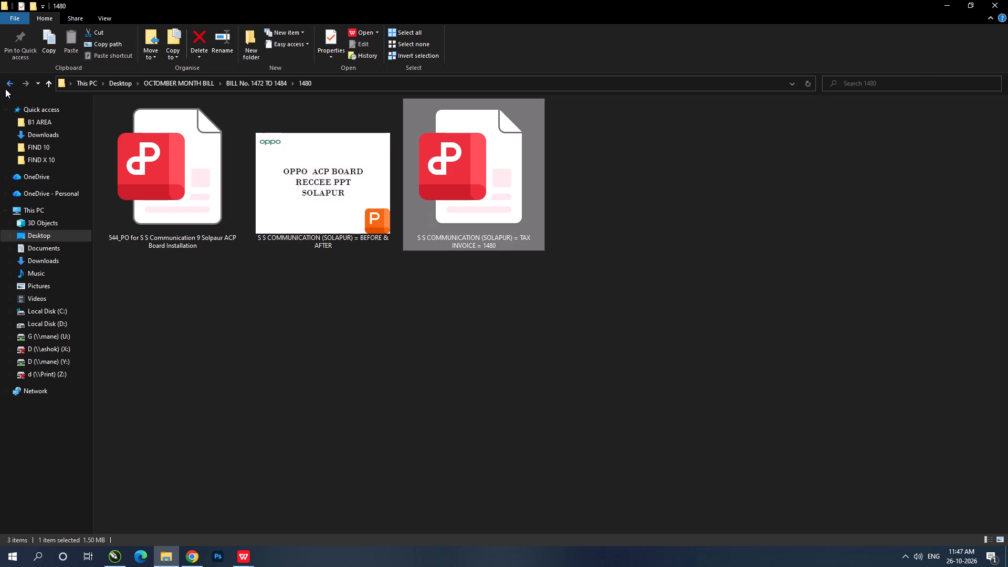
left_click(5, 89)
double_click(623, 306)
right_click(308, 307)
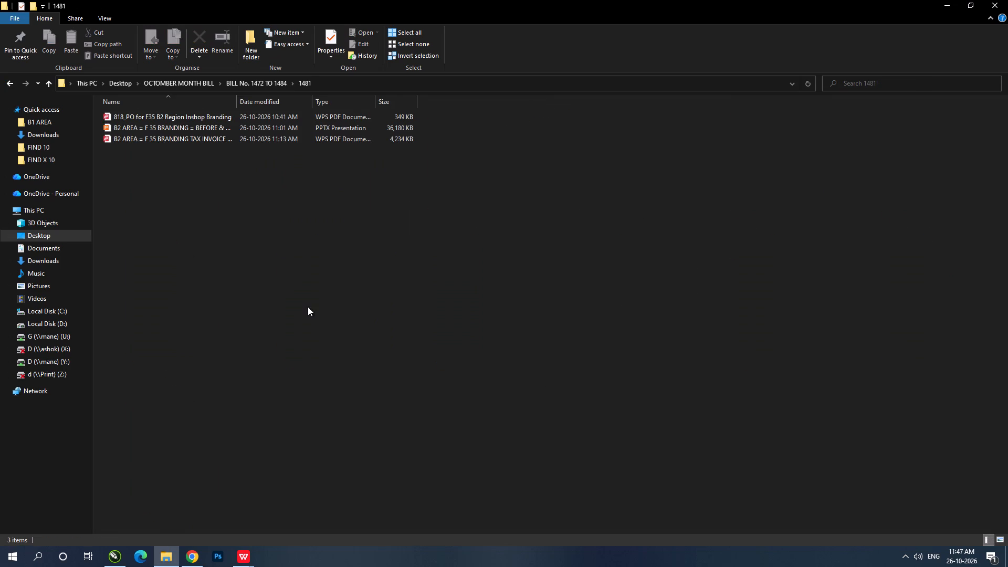
left_click(385, 313)
left_click(455, 316)
left_click(464, 393)
double_click(485, 171)
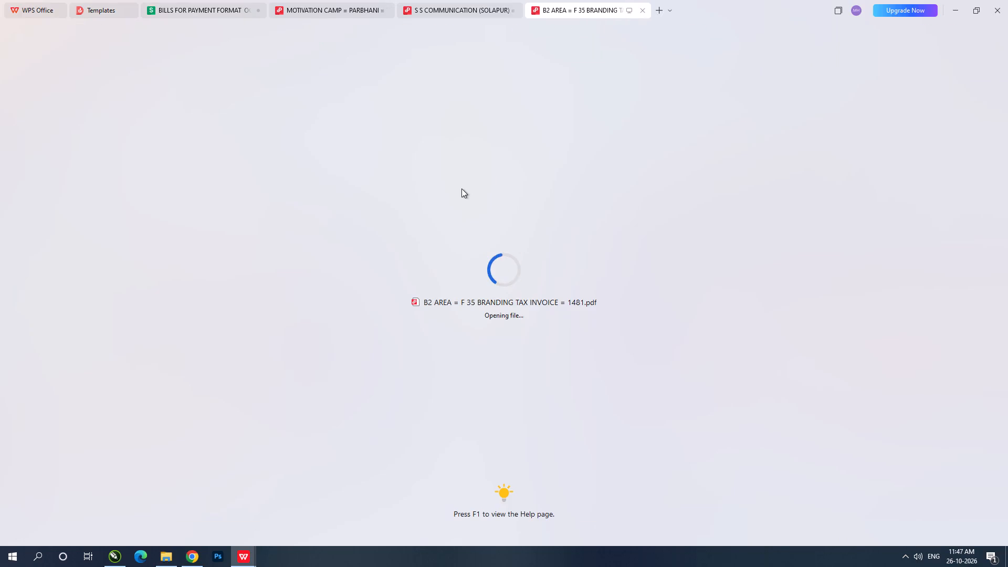
Set the invoice amount for invoice 1481 to 152006.78, taken from the total on the last page of its tax invoice PDF.
scroll(567, 371, "down", 12)
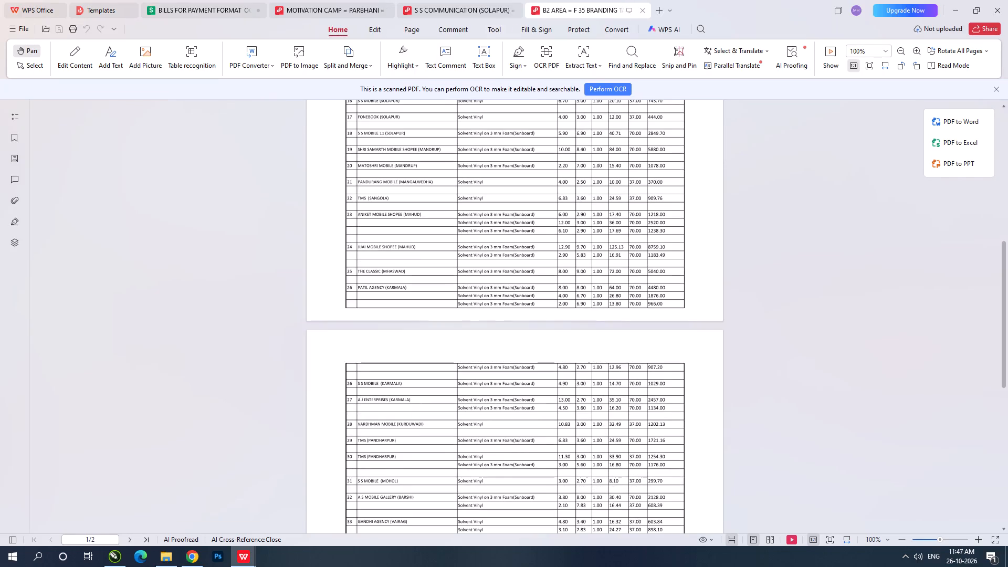
left_click_drag(1005, 276, 1006, 435)
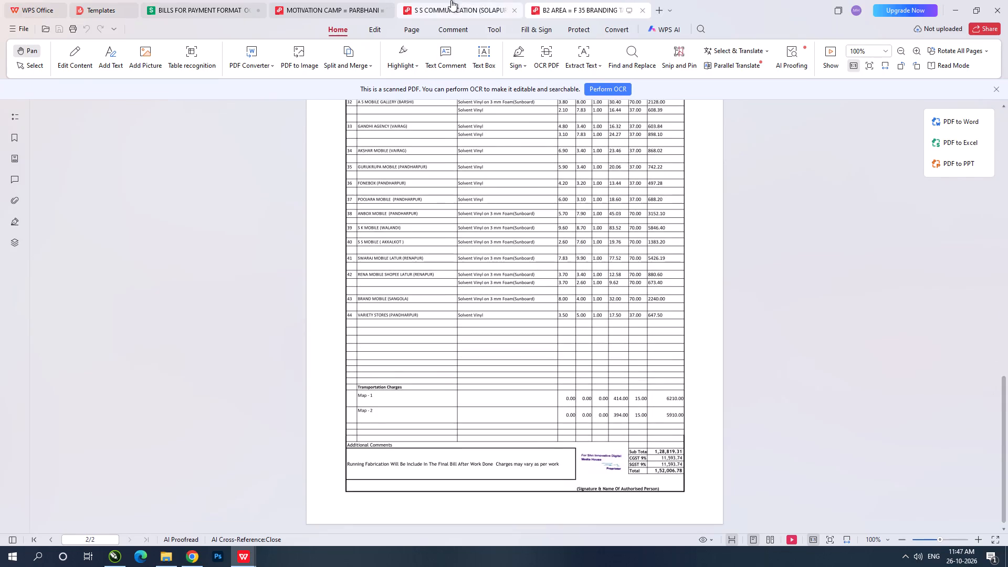
left_click(162, 0)
left_click(551, 275)
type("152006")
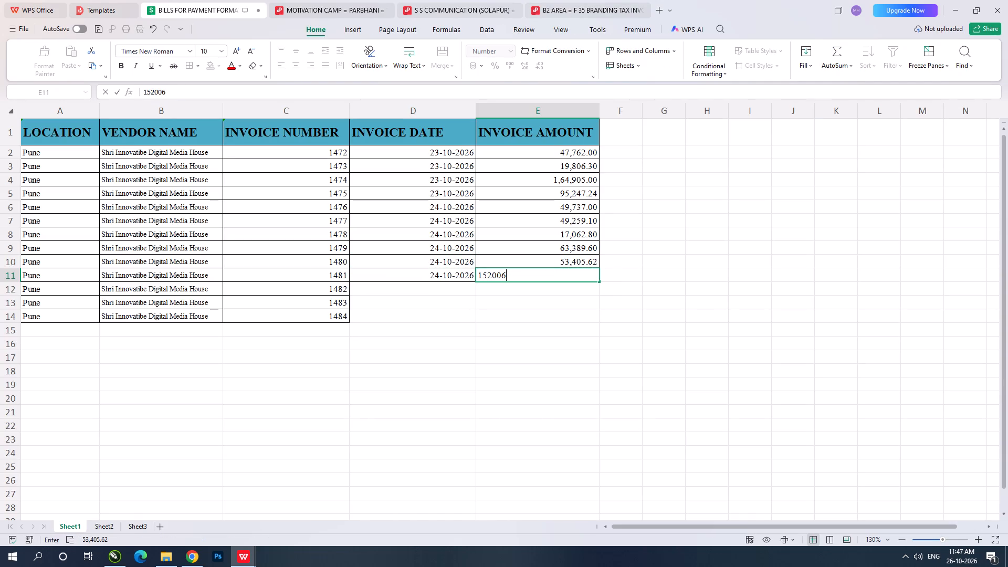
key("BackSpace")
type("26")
left_click(583, 0)
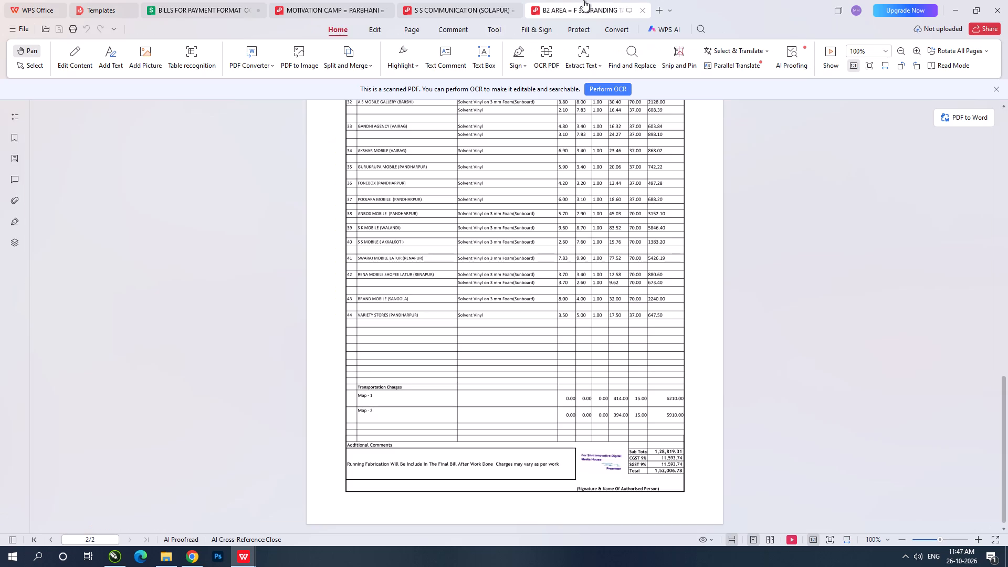
left_click(201, 0)
key("BackSpace")
key("BackSpace")
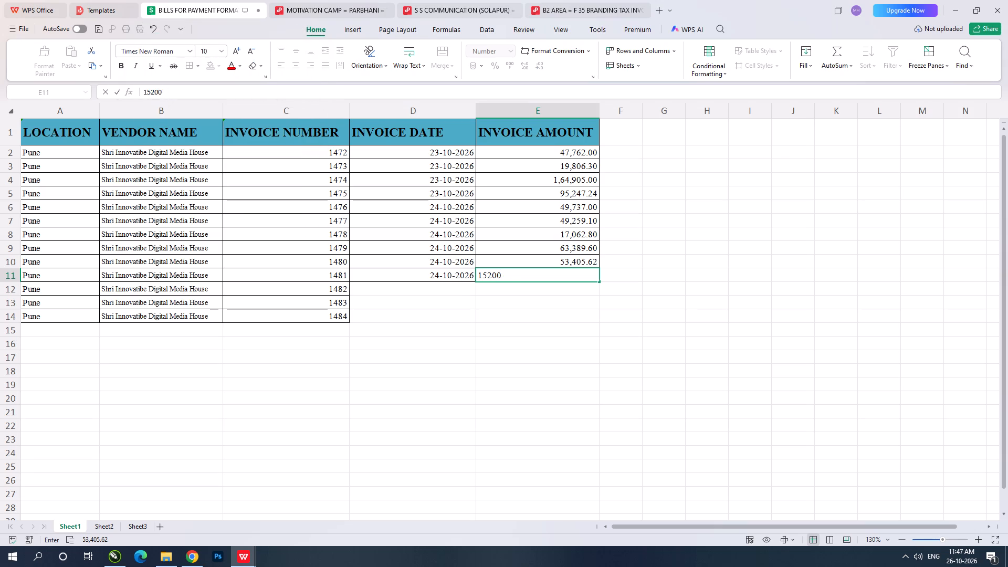
type("6.")
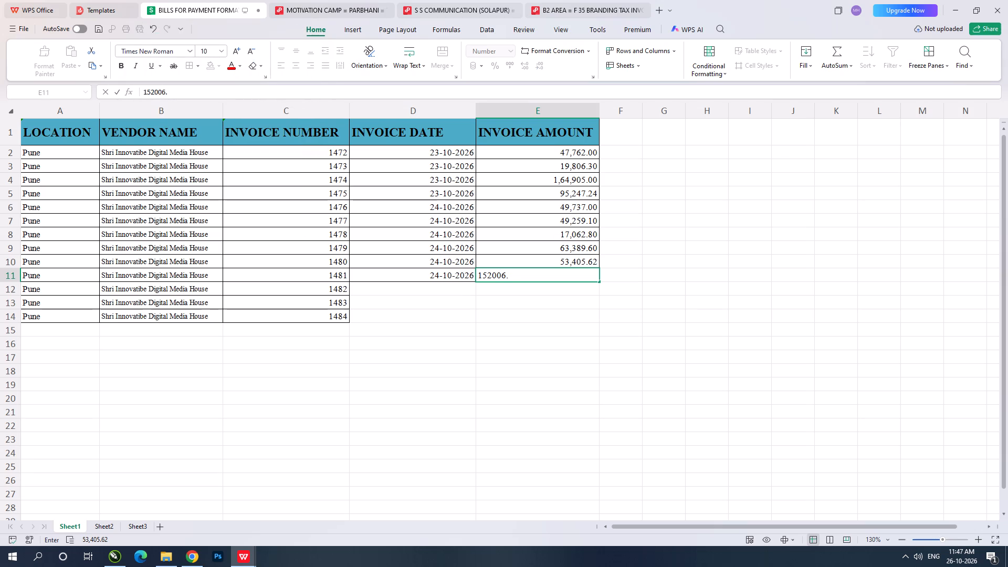
left_click(553, 0)
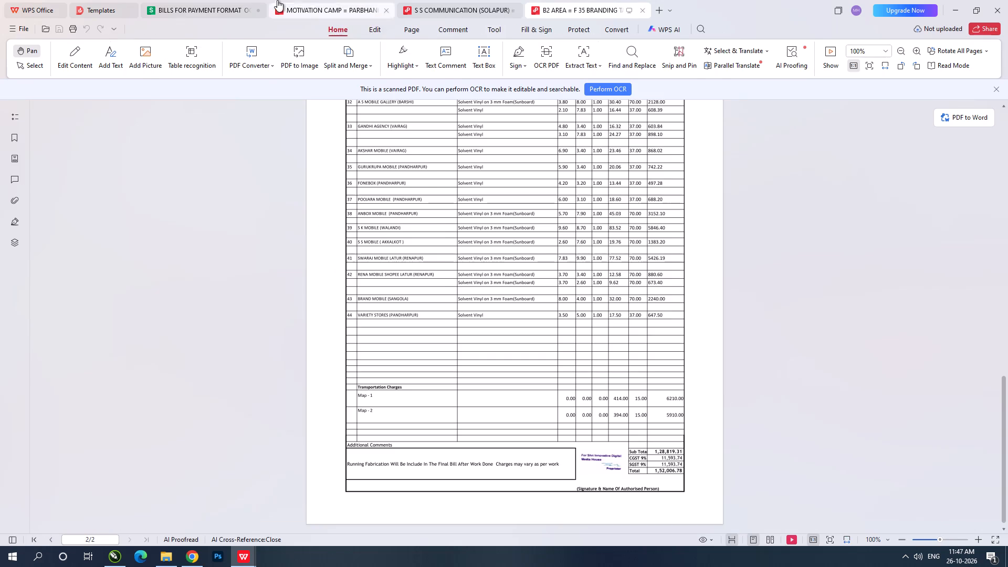
left_click(194, 0)
type("78")
key("Tab")
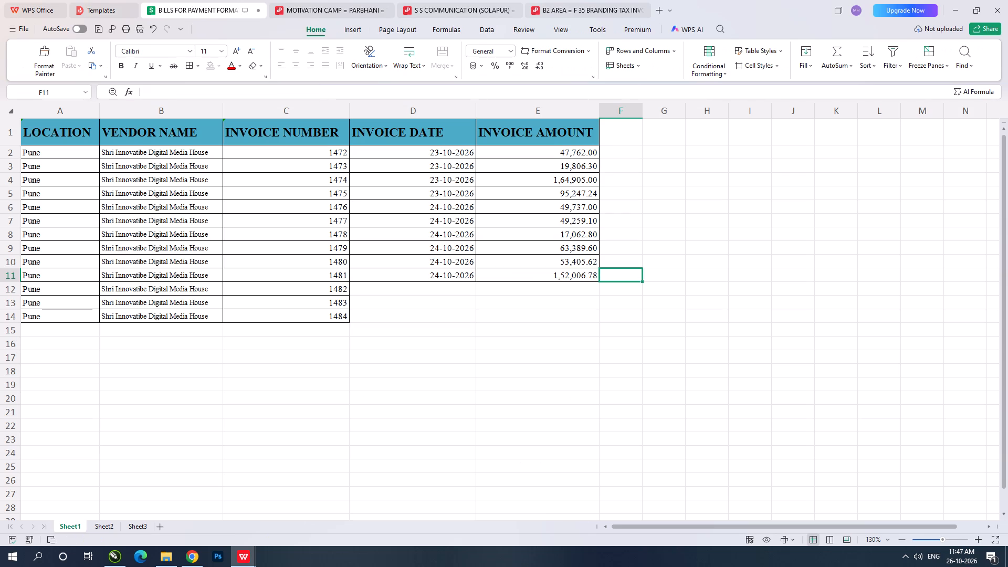
Save the October payment spreadsheet.
left_click(453, 276)
key("ctrl+s")
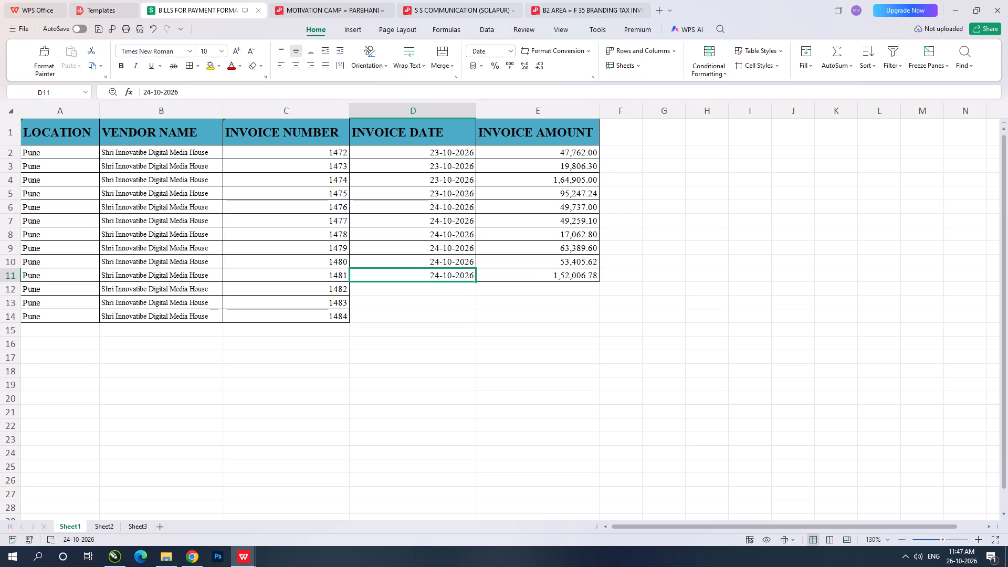
Close the three open invoice PDFs: B2 AREA = F 35 BRANDING, S S COMMUNICATION (SOLAPUR) and MOTIVATION CAMP = PARBHANI.
left_click(596, 0)
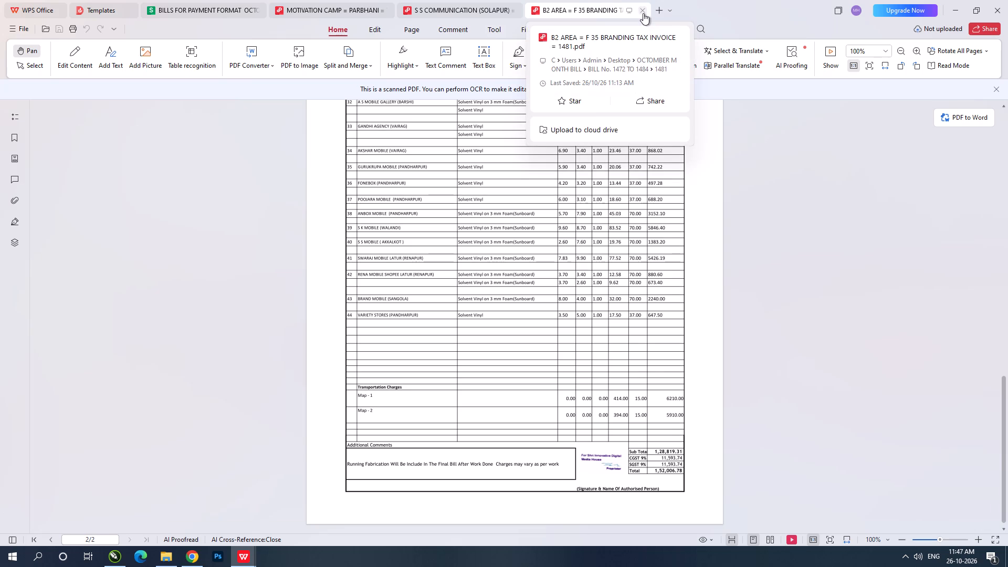
left_click(643, 13)
left_click(517, 11)
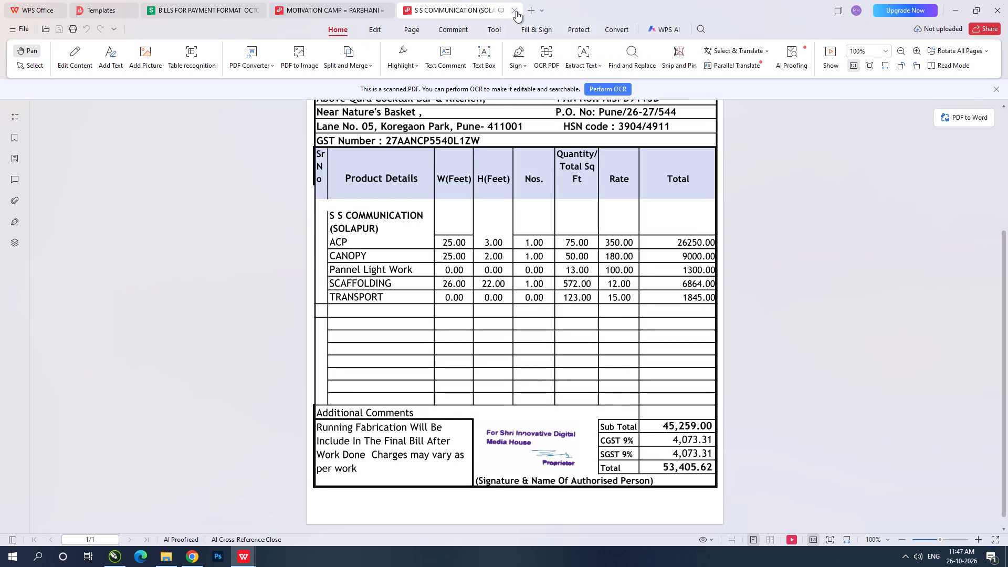
left_click(383, 7)
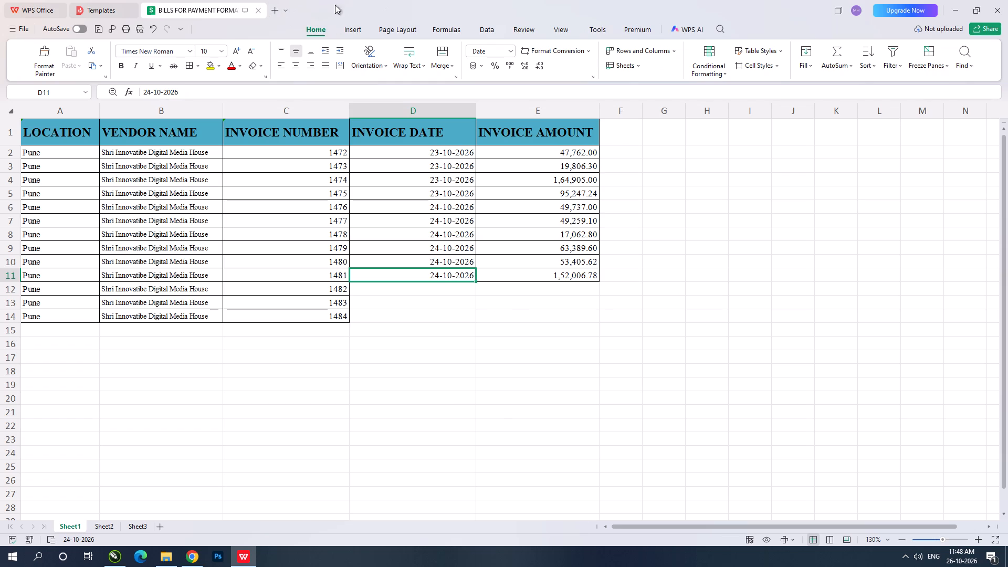
Switch to File Explorer, open bill folder 1482 and show its files as extra large icons.
key("alt+Tab")
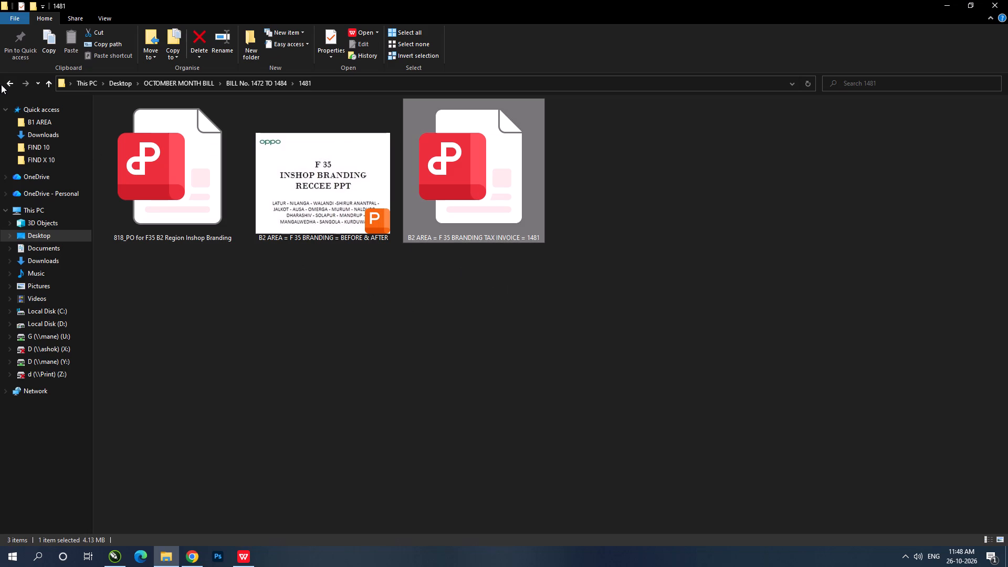
left_click(12, 85)
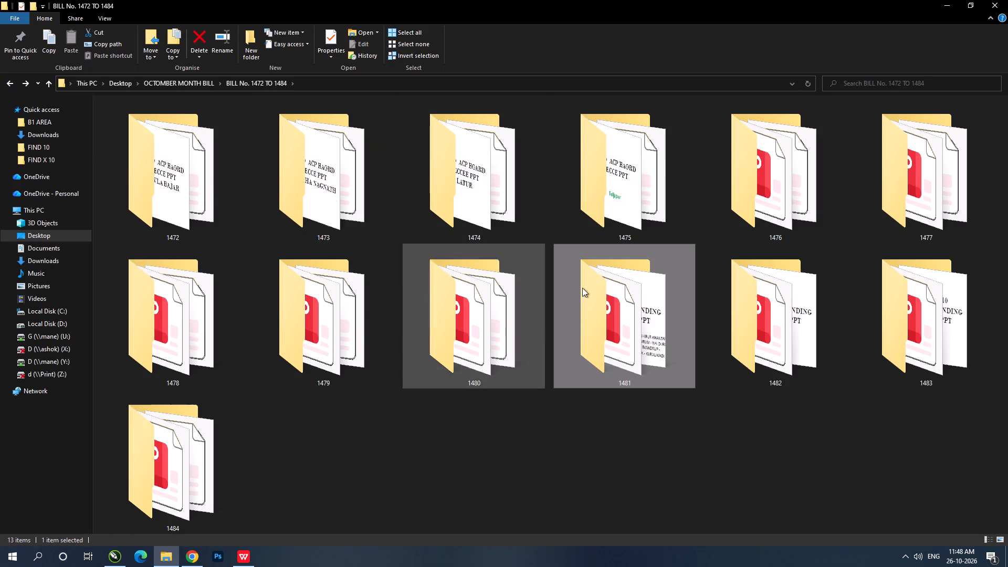
double_click(783, 304)
right_click(328, 251)
left_click(398, 258)
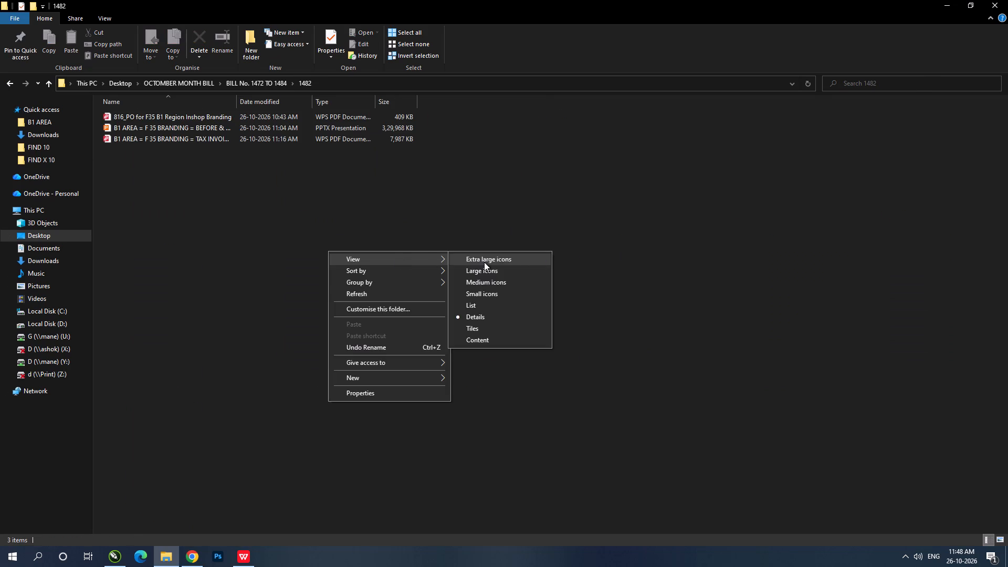
left_click(484, 262)
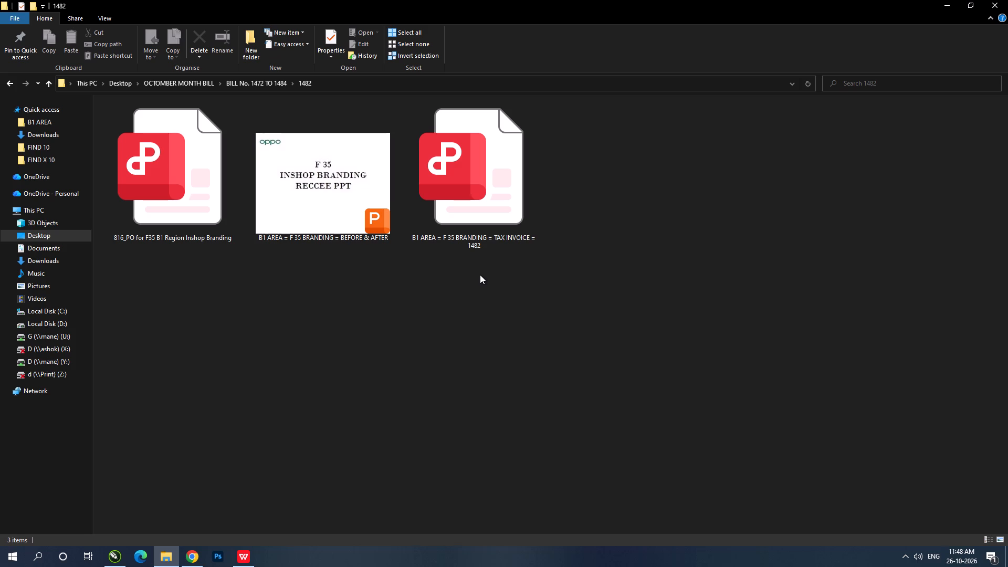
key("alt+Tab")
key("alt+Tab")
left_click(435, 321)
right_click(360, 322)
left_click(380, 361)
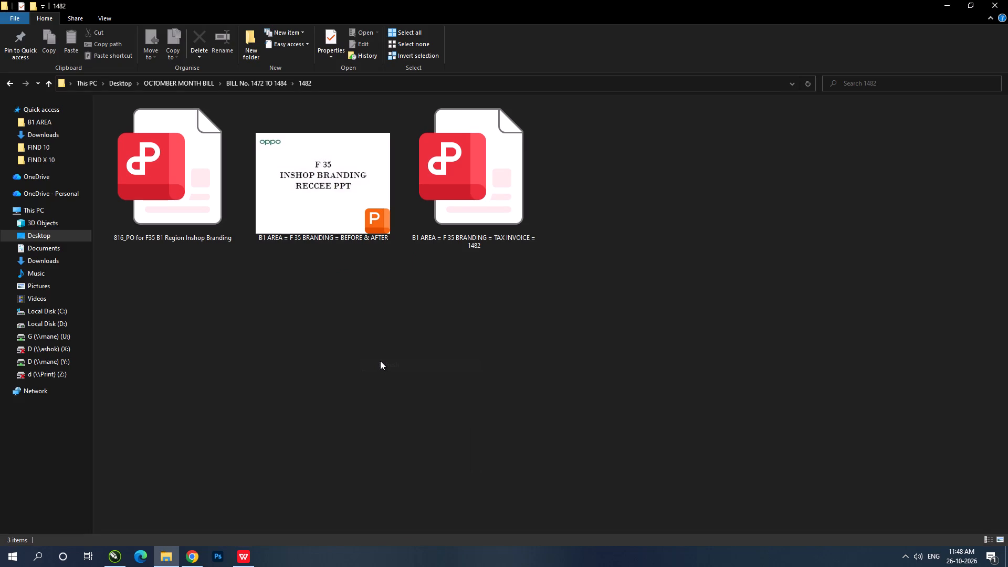
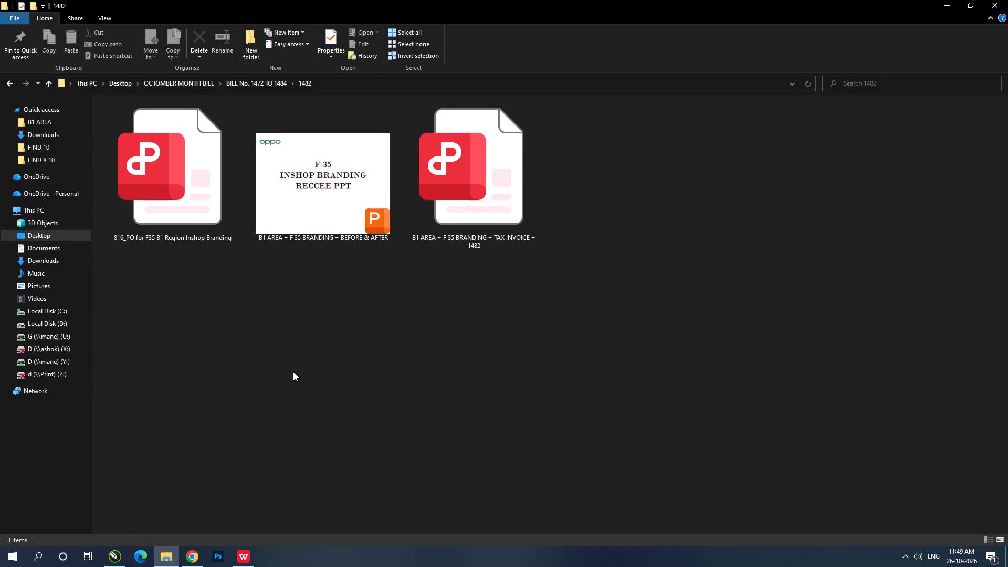
In a new File Explorer window, open the FONE WORLD (DHARASHIV) folder under D:, OPPO JUNE, ACP BOARD, RUTURAJ SIR, OCTOBER MONTH ACP.
right_click(34, 206)
left_click(111, 262)
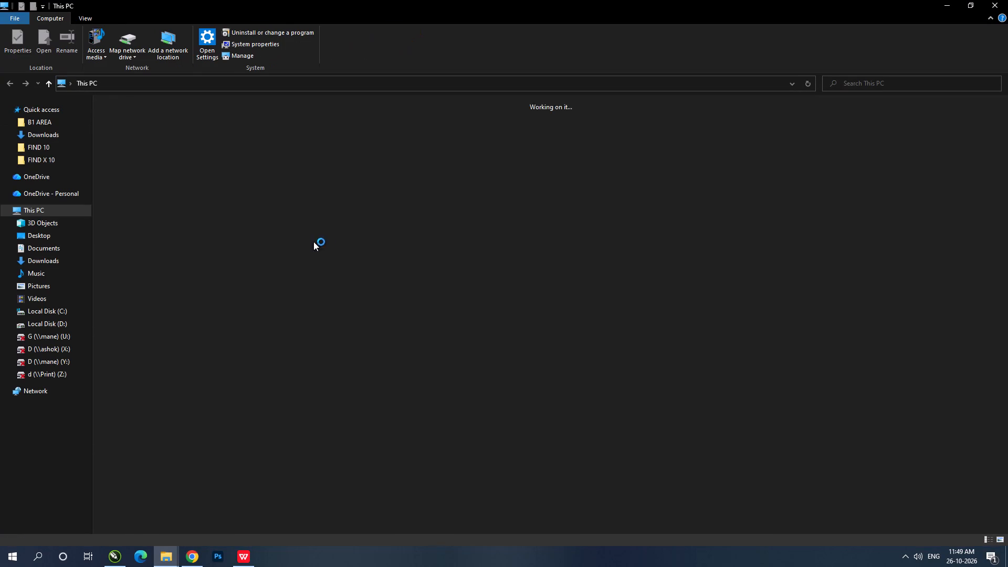
left_click(480, 354)
left_click(317, 191)
double_click(317, 191)
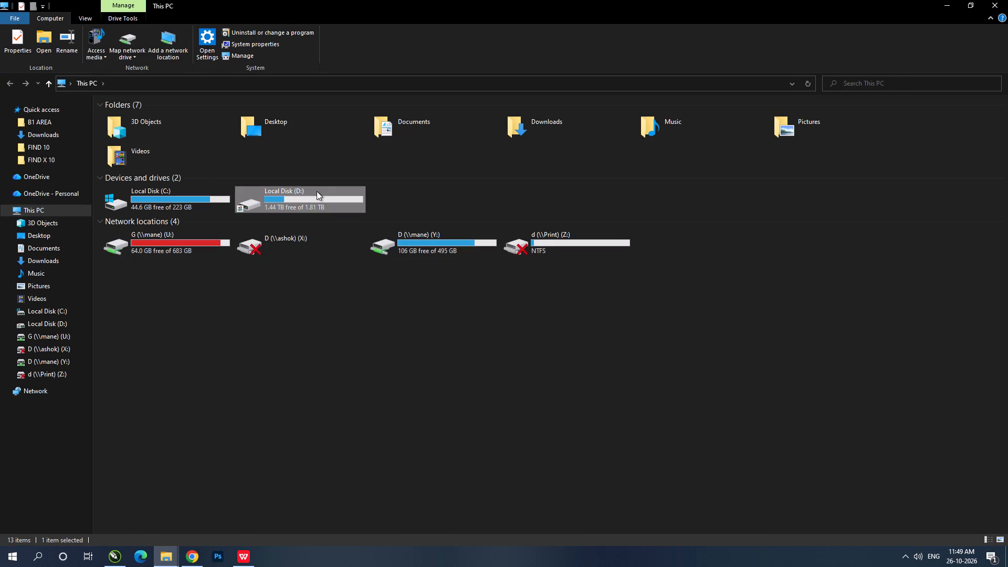
double_click(637, 479)
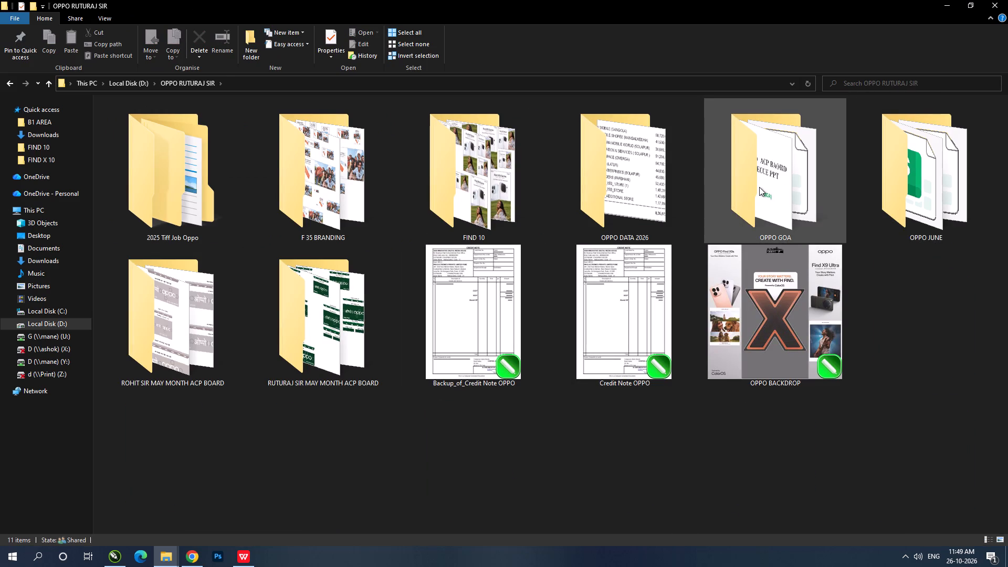
double_click(910, 187)
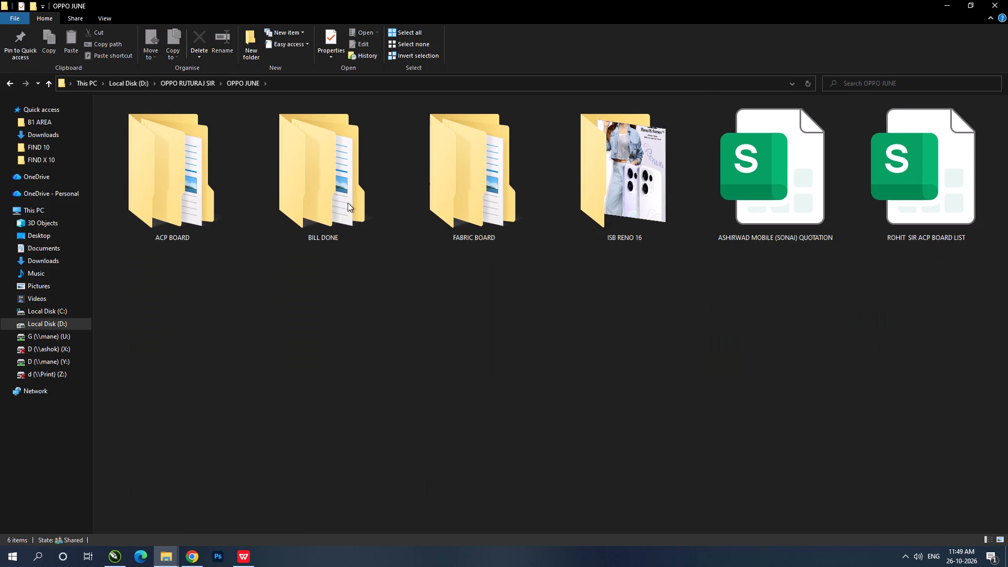
double_click(162, 183)
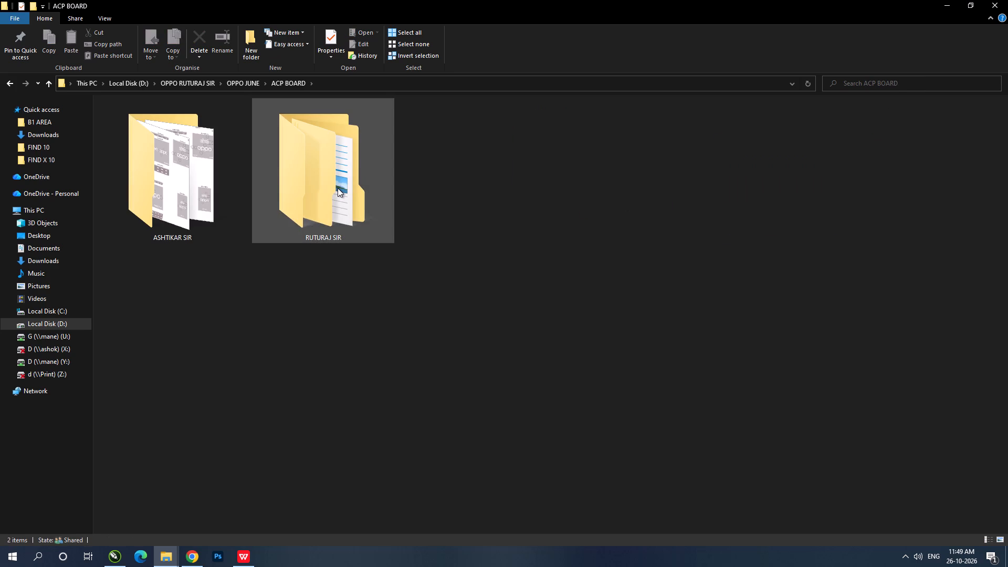
double_click(338, 188)
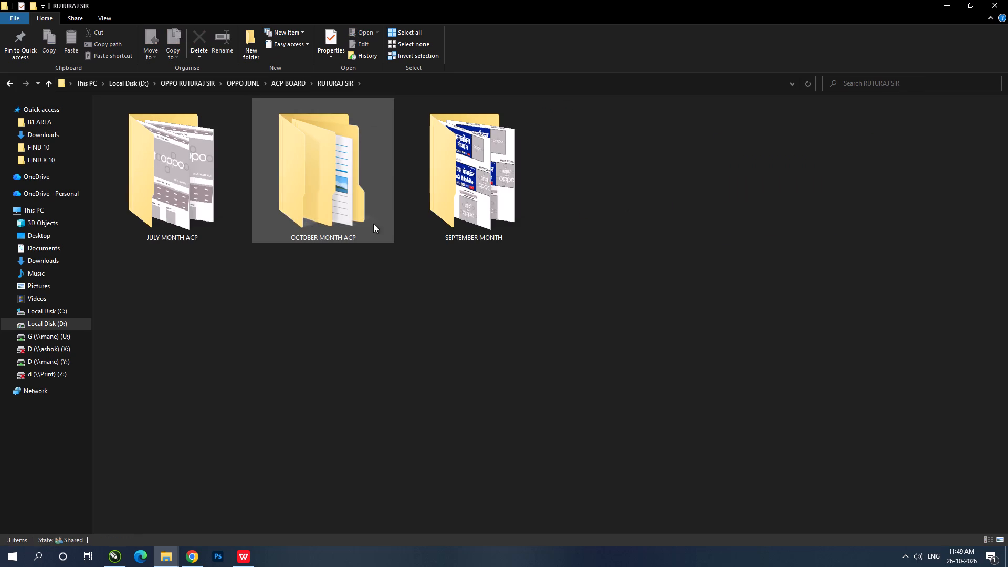
left_click(402, 309)
left_click(195, 187)
left_click(300, 183)
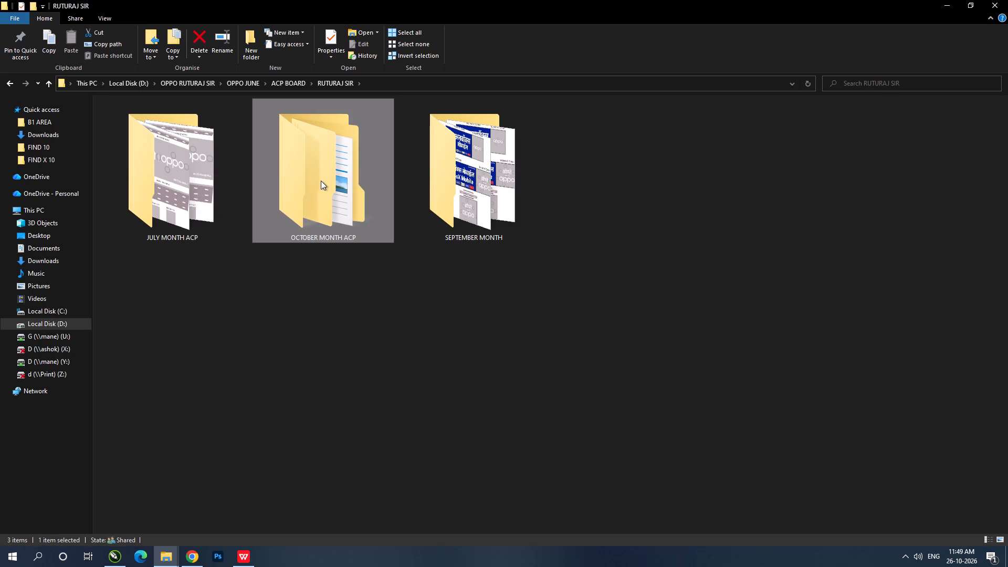
left_click(321, 181)
double_click(334, 189)
left_click(275, 191)
type("fo")
double_click(637, 182)
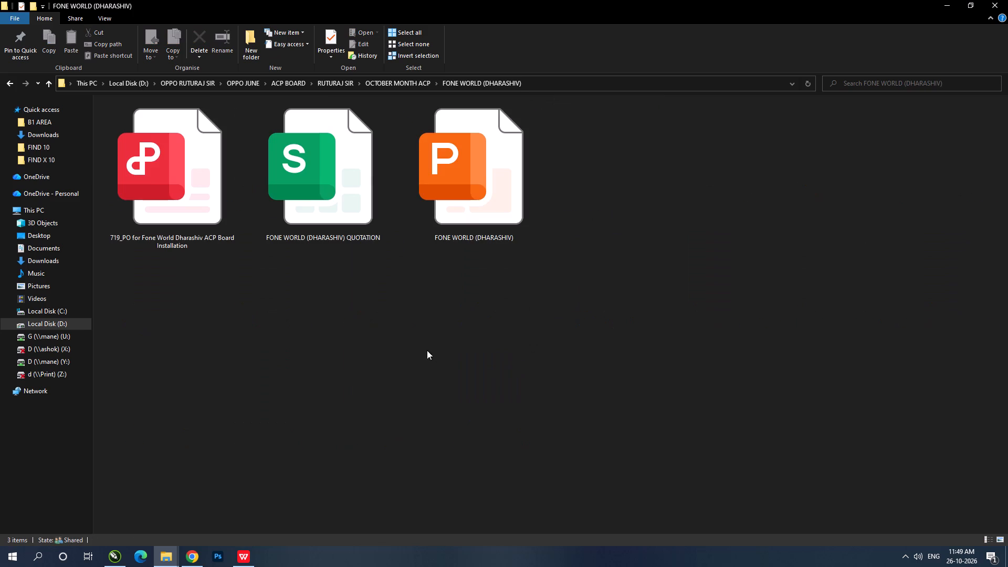
Open the FONE WORLD (DHARASHIV) presentation and go to slide 3 with the ACP board design.
double_click(465, 197)
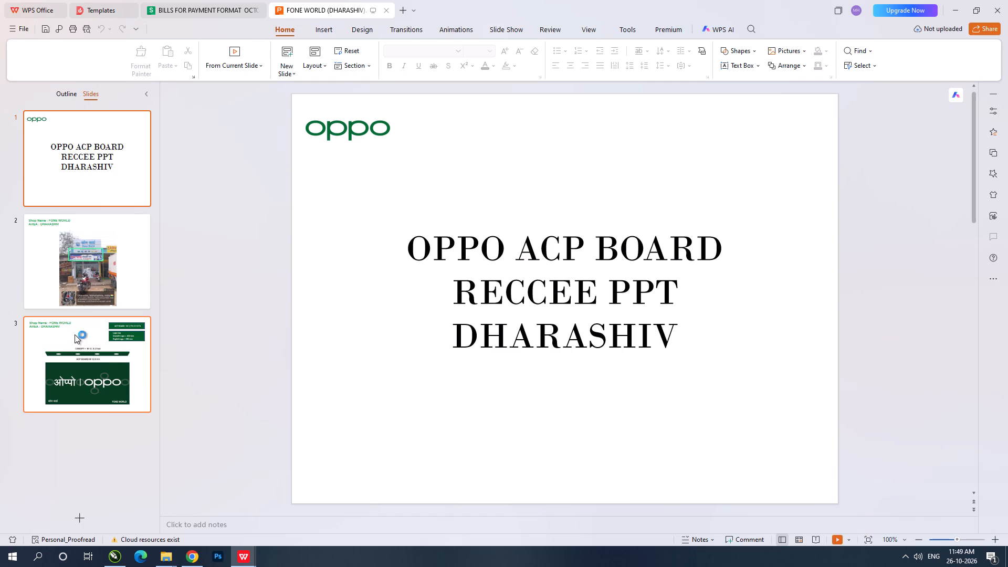
left_click(117, 367)
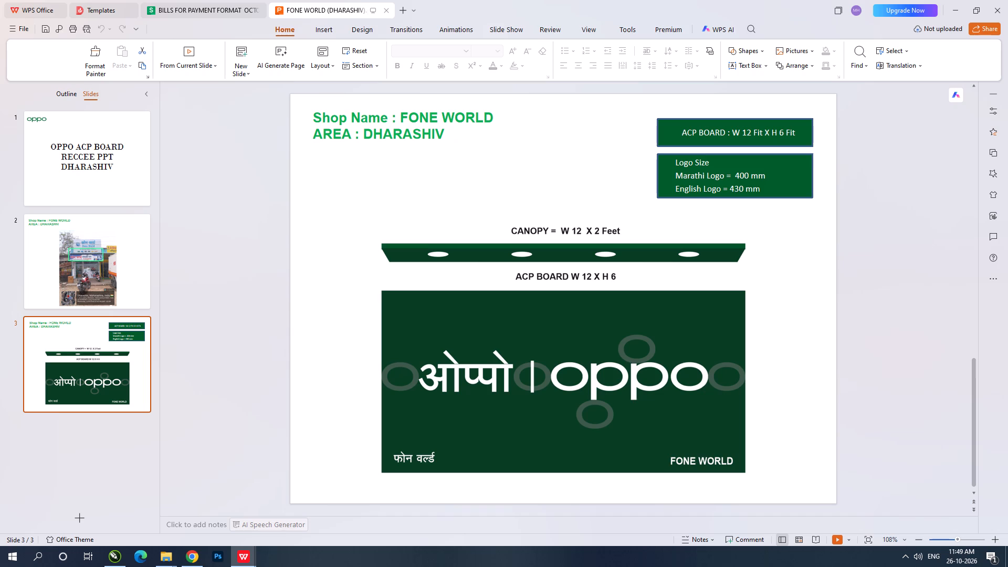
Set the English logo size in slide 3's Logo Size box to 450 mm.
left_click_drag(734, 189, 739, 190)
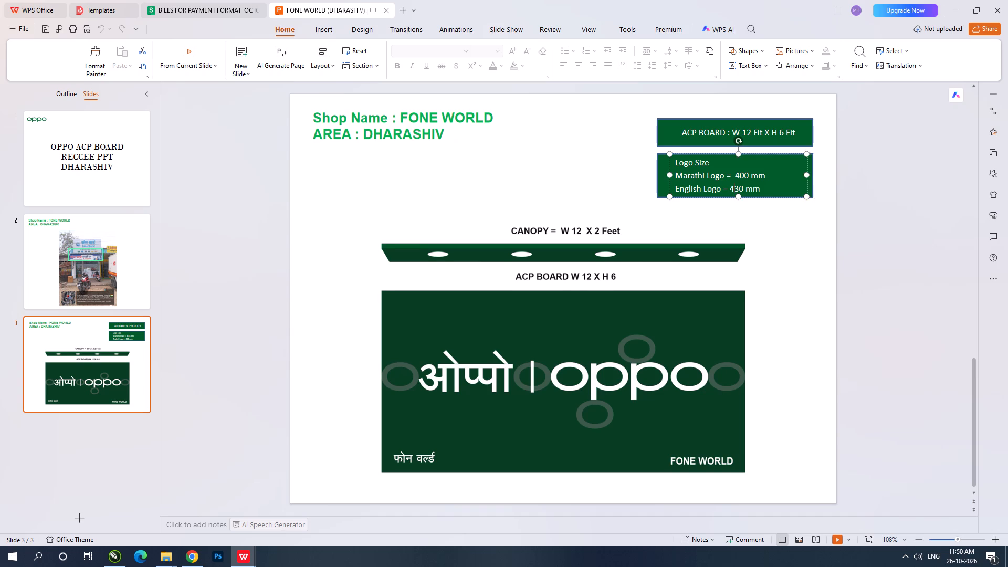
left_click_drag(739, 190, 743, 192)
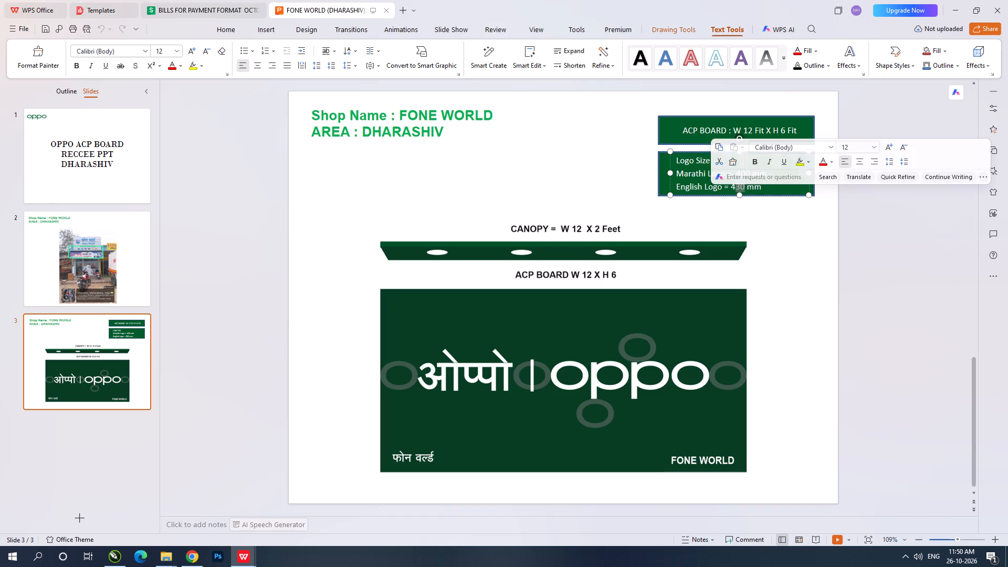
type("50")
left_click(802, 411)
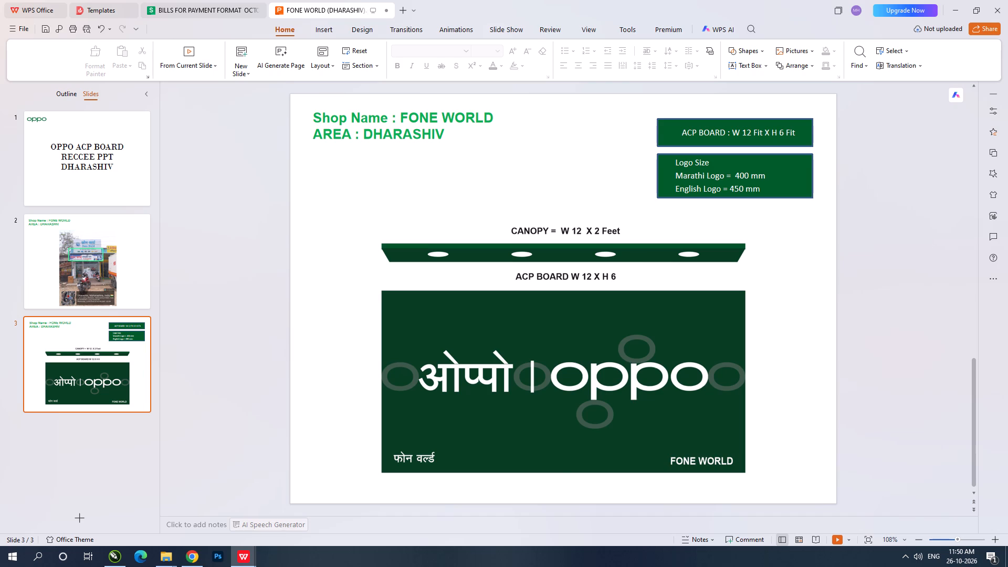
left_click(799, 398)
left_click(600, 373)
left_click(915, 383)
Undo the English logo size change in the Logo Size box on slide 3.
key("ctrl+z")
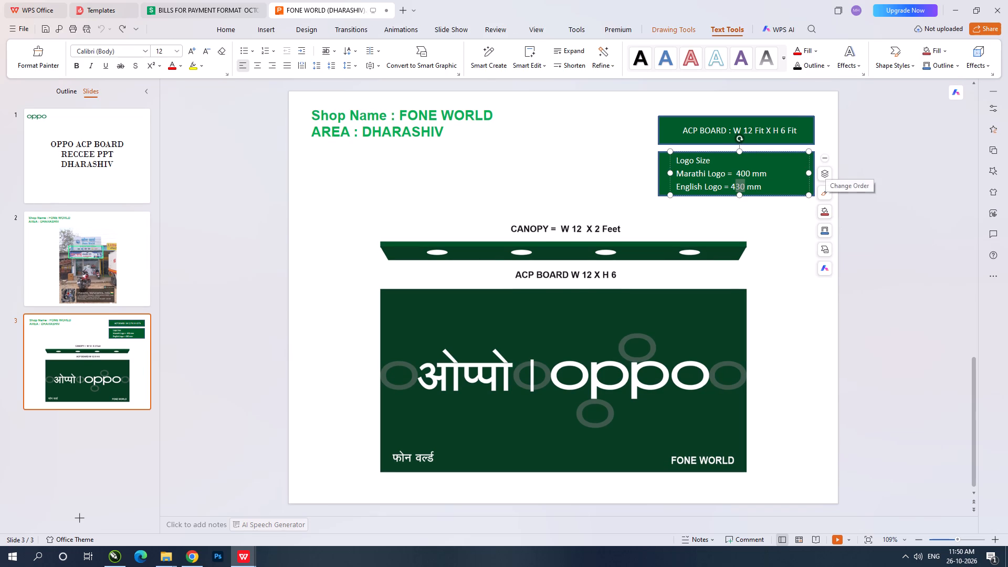
Set the English Logo size in slide 3's Logo Size box to 350 mm.
left_click(730, 184)
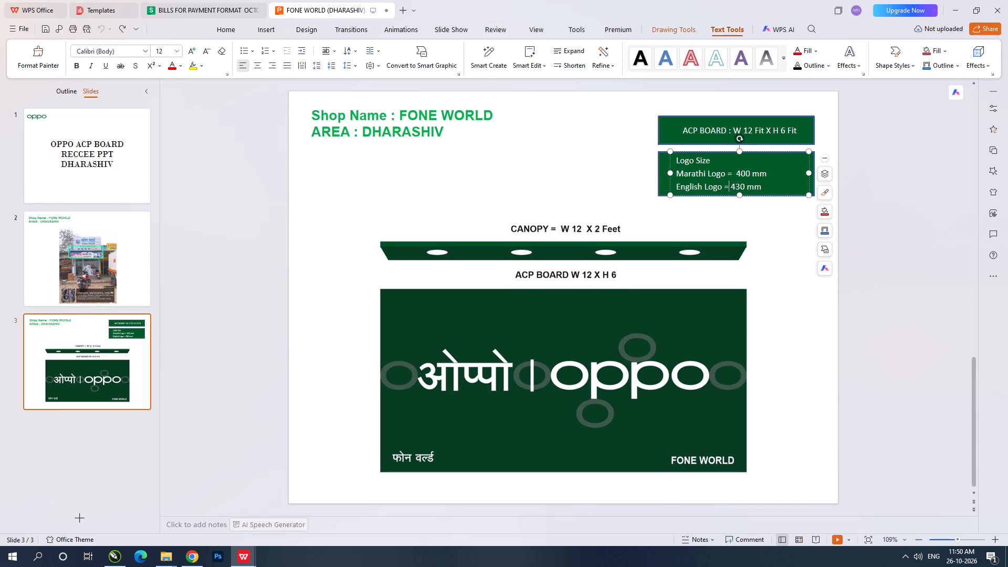
left_click_drag(733, 186, 744, 187)
left_click_drag(732, 186, 740, 187)
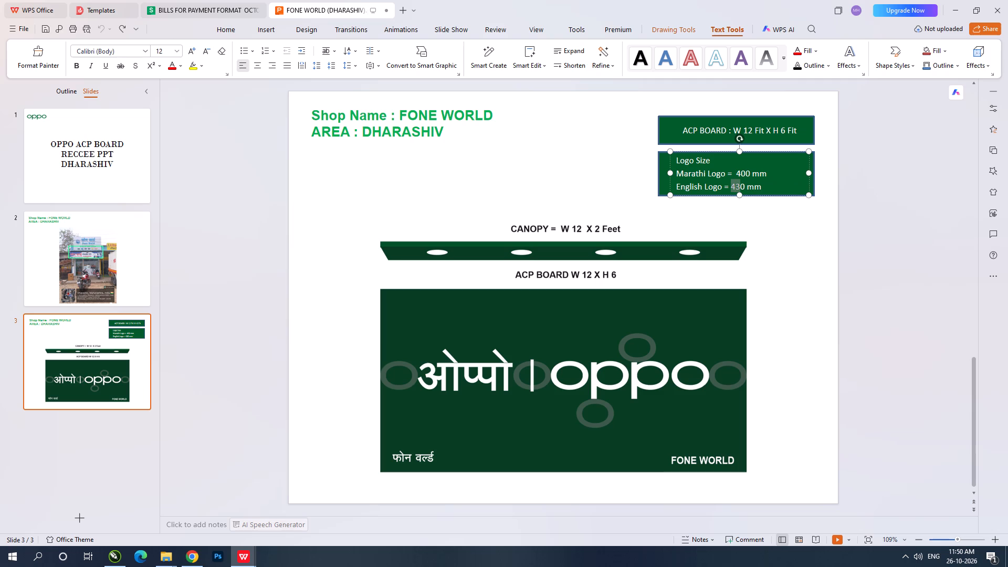
left_click_drag(740, 187, 745, 187)
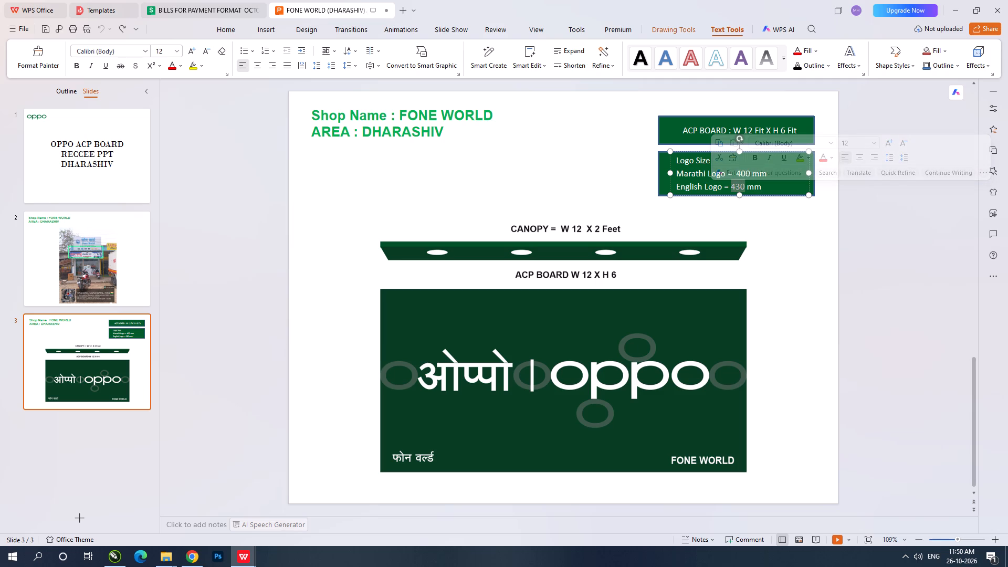
type("350")
left_click(815, 354)
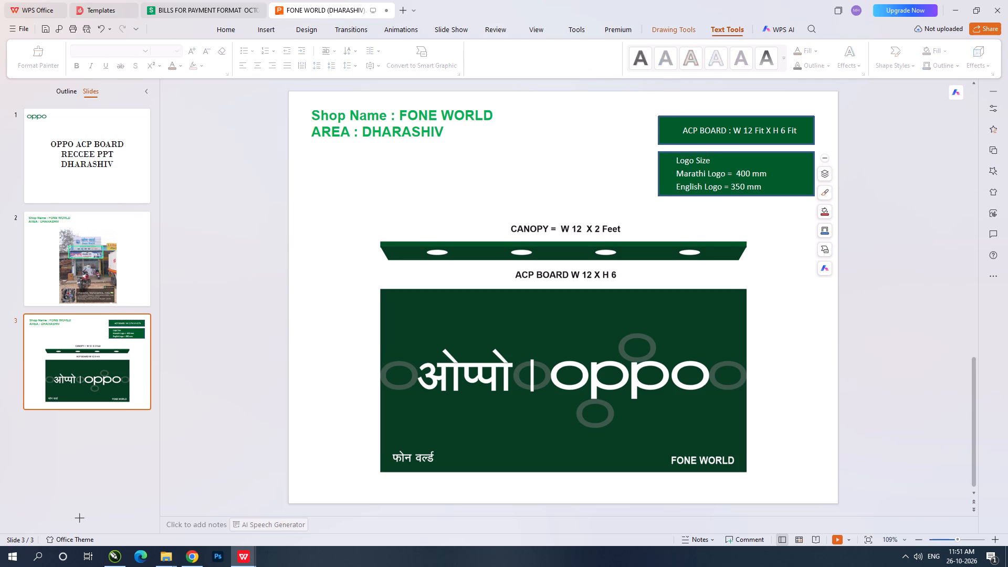
Save the FONE WORLD (DHARASHIV) presentation.
key("ctrl+s")
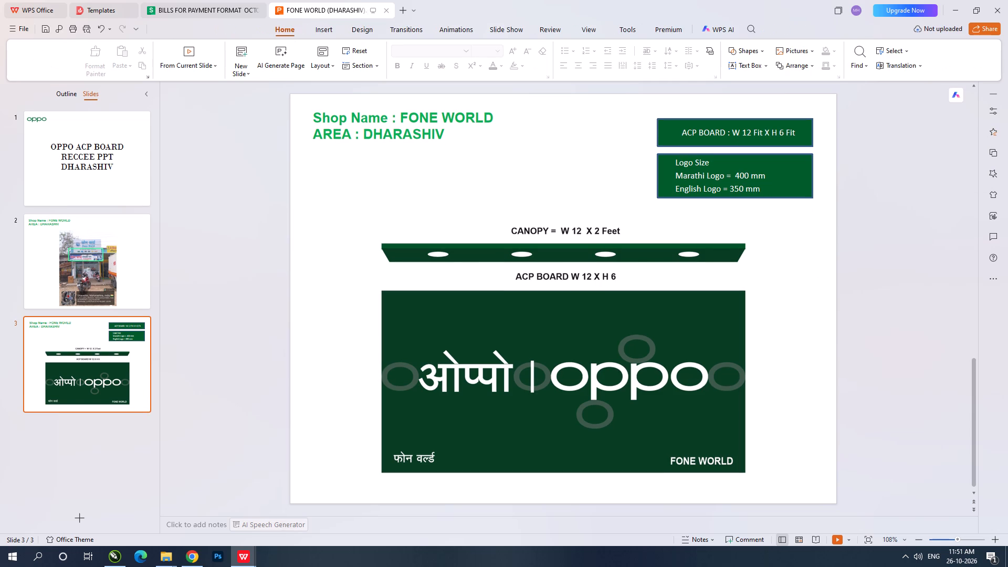
key("ctrl+s")
left_click(872, 435)
left_click(662, 384)
left_click(883, 373)
key("ctrl+s")
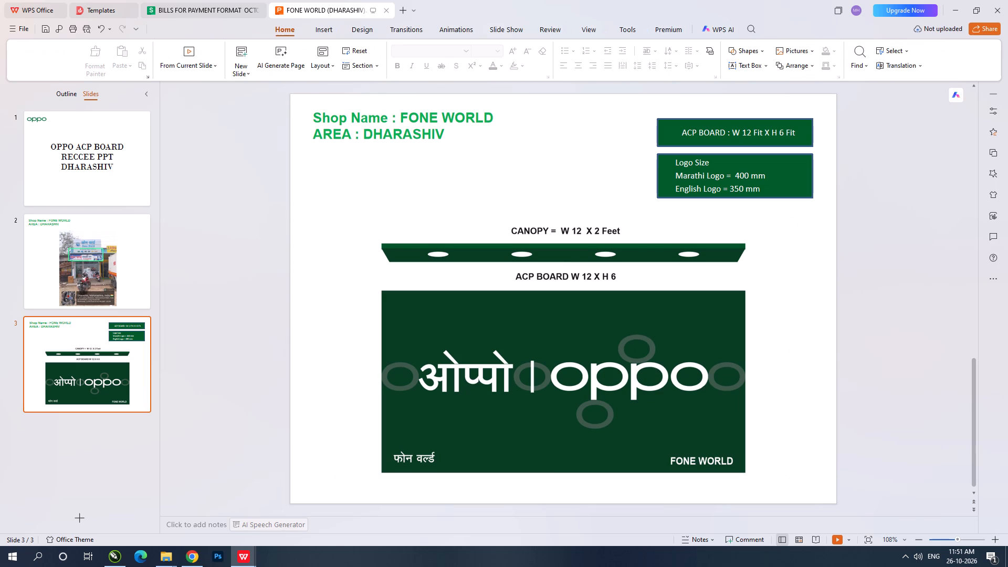
Switch to File Explorer and close the FONE WORLD (DHARASHIV) folder window, keeping the 1482 window open.
key("alt+Tab")
left_click(376, 284, "alt")
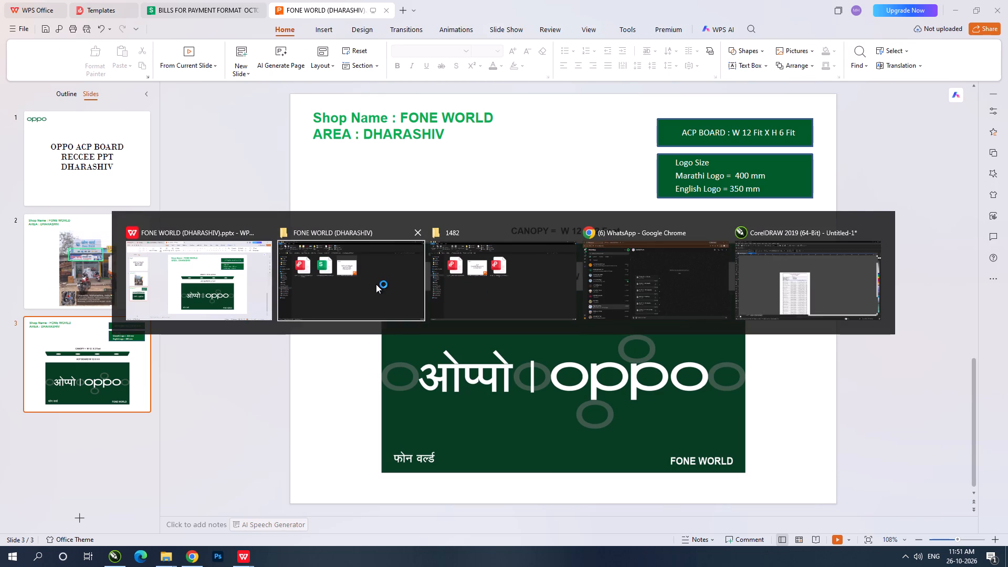
key("alt+Tab")
key("alt+Tab")
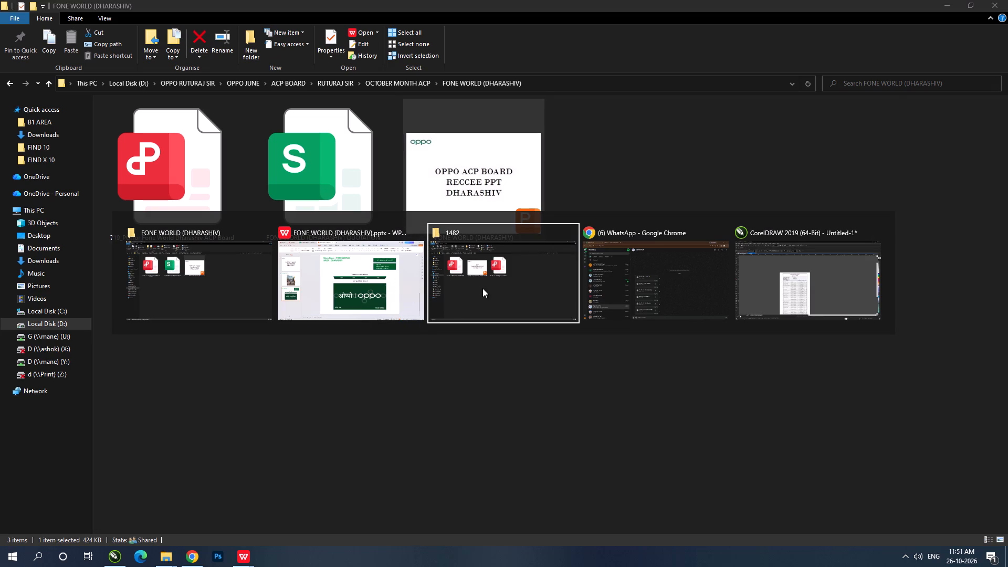
left_click(547, 292, "alt")
left_click(476, 349)
key("alt+Tab")
key("alt+Tab")
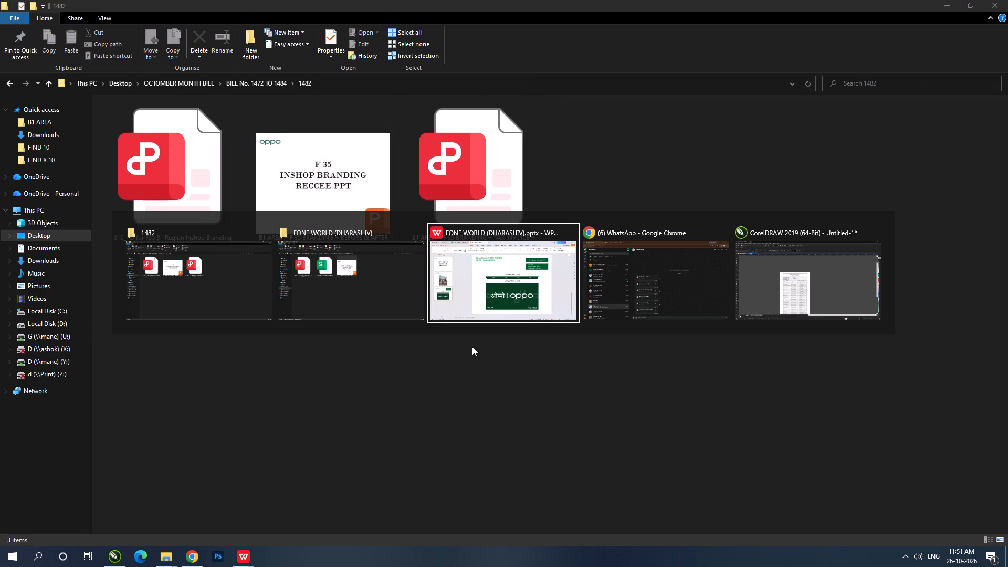
key("alt+Tab")
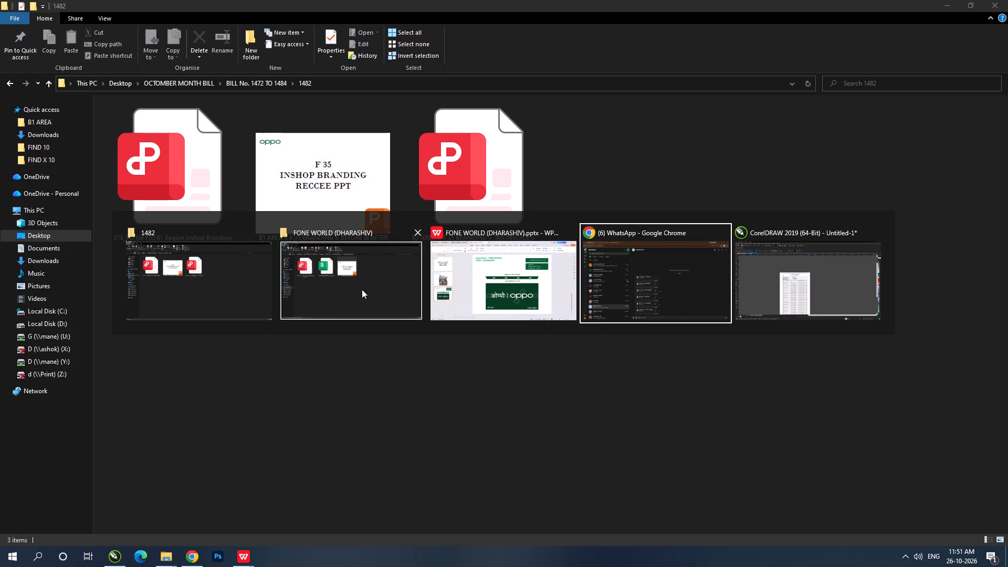
left_click(362, 289, "alt")
left_click(995, 4)
Switch to WPS Office and close the FONE WORLD (DHARASHIV) presentation.
key("alt+Tab")
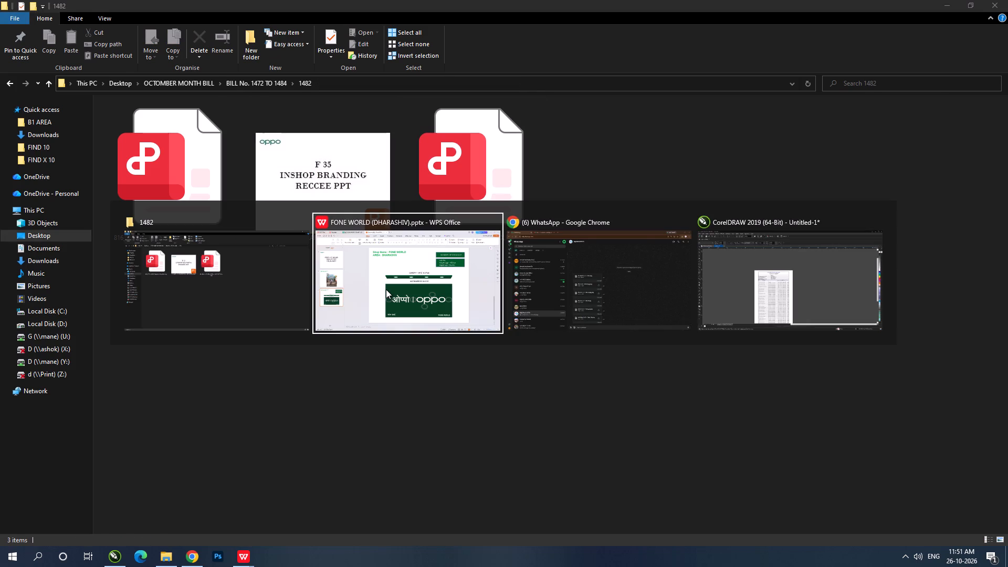
left_click(387, 290, "alt")
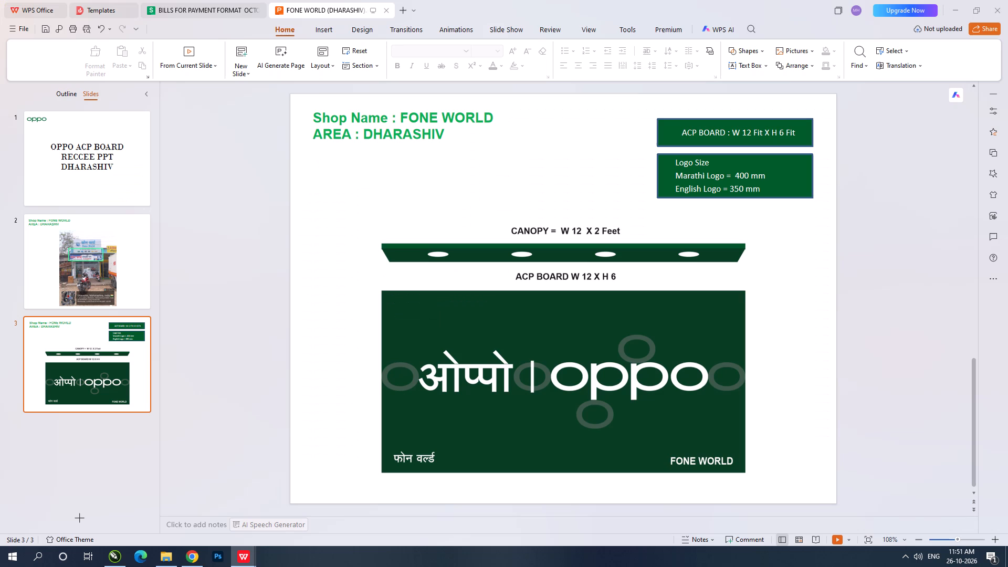
left_click(393, 13)
left_click(384, 9)
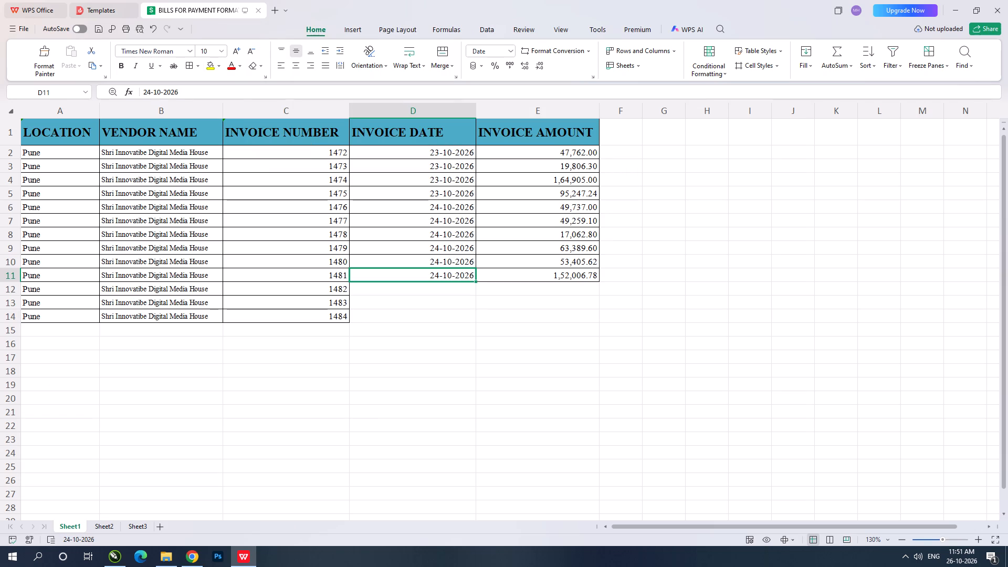
Open the tax invoice PDF from the 1481 folder in File Explorer, compare it with the payment spreadsheet, and close the PDF.
left_click(408, 275)
key("alt+Tab")
left_click(436, 285, "alt")
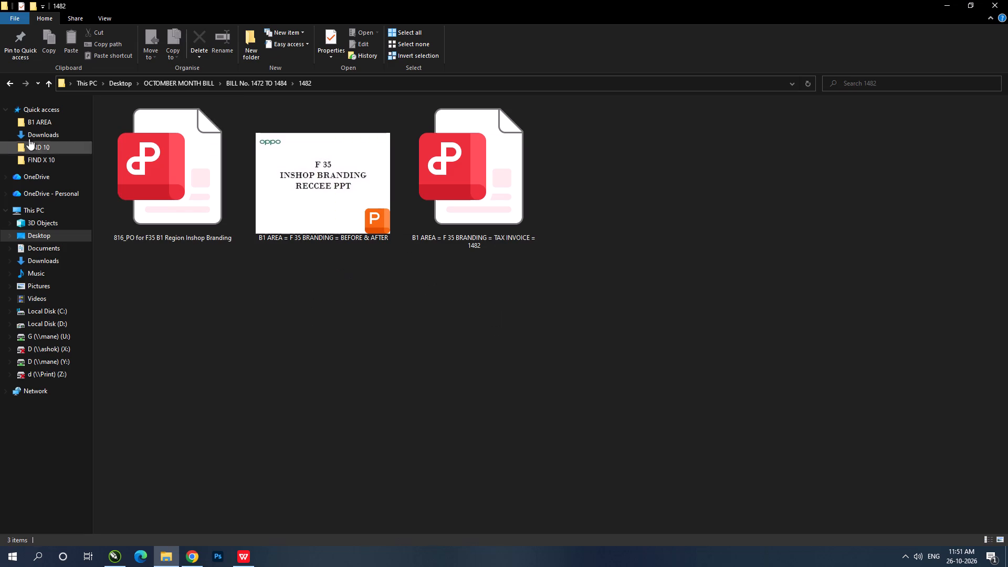
left_click(9, 81)
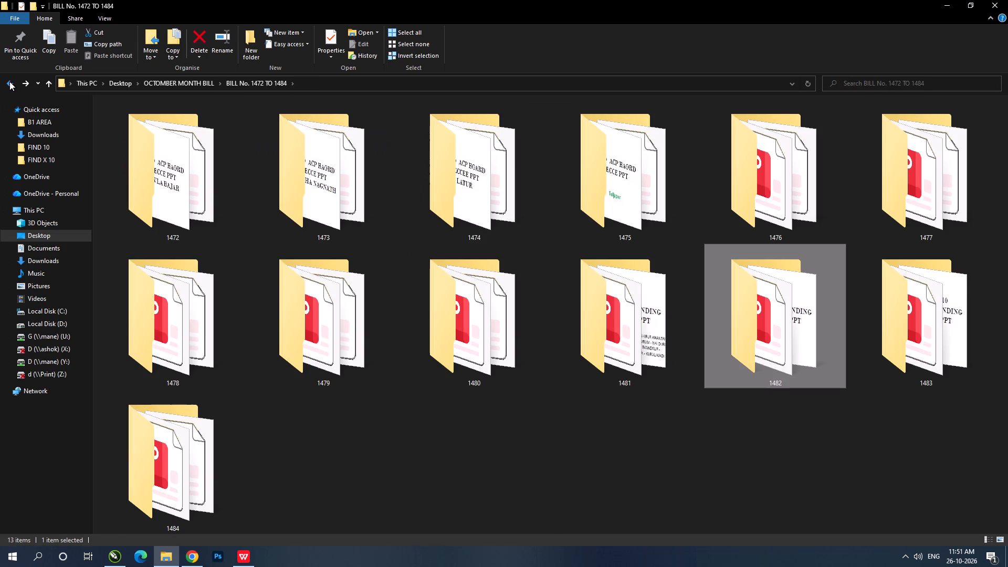
key("alt+Tab")
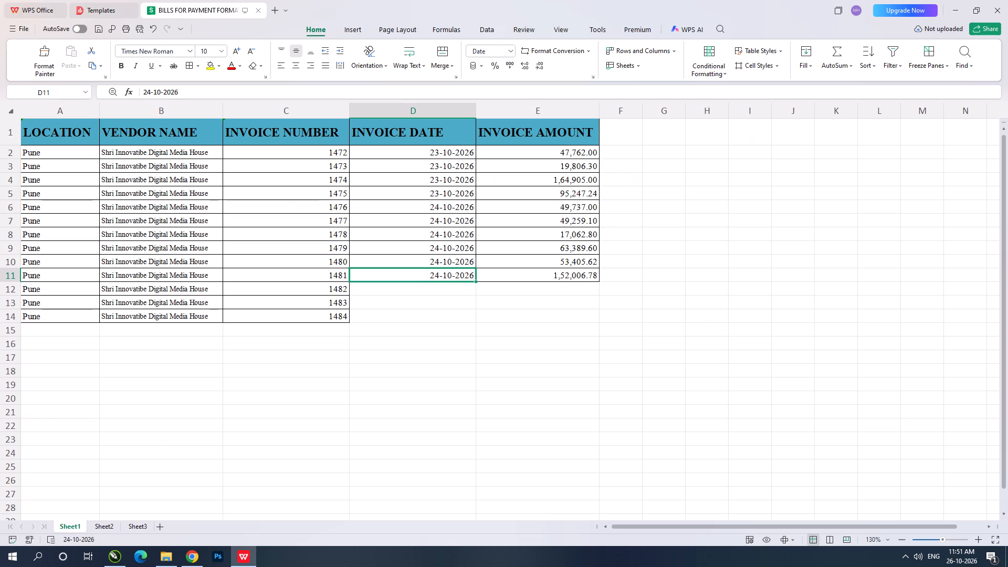
key("alt+Tab")
double_click(656, 307)
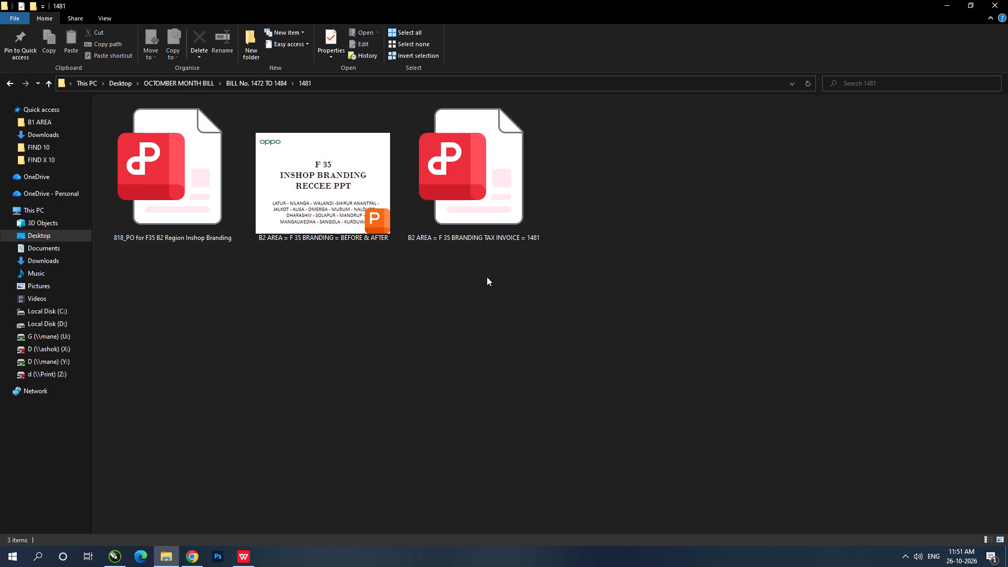
double_click(476, 202)
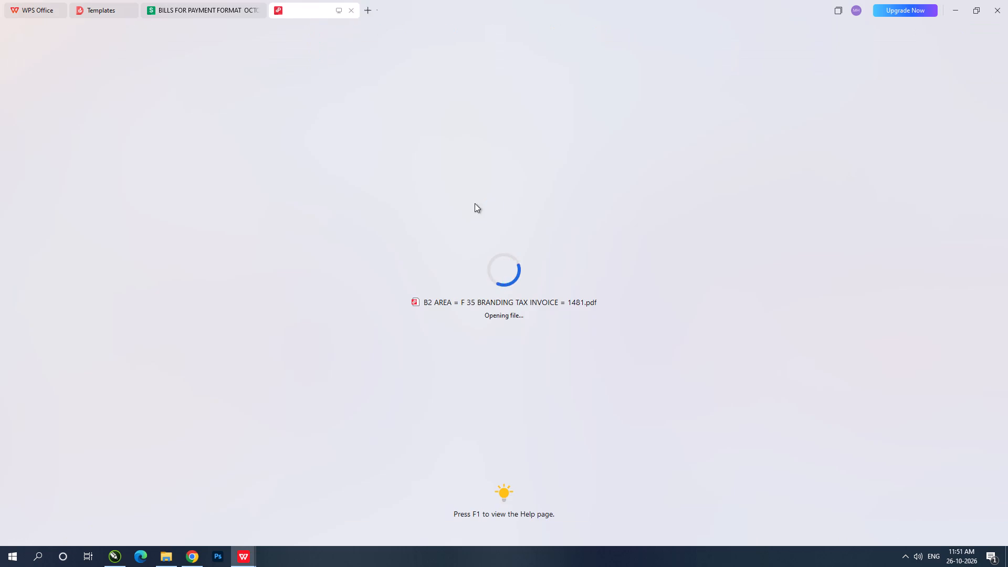
left_click(94, 0)
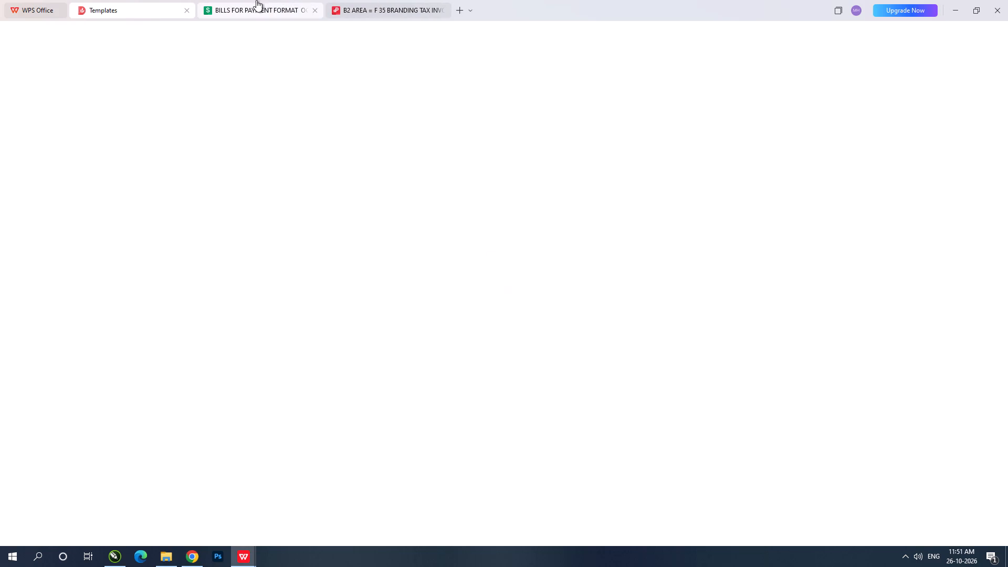
left_click(256, 0)
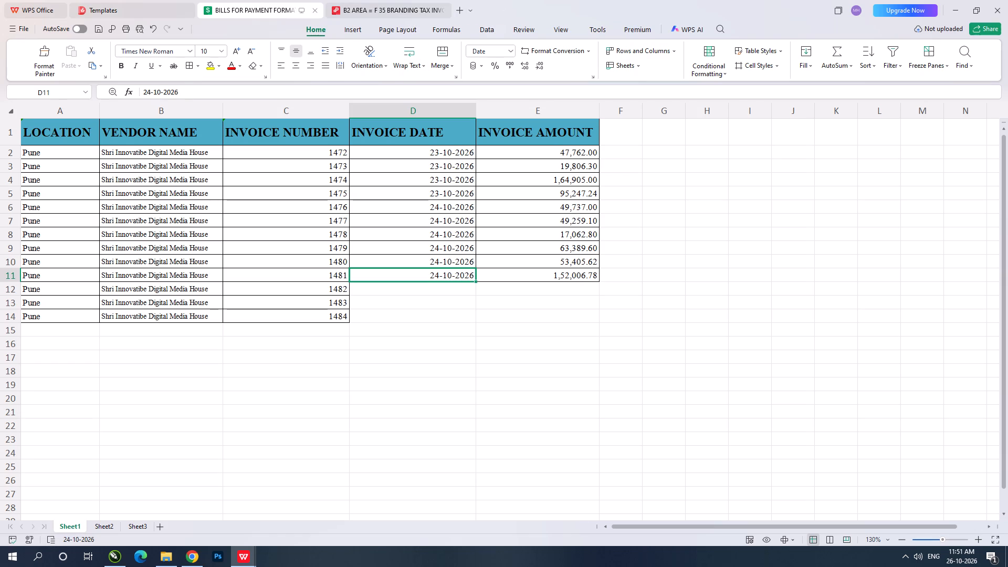
left_click(261, 0)
left_click(370, 0)
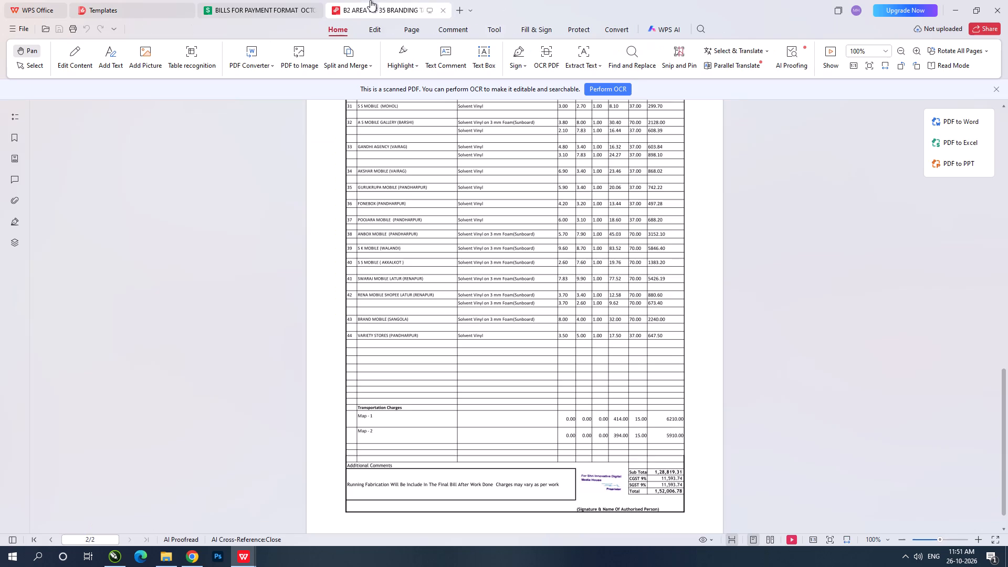
left_click(443, 9)
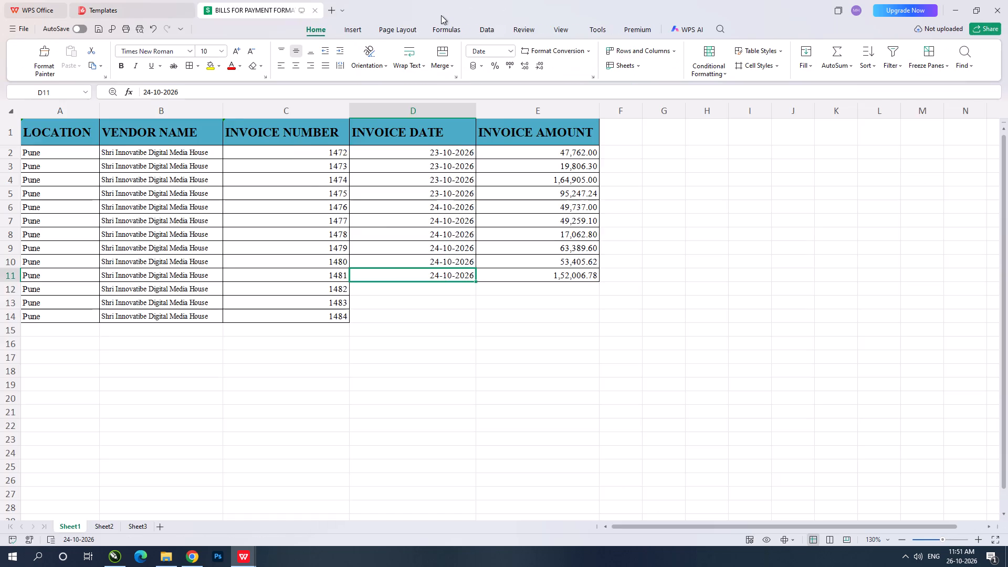
Open the tax invoice PDF from the 1482 folder in File Explorer and examine its bill date and final total.
key("alt+Tab")
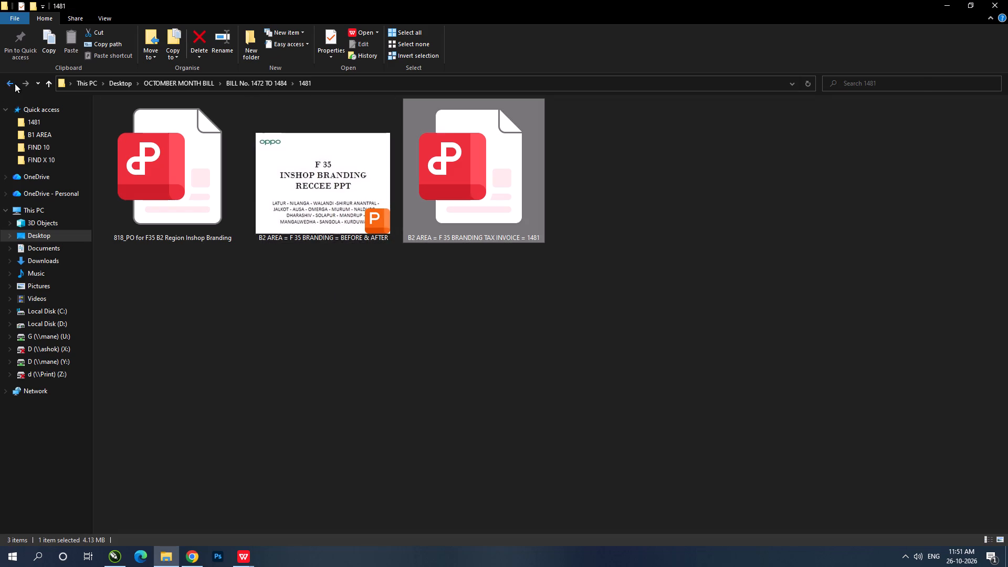
left_click(15, 83)
double_click(775, 313)
left_click_drag(510, 321, 511, 316)
double_click(495, 183)
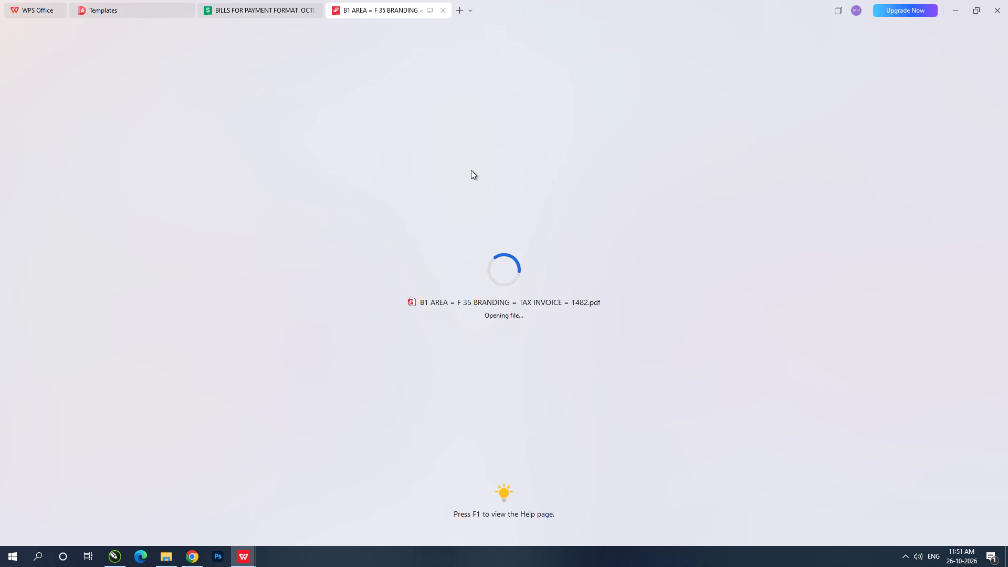
left_click_drag(1004, 139, 1007, 236)
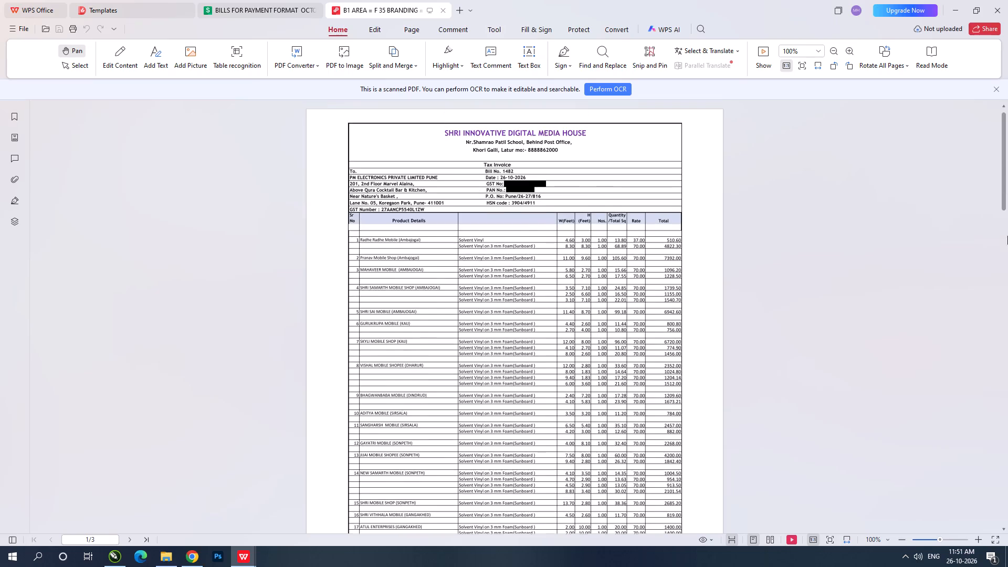
left_click_drag(1007, 236, 1007, 485)
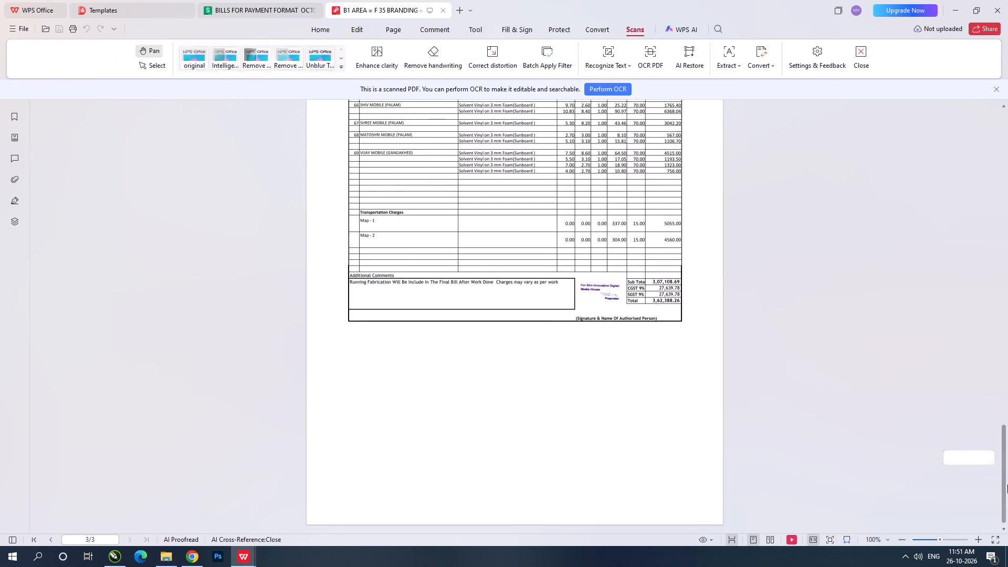
left_click_drag(1007, 485, 1007, 486)
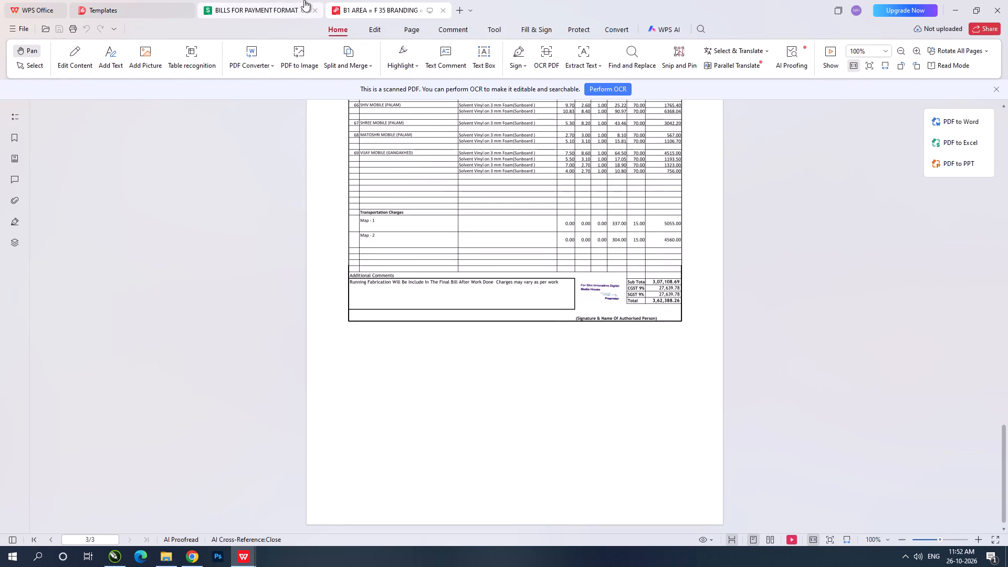
Set the invoice date for invoice 1481 in the bills-for-payment spreadsheet to 26-10-2026.
left_click(250, 0)
left_click(437, 275)
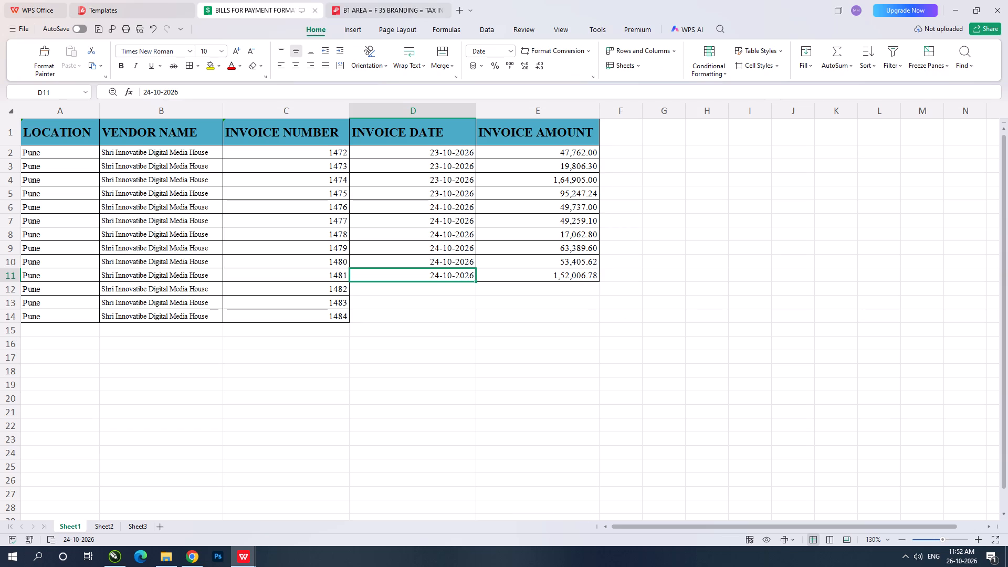
left_click(438, 275)
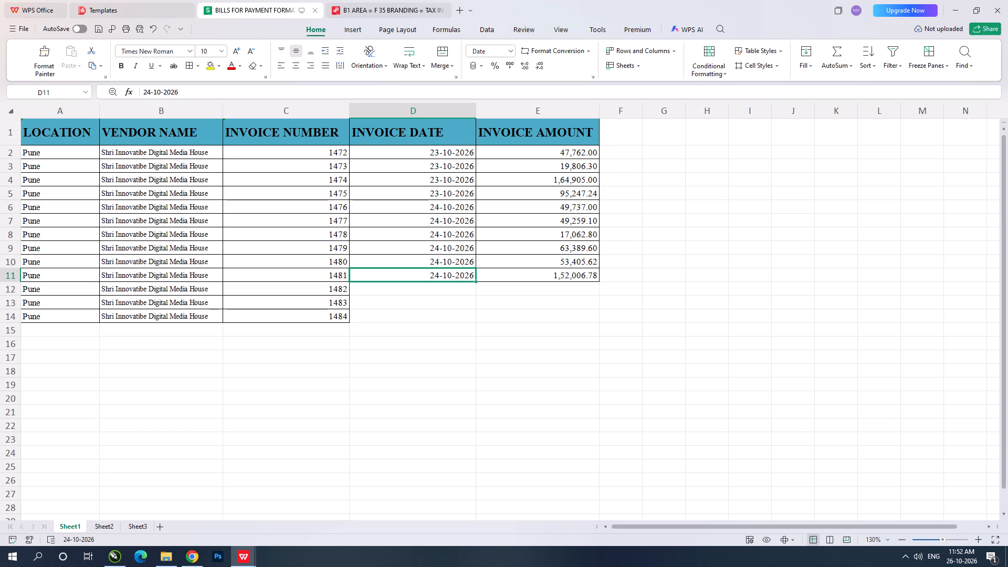
double_click(438, 275)
left_click(358, 275)
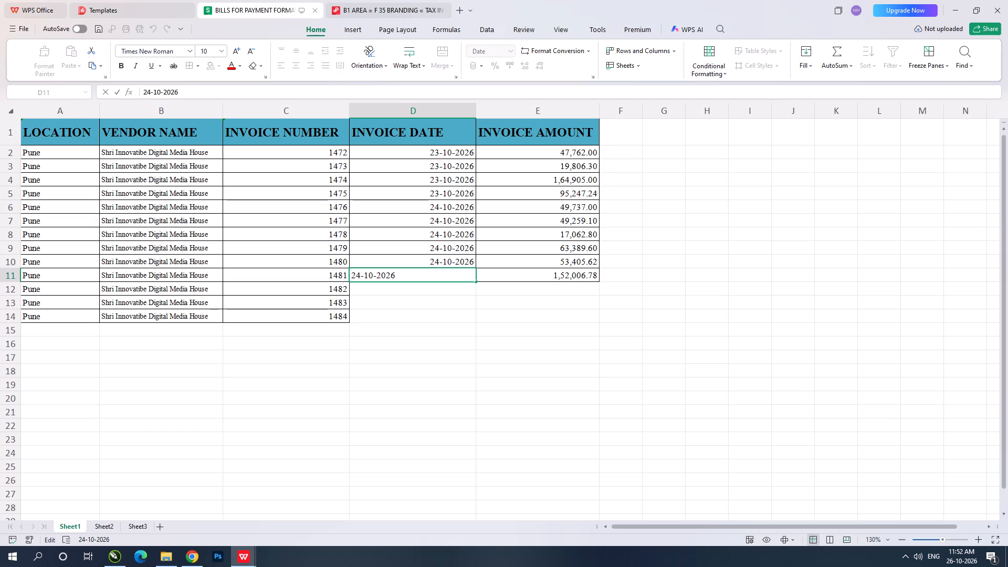
key("6")
key("Tab")
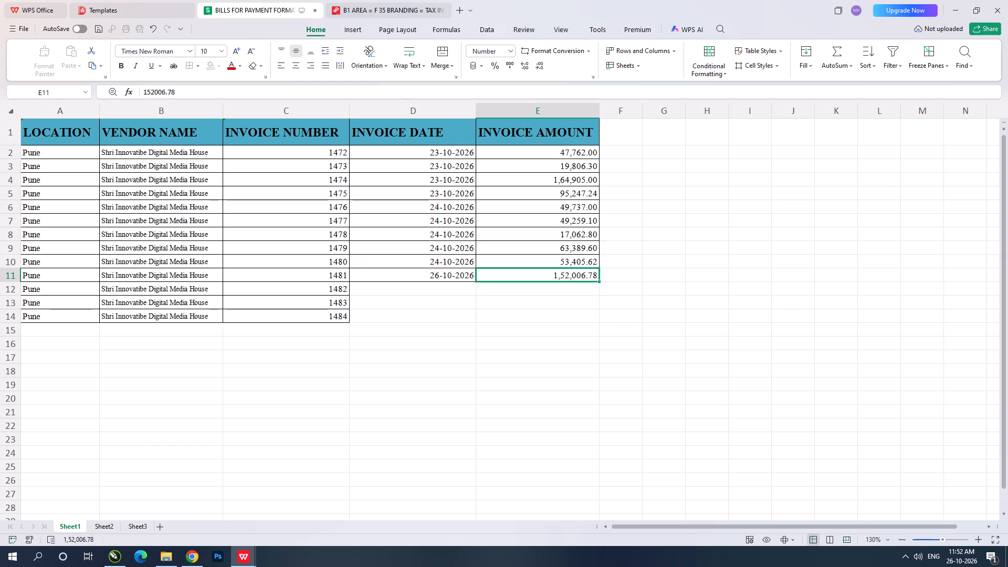
Copy invoice 1481's date, 26-10-2026, to the invoice date cell for invoice 1482.
left_click(422, 276)
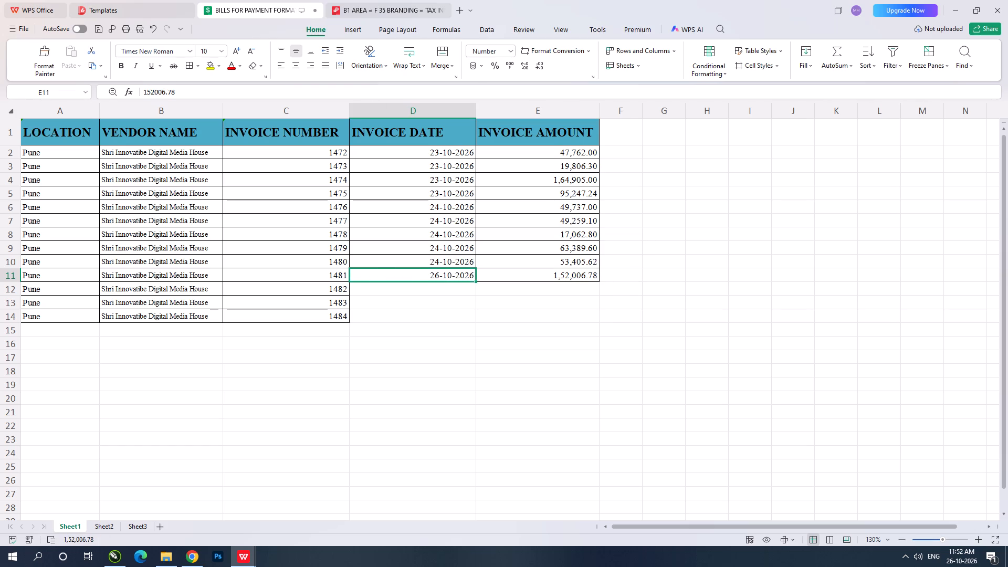
key("ctrl+c")
left_click(394, 291)
key("ctrl+v")
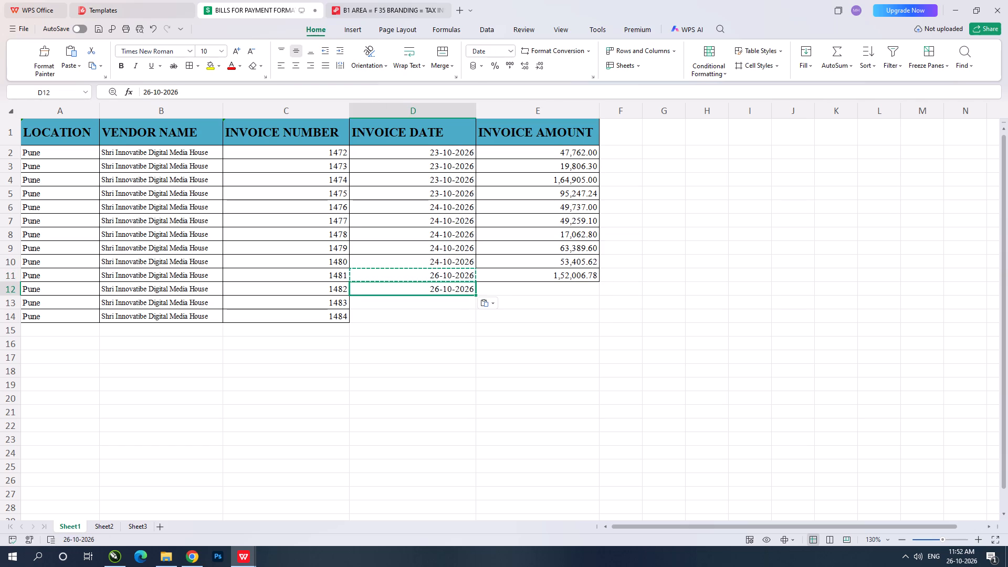
left_click(407, 290)
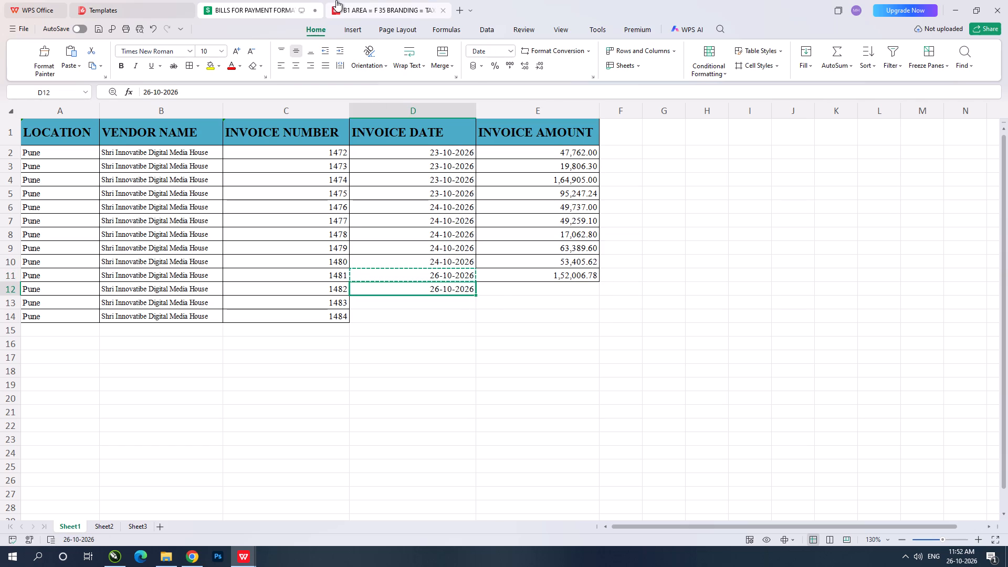
Copy invoice 1481's amount cell to the 1482 row and replace the amount there with 362388.
left_click(336, 0)
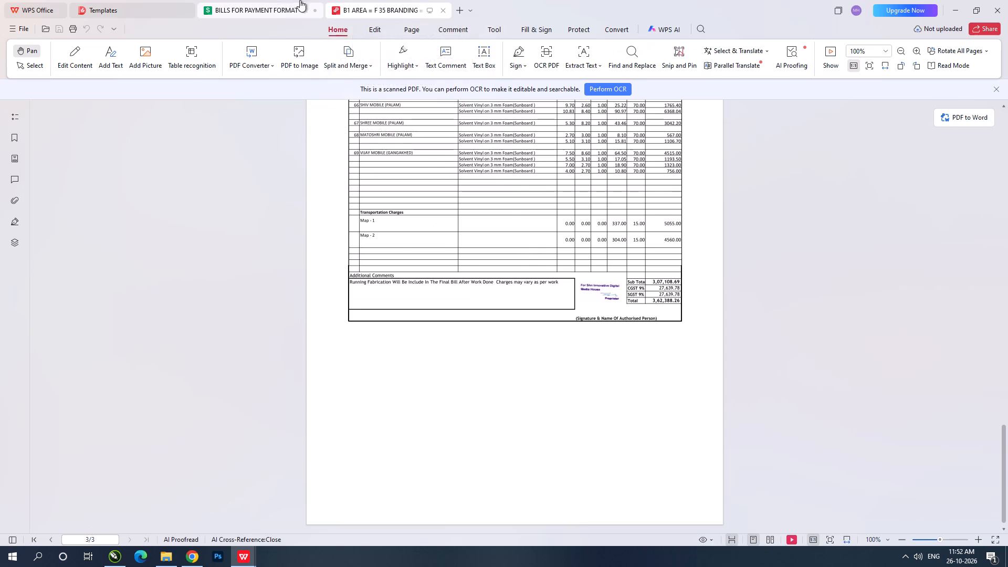
left_click(279, 0)
left_click(559, 276)
key("ctrl+c")
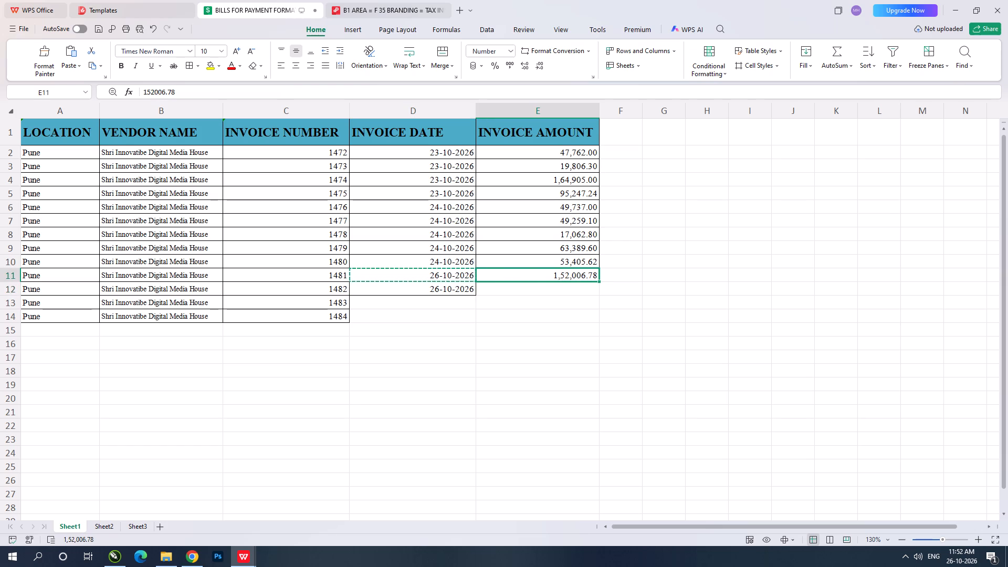
left_click(535, 289)
key("ctrl+v")
left_click(560, 296)
left_click(563, 291)
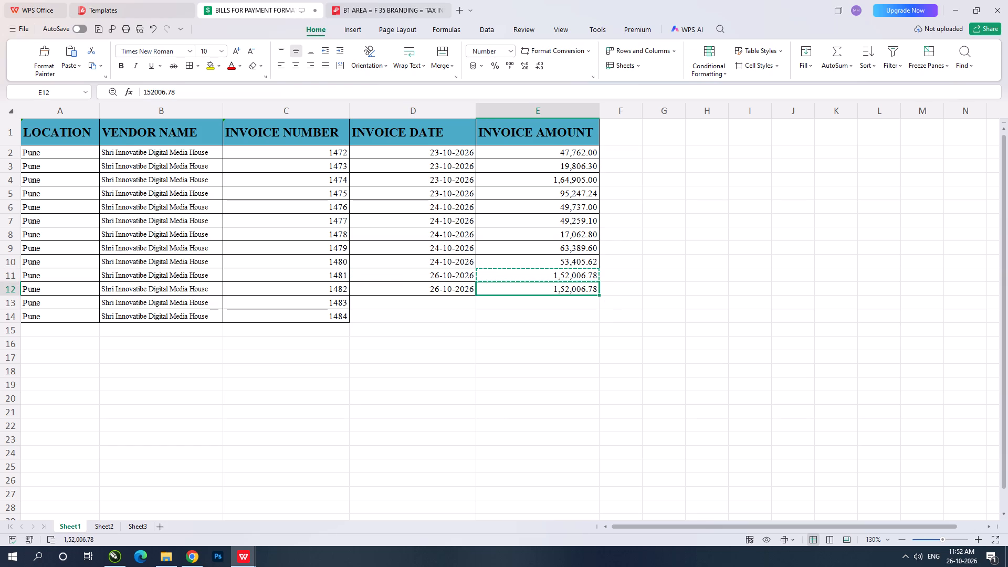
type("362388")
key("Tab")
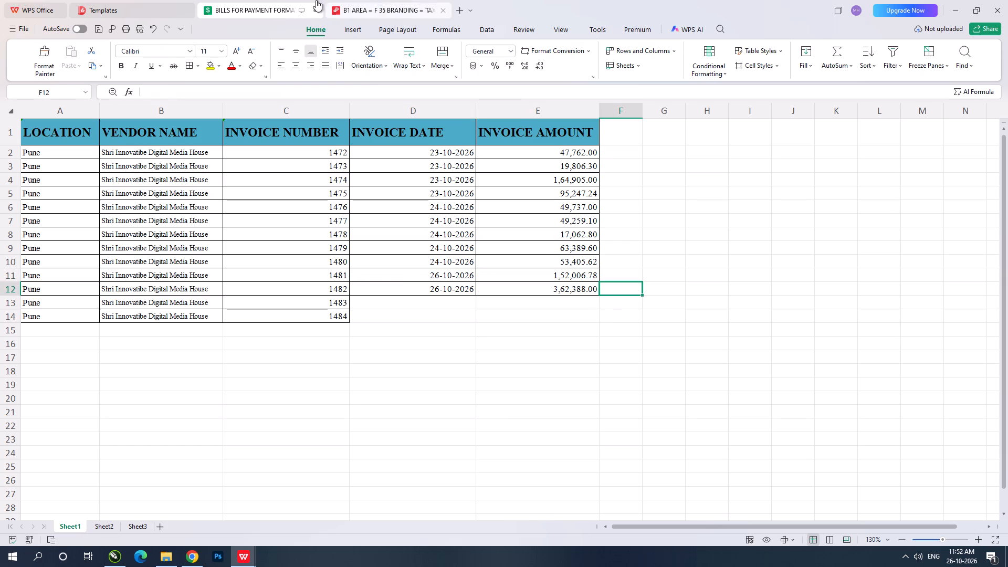
Check the 1482 tax invoice total, set its spreadsheet amount to 362388.26, and save the spreadsheet.
left_click(398, 0)
left_click(243, 0)
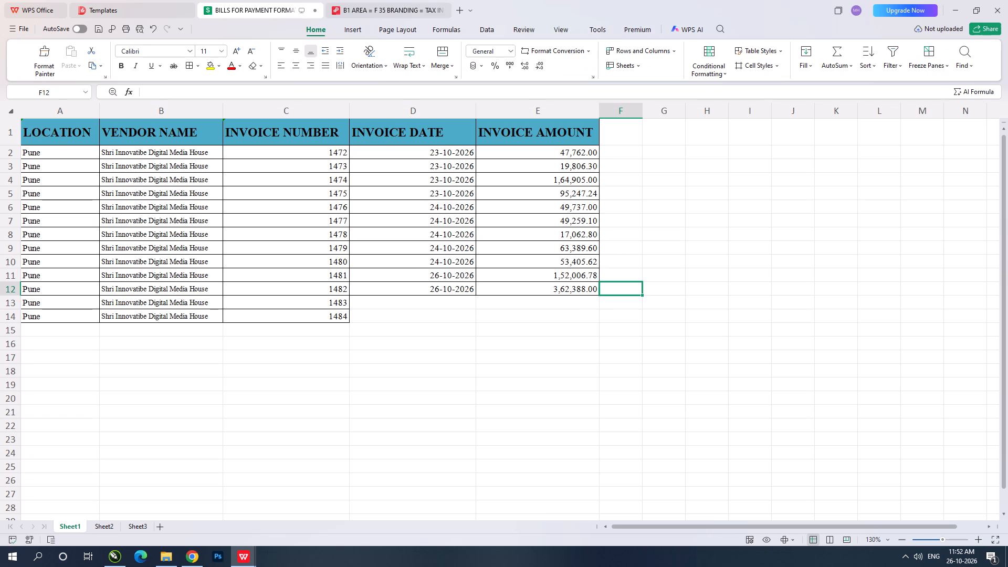
double_click(503, 287)
key("End")
type(".26")
key("Tab")
key("ctrl+s")
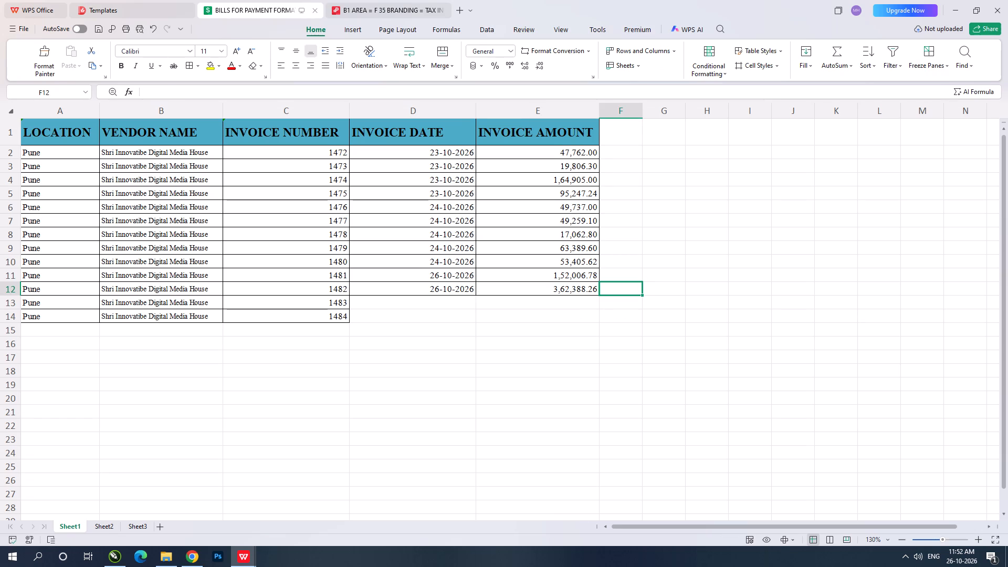
Copy the date and amount cells of invoice 1482 to the row for invoice 1483.
left_click(395, 292)
left_click(580, 289, "shift")
key("ctrl+c")
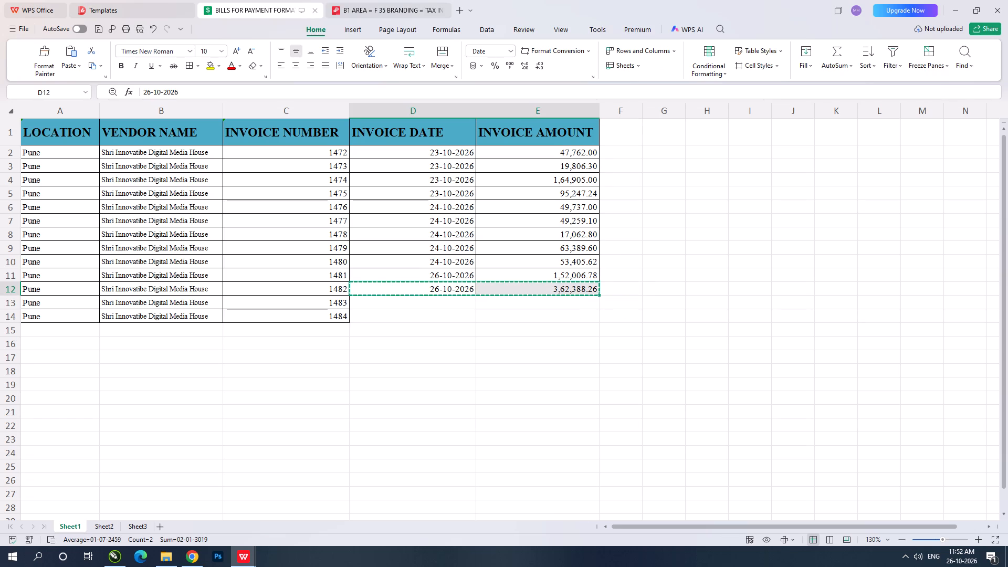
left_click(425, 304)
key("ctrl+v")
left_click(425, 303)
Close the tax invoice 1482 PDF.
left_click(364, 0)
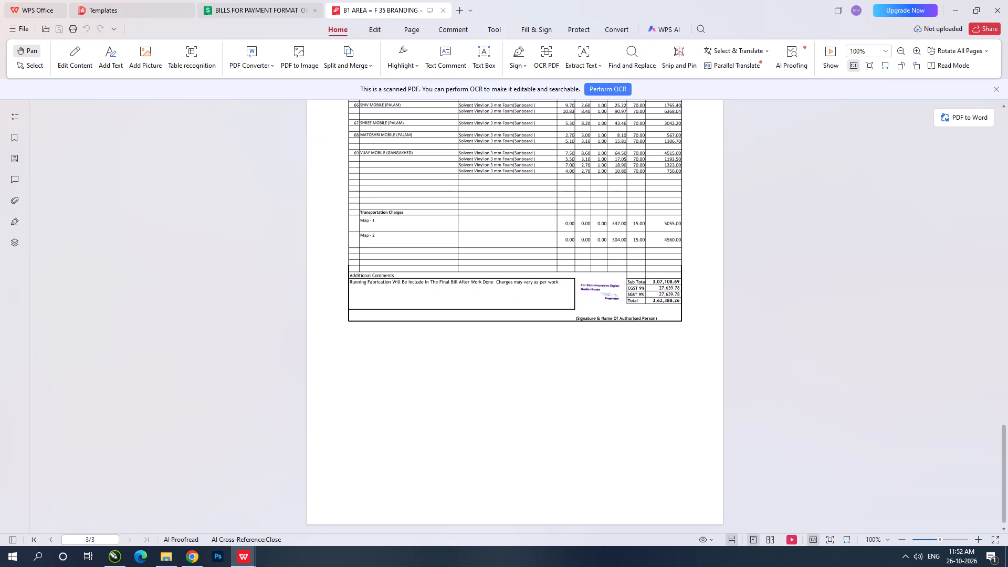
left_click(442, 11)
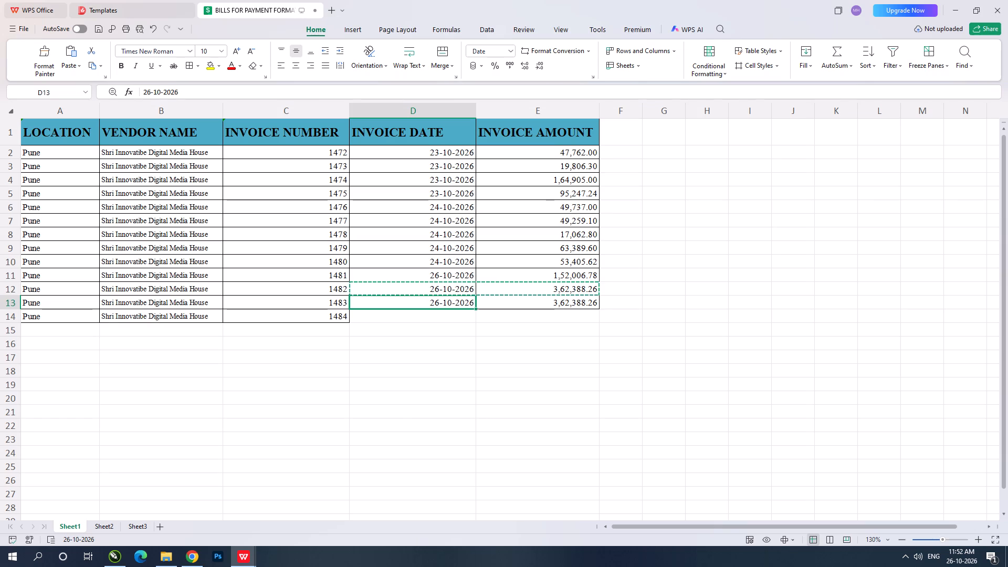
Switch to File Explorer, open the 1483 folder, and display its files as extra large icons.
left_click(169, 566)
left_click(315, 377)
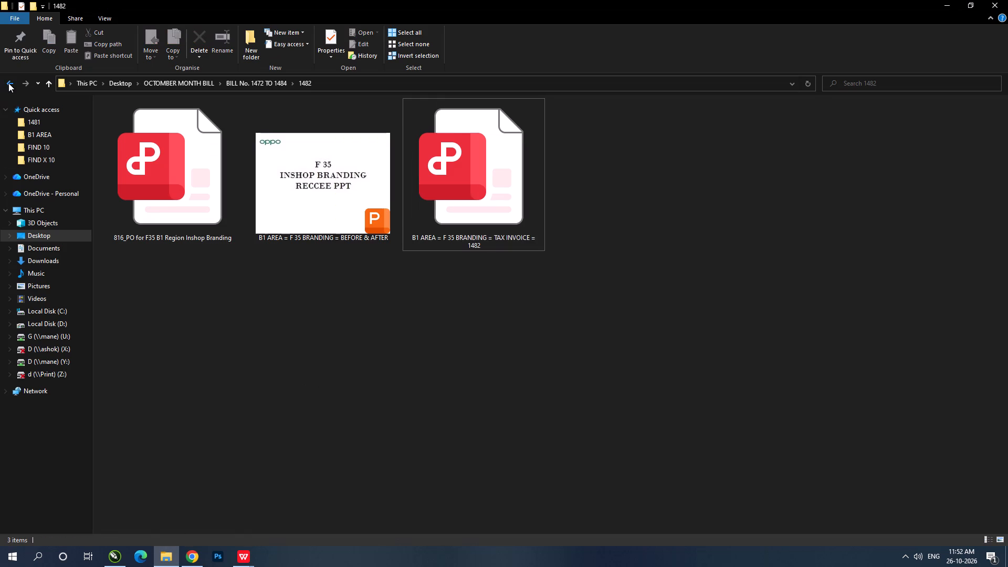
left_click(8, 83)
left_click(687, 448)
double_click(918, 319)
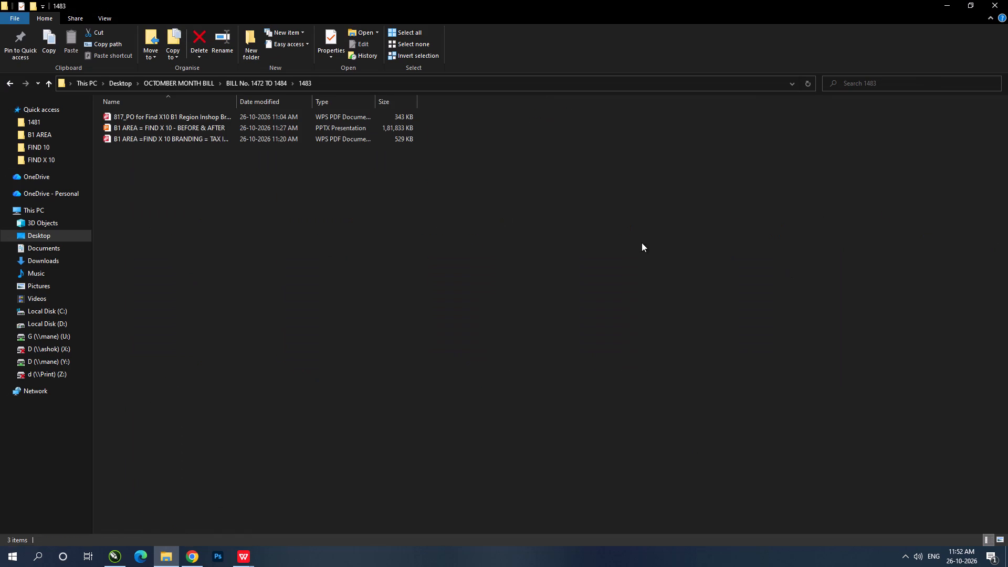
right_click(274, 287)
left_click(371, 301)
left_click(369, 291)
left_click(444, 291)
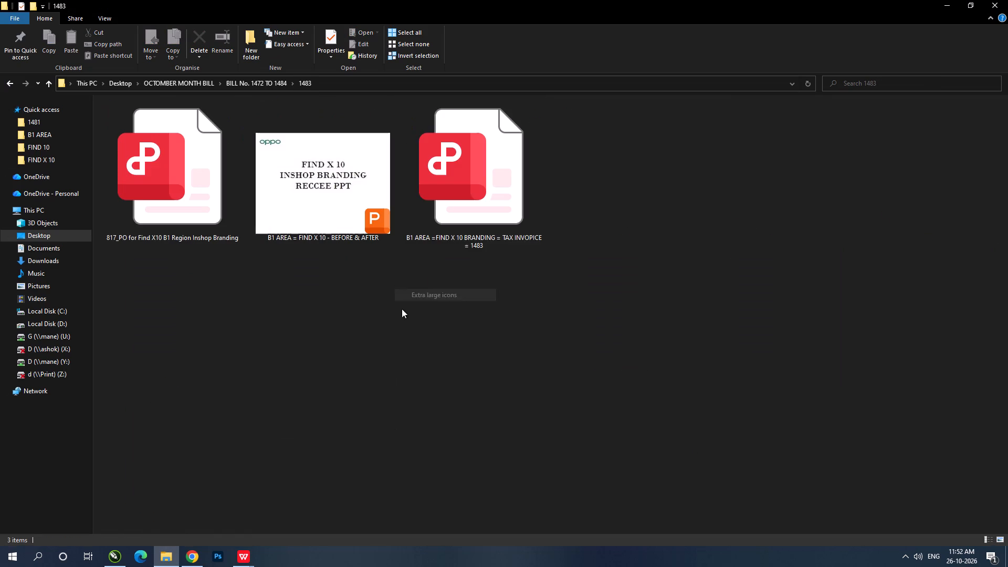
left_click(397, 352)
Open the tax invoice 1483 PDF in WPS Office and return to the bills-for-payment spreadsheet.
double_click(501, 212)
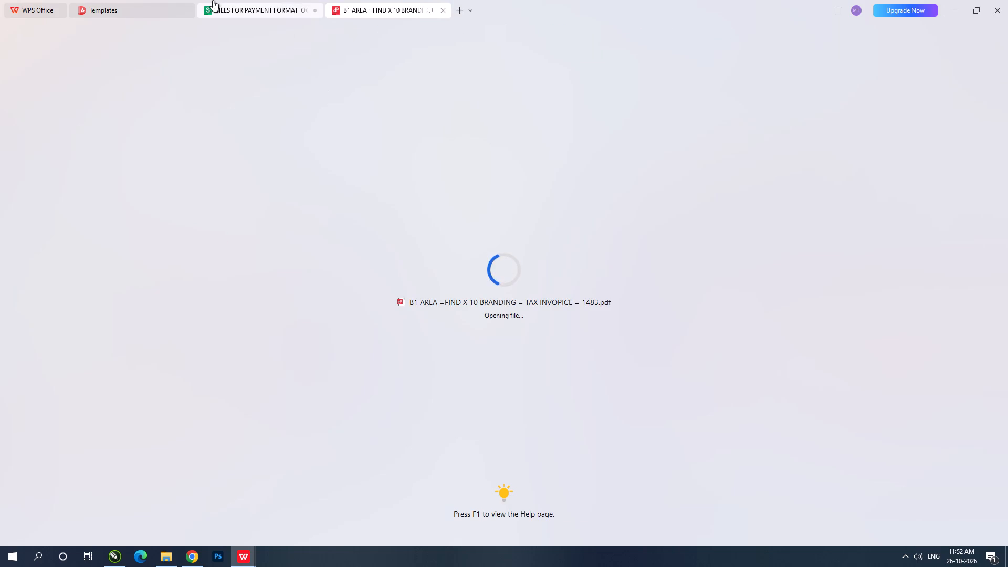
left_click(239, 1)
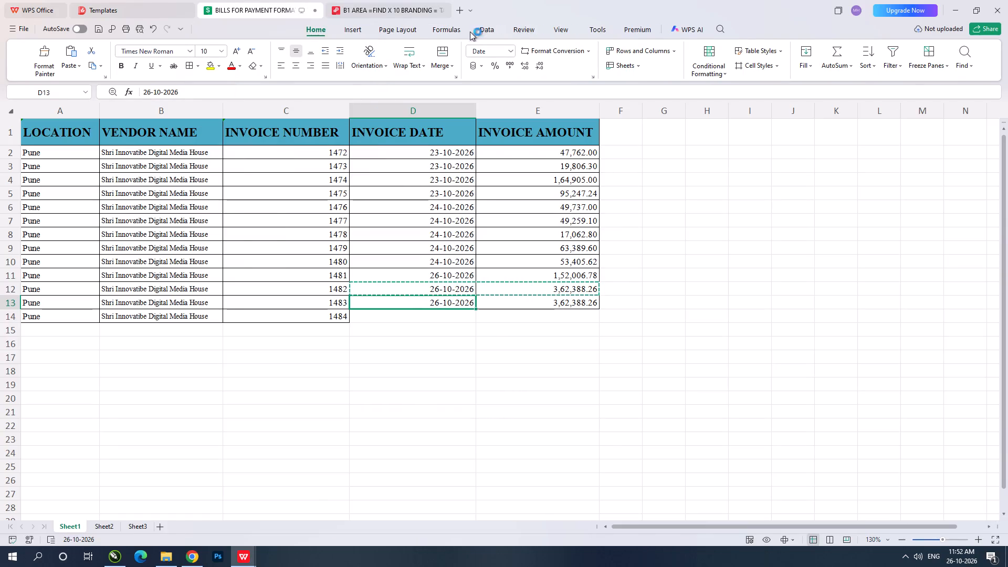
Enter 165428.68 as the amount for invoice 1483, taken from the total in its tax invoice PDF.
left_click(412, 0)
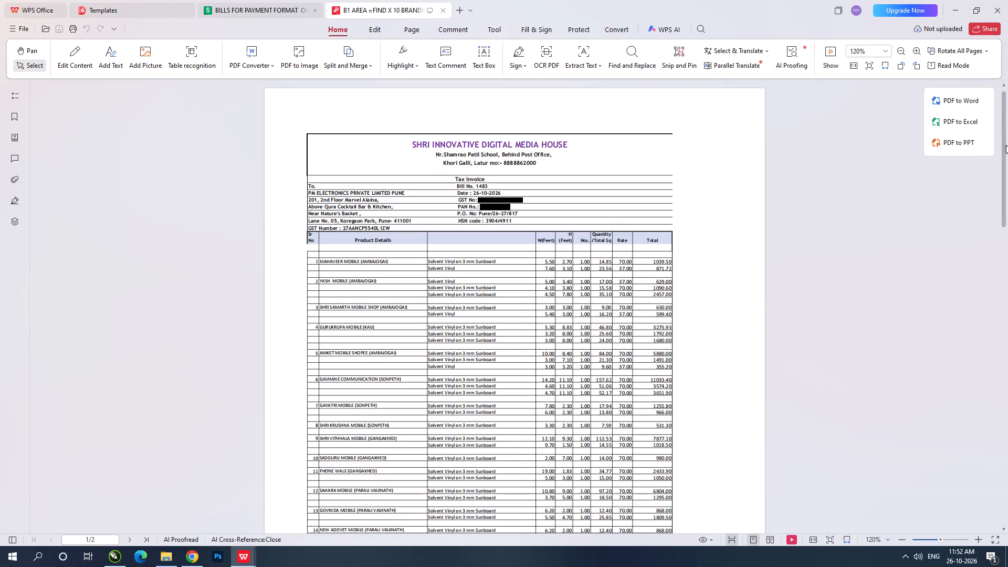
left_click_drag(1003, 129, 1007, 400)
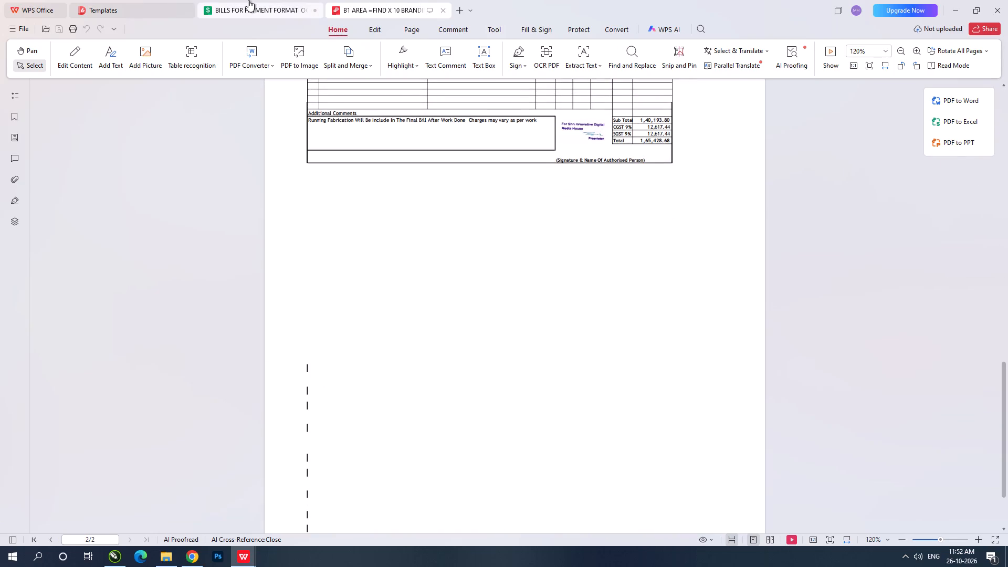
left_click(248, 0)
left_click(559, 309)
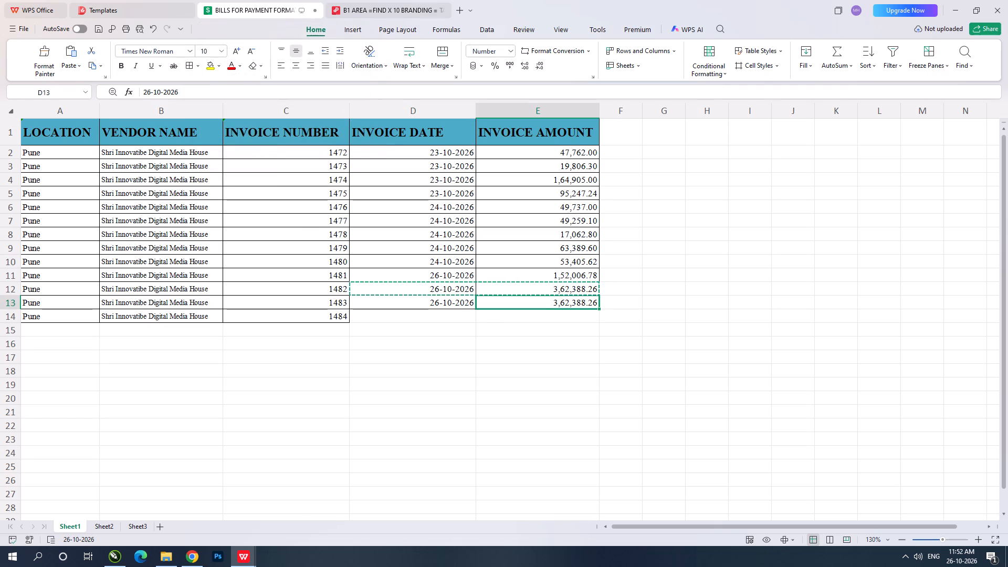
left_click(559, 298)
type("165428.")
left_click(358, 0)
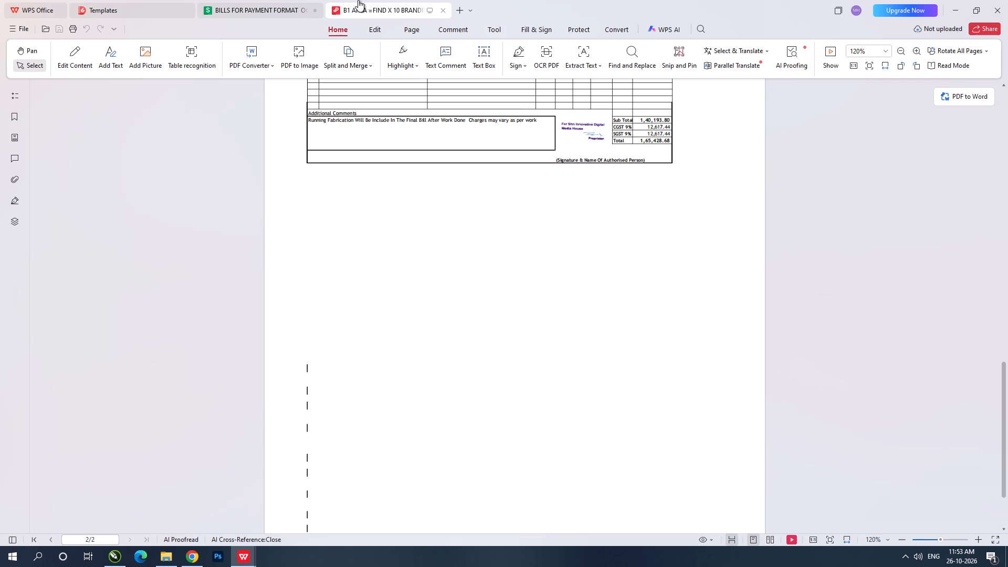
left_click(278, 0)
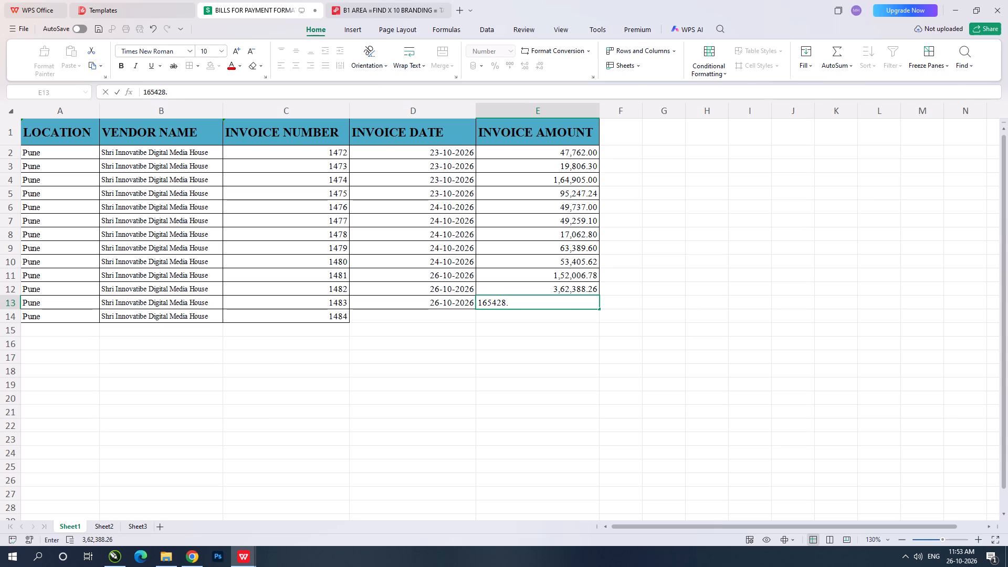
type("68")
key("Tab")
Recheck and close the tax invoice 1483 PDF, and save the bills-for-payment spreadsheet.
left_click(387, 0)
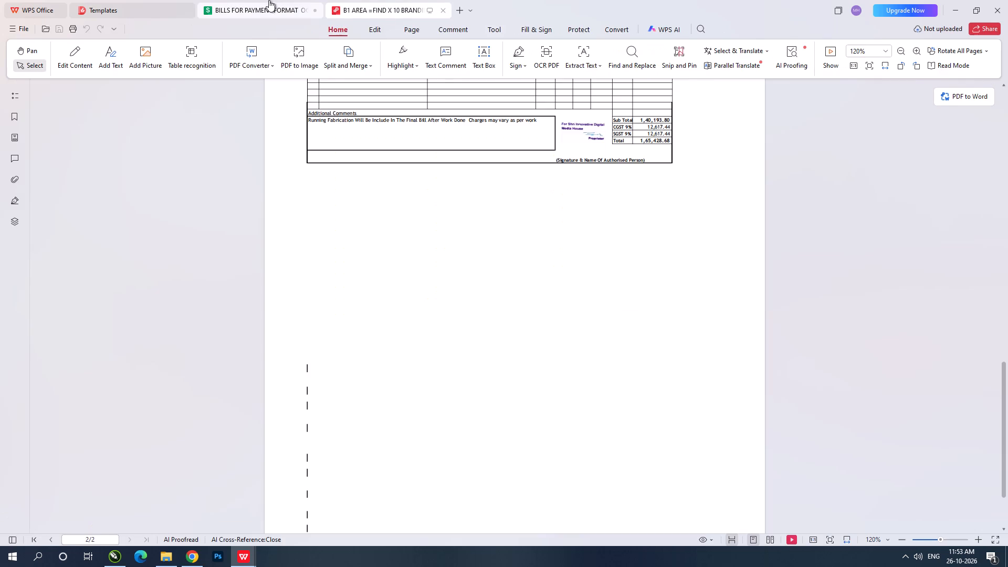
left_click(269, 0)
left_click(440, 10)
left_click(247, 0)
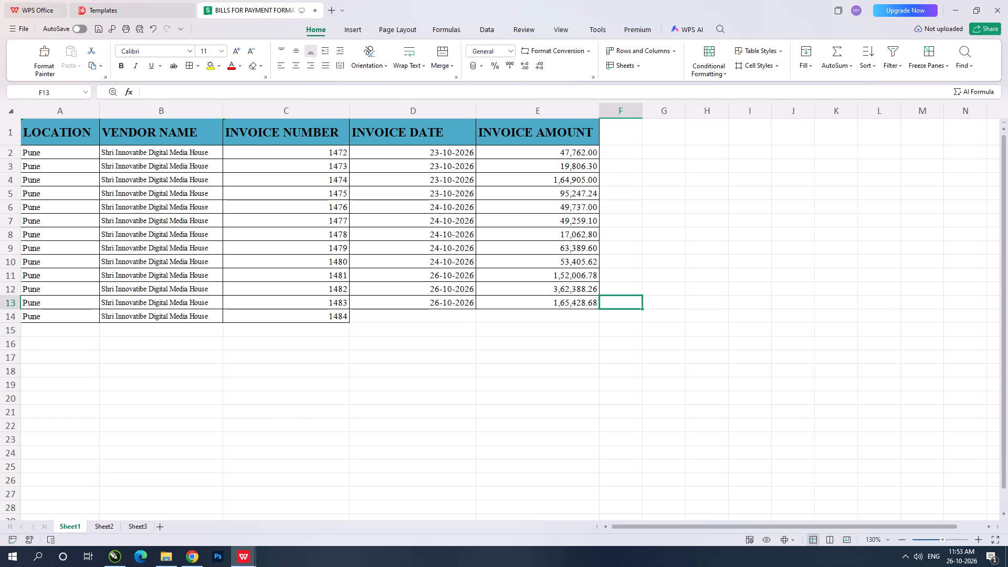
left_click(314, 249)
key("ctrl+s")
left_click(396, 303)
Switch to File Explorer, open the 1484 folder, and display its files as extra large icons.
key("alt+Tab")
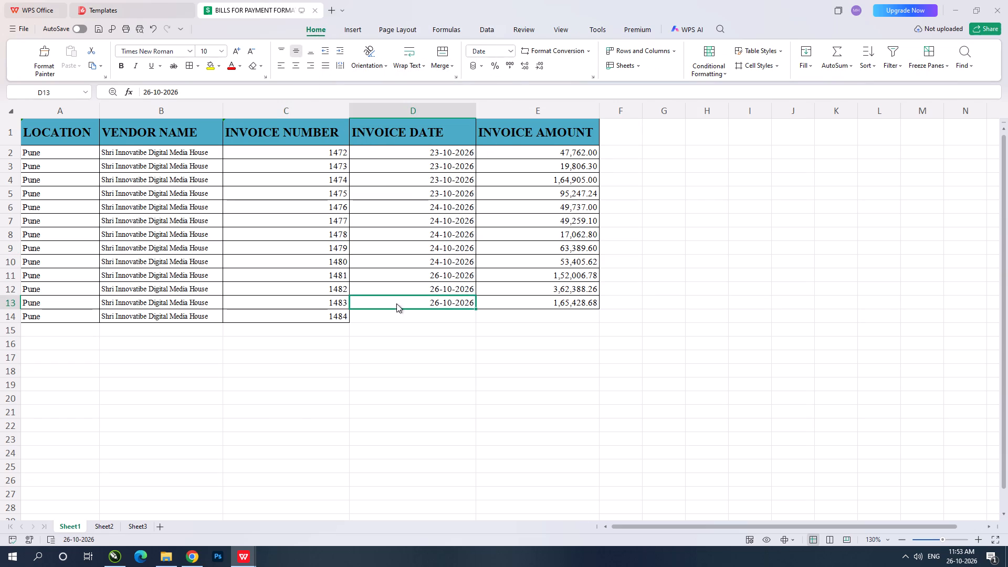
left_click(447, 288, "alt")
left_click(11, 82)
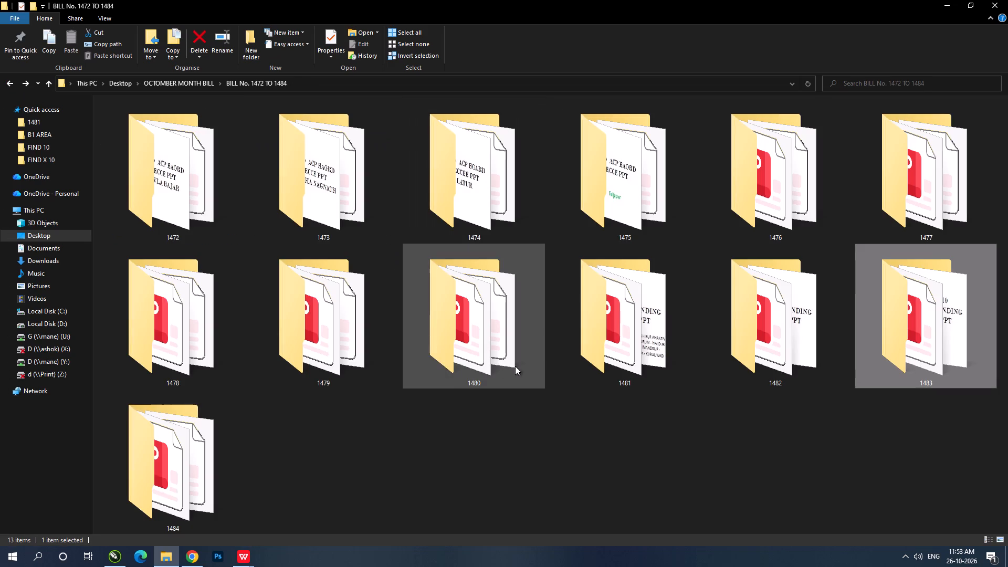
double_click(203, 450)
right_click(186, 211)
left_click(249, 223)
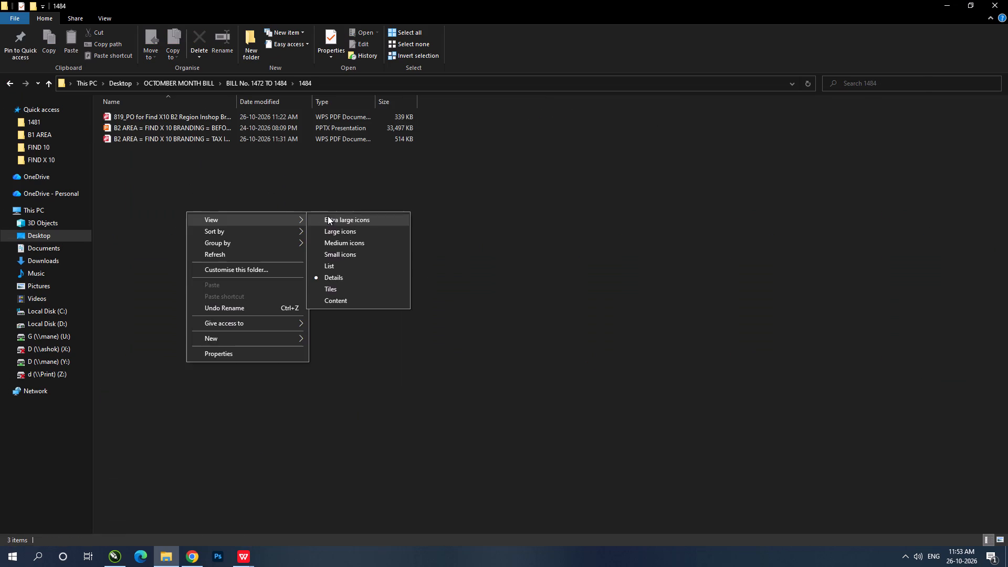
left_click(329, 215)
left_click(402, 387)
Open the tax invoice 1484 PDF in WPS Office and go to its grand total on page 2.
double_click(517, 181)
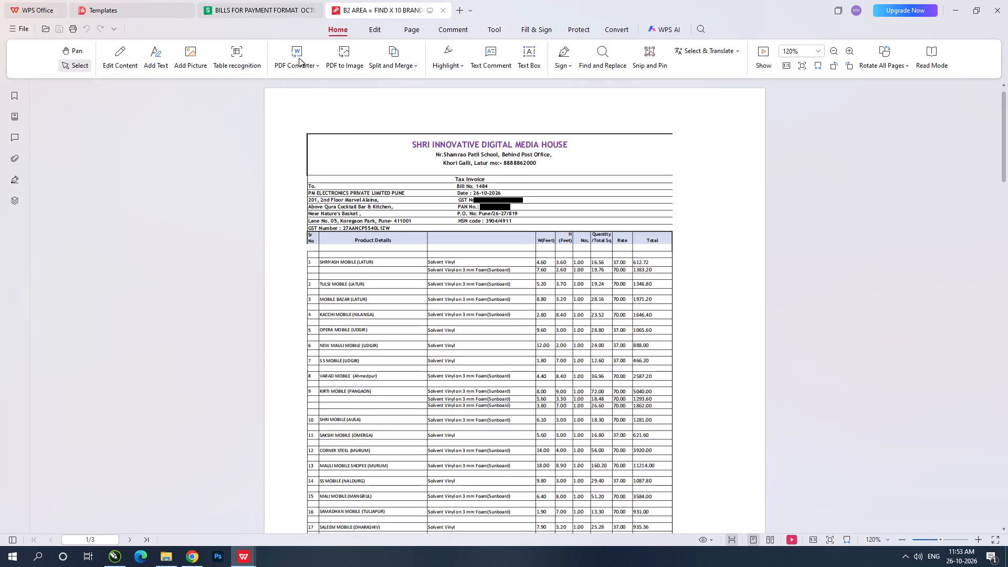
left_click_drag(1003, 119, 1002, 320)
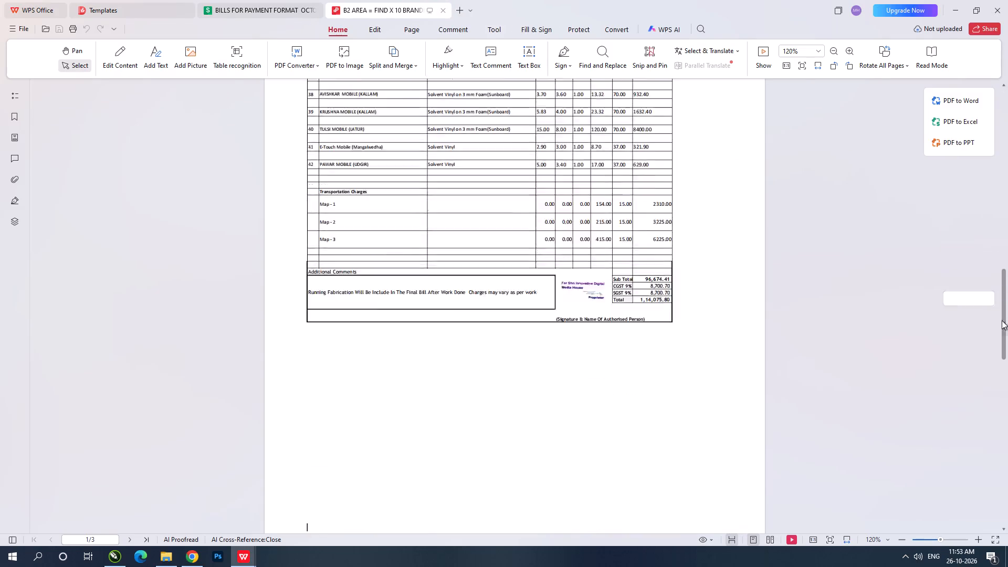
left_click_drag(1002, 320, 1006, 332)
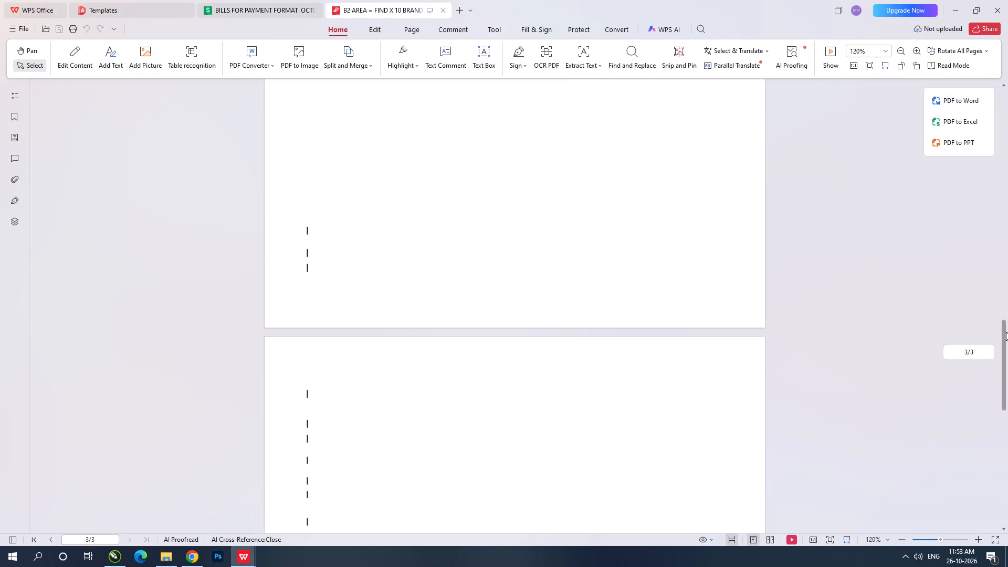
left_click_drag(1006, 332, 1004, 290)
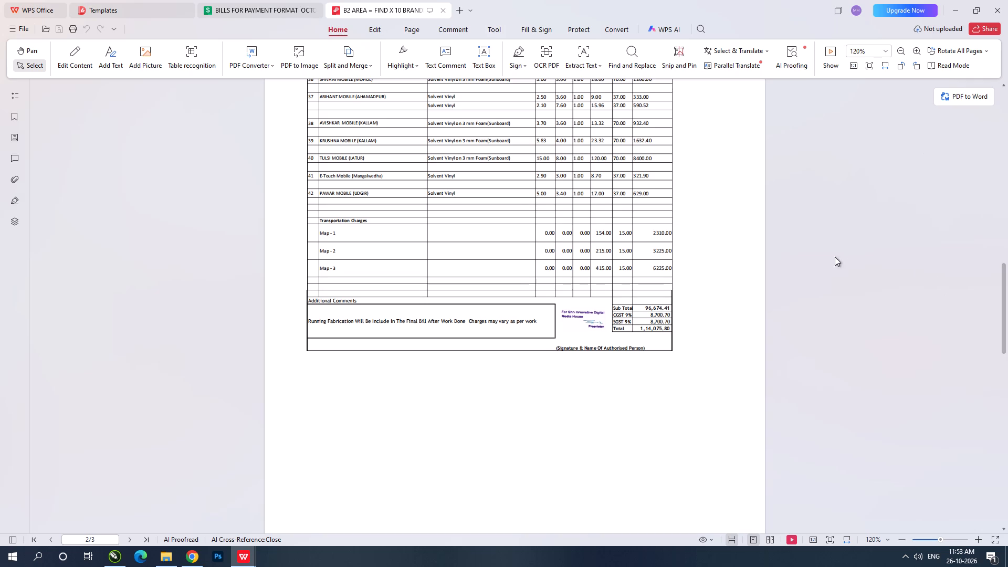
Copy the date and amount cells of invoice 1483 to the row for invoice 1484 in the bills-for-payment spreadsheet.
left_click(251, 0)
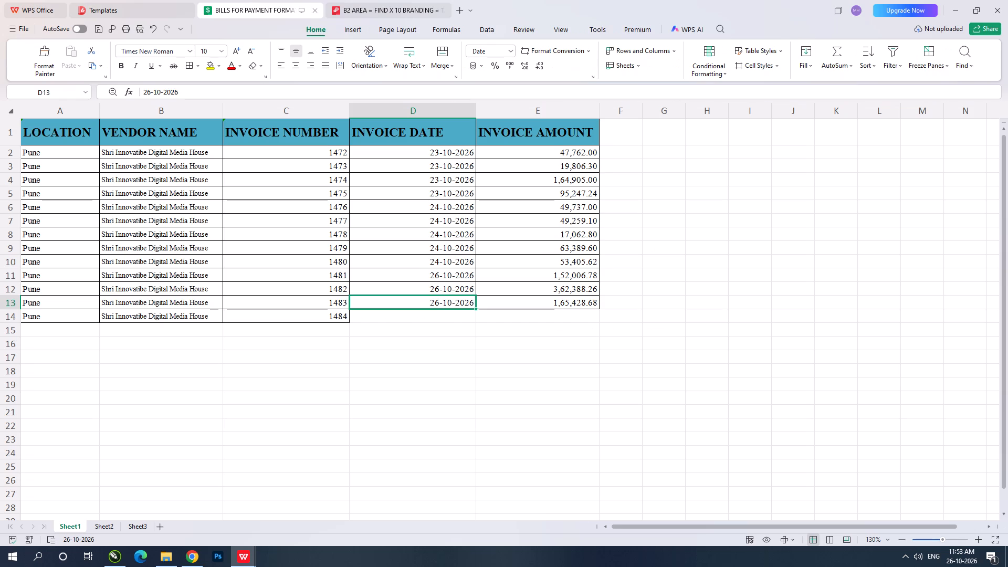
left_click(583, 304)
left_click(438, 300)
left_click(593, 311, "shift")
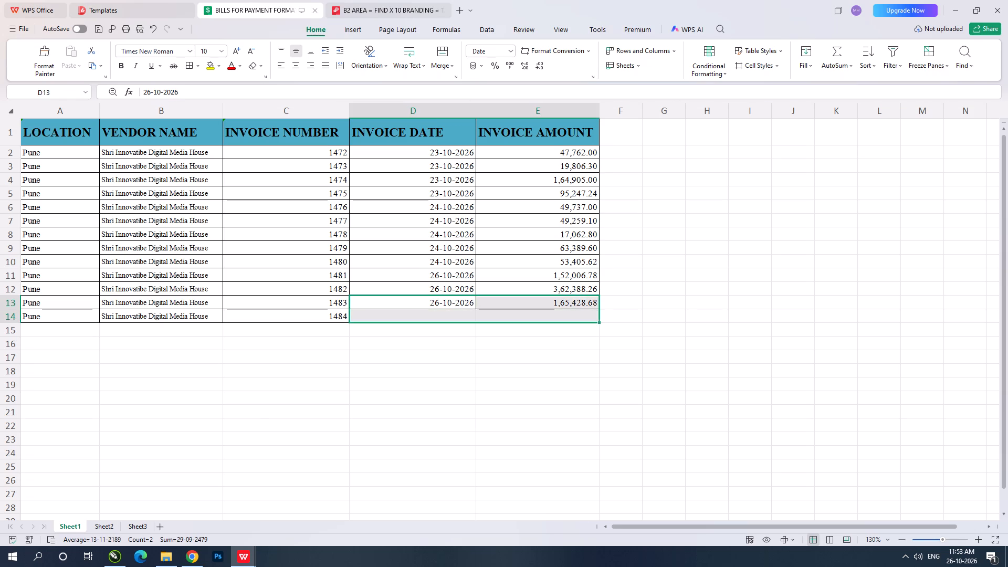
left_click(576, 302, "shift")
key("ctrl+c")
left_click(401, 318)
key("ctrl+v")
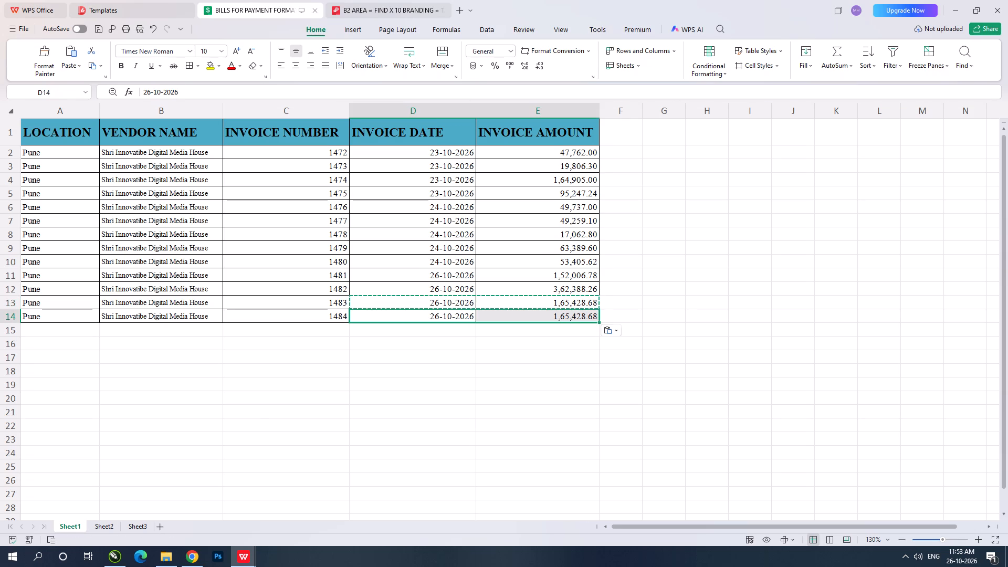
Set the amount of invoice 1484 to 114075.80, as in its tax invoice PDF, and save the spreadsheet.
left_click(541, 317)
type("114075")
left_click(387, 0)
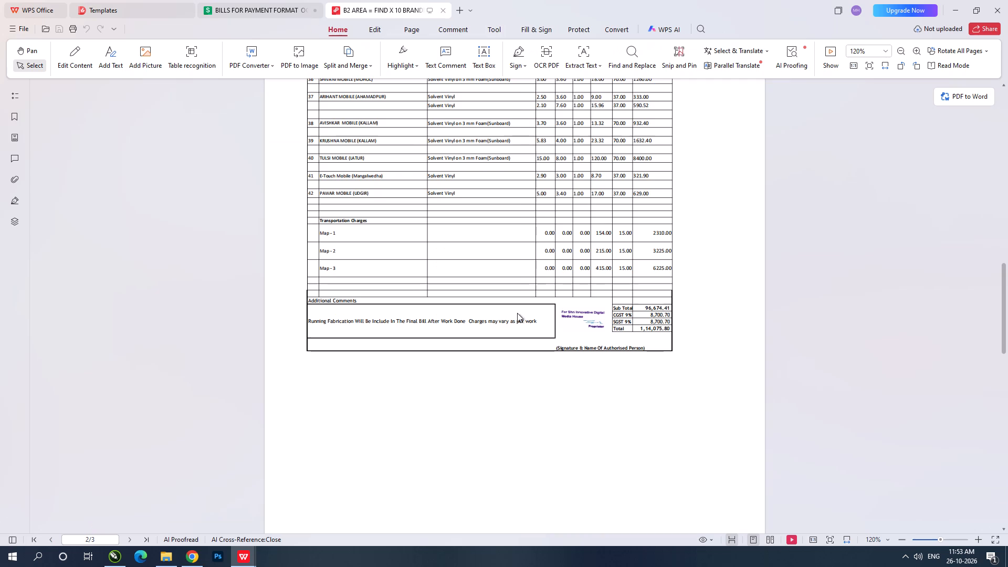
left_click(238, 0)
type(".850")
key("Tab")
double_click(545, 315)
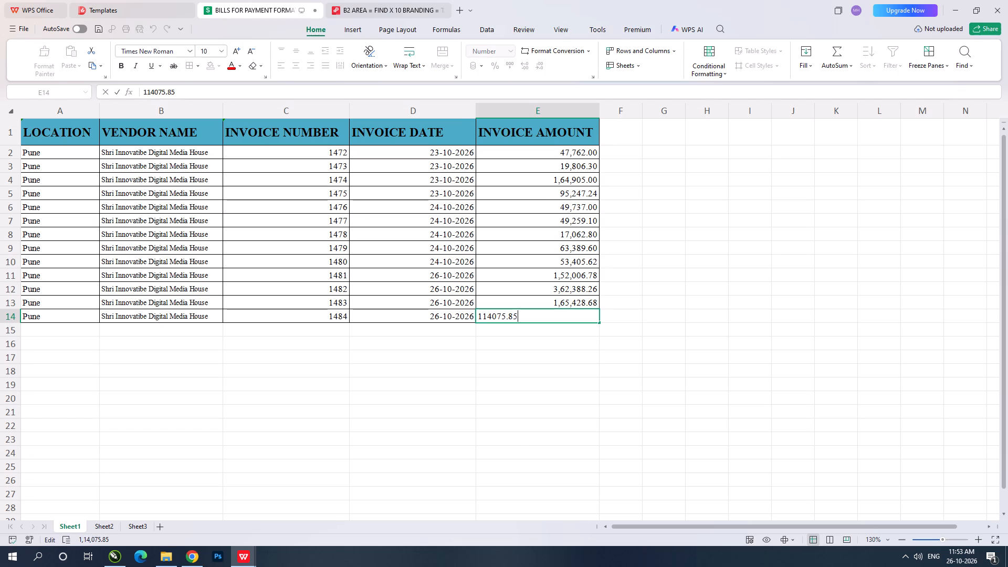
key("End")
key("BackSpace")
key("BackSpace")
type("80")
key("Tab")
key("ctrl+s")
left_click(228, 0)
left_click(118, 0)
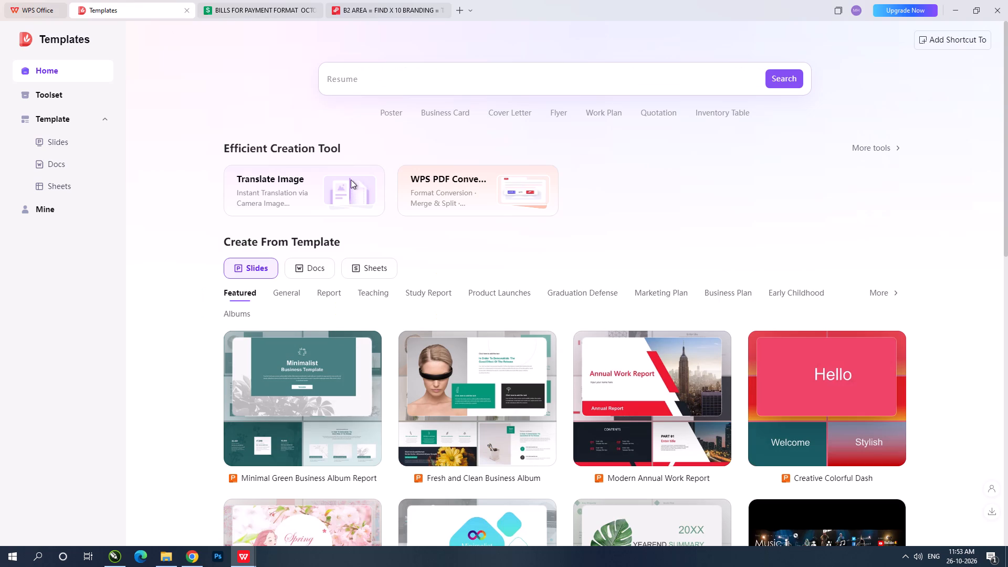
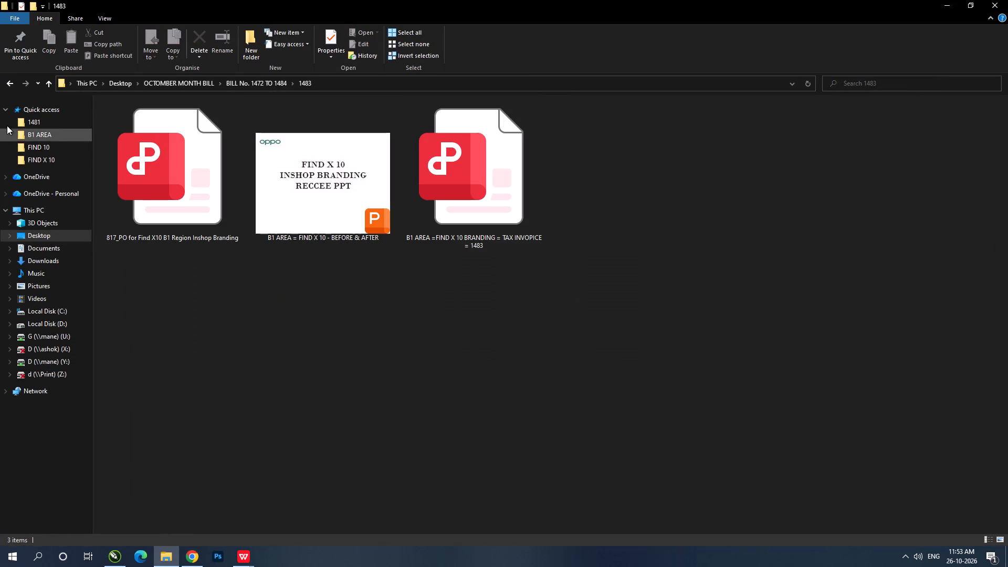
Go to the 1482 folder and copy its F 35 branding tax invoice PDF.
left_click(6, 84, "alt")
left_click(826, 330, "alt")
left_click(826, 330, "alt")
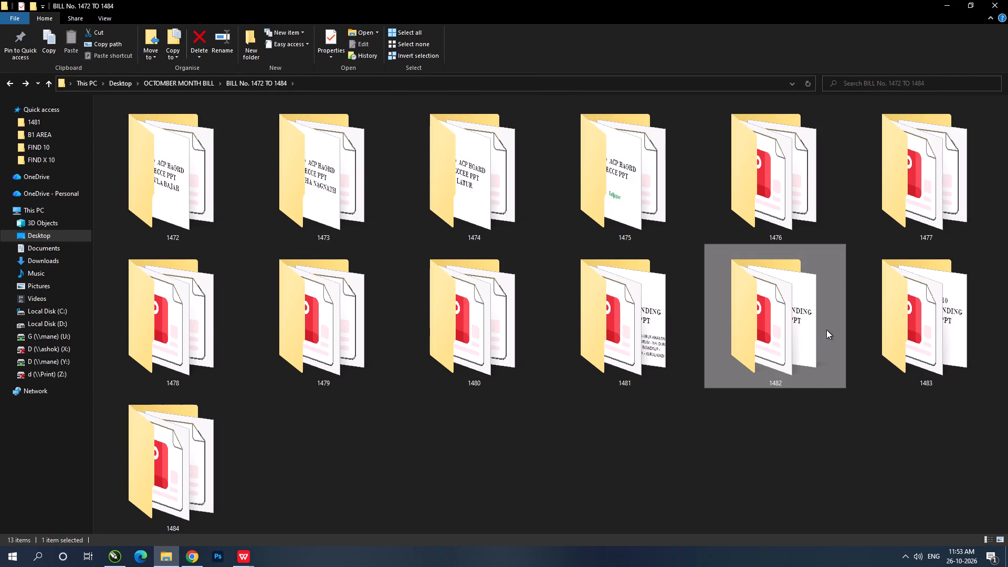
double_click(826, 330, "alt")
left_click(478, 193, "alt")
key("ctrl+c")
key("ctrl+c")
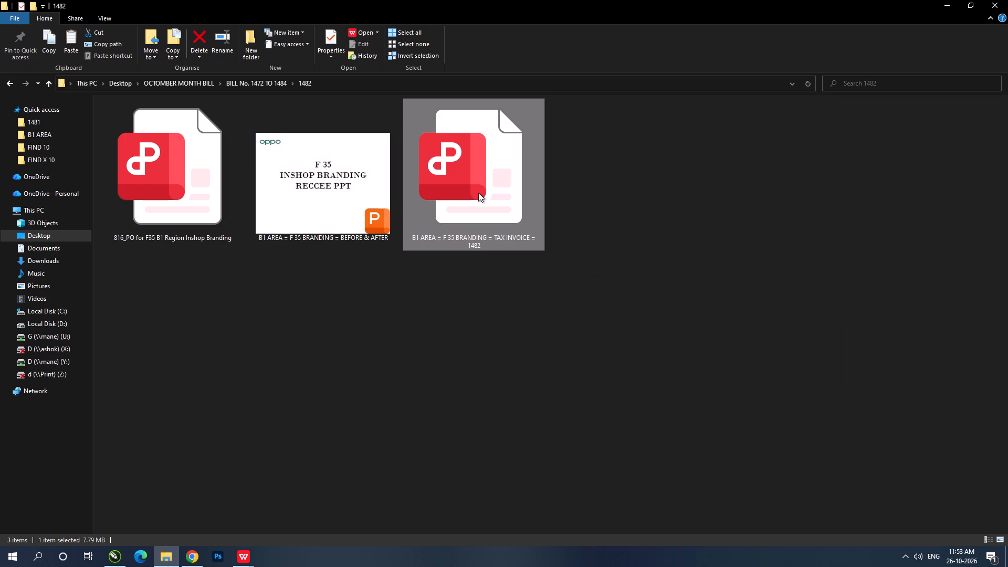
Switch to CorelDRAW, clear page 1 of the drawing, and delete pages 2 and 3.
key("alt+Tab")
left_click(792, 288, "alt")
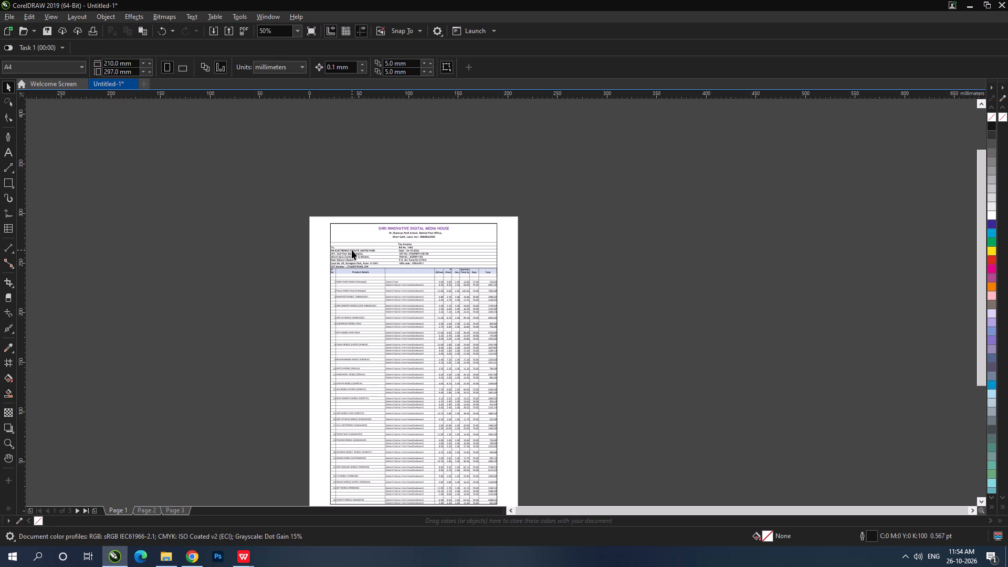
key("ctrl+a")
key("Delete")
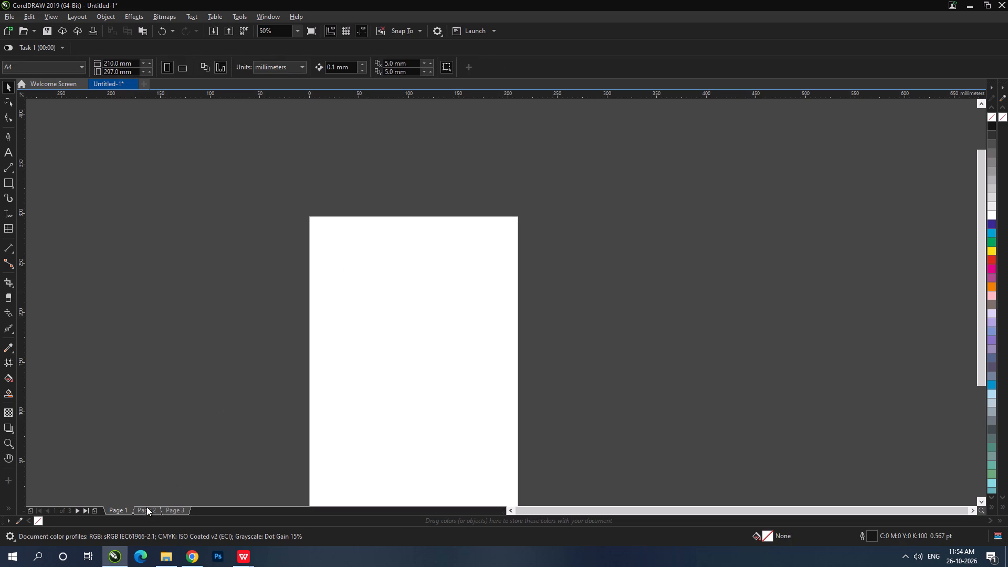
right_click(146, 507)
left_click(181, 490)
right_click(153, 509)
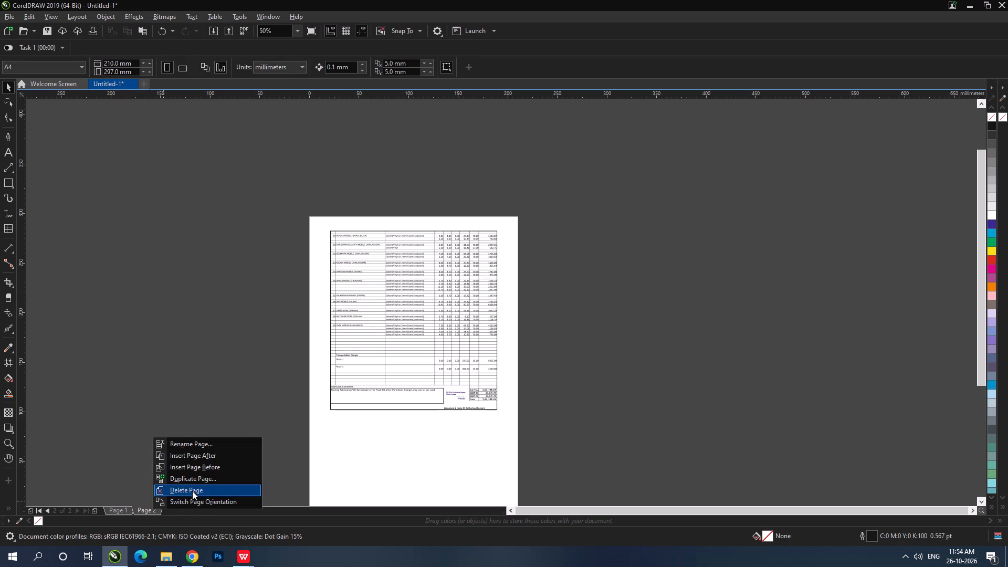
left_click(193, 490)
left_click(134, 445)
left_click(121, 501)
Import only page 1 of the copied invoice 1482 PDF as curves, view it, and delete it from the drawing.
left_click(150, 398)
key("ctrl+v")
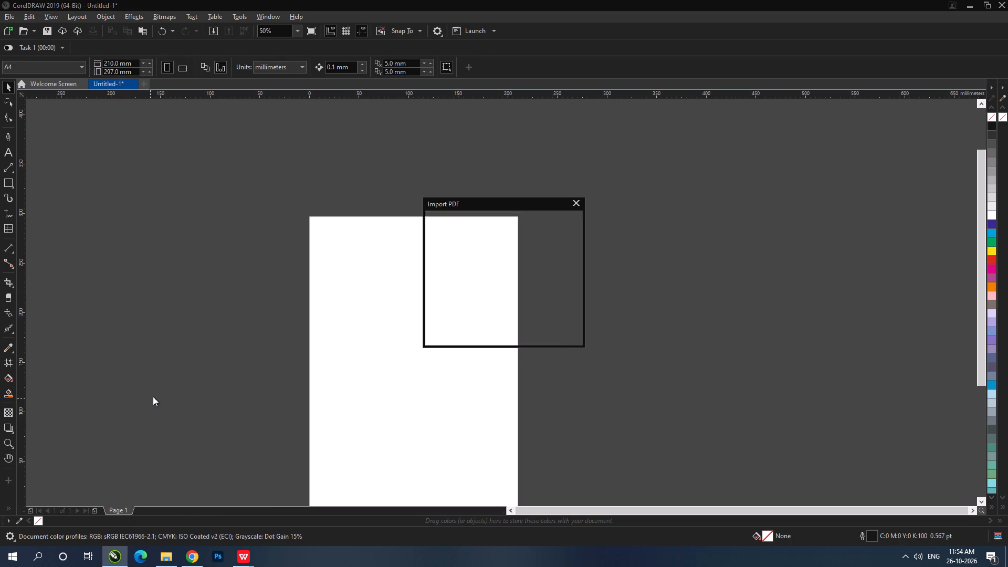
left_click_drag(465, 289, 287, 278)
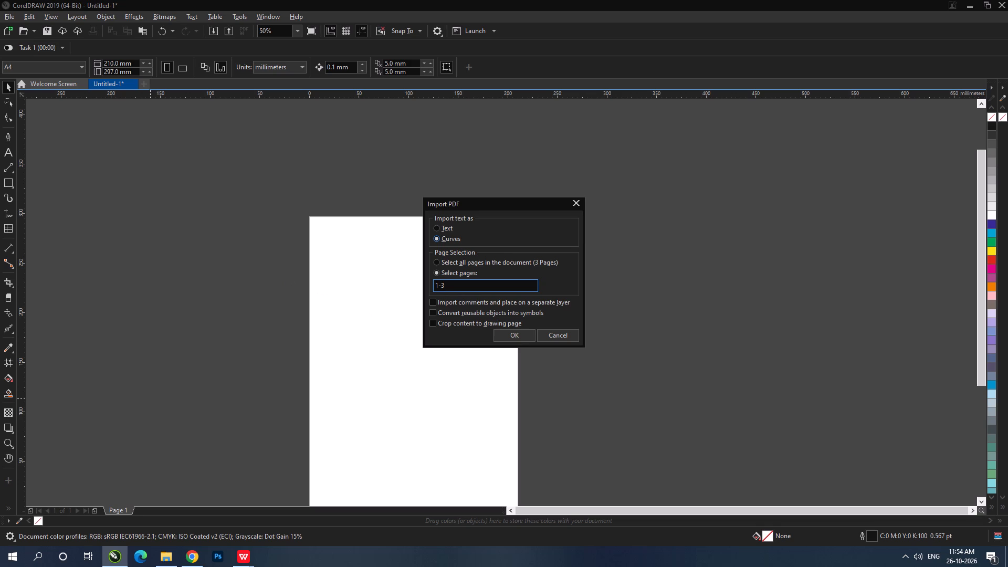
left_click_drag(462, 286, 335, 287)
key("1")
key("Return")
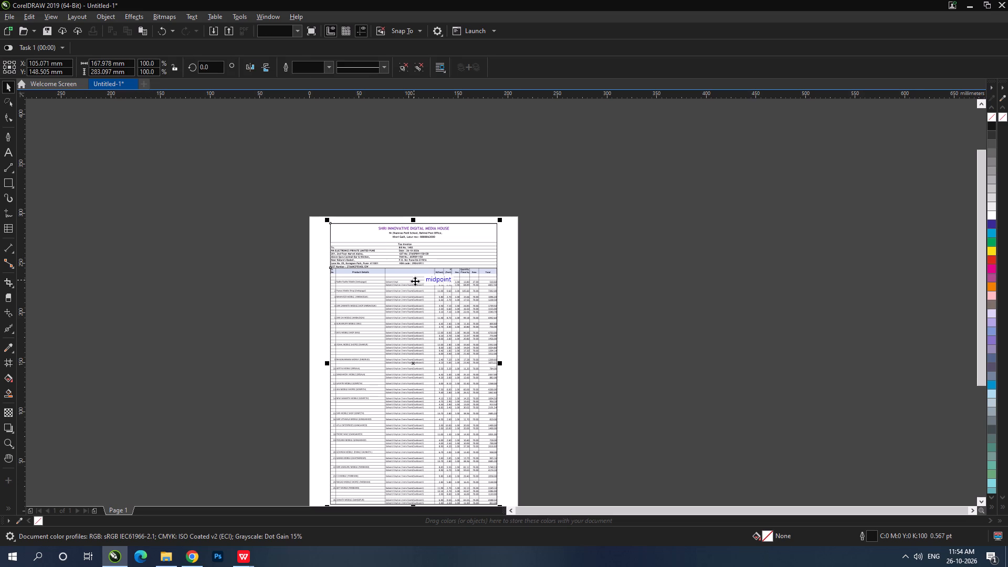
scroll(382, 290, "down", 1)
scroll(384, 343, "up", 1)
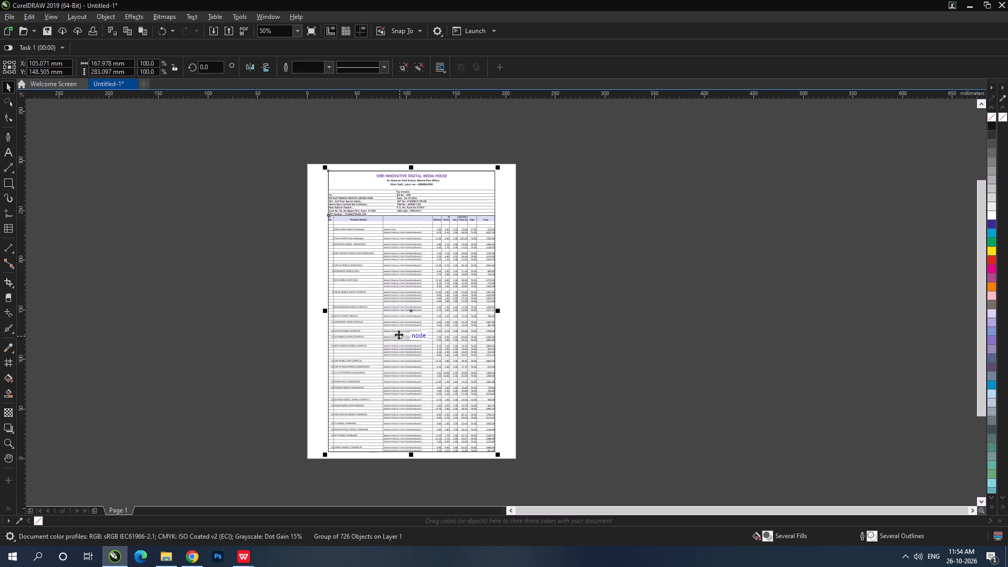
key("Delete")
Switch to File Explorer and copy the Find X 10 branding tax invoice PDF from the 1483 folder.
key("alt+Tab")
left_click(10, 82)
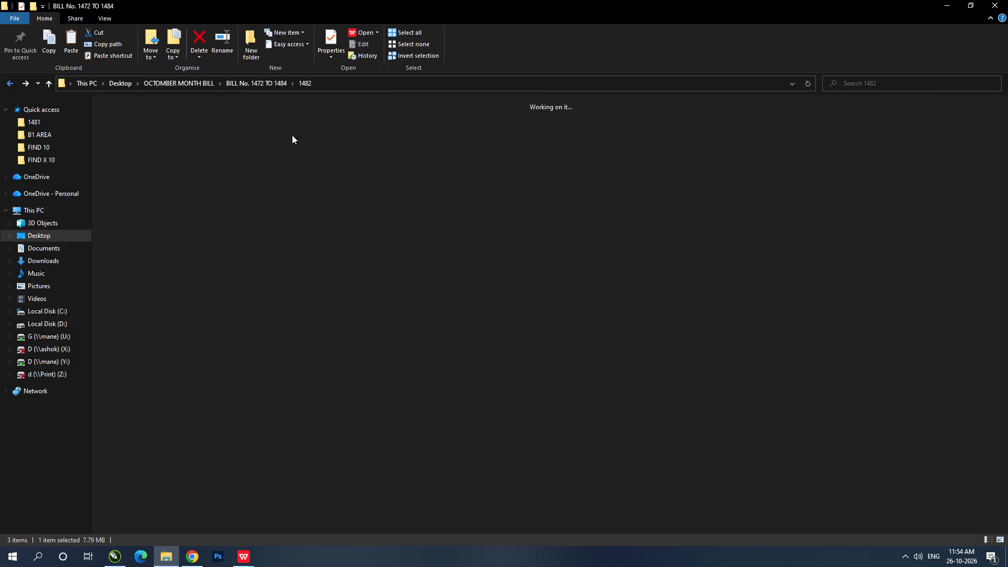
double_click(960, 338)
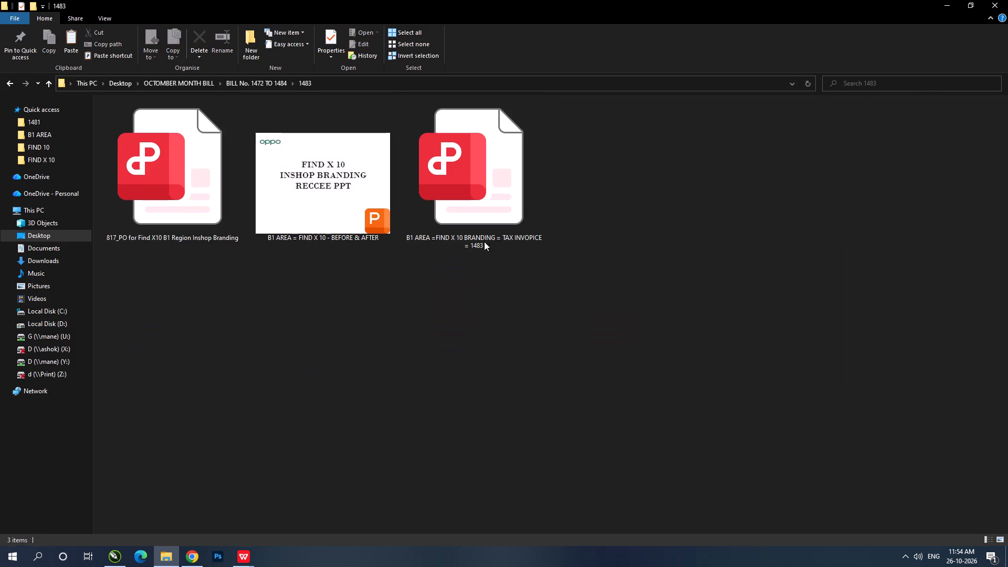
left_click(490, 196)
key("ctrl+c")
key("ctrl+c")
key("ctrl+c")
Switch to CorelDRAW and import only page 1 of the copied invoice 1483 PDF as curves onto the blank page.
key("alt+Tab")
left_click(239, 256)
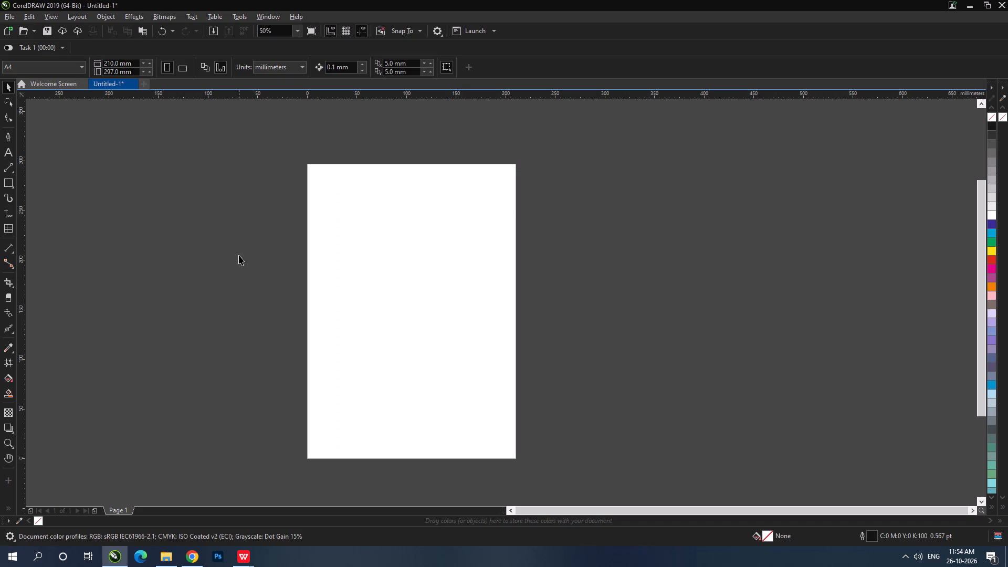
key("ctrl+v")
left_click_drag(460, 282, 398, 282)
key("1")
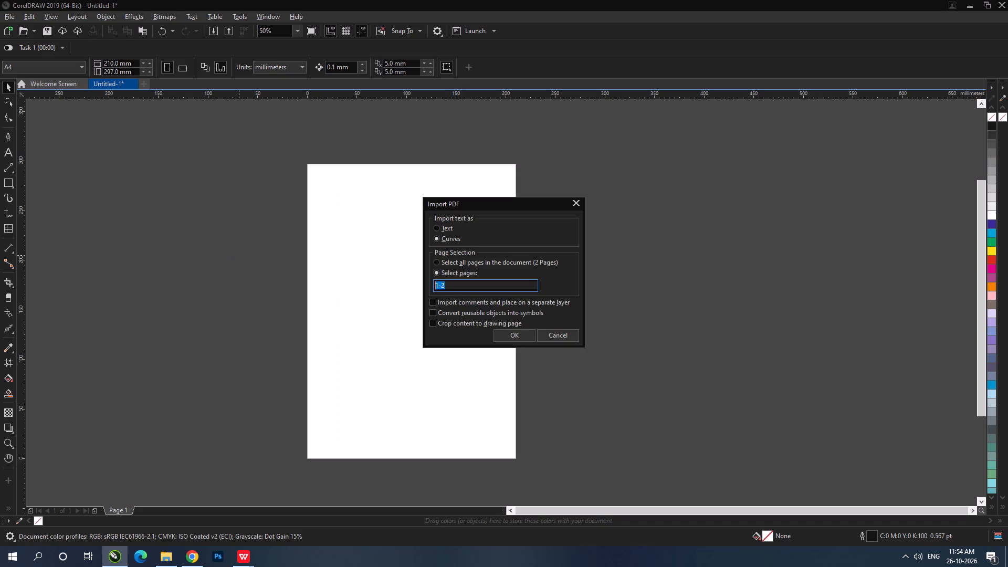
key("Return")
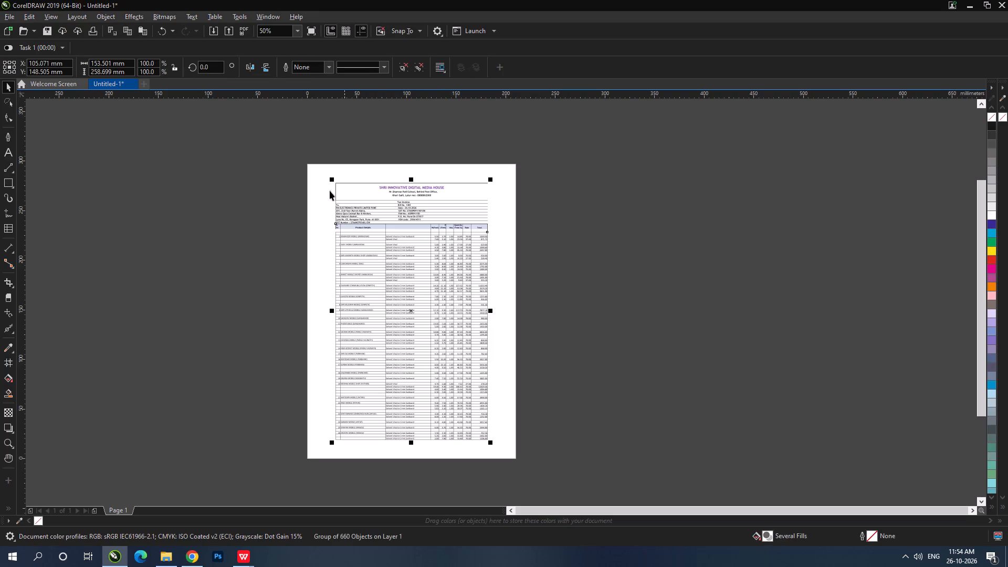
scroll(377, 204, "up", 1)
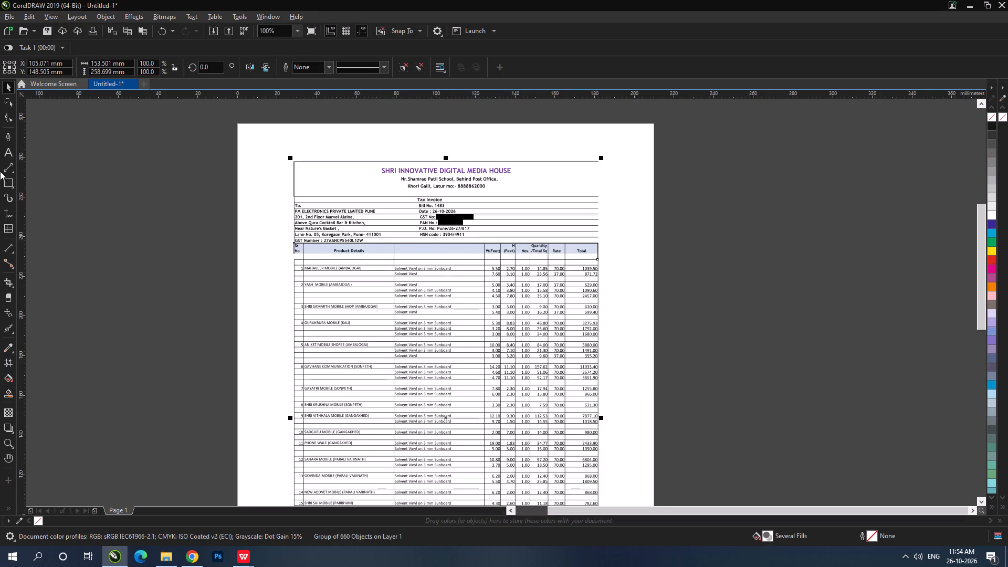
Activate the Rectangle tool for drawing on the imported invoice 1483 page.
left_click(5, 180)
key("alt+Tab")
key("alt+Tab")
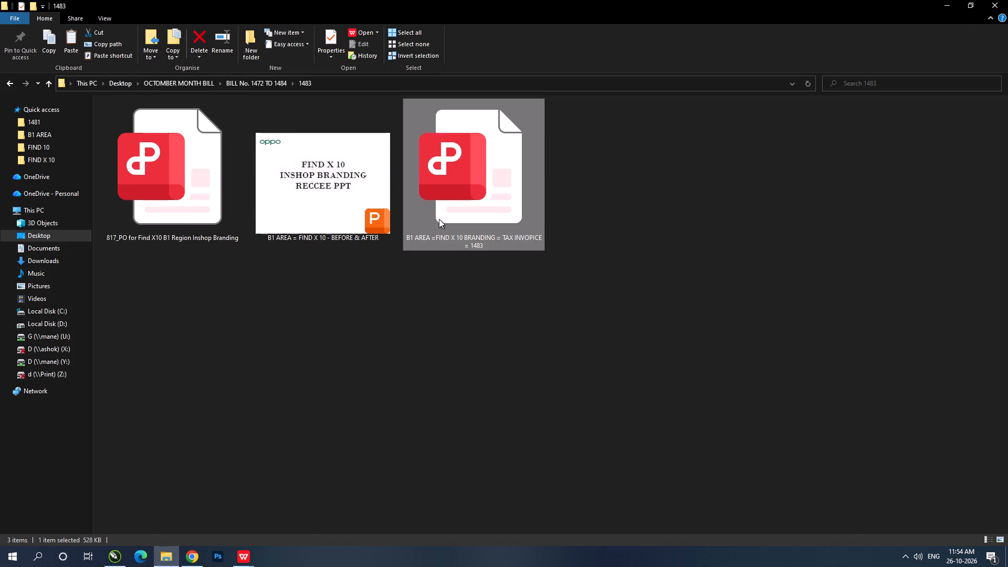
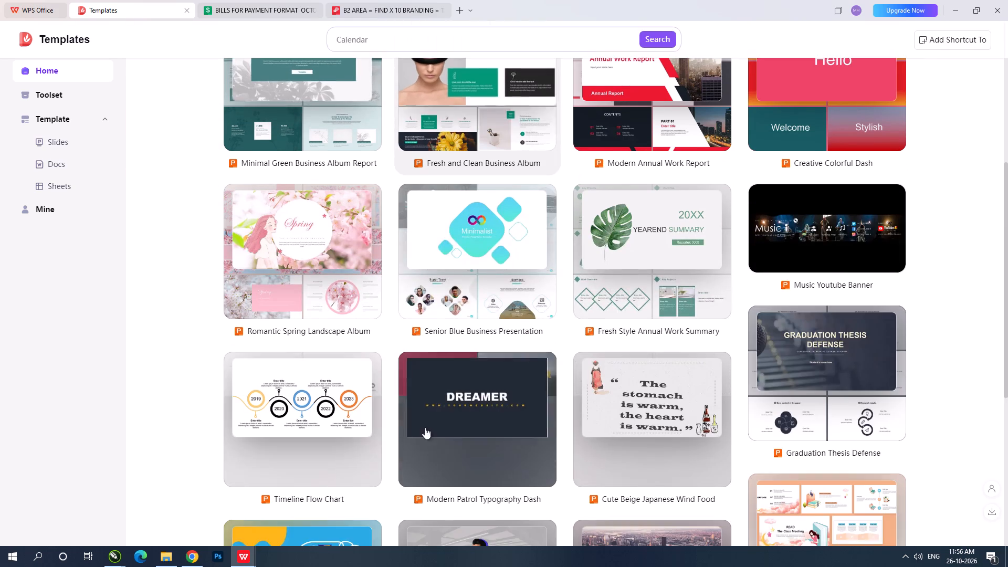
Switch to File Explorer and delete the BILL No. 1472 TO 1484.rar archive from the desktop's OCTOMBER MONTH BILL folder.
key("alt+Tab")
left_click(757, 295, "alt")
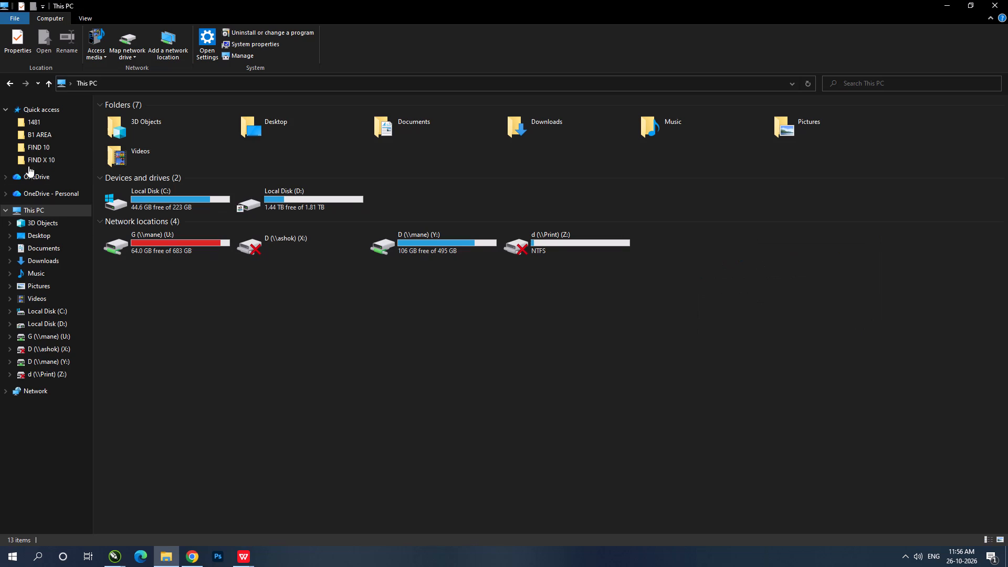
left_click(46, 235)
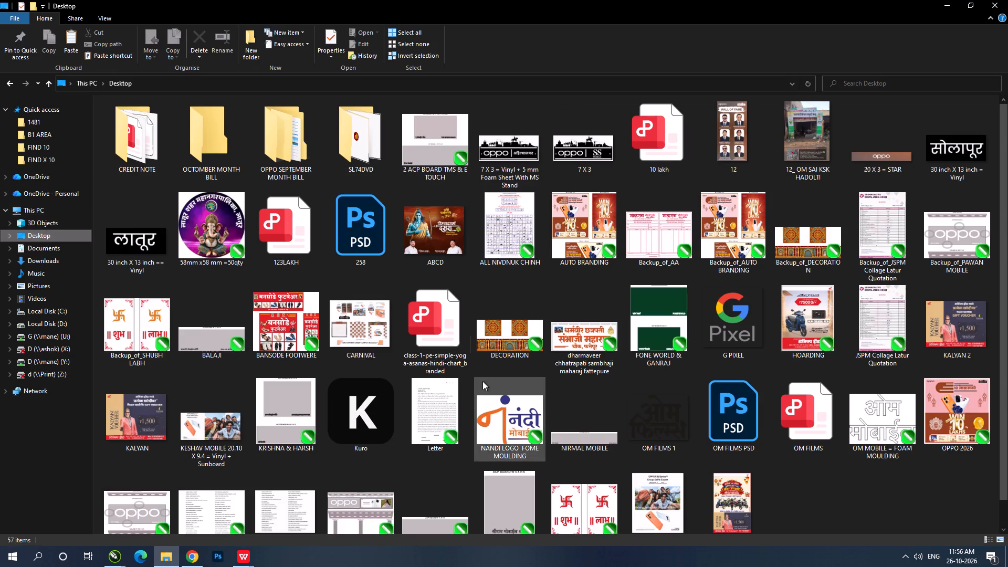
double_click(227, 141)
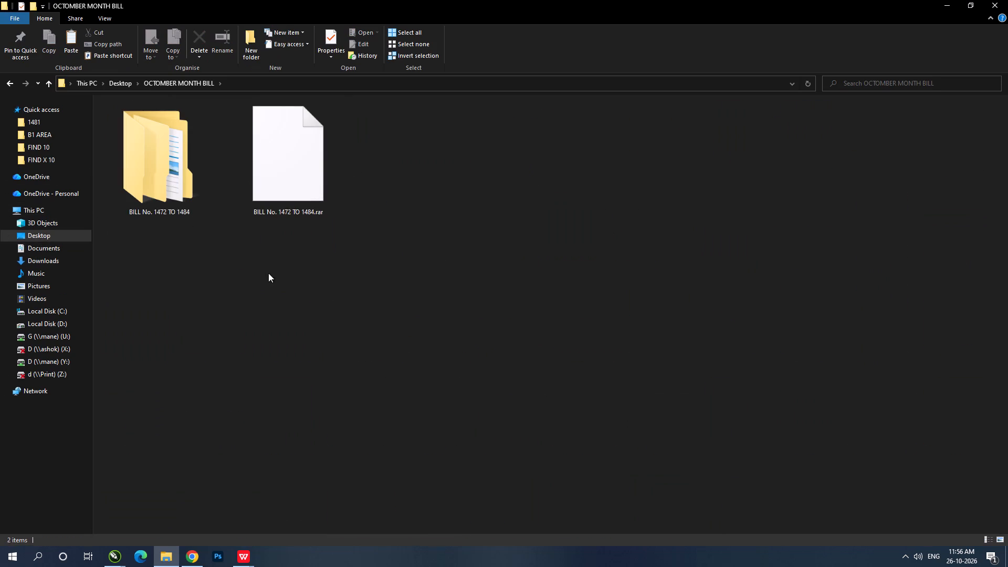
left_click(236, 321)
left_click(300, 208)
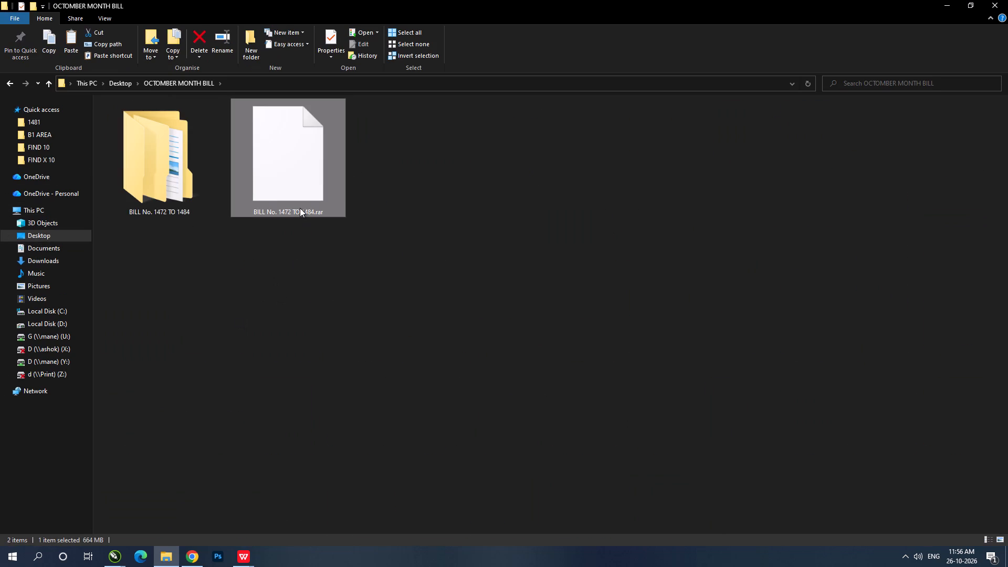
key("Delete")
left_click(280, 281)
Copy the B1 AREA FIND X 10 BRANDING tax invoice PDF from the 1483 folder inside BILL No. 1472 TO 1484.
key("alt+Tab")
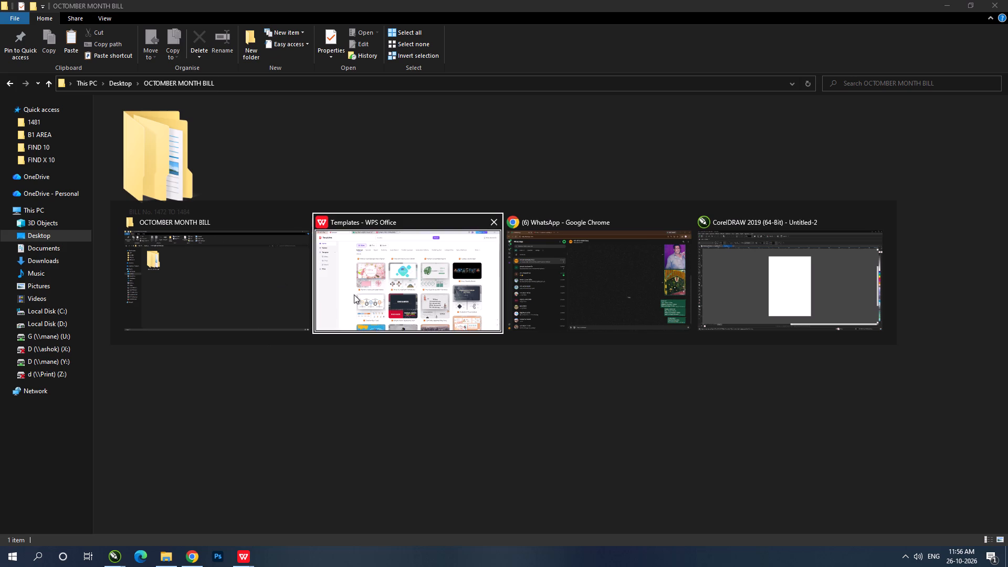
left_click(226, 297, "alt")
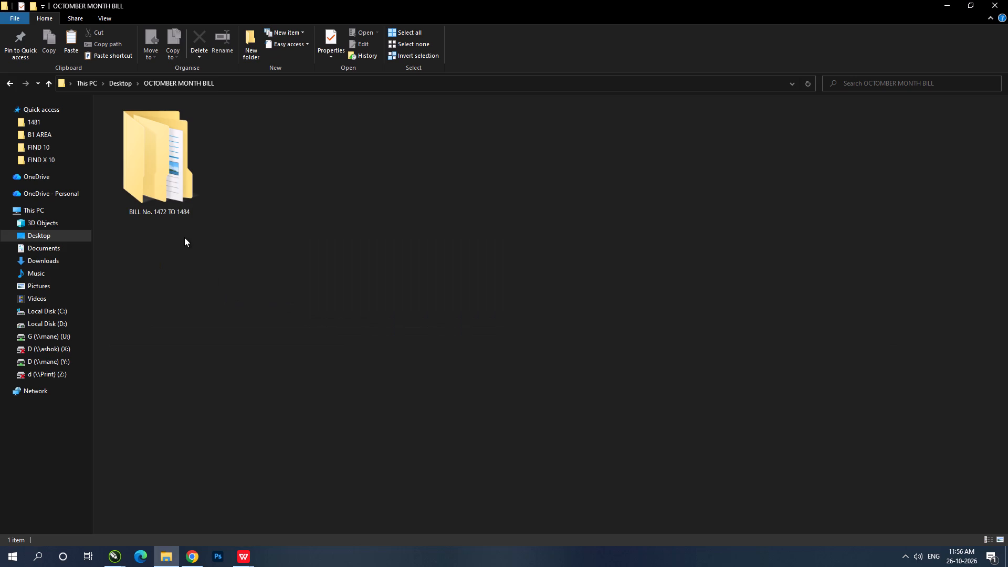
double_click(166, 176)
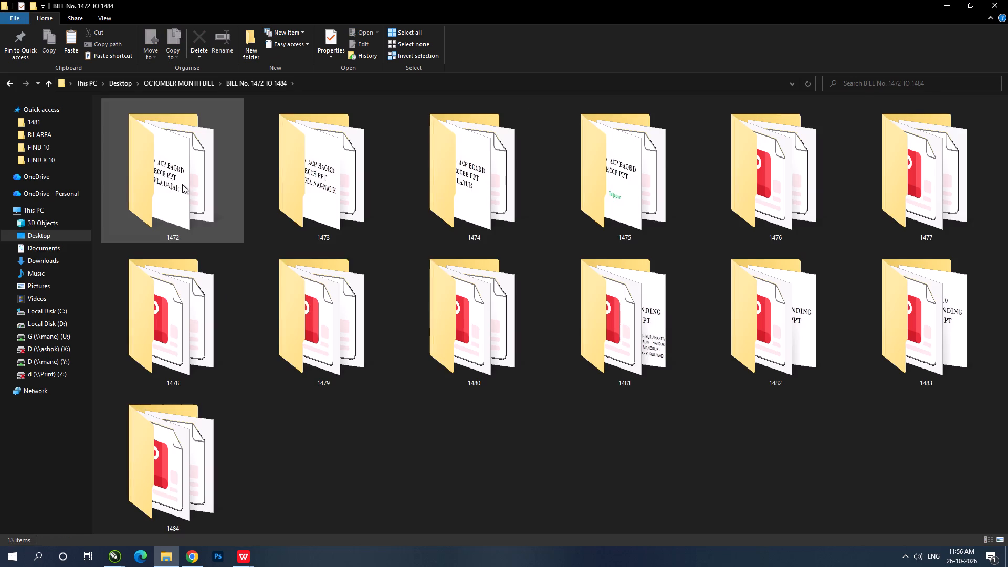
left_click(489, 434)
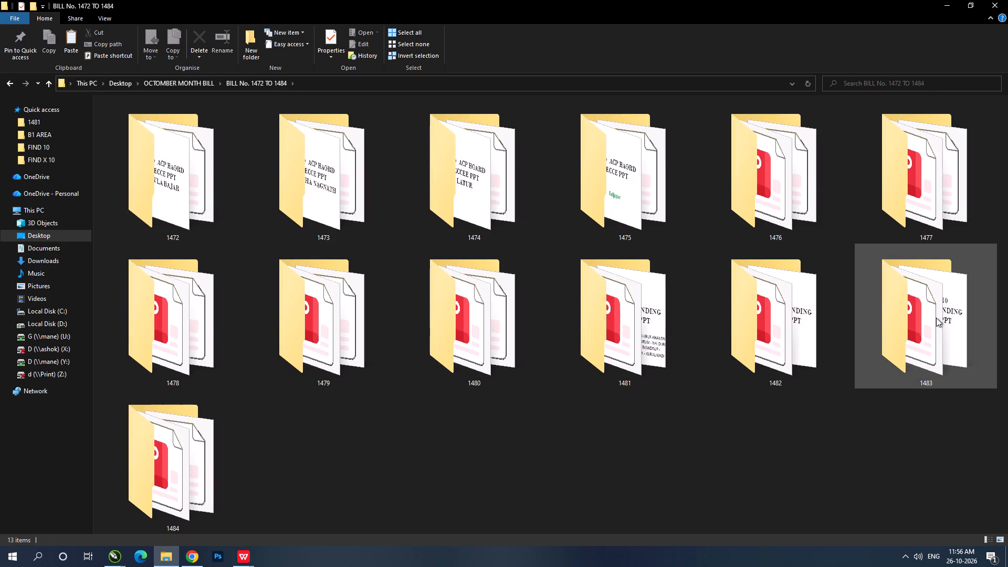
double_click(936, 318)
left_click(467, 196)
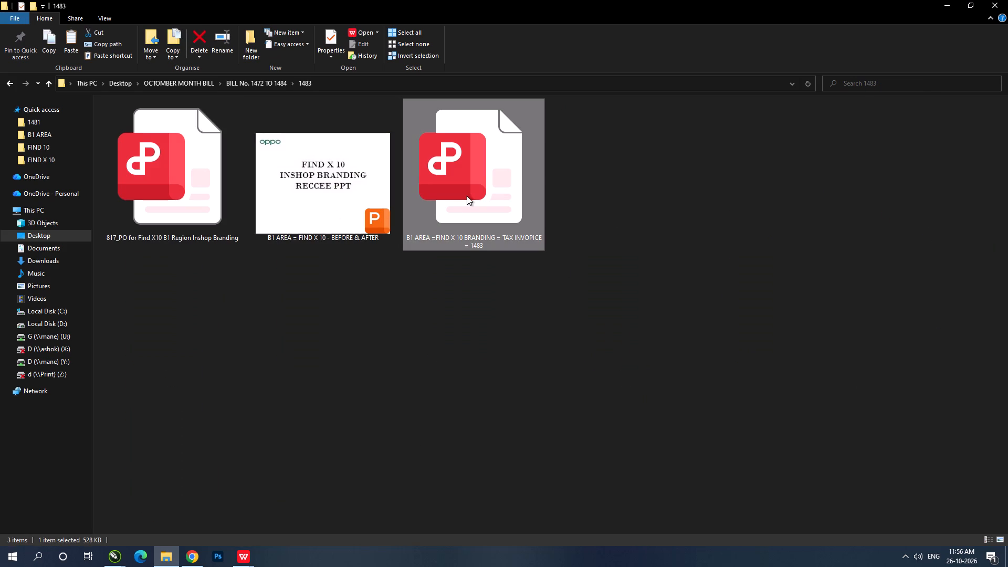
key("ctrl+c")
key("ctrl+c")
Switch to CorelDRAW and import only page 1 of the copied invoice 1483 PDF as curves onto the blank page.
key("alt+Tab")
left_click(802, 264, "alt")
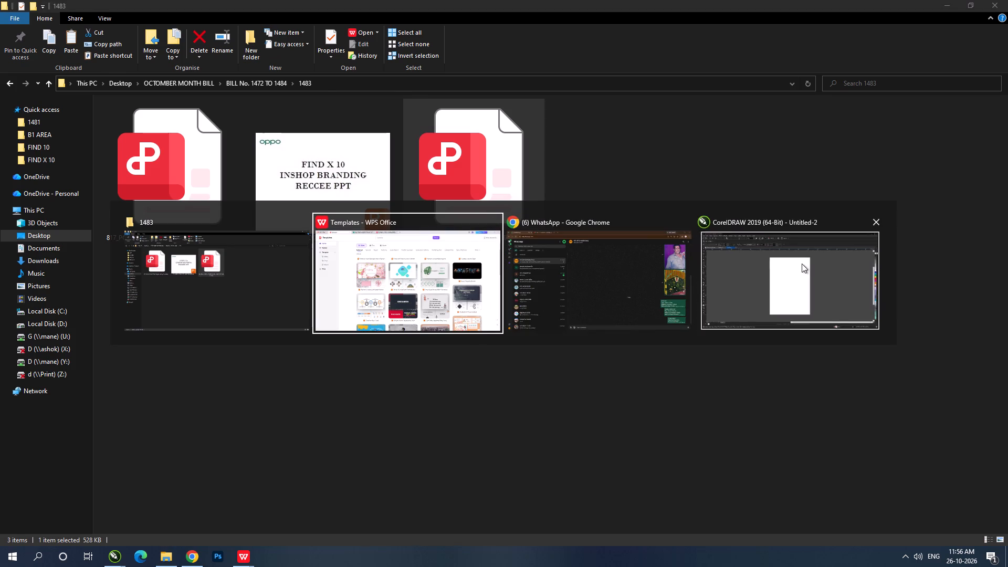
left_click(424, 298)
key("ctrl+v")
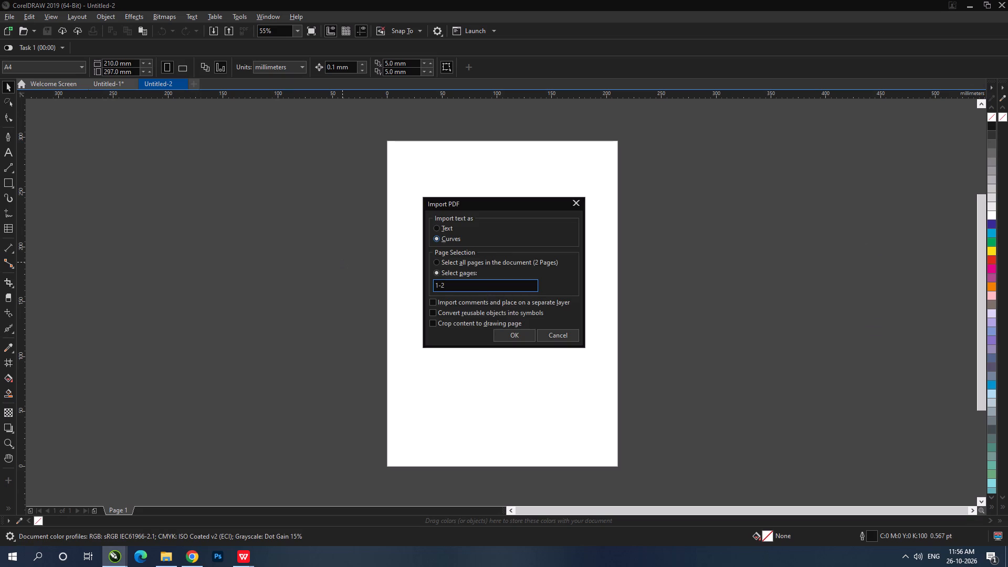
left_click_drag(467, 285, 303, 283)
key("1")
key("Return")
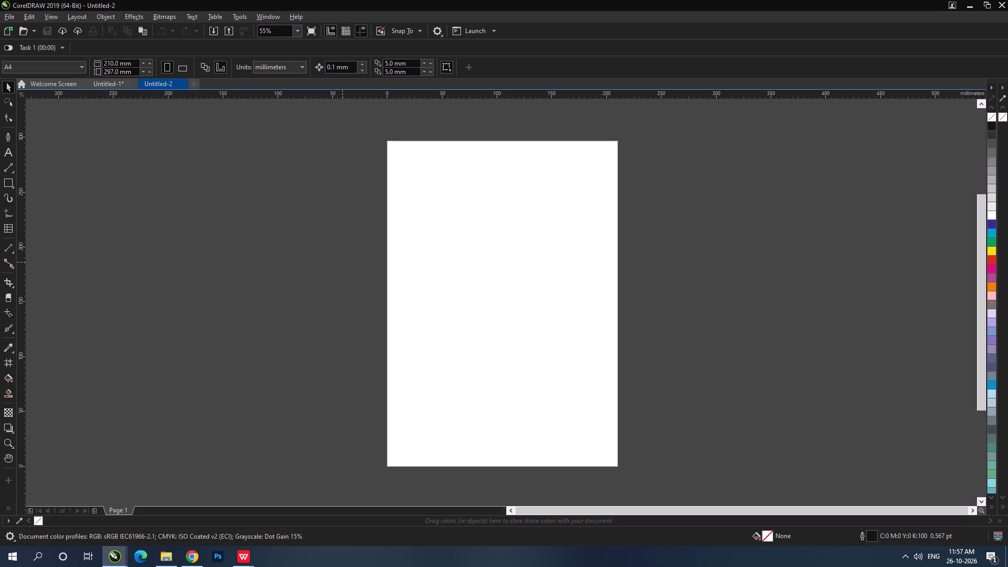
Switch to WPS Office and close the B2 AREA FIND X 10 BRANDING PDF.
key("alt+Tab")
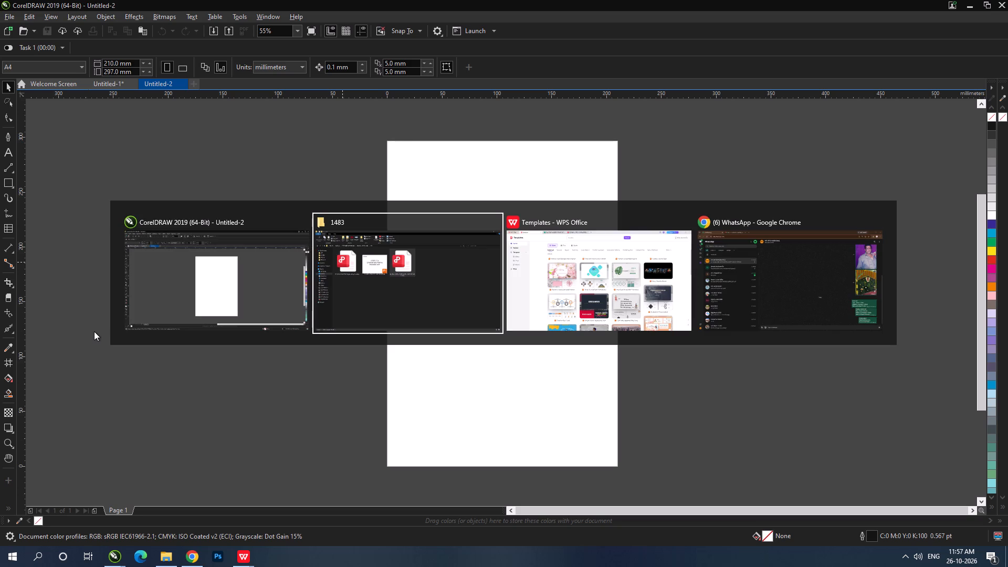
key("alt+Tab")
key("alt+Tab")
key("alt+Tab")
key("alt+Tab")
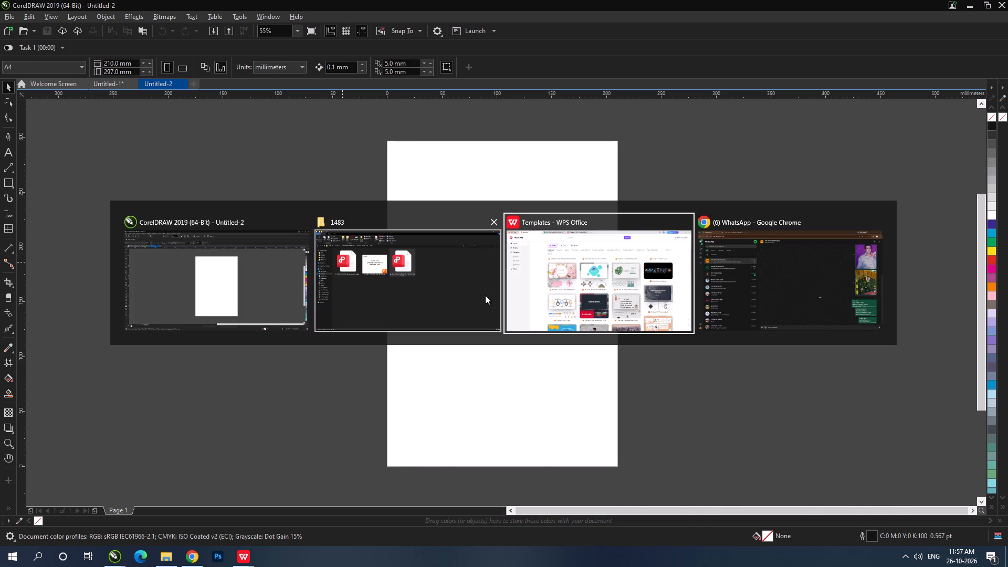
key("alt+Tab")
left_click(255, 0)
left_click(361, 0)
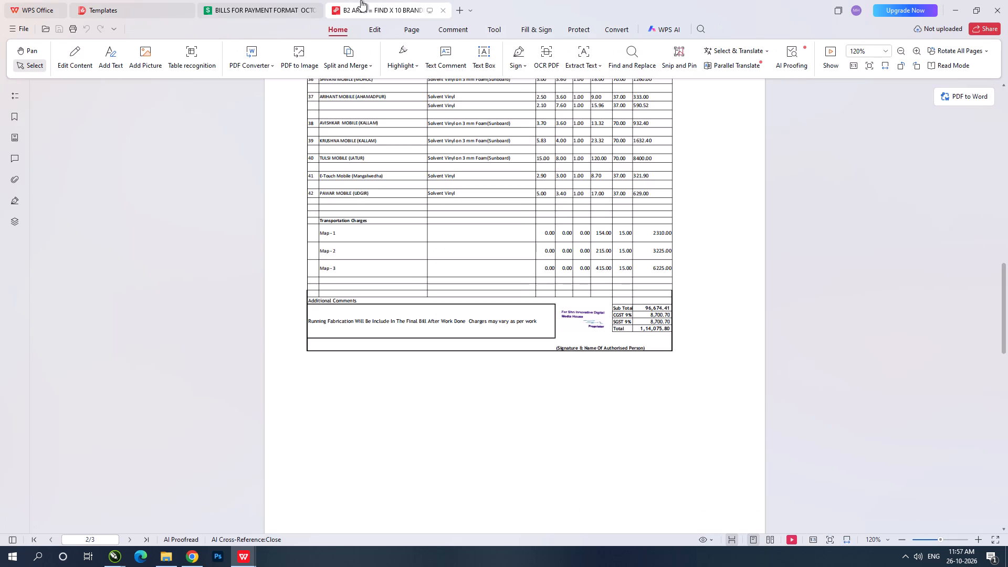
left_click(443, 10)
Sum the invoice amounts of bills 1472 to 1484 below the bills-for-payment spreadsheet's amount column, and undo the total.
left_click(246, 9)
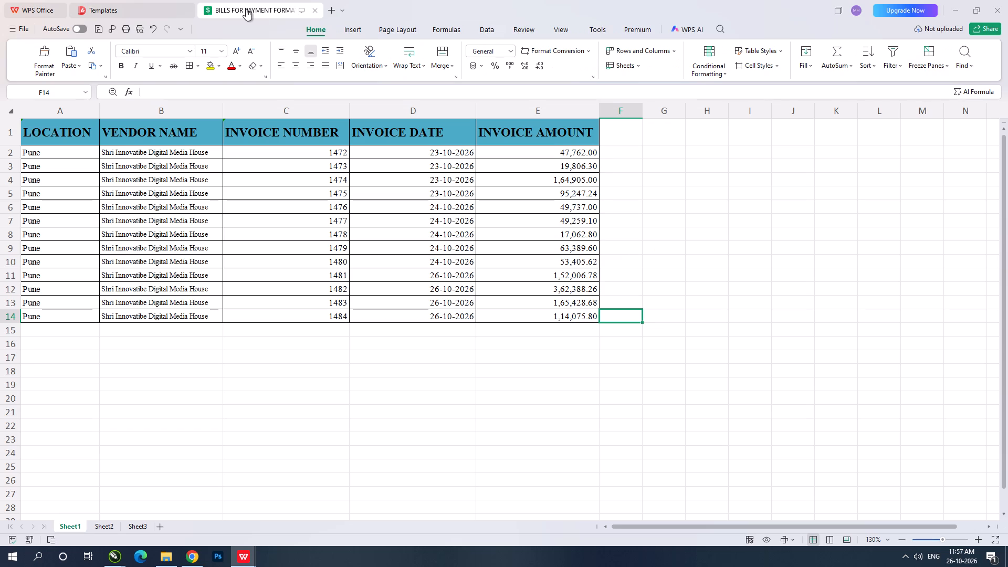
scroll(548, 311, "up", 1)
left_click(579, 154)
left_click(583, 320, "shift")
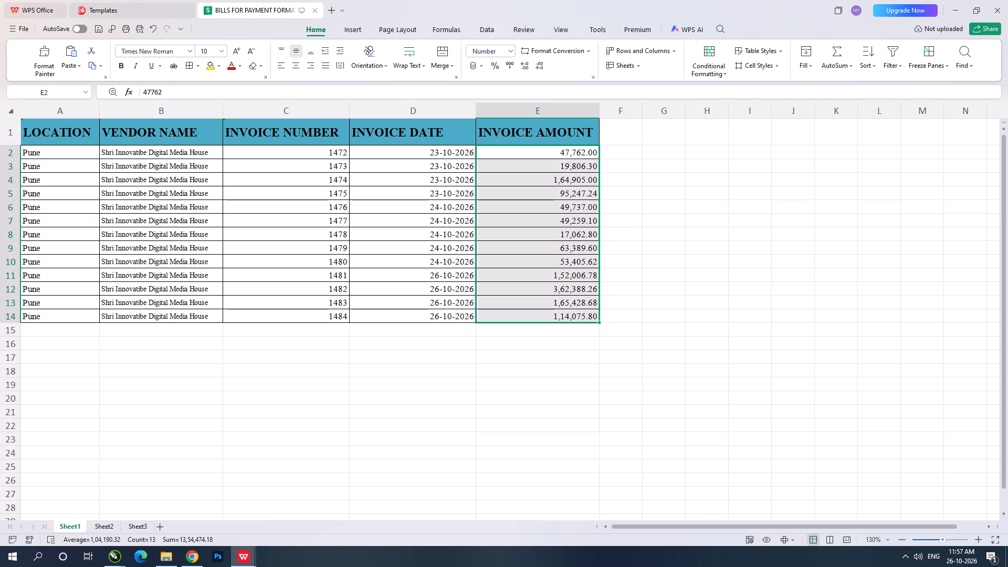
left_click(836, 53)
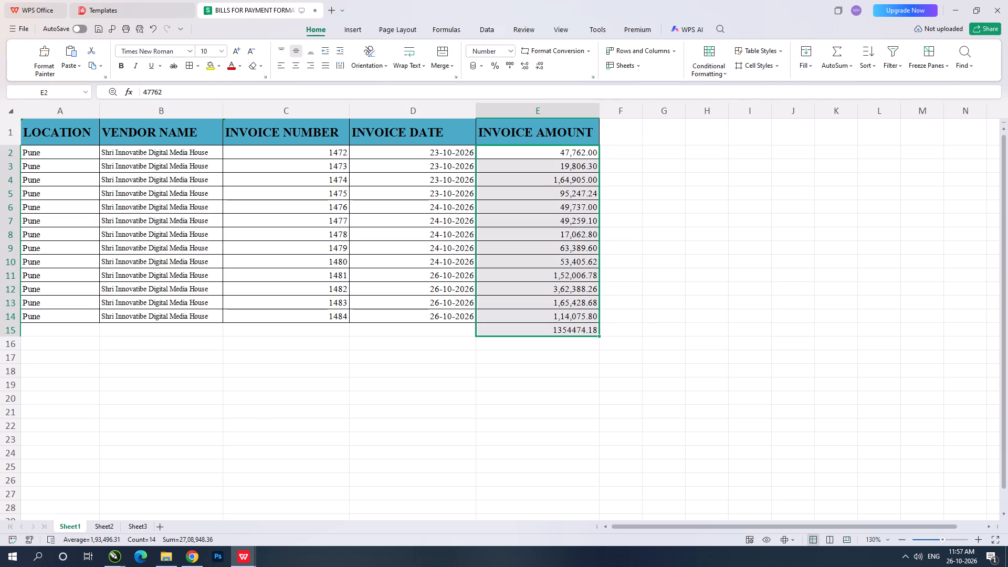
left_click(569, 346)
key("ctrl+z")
Save the bills-for-payment spreadsheet.
left_click(570, 318)
key("ctrl+s")
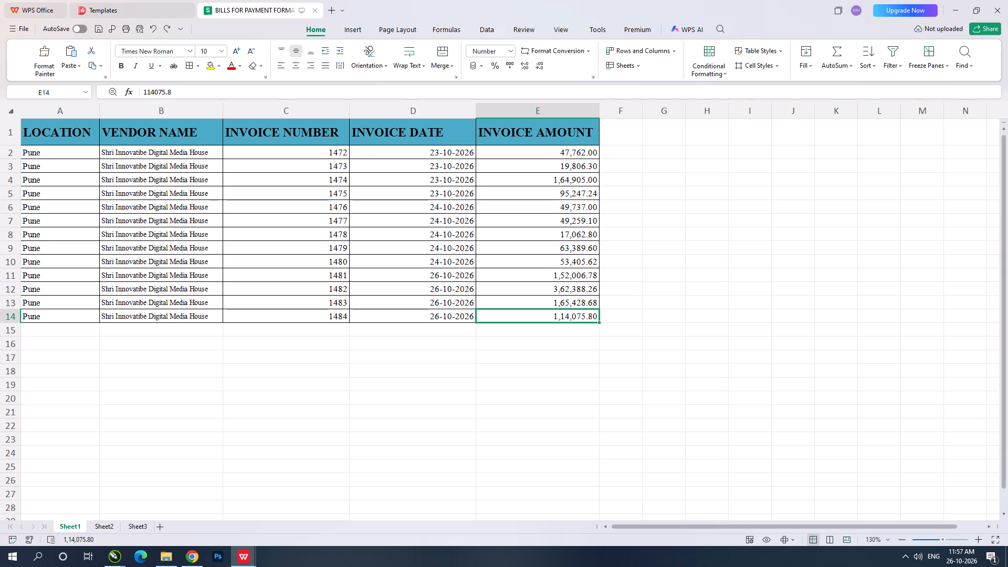
Return to CorelDRAW and draw a rectangle about 153 by 258 mm framing the invoice 1483 table on page 1.
left_click(958, 3)
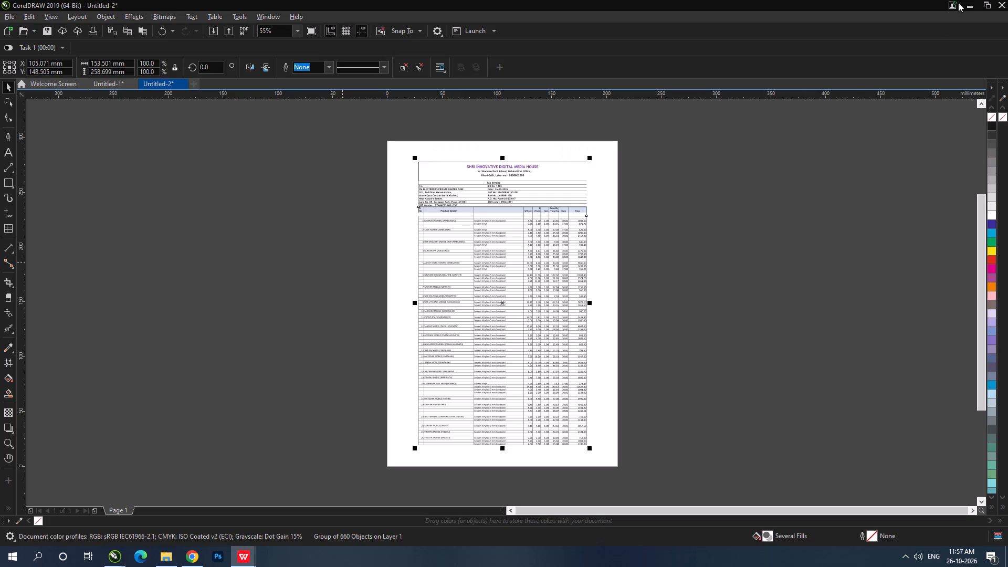
left_click(714, 280)
left_click(468, 230)
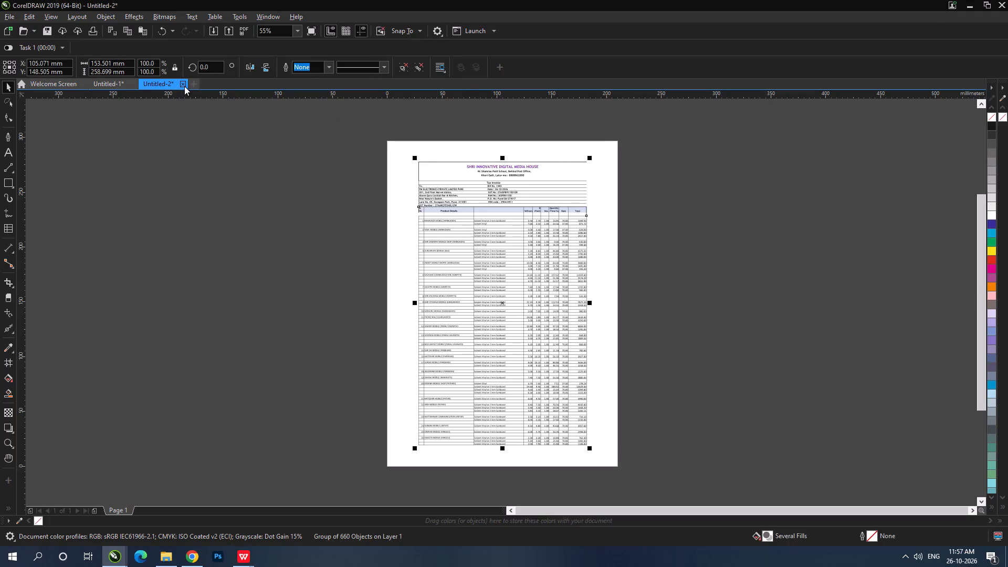
scroll(597, 162, "up", 1)
left_click(710, 203)
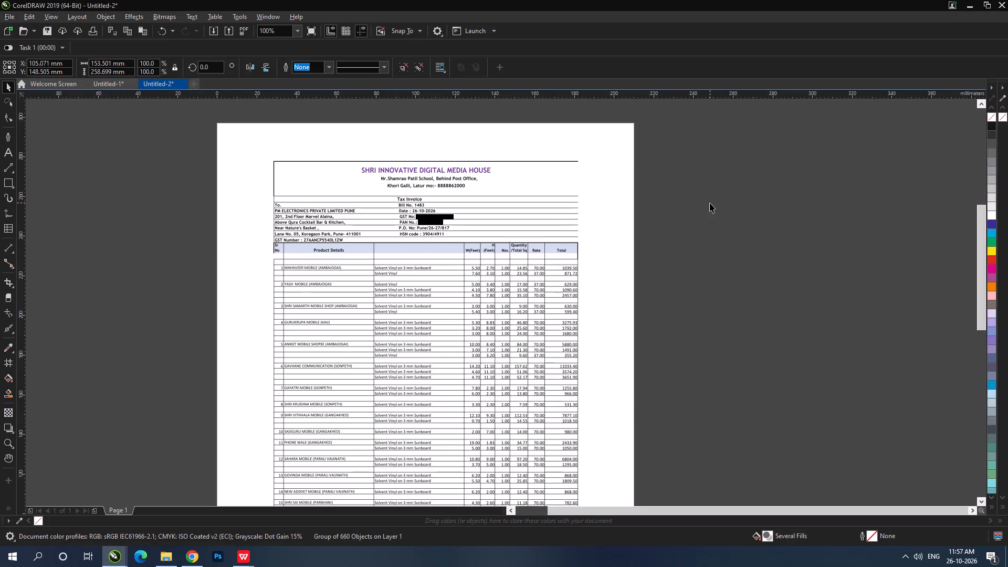
left_click(12, 181)
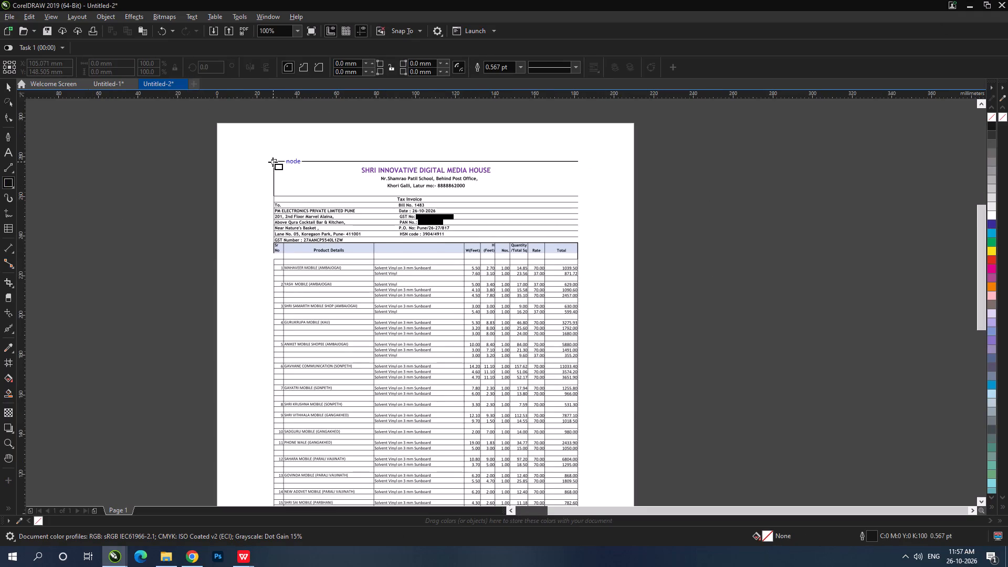
left_click_drag(274, 162, 606, 566)
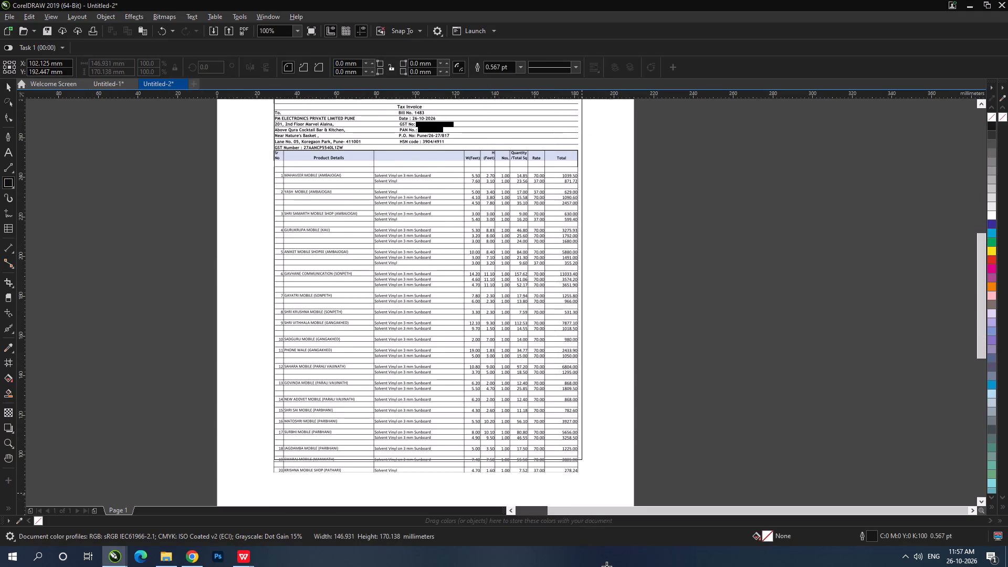
left_click_drag(606, 566, 579, 453)
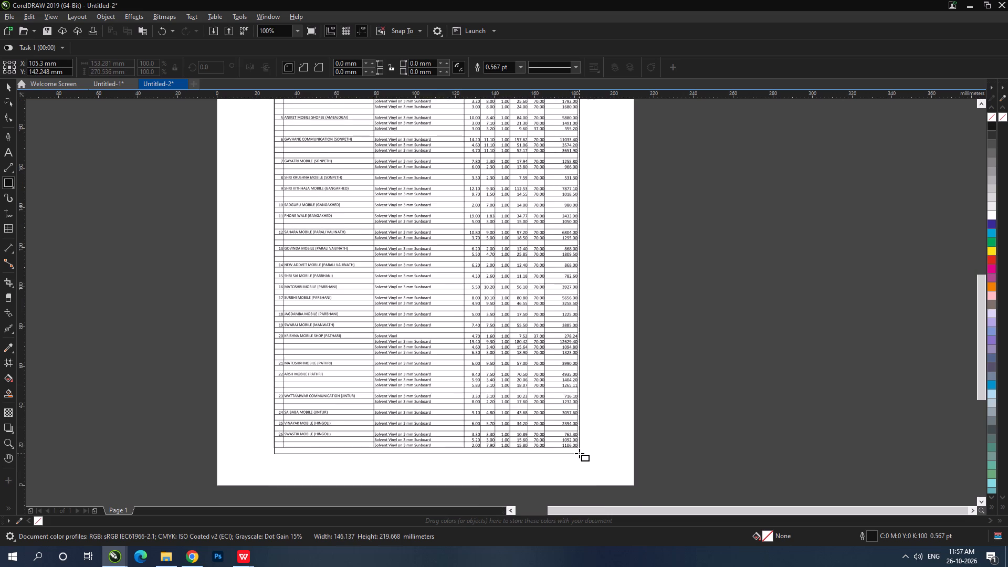
left_click_drag(579, 453, 579, 447)
left_click(7, 83)
left_click(108, 259)
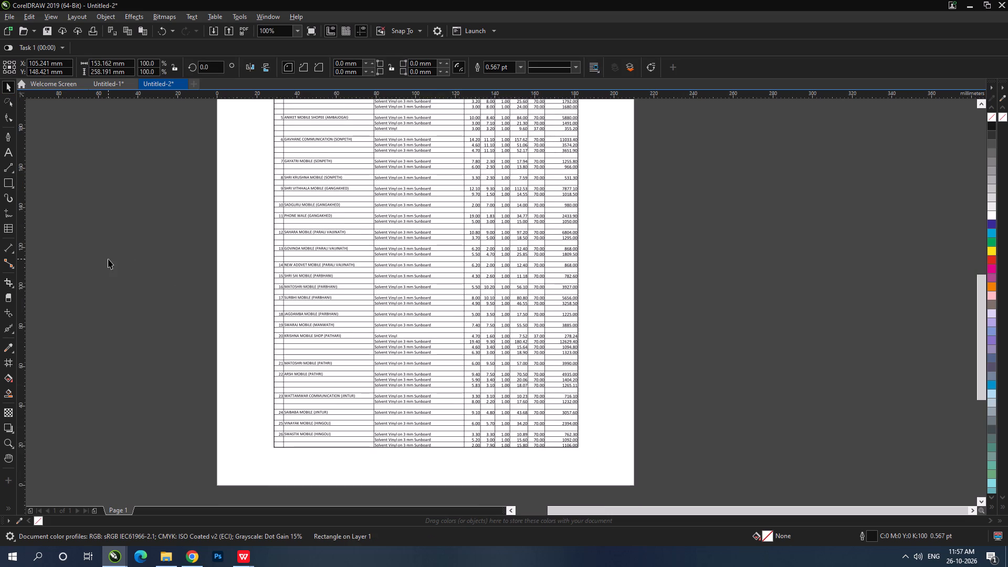
Add a second page to the drawing and import only page 2 of the copied invoice 1483 PDF onto it.
key("Page_Down")
key("Return")
key("ctrl+v")
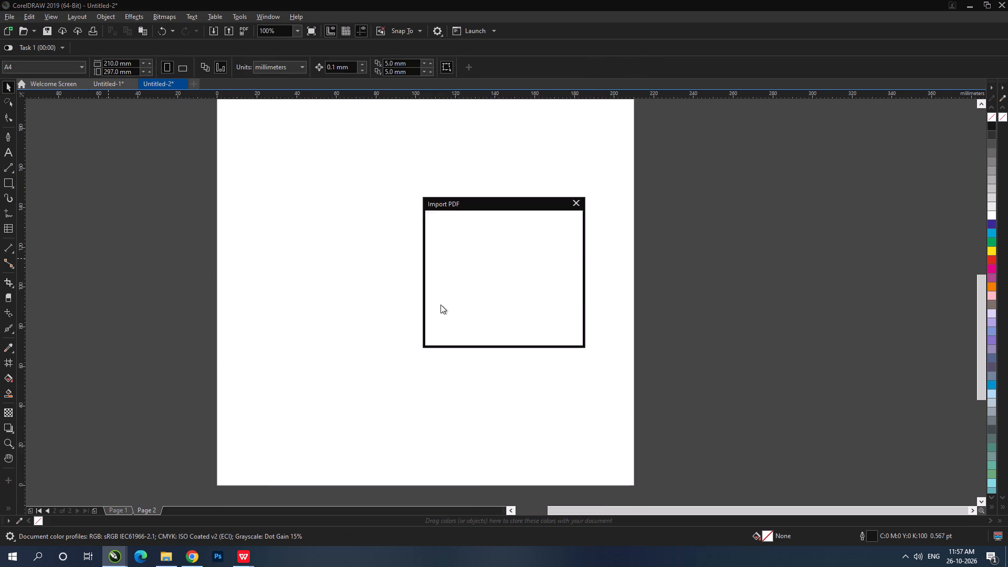
left_click_drag(459, 286, 386, 286)
key("2")
key("Return")
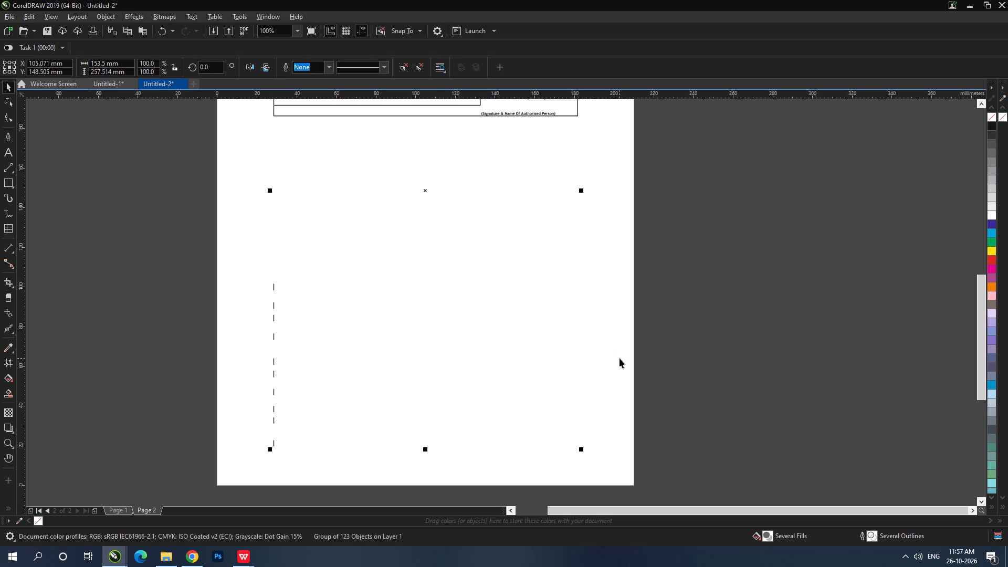
Ungroup the imported page 2 content, break its combined curve apart, and delete the stray dashes below the table.
scroll(458, 363, "down", 2)
key("ctrl+u")
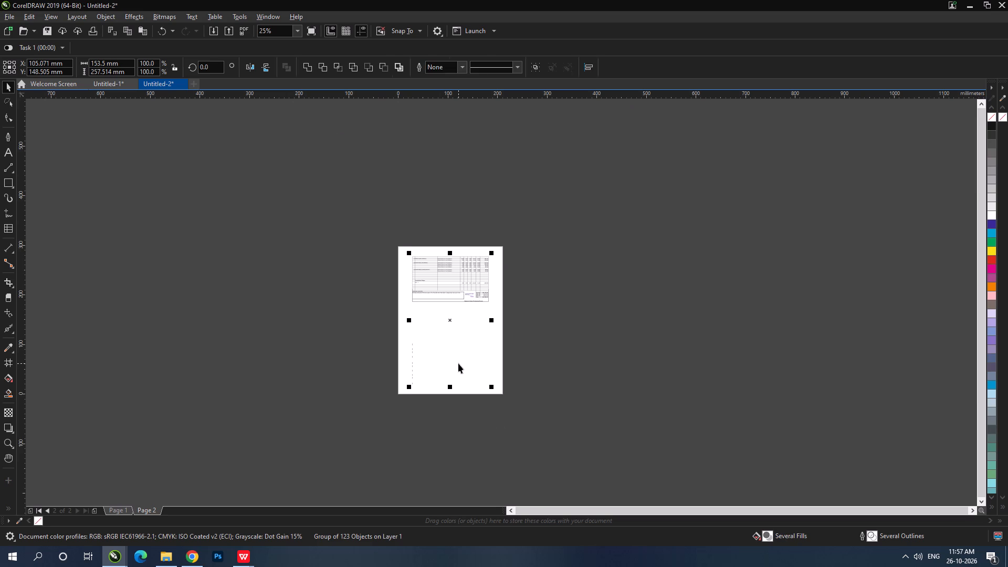
key("ctrl+u")
key("ctrl+u")
left_click_drag(657, 448, 327, 311)
left_click(408, 348)
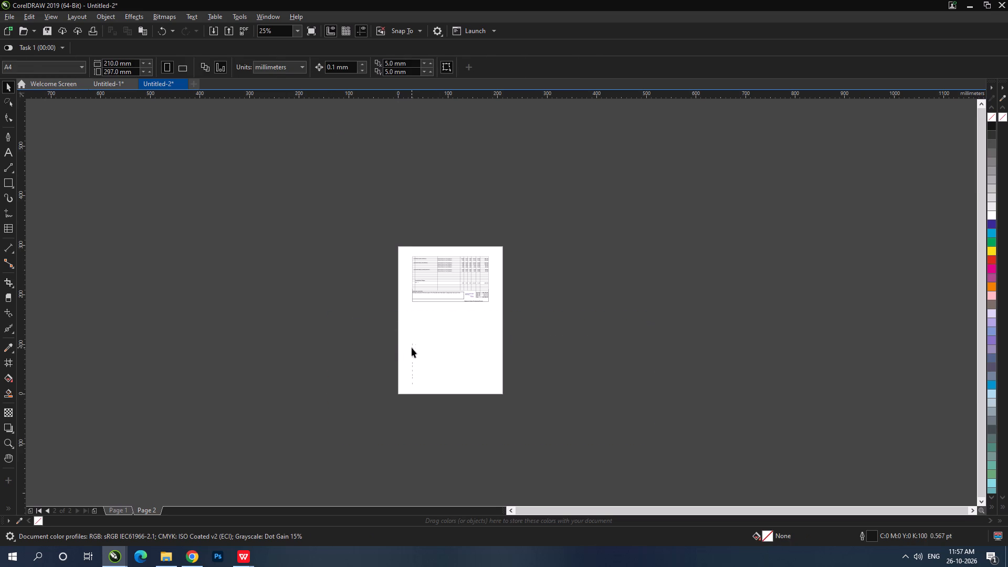
left_click(412, 348)
scroll(412, 350, "up", 1)
key("ctrl+k")
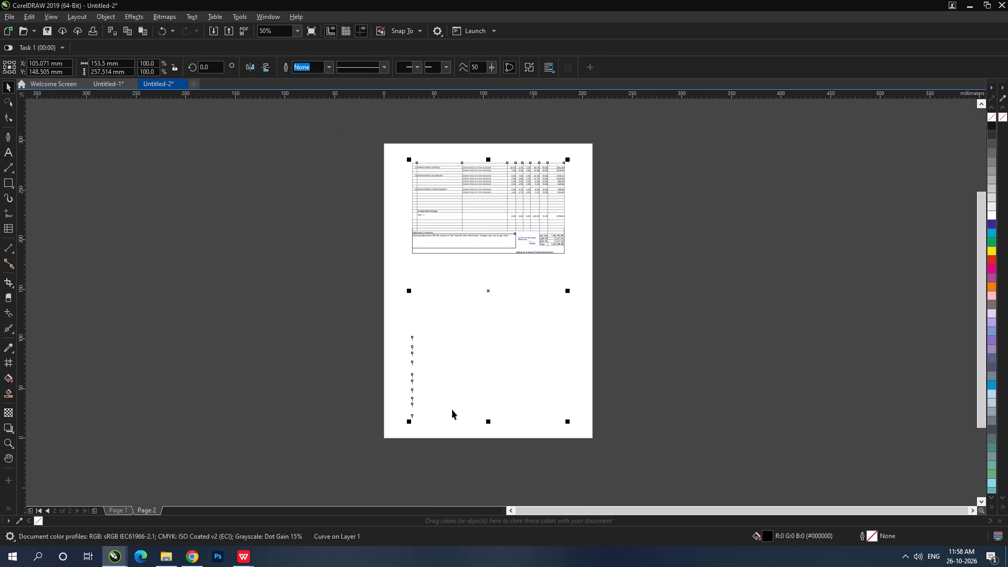
left_click(481, 422)
left_click_drag(491, 449, 253, 281)
key("Delete")
Group all the remaining invoice objects on page 2.
left_click_drag(652, 312, 256, 131)
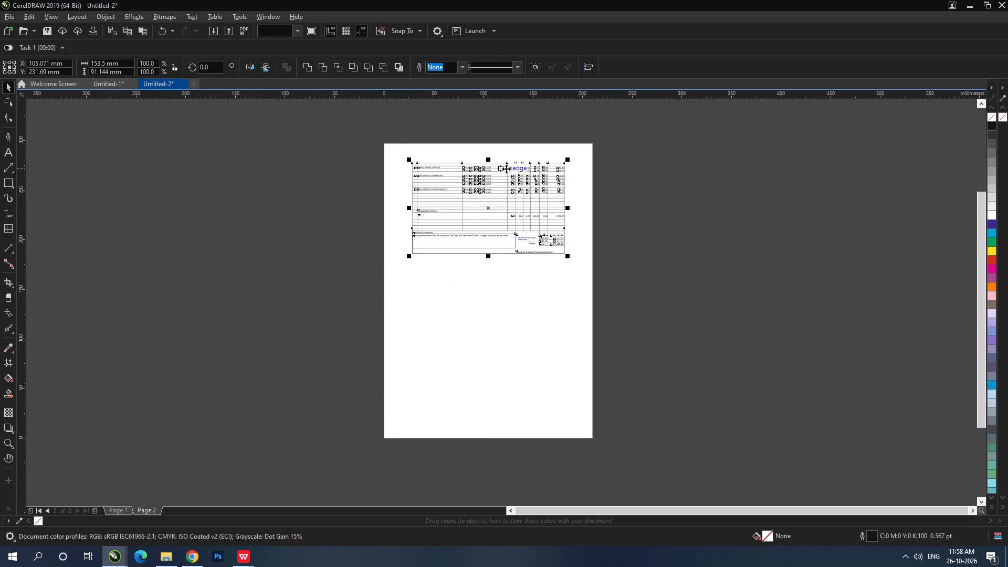
key("ctrl+g")
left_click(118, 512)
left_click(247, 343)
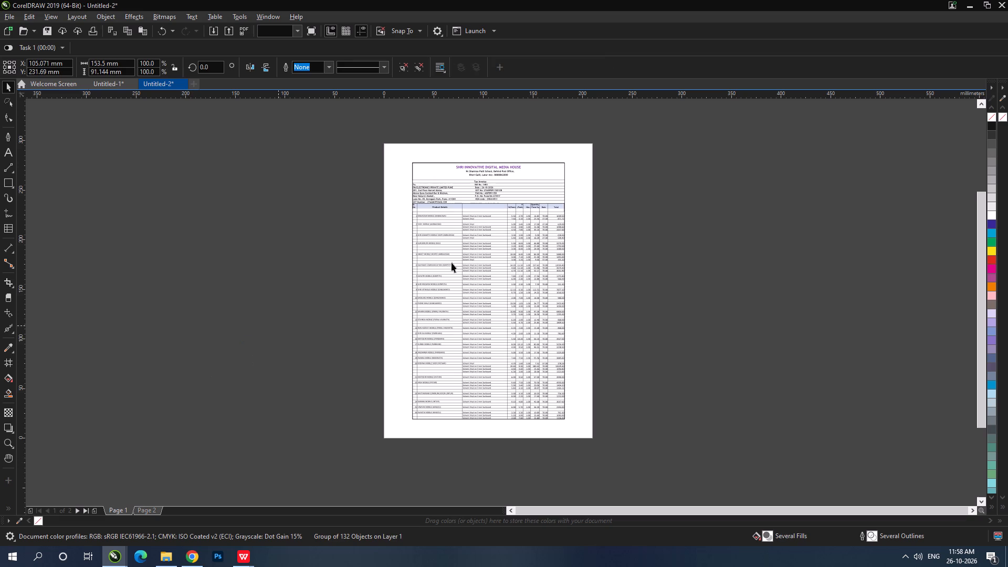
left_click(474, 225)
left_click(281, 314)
Draw a rectangle about 153 by 91 mm framing the invoice table on page 2.
left_click(145, 507)
left_click(209, 415)
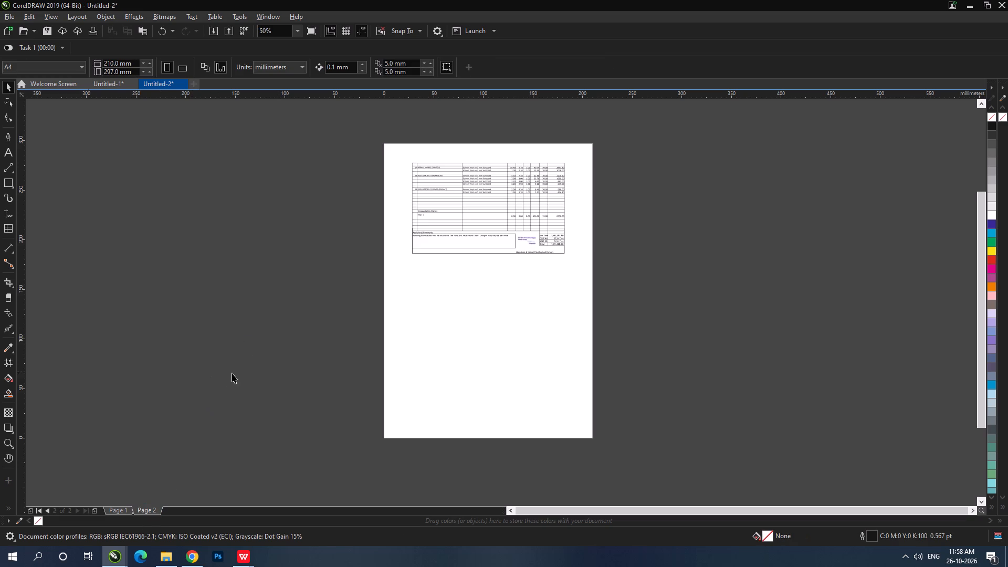
scroll(270, 331, "down", 1)
scroll(386, 232, "up", 2)
left_click(9, 180)
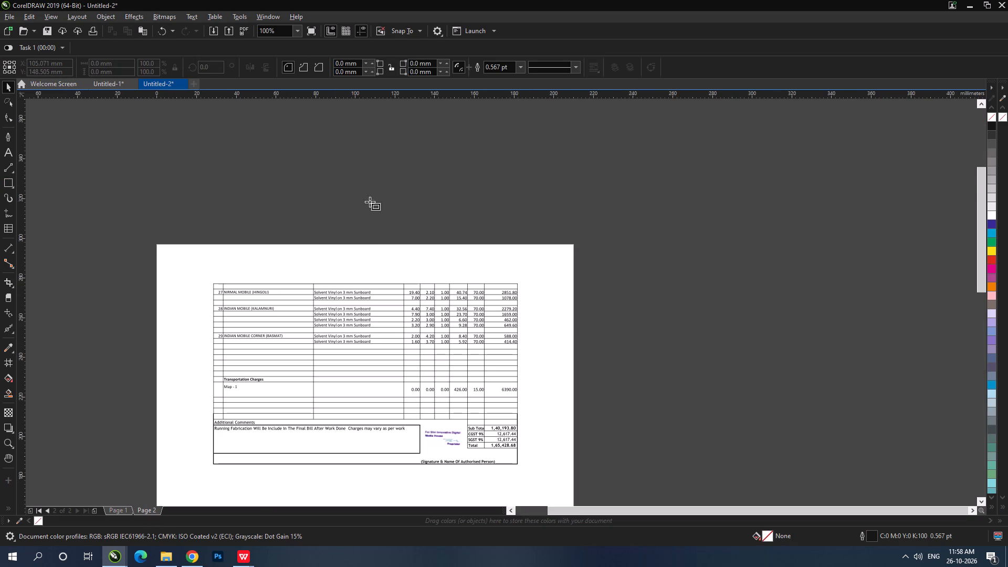
scroll(370, 202, "down", 1)
scroll(305, 316, "up", 1)
left_click_drag(278, 351, 598, 190)
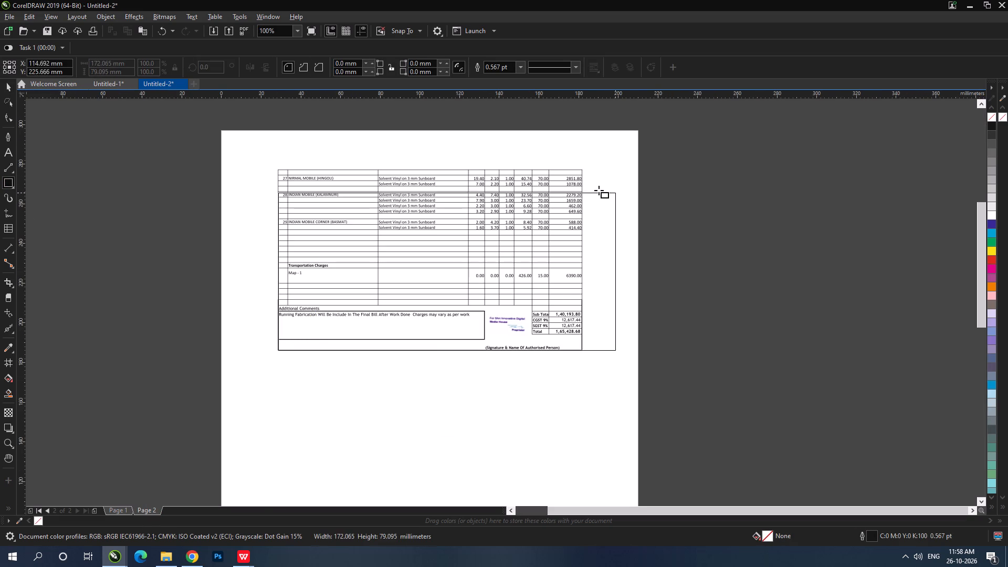
left_click_drag(598, 190, 586, 169)
left_click(8, 88)
left_click(94, 238)
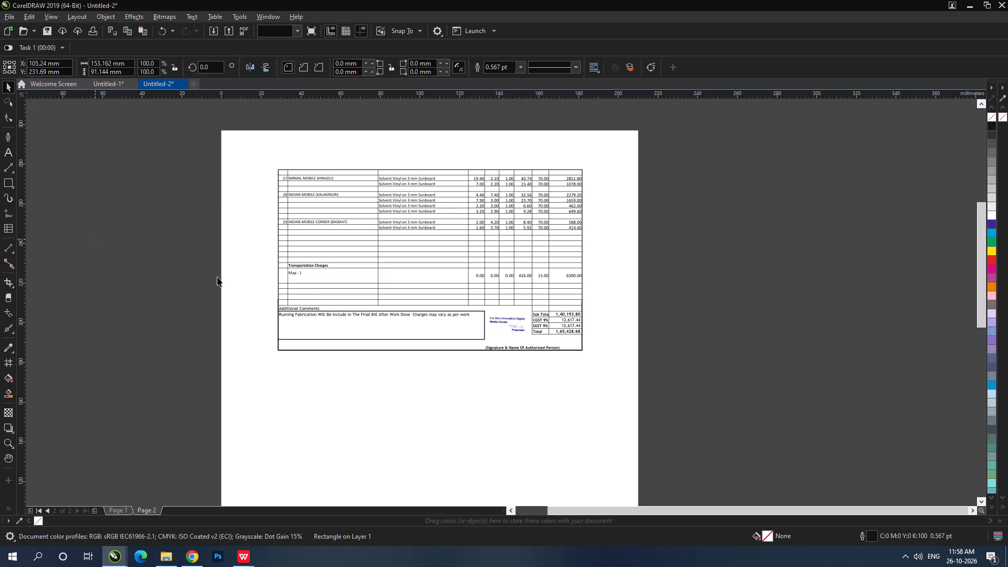
Enlarge the page 1 invoice and its frame to about 171 by 287 mm, group them and centre the group on the page.
scroll(312, 295, "down", 1)
left_click(122, 512)
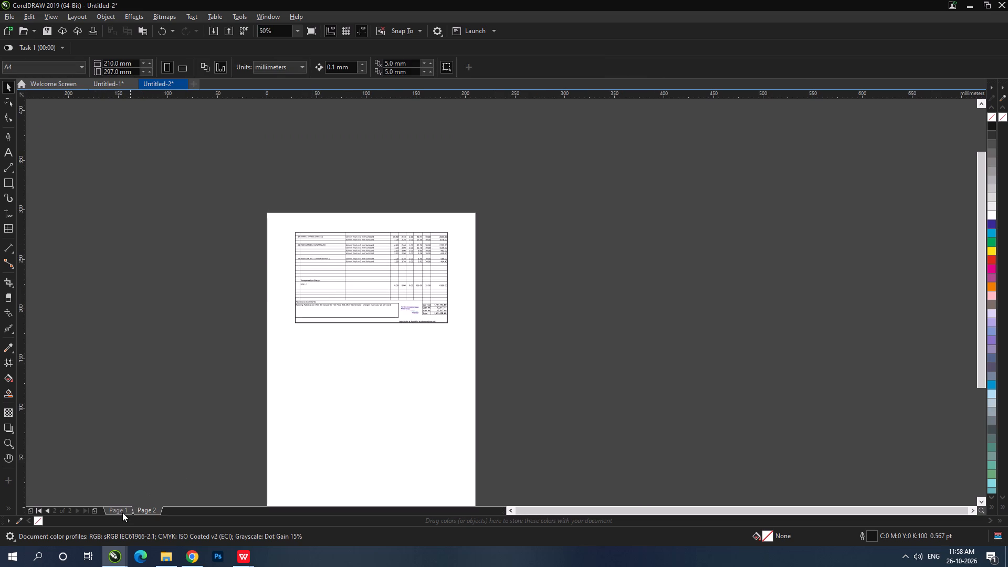
key("ctrl+a")
left_click_drag(450, 226, 461, 214)
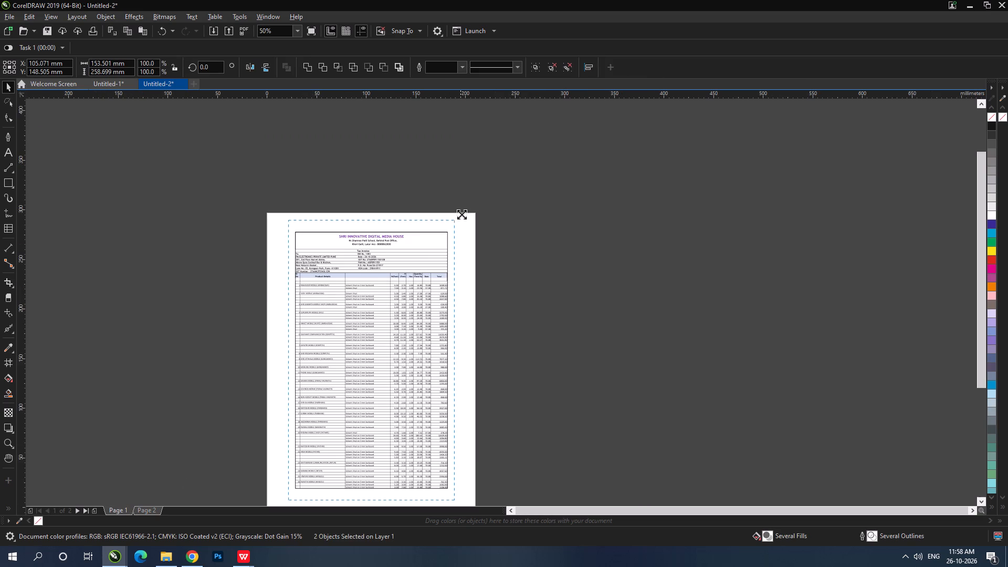
left_click_drag(461, 214, 465, 212)
key("ctrl+a")
key("ctrl+g")
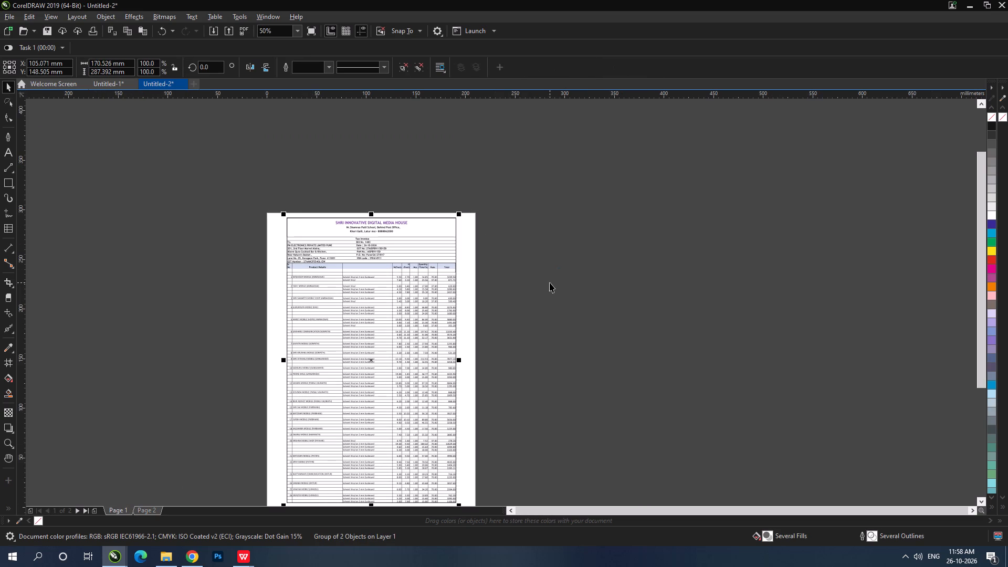
key("p")
Group the page 2 invoice with its frame and enlarge the group to about 191 by 113 mm.
left_click(154, 505)
left_click(152, 509)
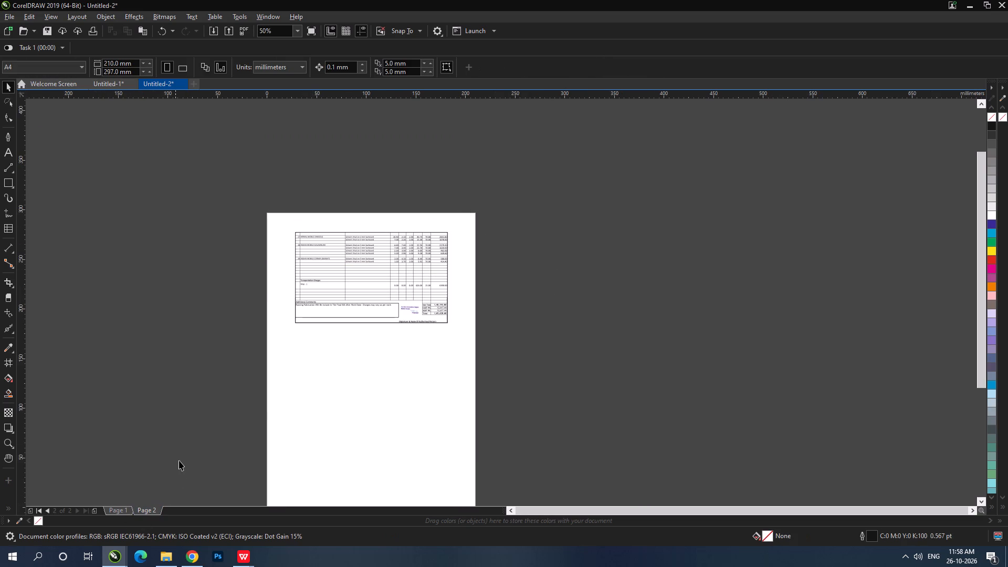
key("ctrl+a")
key("ctrl+g")
left_click_drag(454, 226, 460, 222)
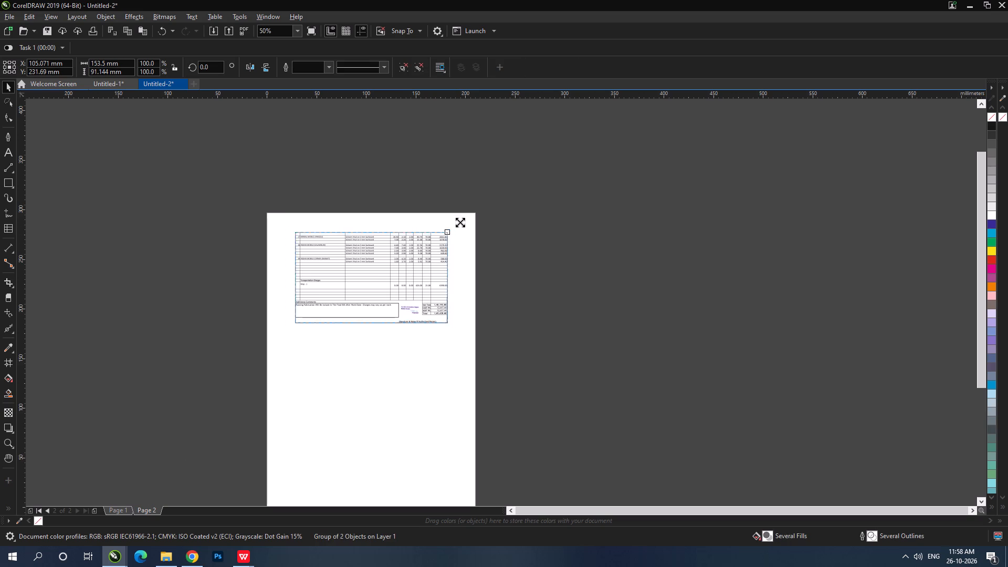
left_click_drag(460, 222, 468, 217)
left_click_drag(467, 222, 472, 217)
left_click(543, 251)
key("ctrl+a")
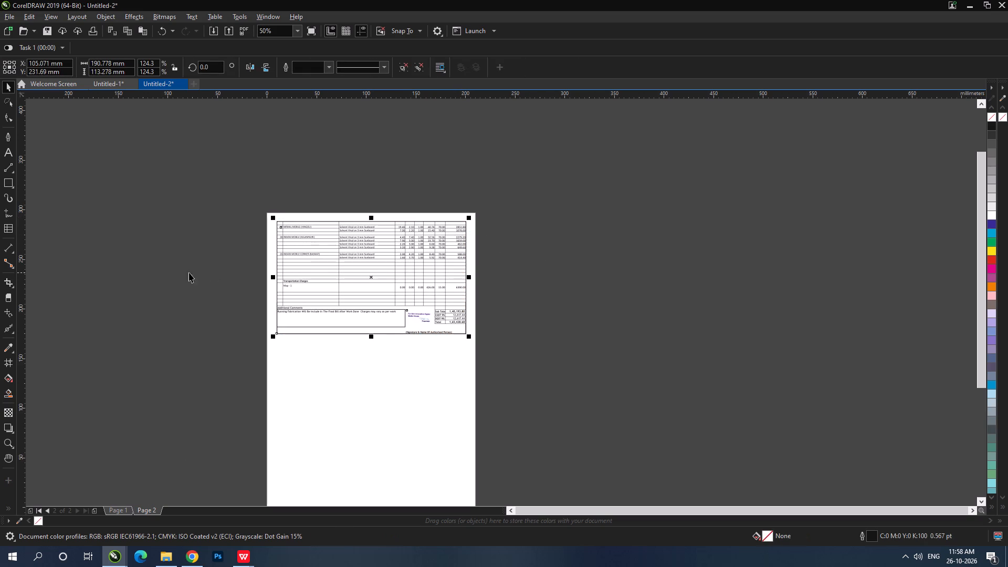
Add a page-sized 210 by 297 mm rectangle without an outline on page 2 and group it with the invoice.
left_click(189, 272)
double_click(3, 186)
left_click(7, 82)
left_click(83, 197)
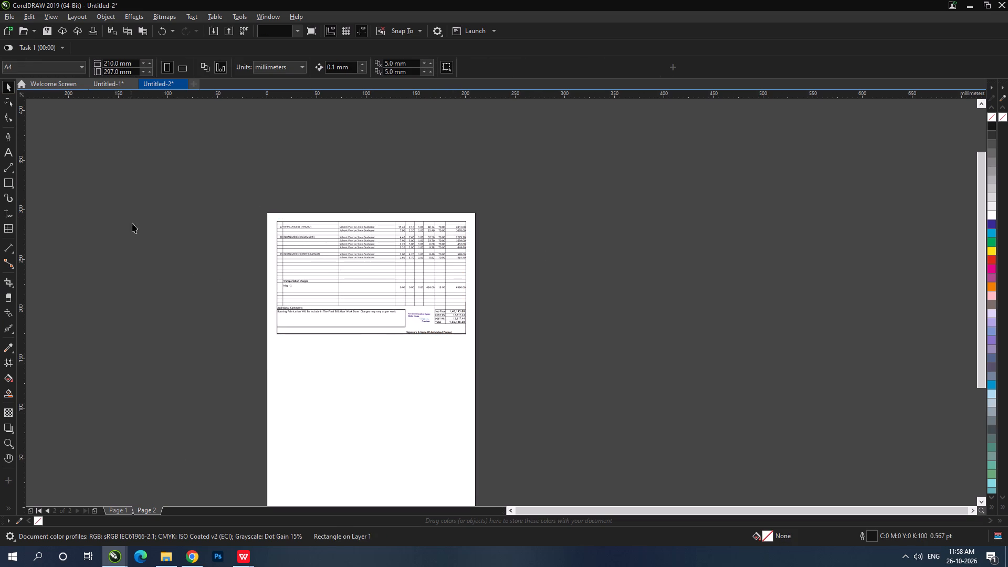
left_click(416, 428)
left_click(522, 66)
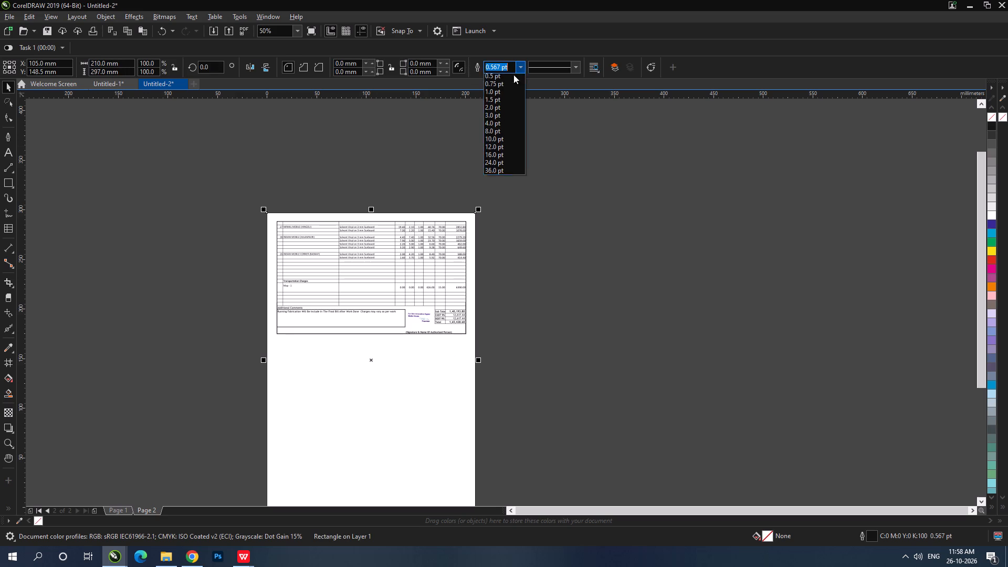
left_click(496, 78)
left_click(230, 223)
key("ctrl+a")
key("ctrl+g")
Add a page-sized 210 by 297 mm rectangle with outline width None on page 1 and group it with the invoice.
left_click(116, 506)
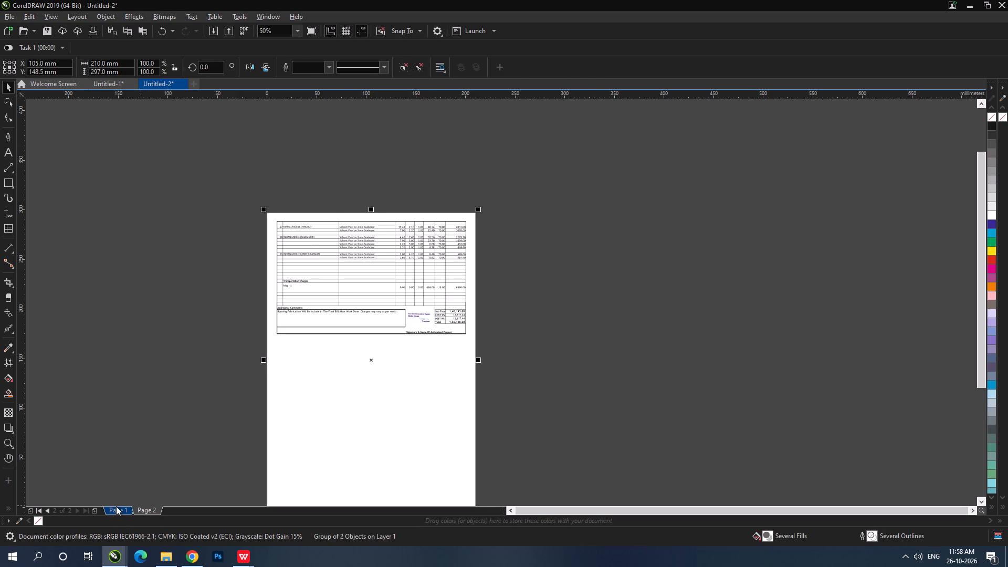
left_click(197, 441)
left_click(314, 361)
left_click(281, 310)
left_click(272, 307)
key("ctrl+a")
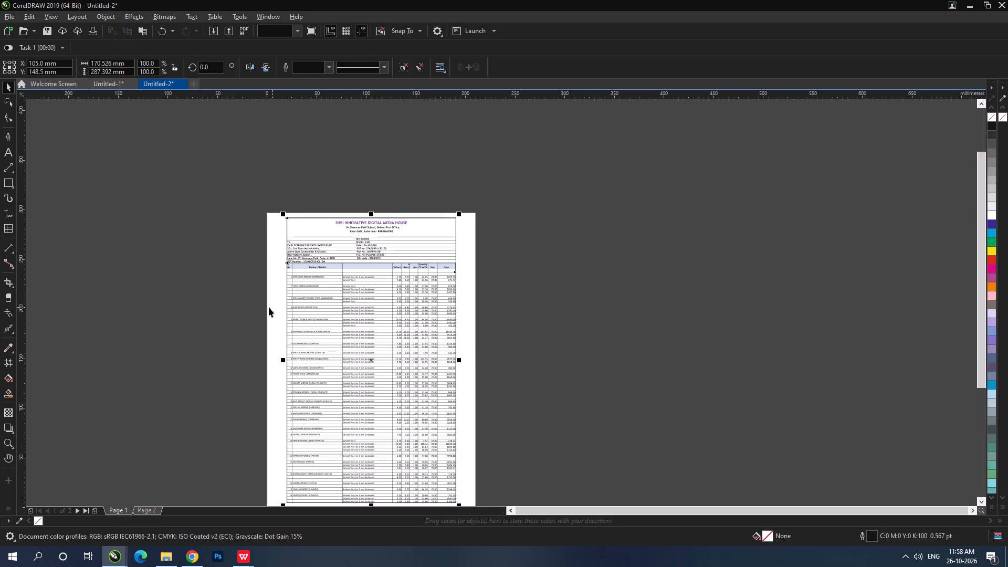
left_click(161, 287)
double_click(14, 182)
left_click(7, 83)
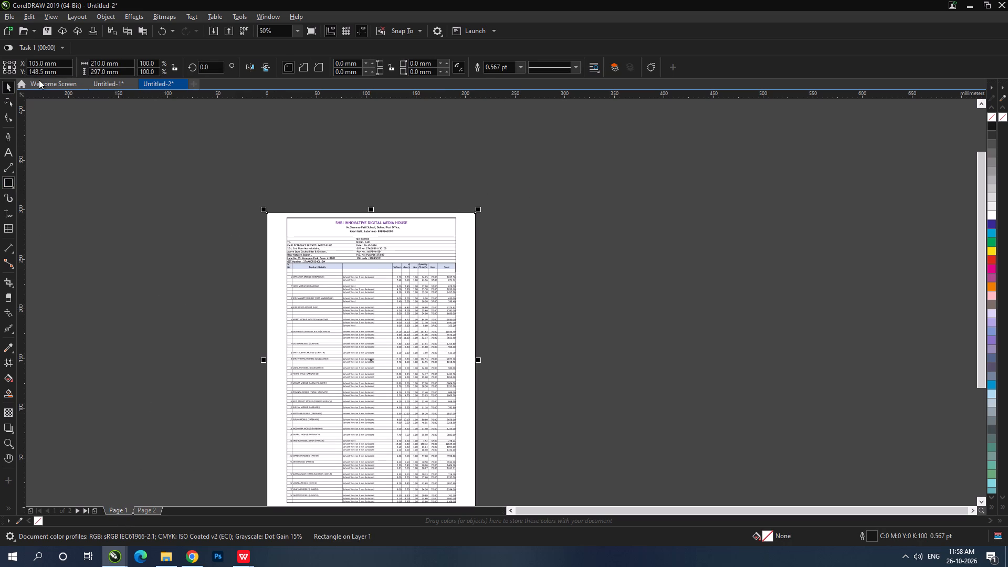
left_click(524, 65)
left_click(494, 78)
left_click(298, 186)
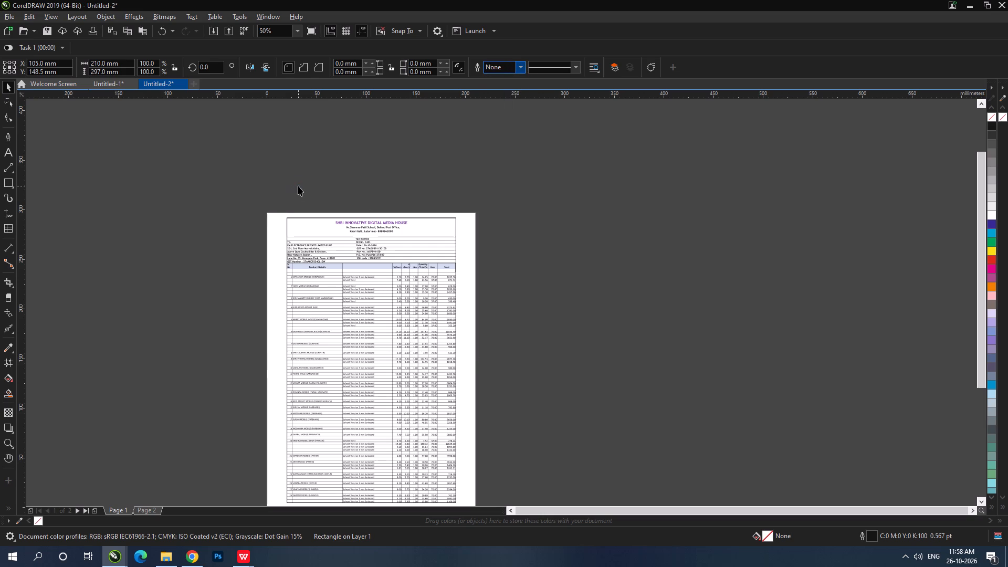
key("ctrl+a")
key("ctrl+g")
Start a PDF export and browse to OCTOMBER MONTH BILL > BILL No. 1472 TO 1484 on the Desktop, showing large thumbnails.
key("ctrl+e")
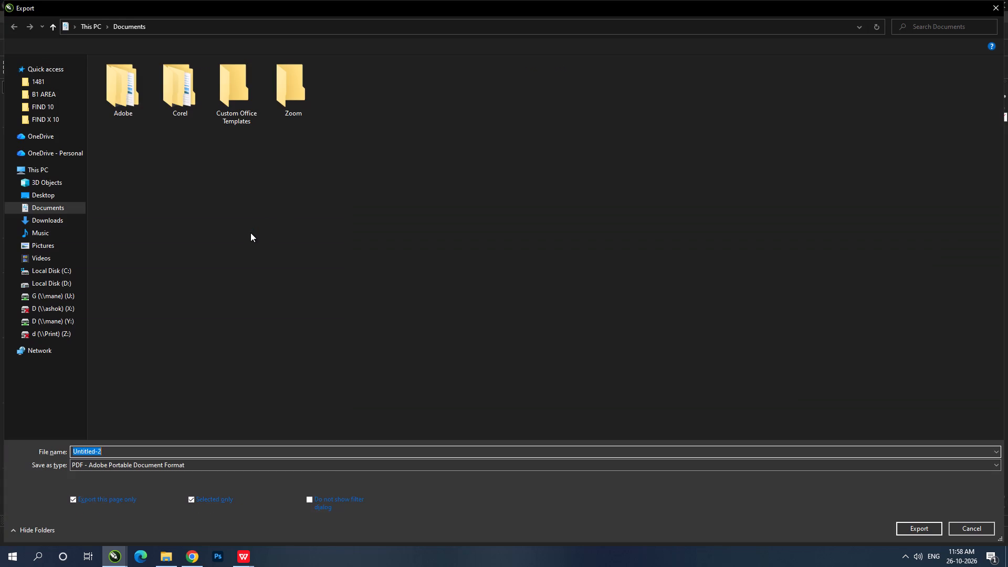
left_click(45, 169)
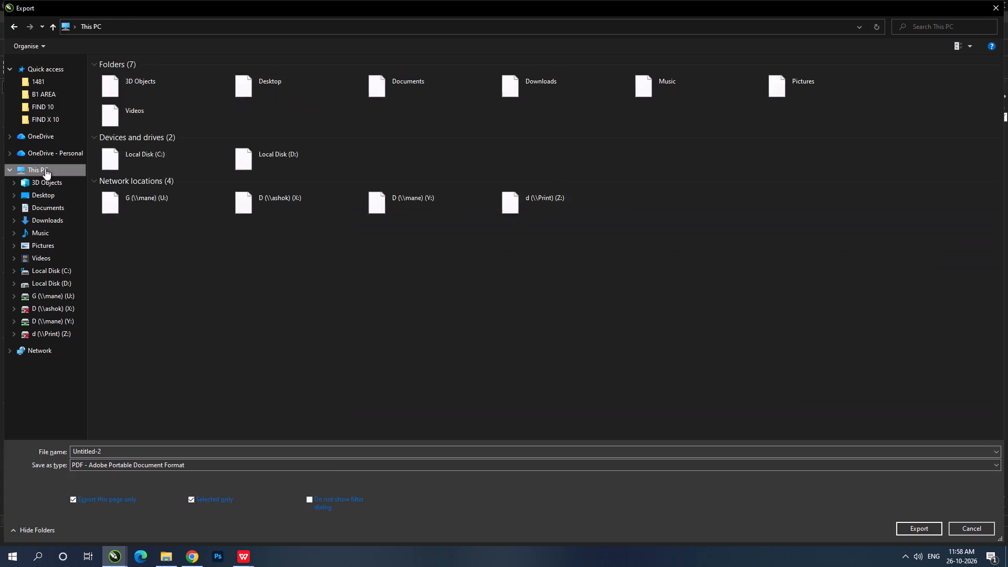
left_click(42, 197)
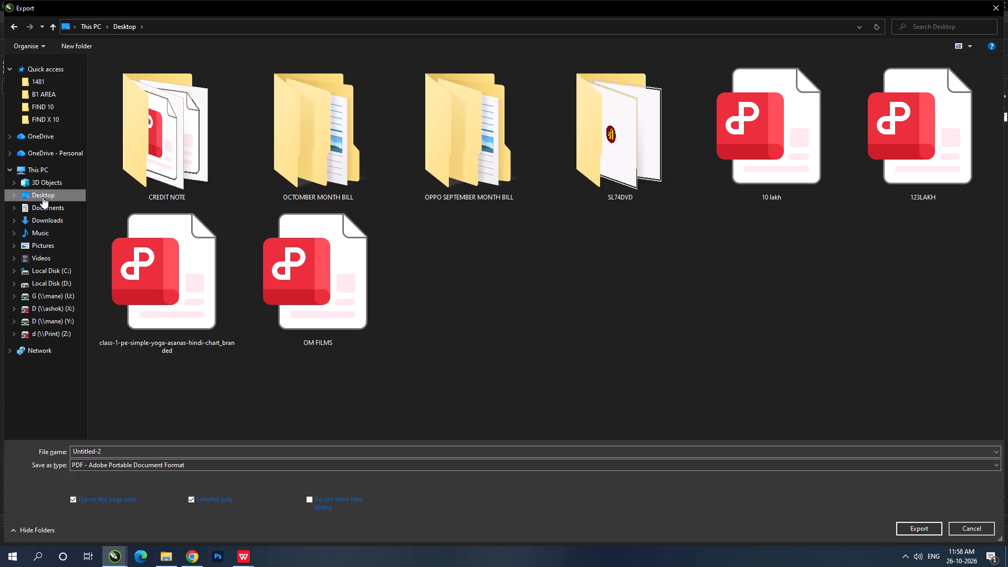
double_click(327, 155)
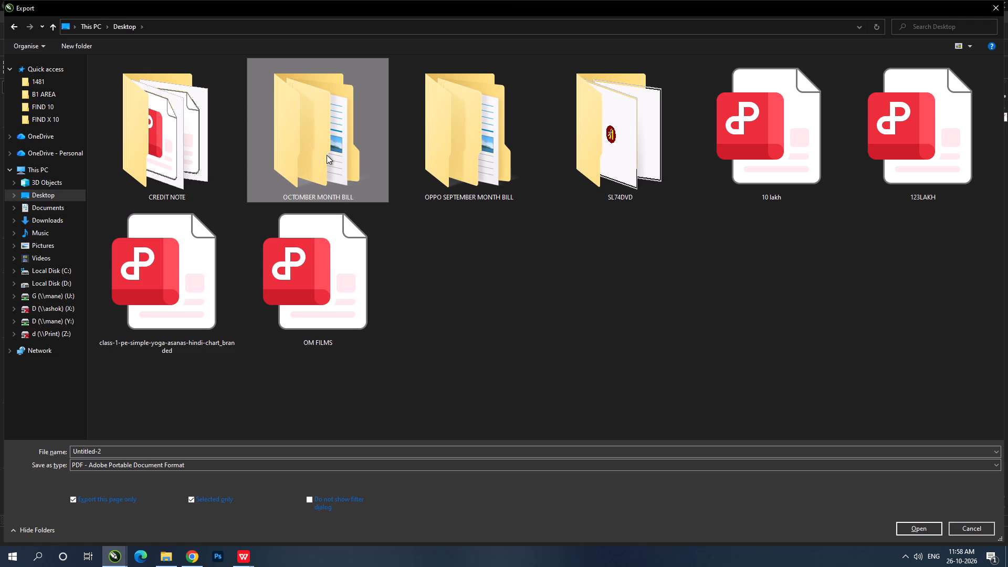
double_click(194, 150)
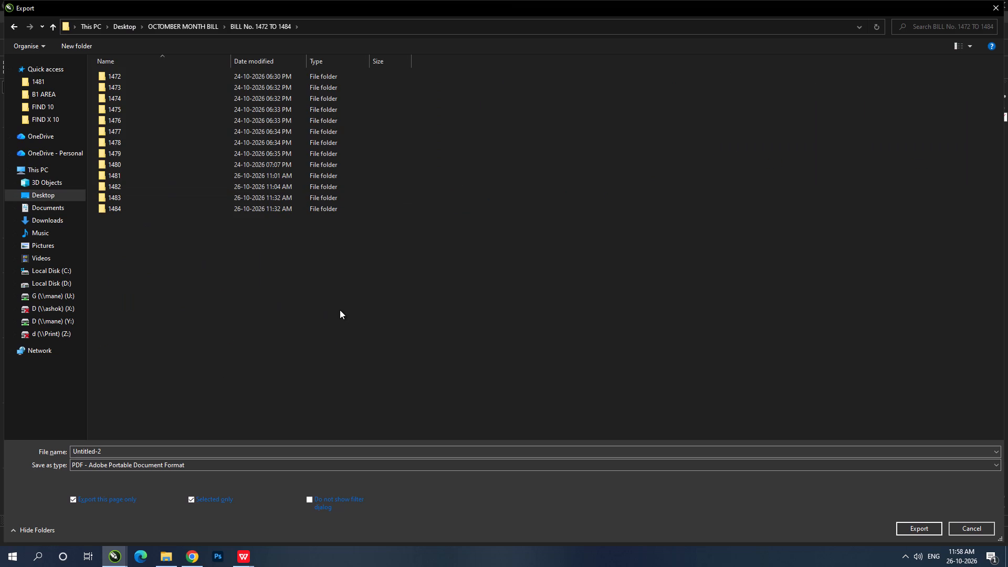
right_click(340, 310)
left_click(426, 317)
left_click(500, 318)
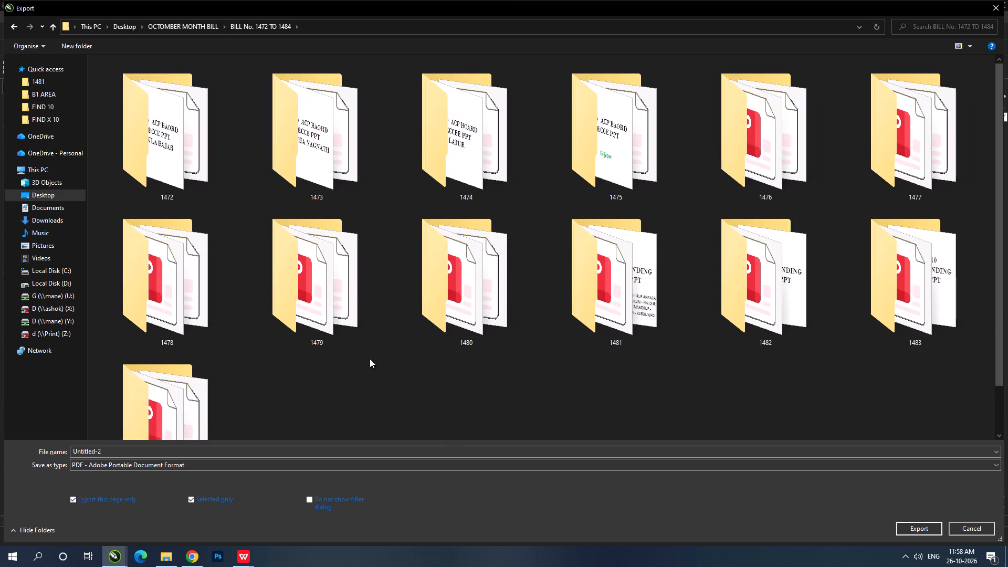
scroll(380, 355, "down", 4)
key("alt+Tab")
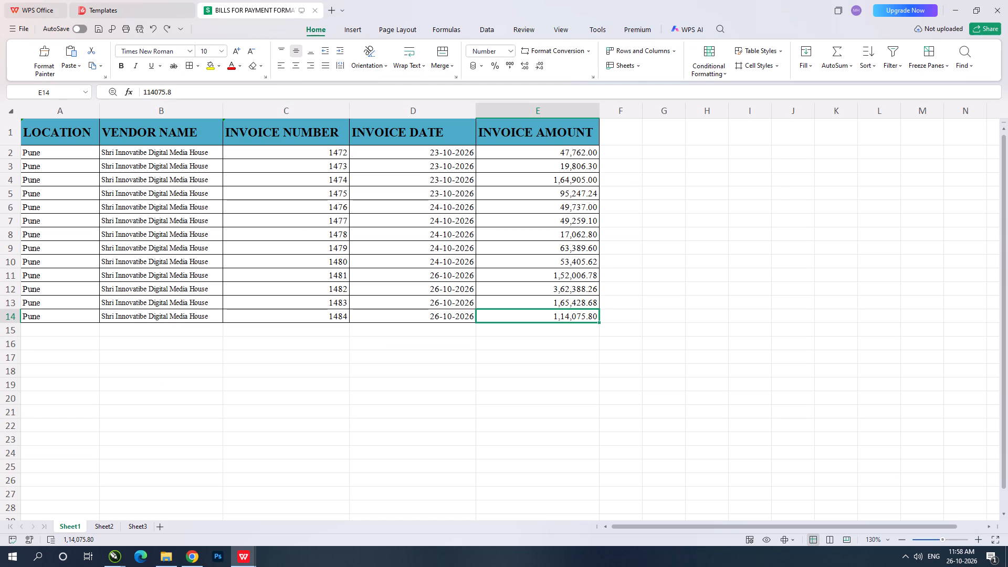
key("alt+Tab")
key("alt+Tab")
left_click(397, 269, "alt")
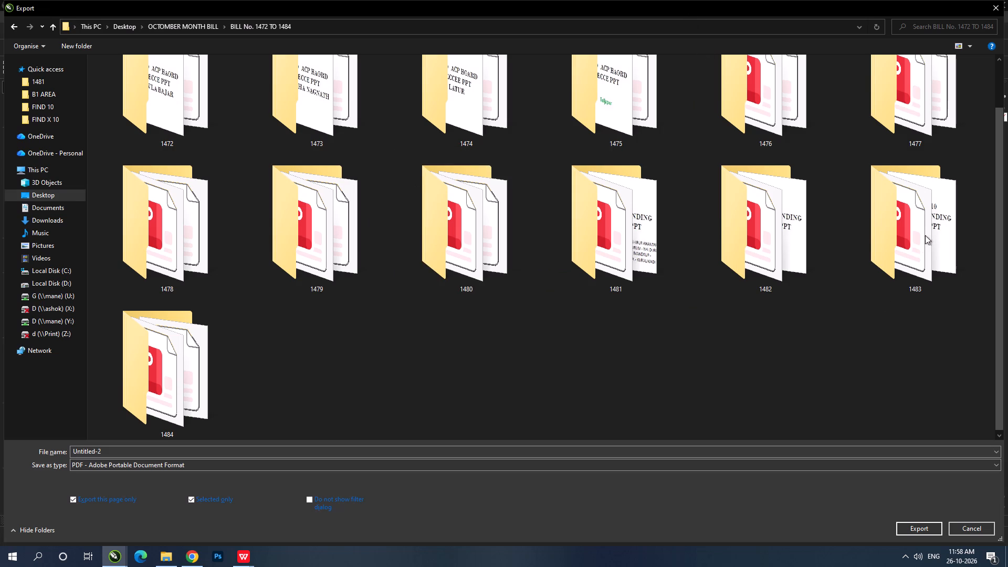
Choose the existing PDF "B1 AREA =FIND X 10 BRANDING = TAX INVOPICE = 1483" in folder 1483 as the export file and replace it.
double_click(921, 216)
right_click(278, 229)
left_click(333, 235)
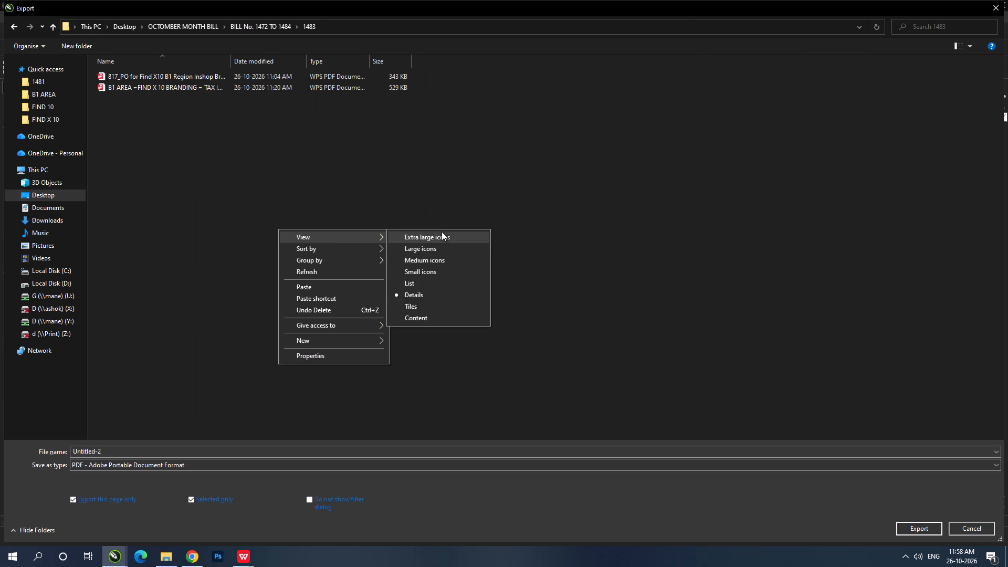
left_click(442, 232)
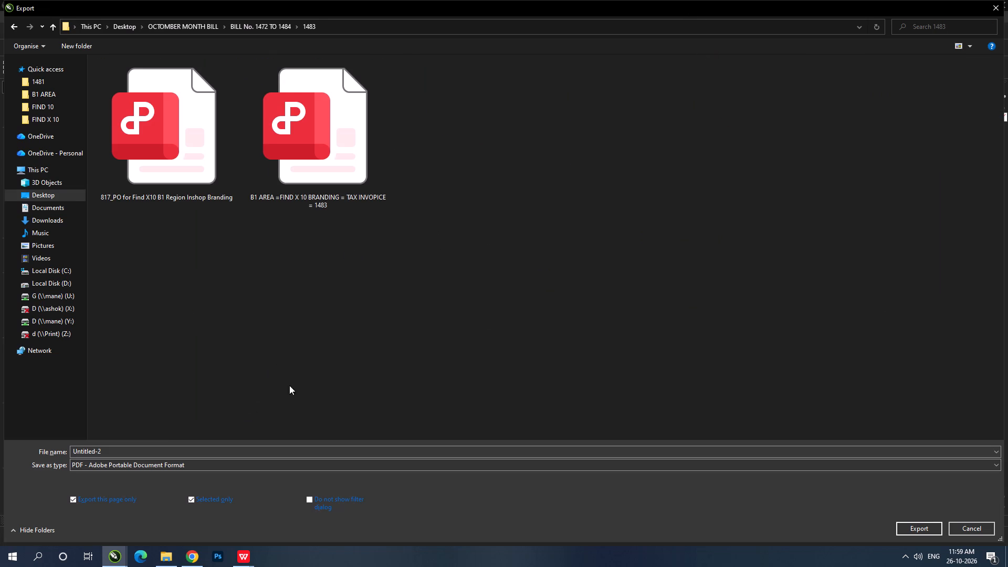
double_click(539, 4)
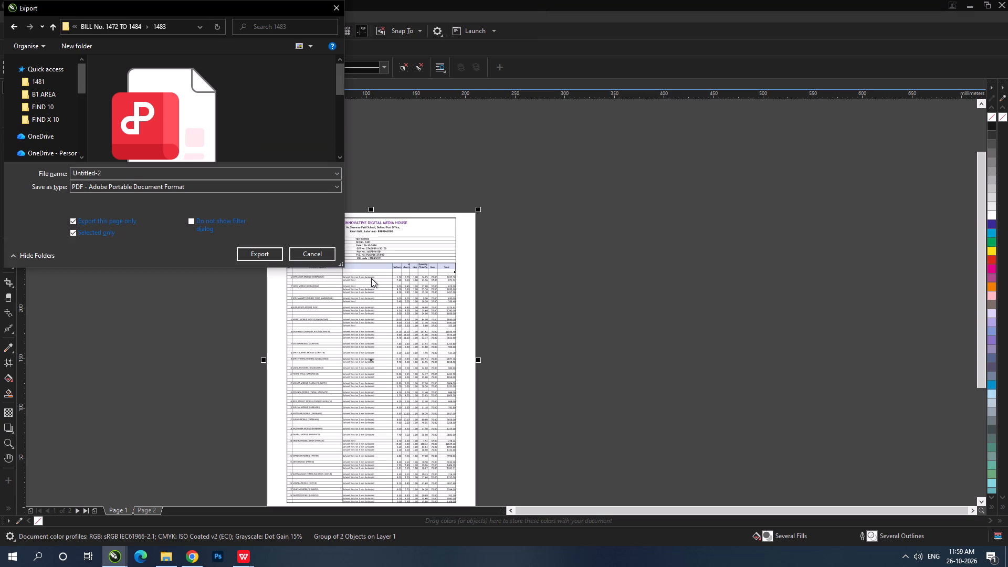
scroll(212, 91, "down", 4)
left_click(195, 107)
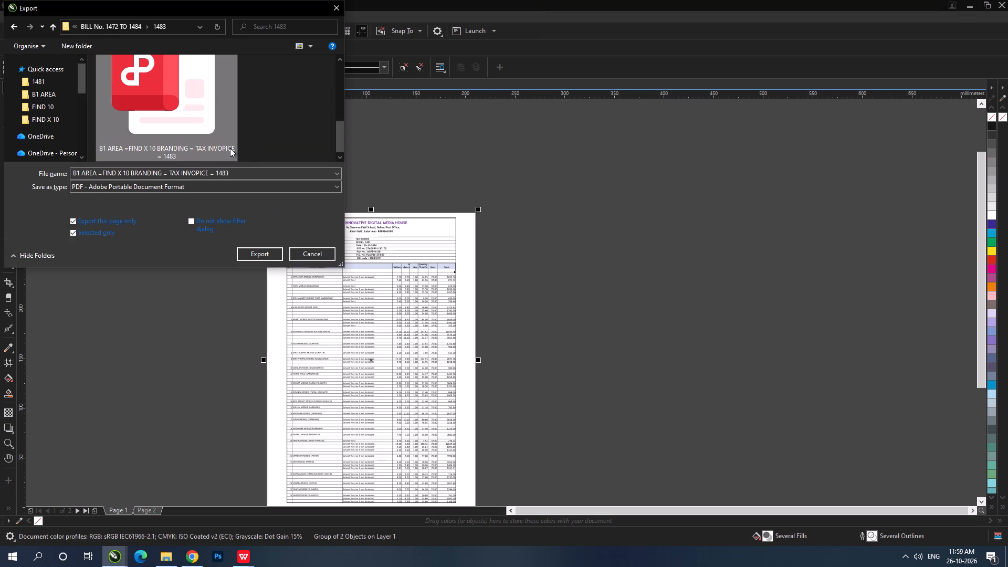
left_click(268, 254)
left_click(556, 276)
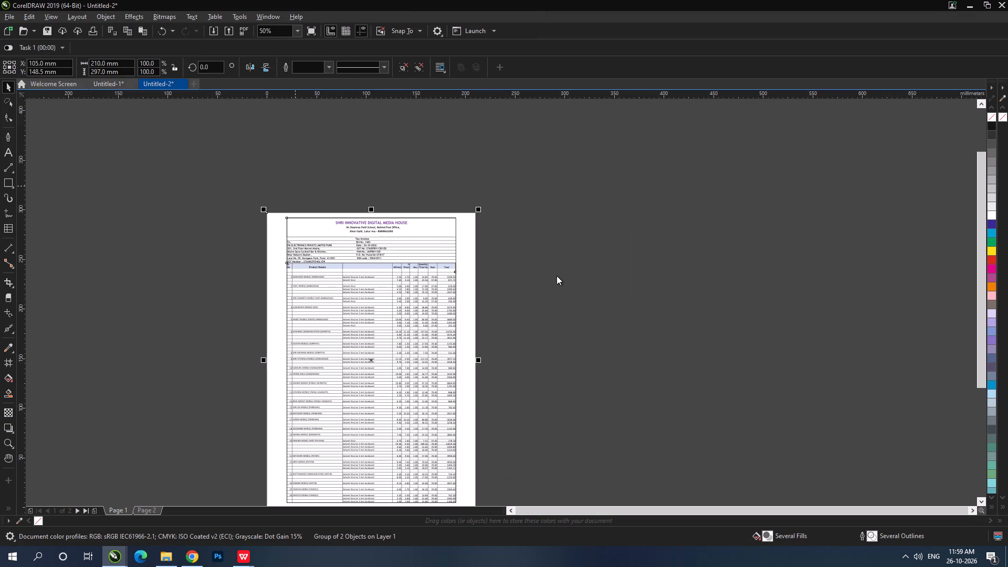
Set the PDF export range to pages 1-2 and export the file.
left_click(426, 228)
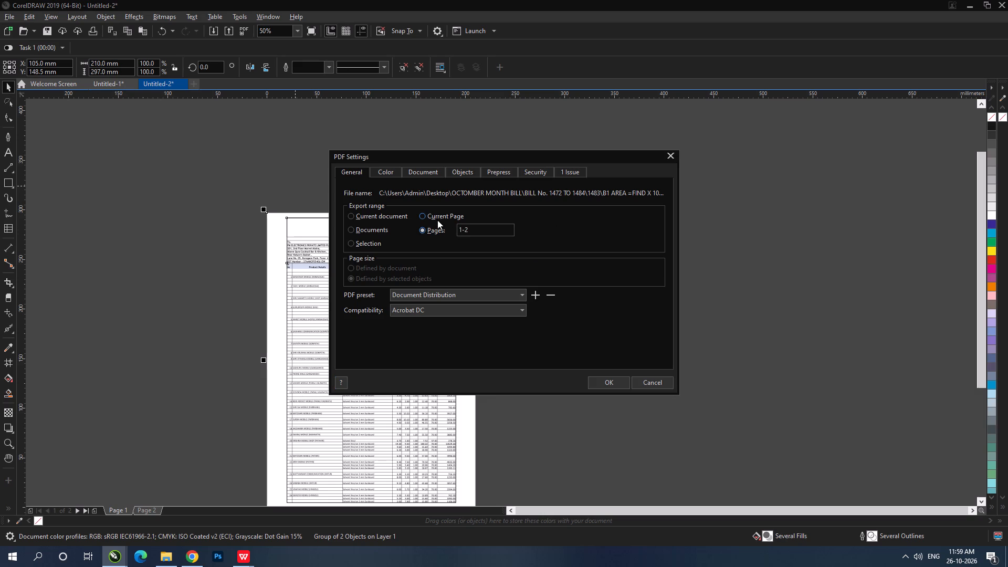
left_click(478, 224)
left_click(486, 230)
left_click(605, 380)
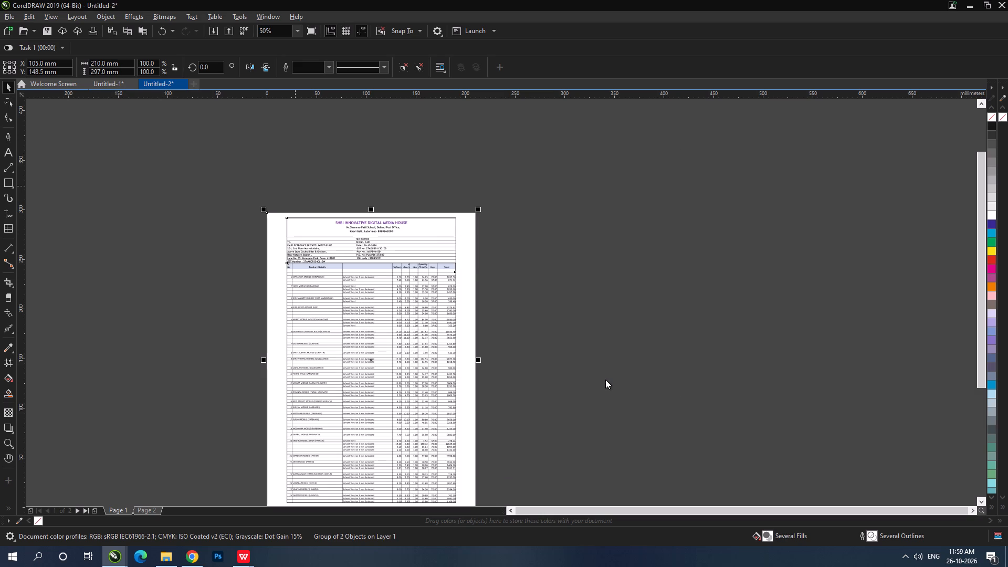
Switch to File Explorer, return to the BILL No. 1472 TO 1484 folder and open folder 1484.
left_click(165, 566)
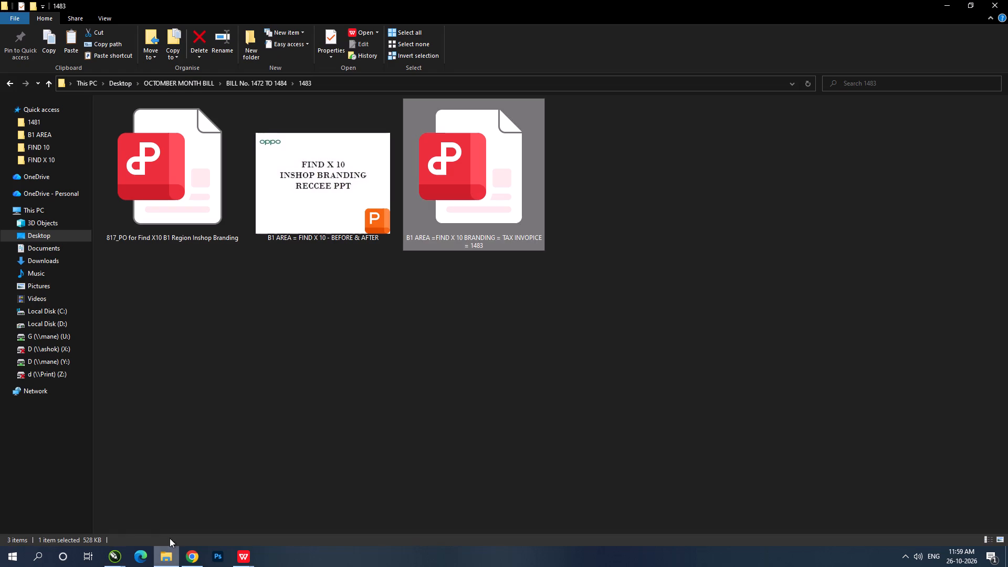
left_click(305, 386)
left_click(12, 84)
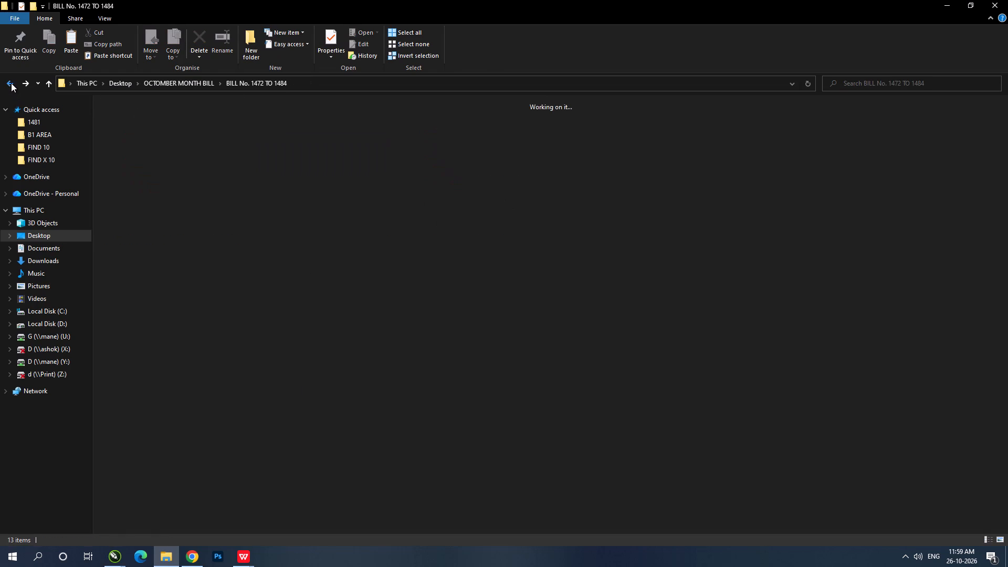
double_click(219, 452)
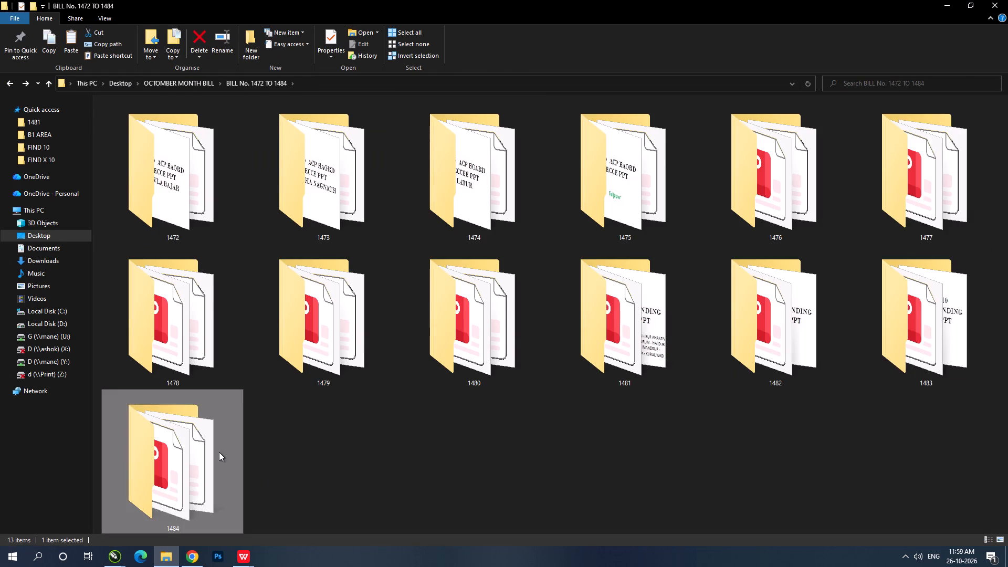
Copy the PDF "B2 AREA = FIND X 10 BRANDING = TAX INVOICE = 1484" from folder 1484 and switch to the Untitled-2 CorelDRAW document.
right_click(361, 367)
left_click(395, 412)
left_click(481, 219)
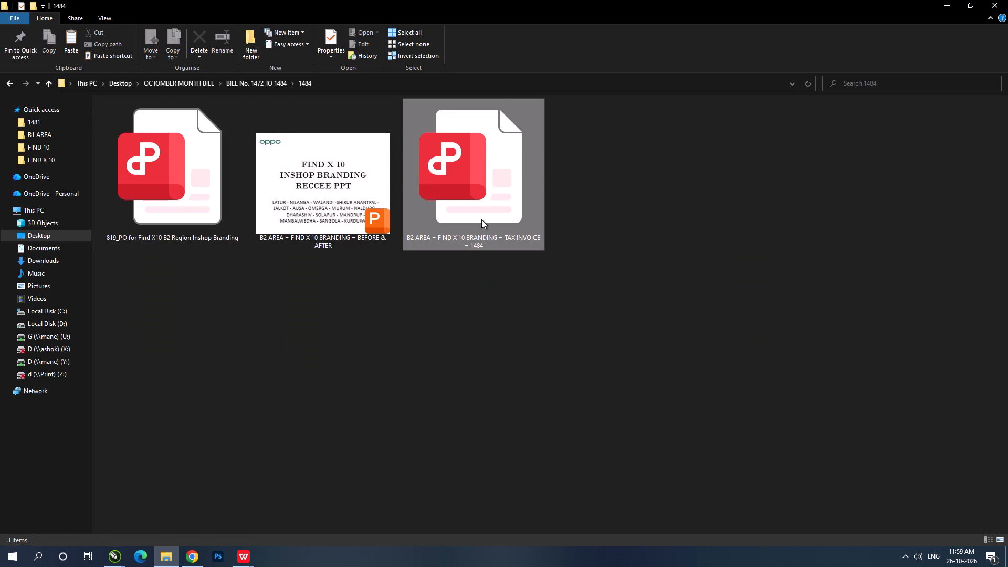
key("ctrl+c")
key("ctrl+c")
key("ctrl+c")
key("alt+Tab")
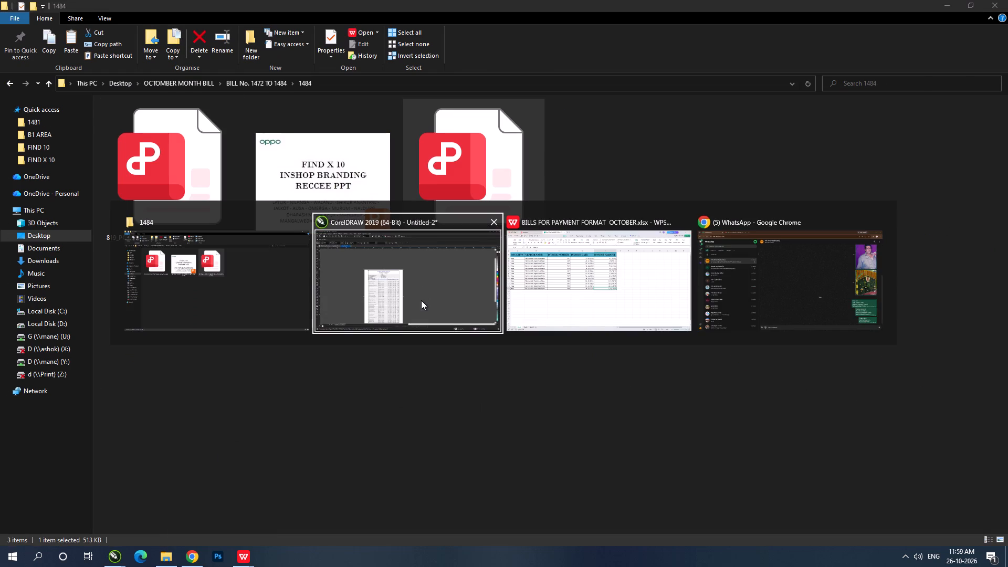
left_click(421, 300, "alt")
Delete all of the previous invoice's content on page 1 and delete page 2 from the document.
key("ctrl+a")
key("Delete")
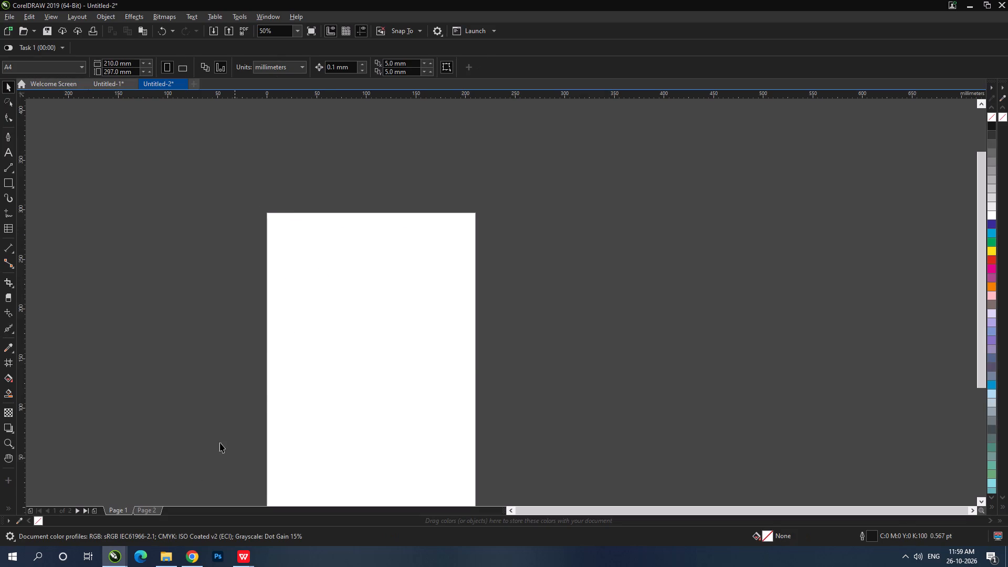
left_click(154, 511)
right_click(154, 511)
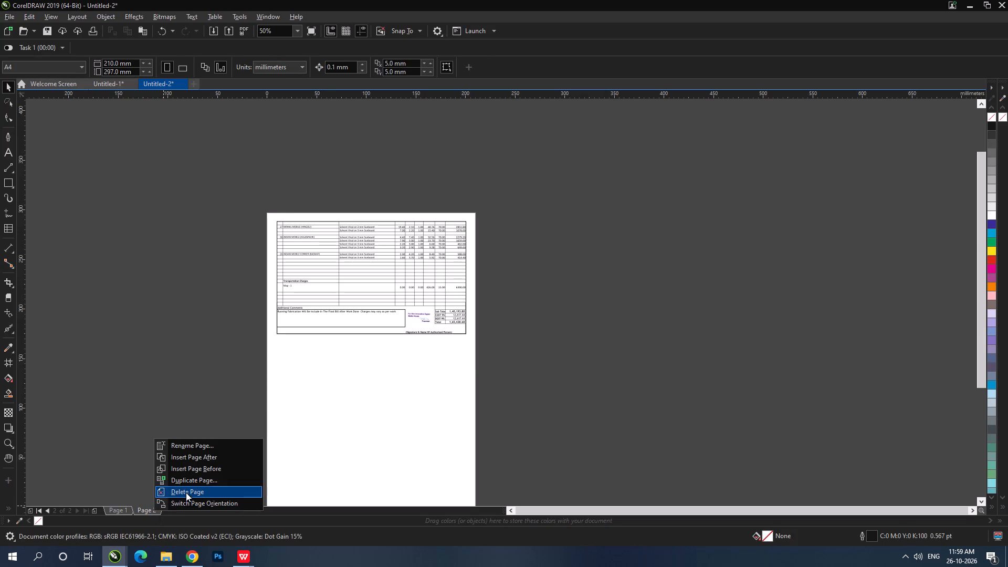
left_click(186, 492)
left_click(163, 403)
left_click(119, 510)
left_click(142, 429)
Paste the copied invoice PDF onto page 1, importing only PDF page 1 with its text as curves.
key("ctrl+v")
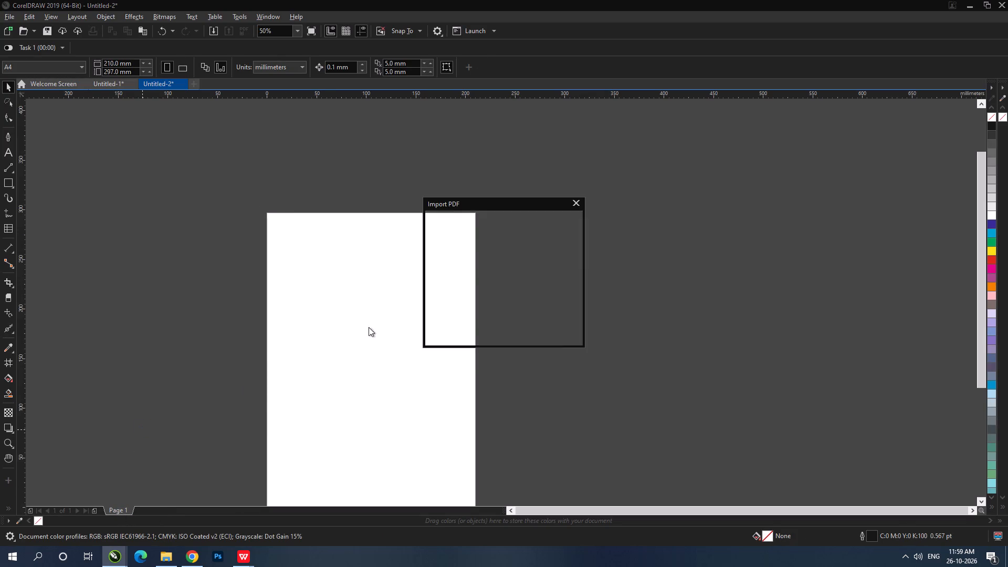
left_click_drag(433, 283, 401, 283)
left_click_drag(461, 289, 415, 286)
key("1")
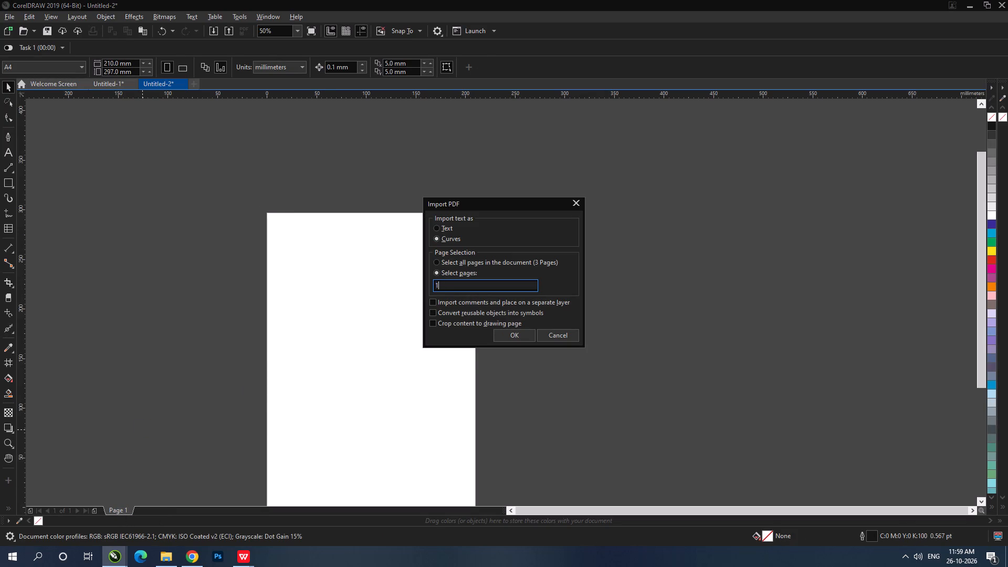
key("Return")
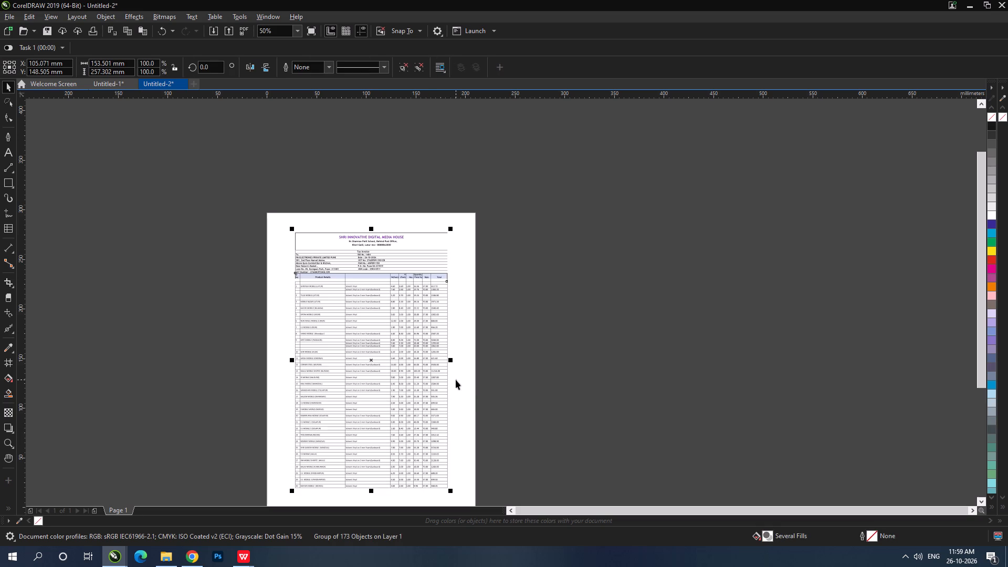
Draw a rectangle border of about 153.5 x 257.3 mm around the whole invoice table on page 1.
left_click(9, 178)
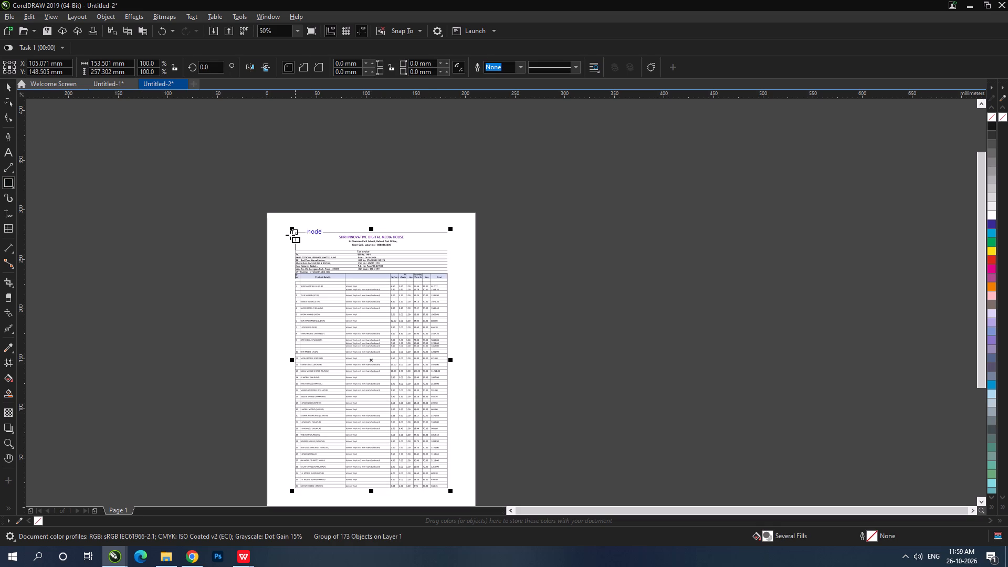
left_click_drag(294, 233, 455, 448)
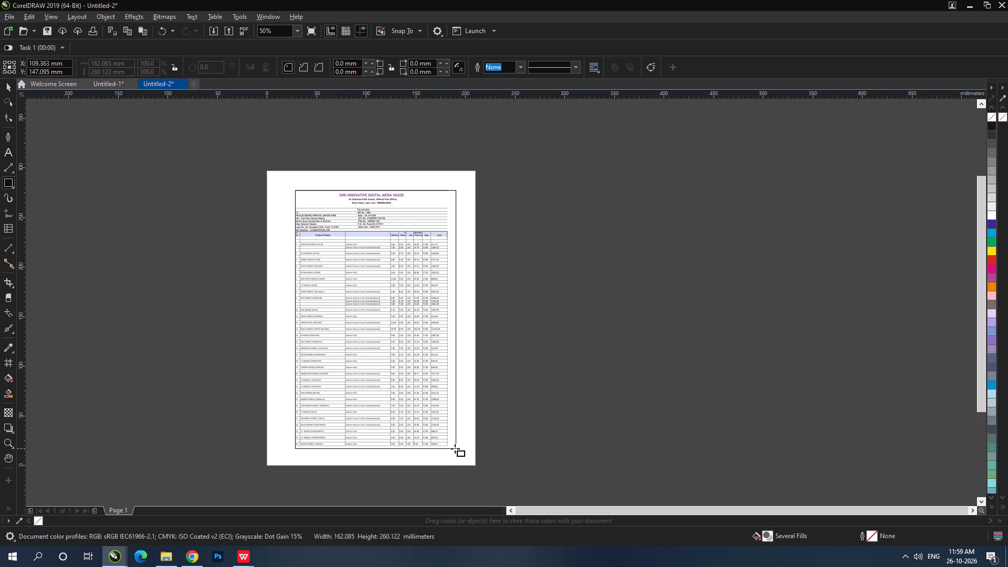
left_click_drag(455, 448, 448, 447)
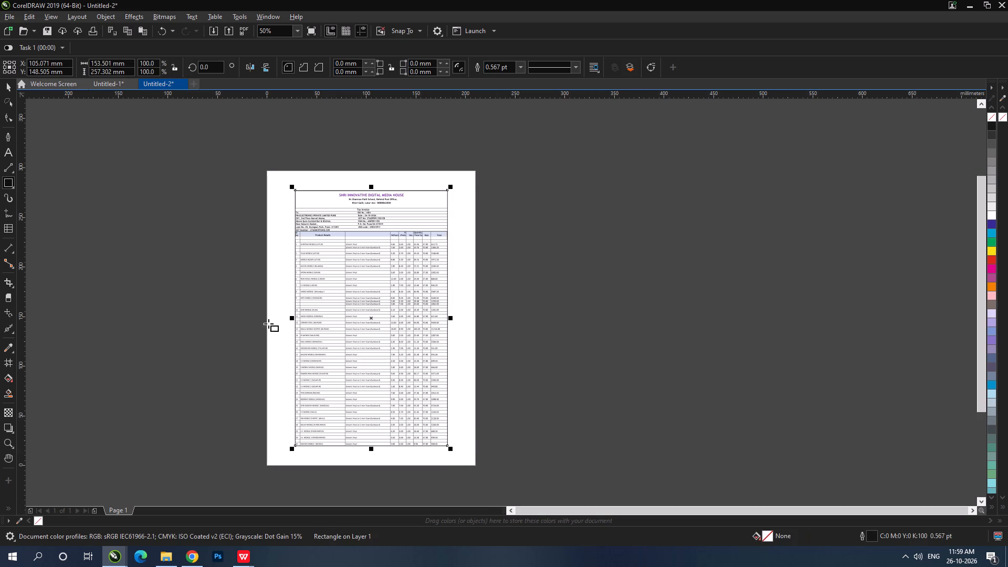
left_click(5, 86)
left_click(75, 259)
Add a second page and paste the invoice PDF onto it, importing only PDF page 2 as curves.
key("Page_Down")
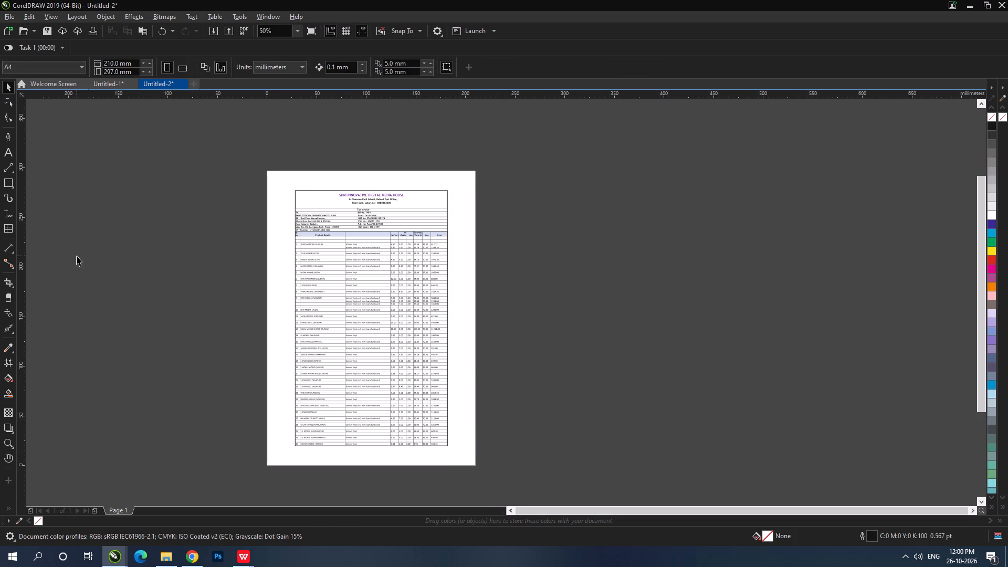
key("Return")
key("ctrl+v")
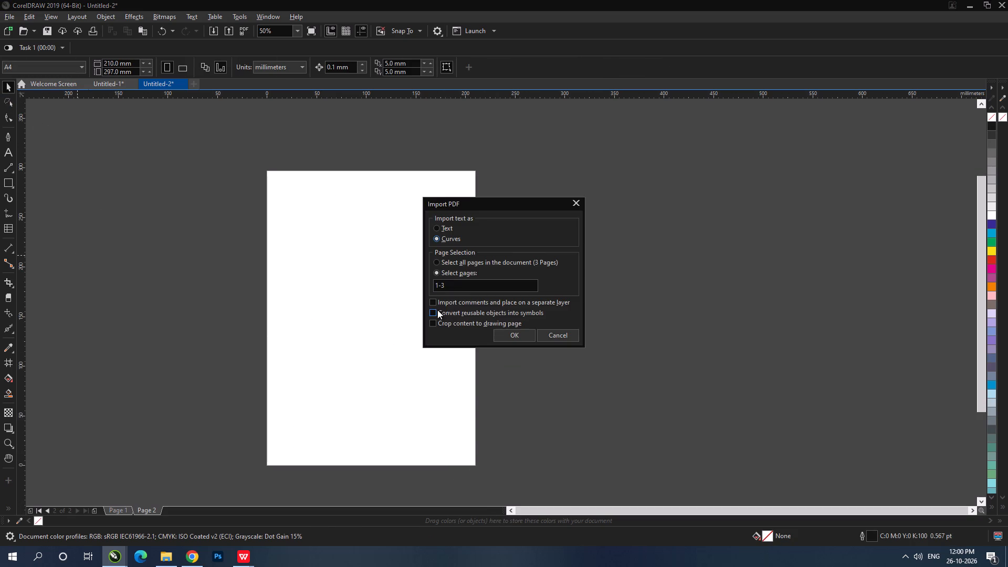
left_click_drag(460, 289, 391, 294)
key("2")
key("Return")
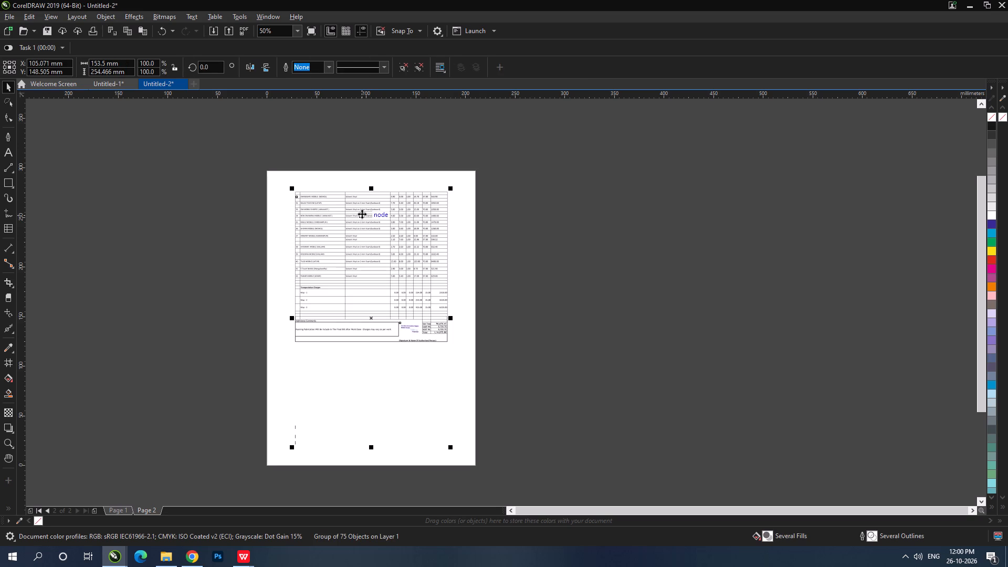
Ungroup page 2's content, break its curve apart, delete the stray dashes near the page bottom, and regroup the remaining table.
key("ctrl+u")
left_click(170, 421)
left_click_drag(212, 378, 521, 532)
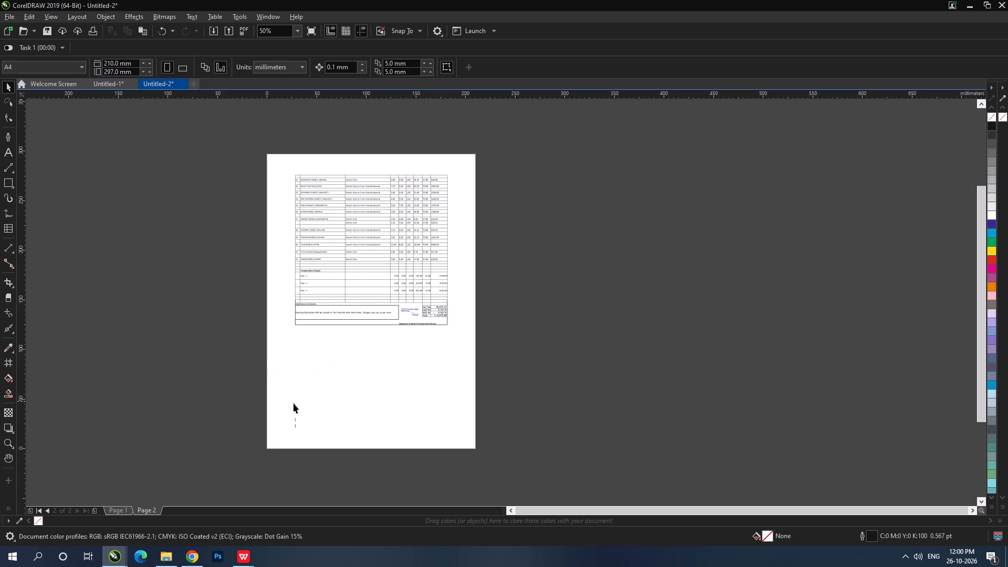
left_click(294, 416)
left_click(296, 412)
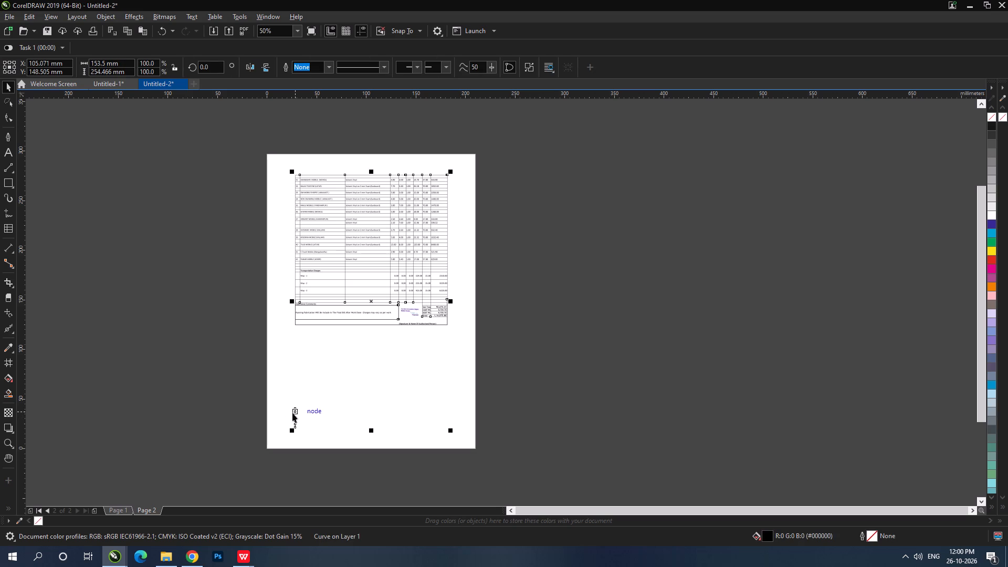
key("ctrl+k")
key("ctrl+k")
left_click_drag(199, 354, 471, 535)
key("Delete")
left_click_drag(552, 436, 552, 429)
left_click_drag(540, 359, 143, 94)
key("ctrl+g")
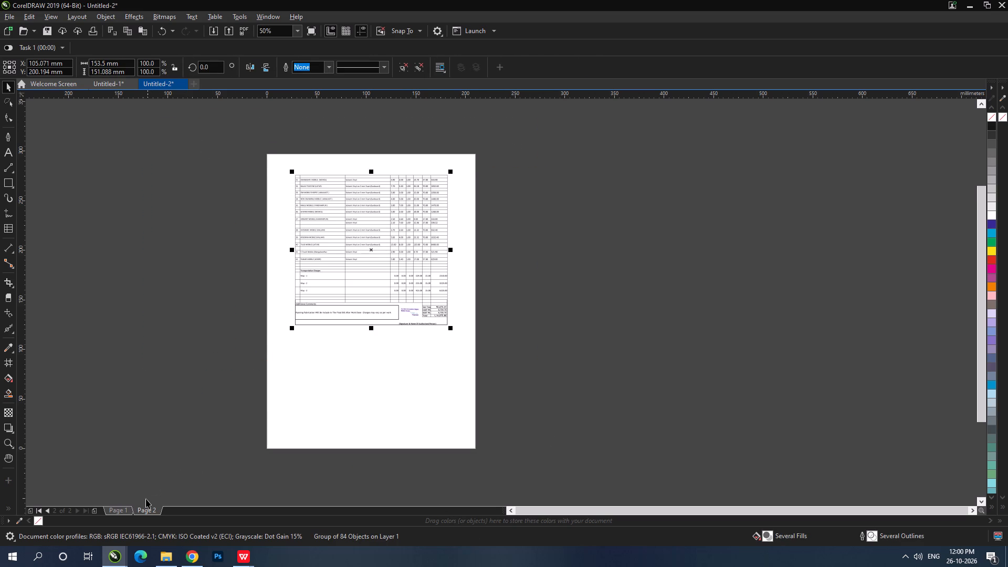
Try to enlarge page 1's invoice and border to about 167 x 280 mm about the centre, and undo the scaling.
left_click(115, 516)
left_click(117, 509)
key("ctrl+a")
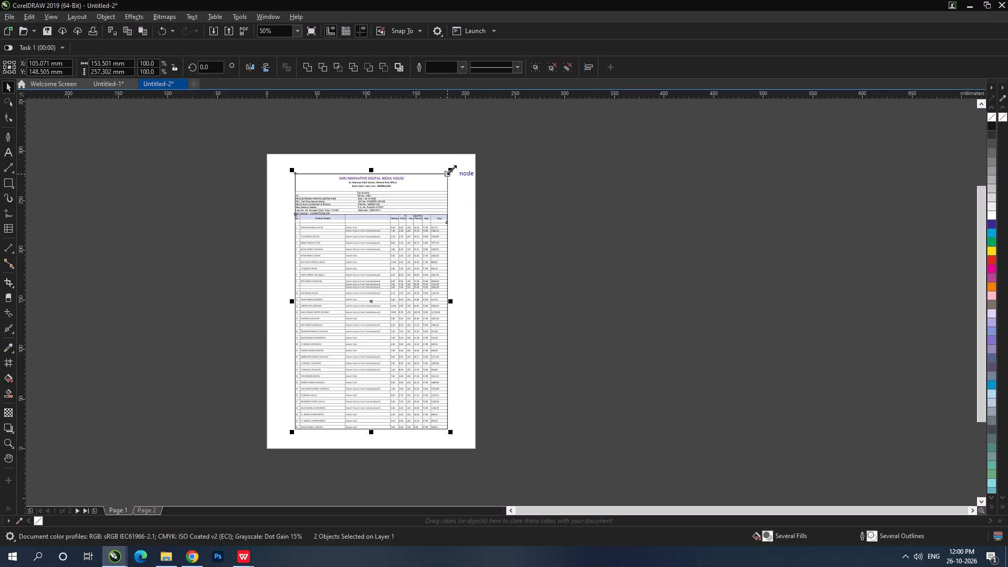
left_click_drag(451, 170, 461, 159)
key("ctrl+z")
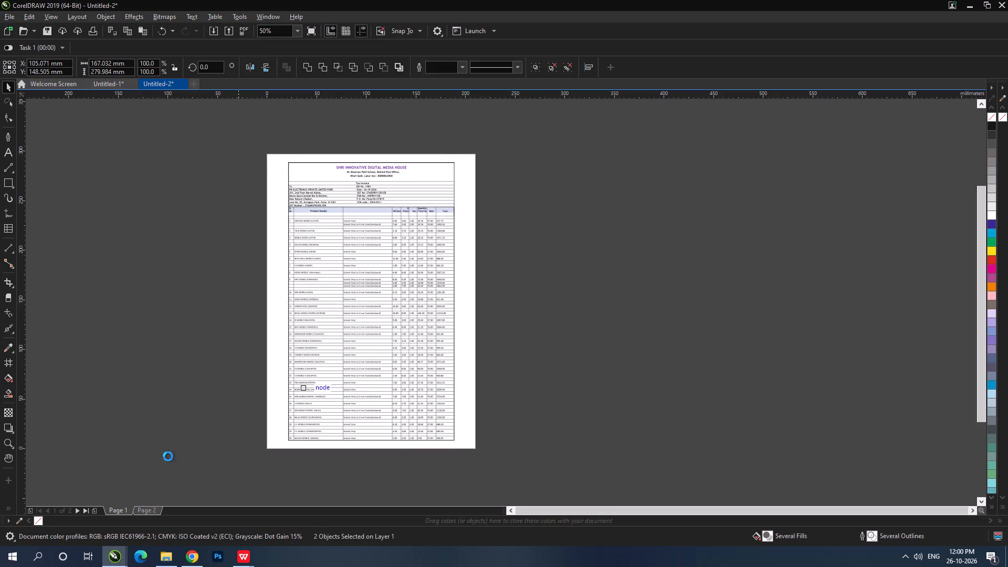
Examine page 1 and page 2 close up, comparing the table's edges, header and position on both pages.
left_click(144, 508)
left_click(201, 362)
left_click(304, 236)
scroll(342, 191, "up", 2)
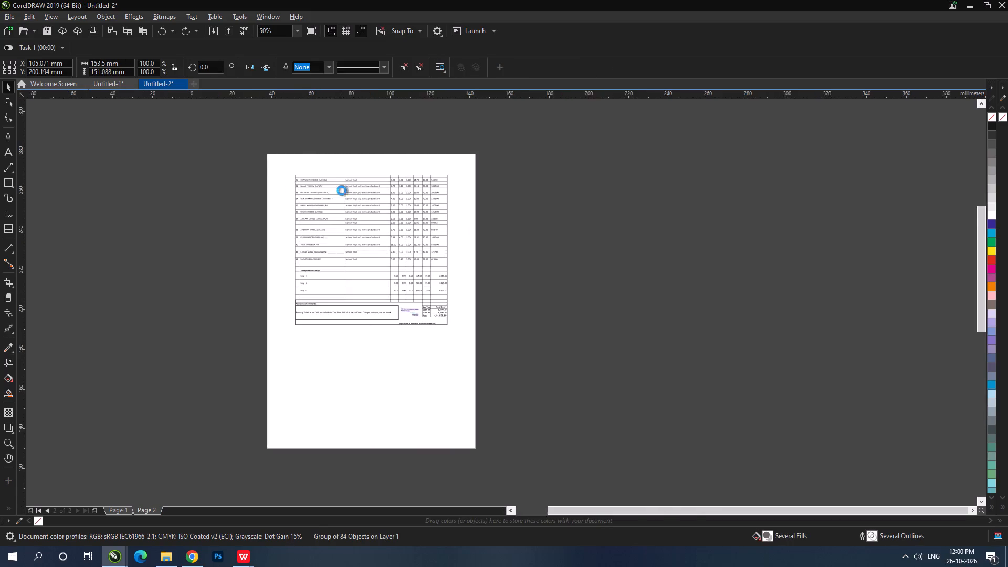
scroll(342, 191, "up", 1)
scroll(338, 214, "down", 4)
left_click(121, 506)
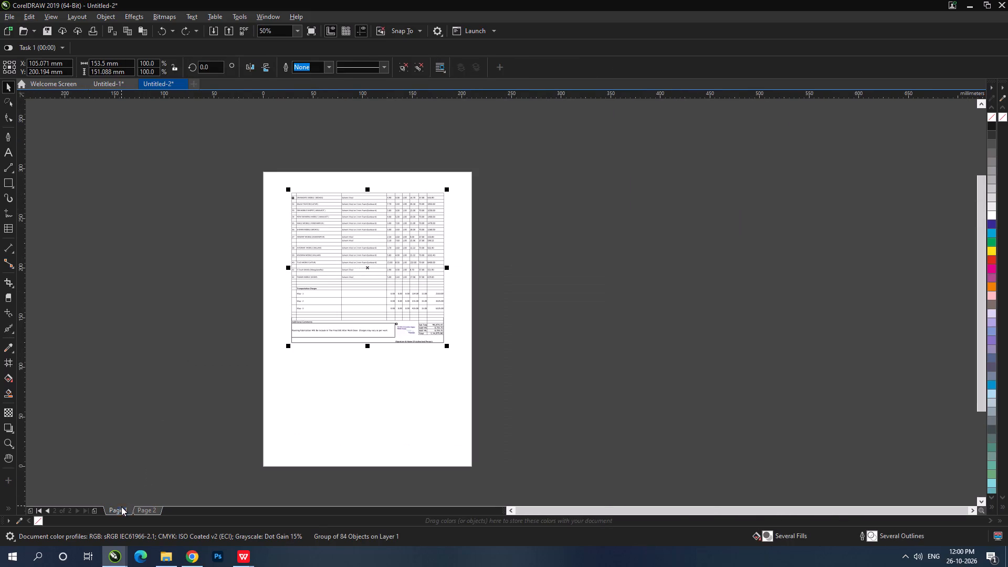
scroll(352, 260, "up", 2)
scroll(352, 260, "down", 1)
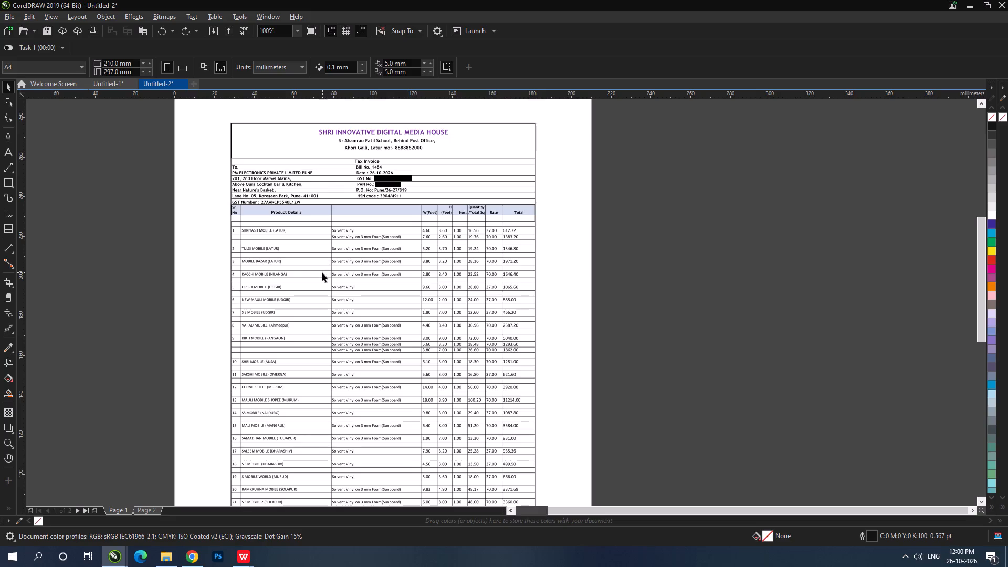
left_click(145, 510)
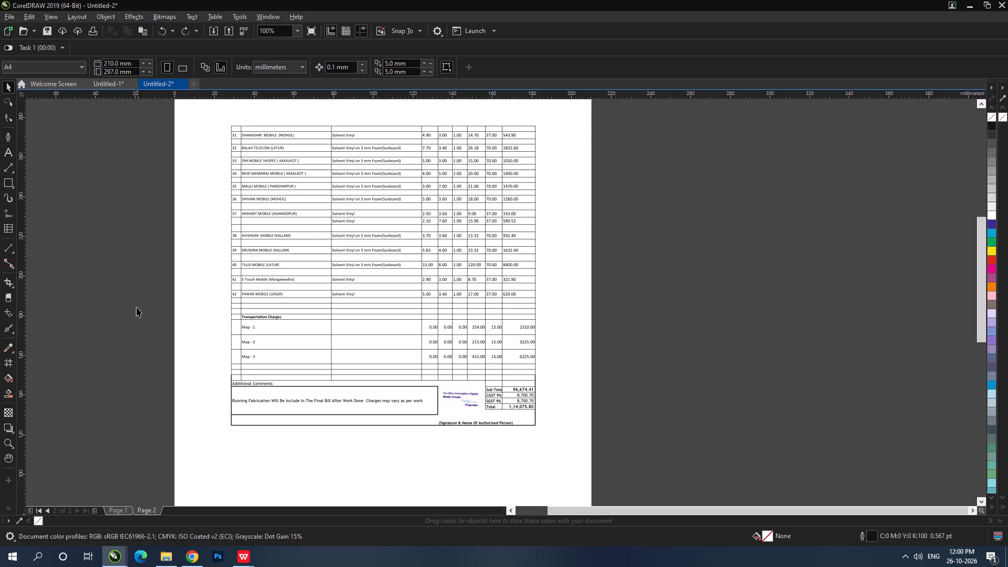
left_click(136, 307)
left_click(235, 253)
scroll(226, 129, "up", 1)
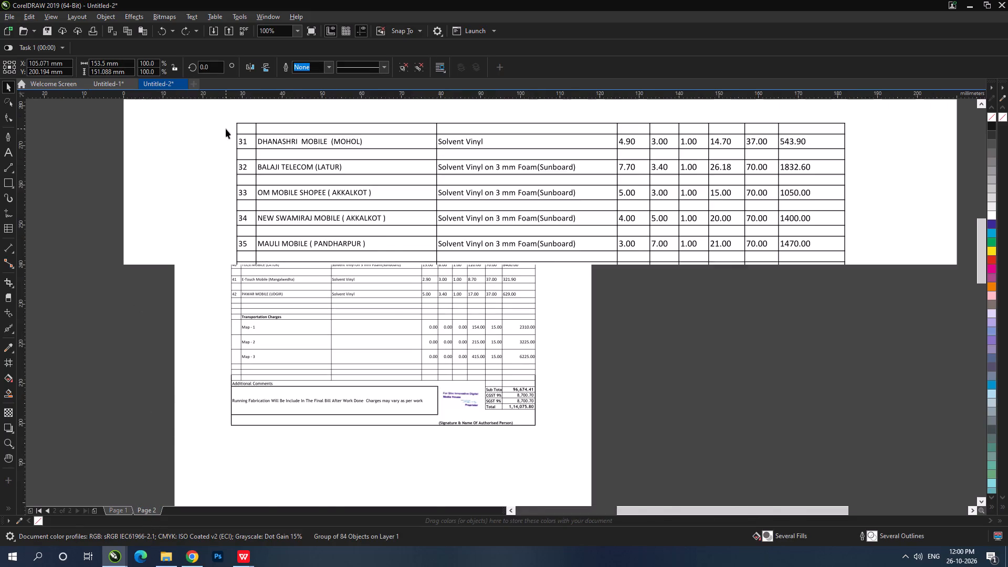
left_click(111, 515)
left_click(112, 507)
scroll(346, 234, "down", 1)
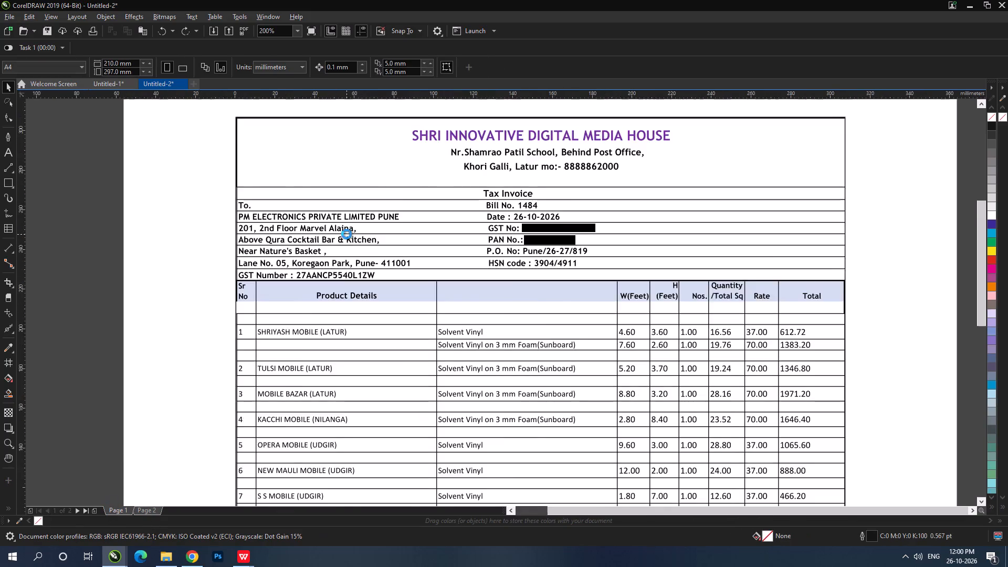
scroll(320, 340, "down", 1)
scroll(320, 484, "up", 1)
scroll(338, 388, "down", 2)
scroll(334, 431, "up", 3)
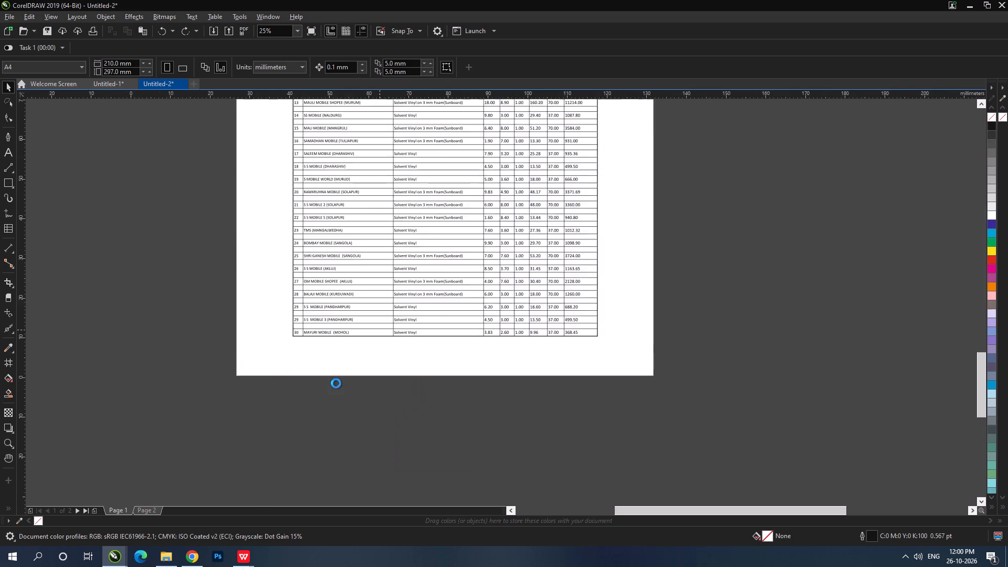
Examine the page 2 table from its first rows down to the totals and signature section.
left_click(150, 506)
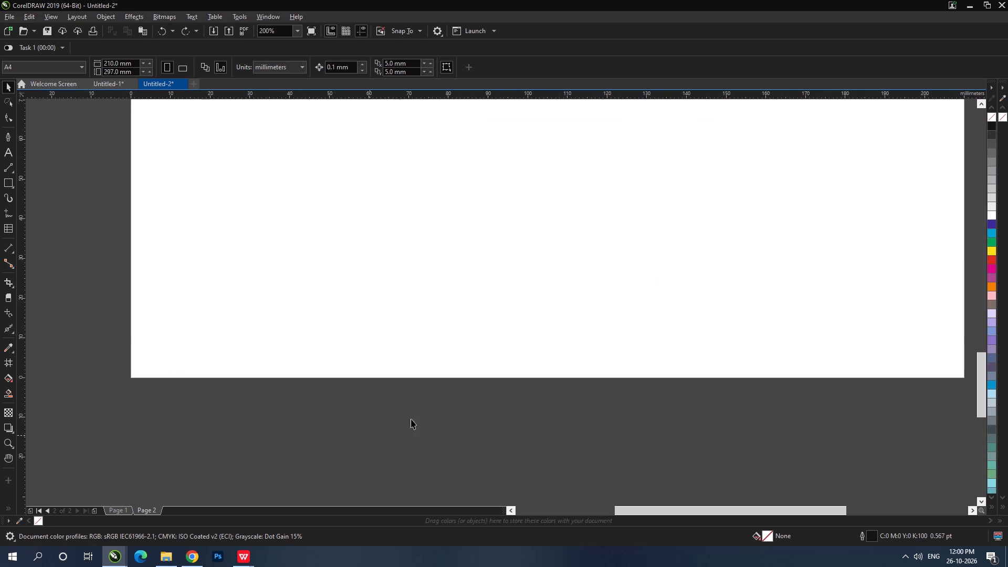
scroll(424, 406, "down", 2)
scroll(439, 322, "down", 1)
scroll(463, 228, "up", 2)
left_click(443, 227)
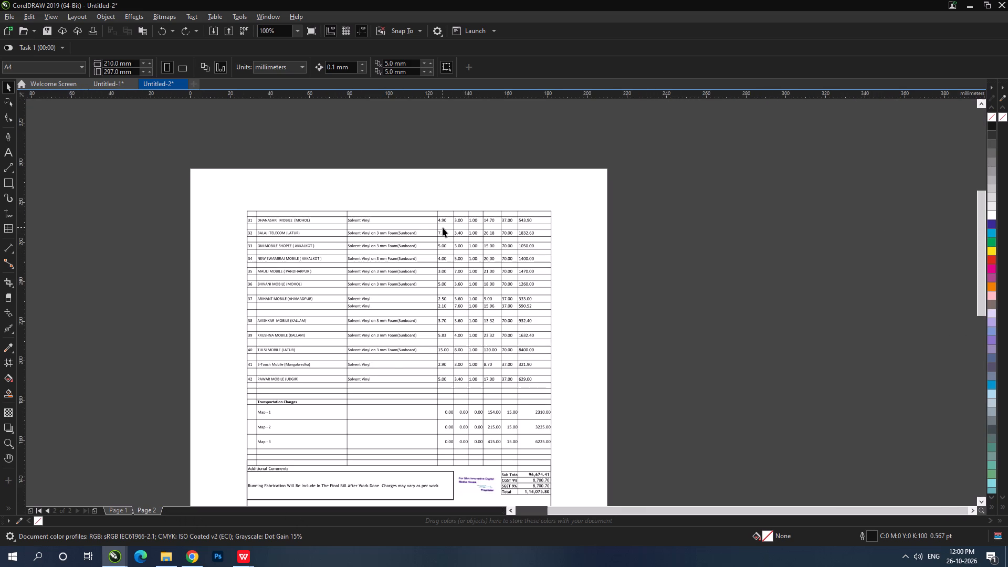
left_click(443, 216)
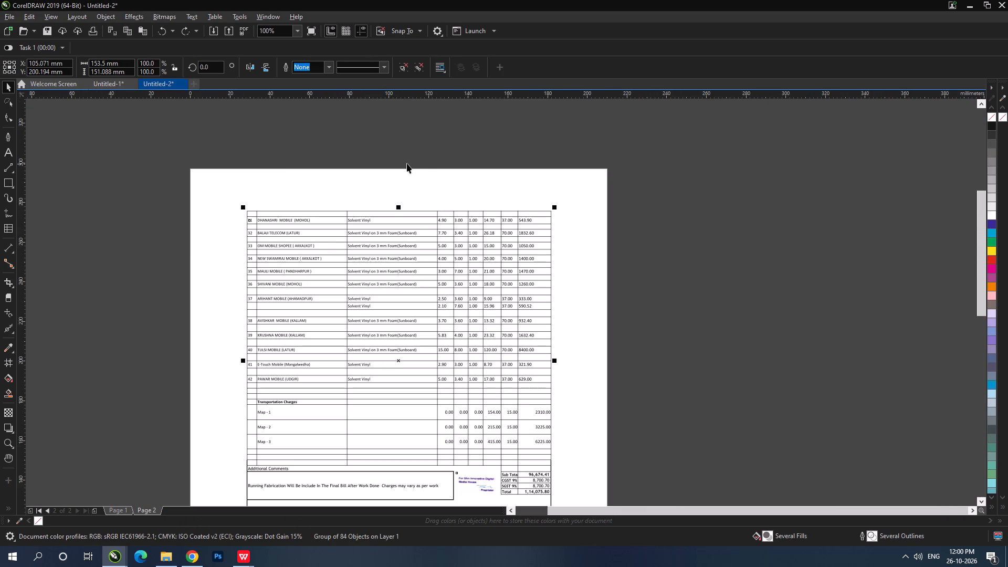
left_click_drag(195, 316, 201, 313)
scroll(428, 237, "down", 1)
scroll(426, 358, "up", 1)
scroll(401, 344, "down", 1)
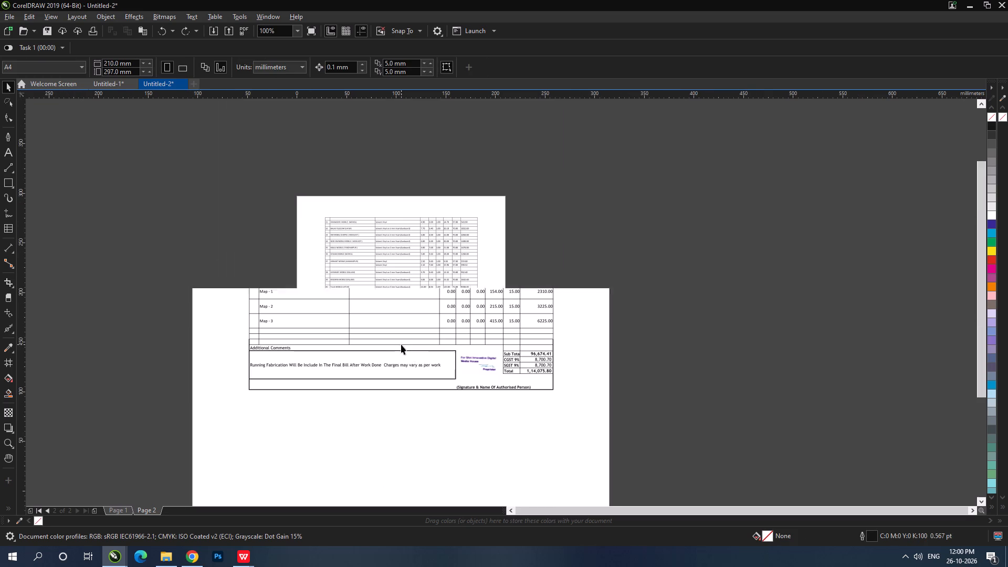
Enlarge all of page 1's invoice content and border about the centre to about 167.3 x 280.4 mm.
left_click(120, 506)
left_click(119, 510)
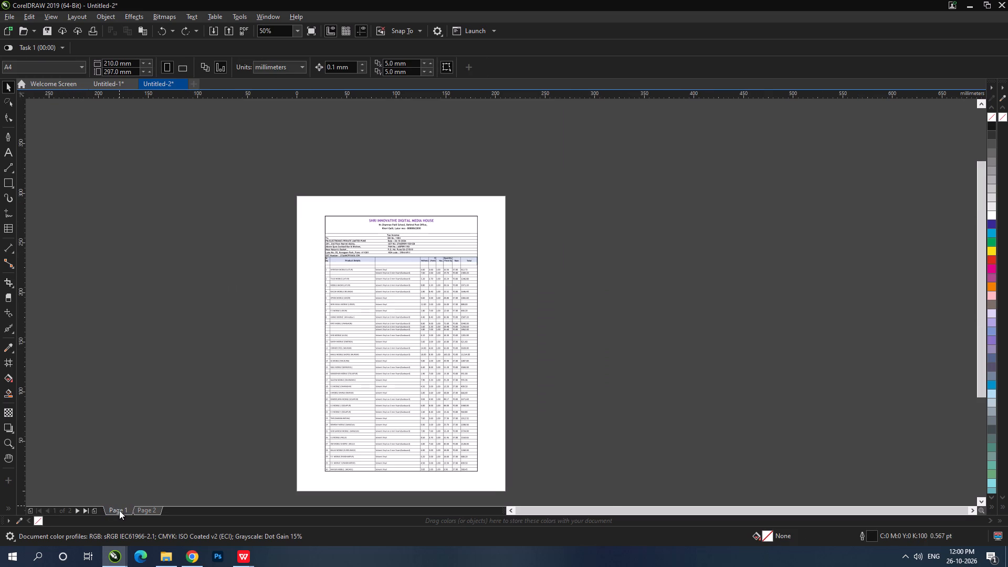
key("ctrl+a")
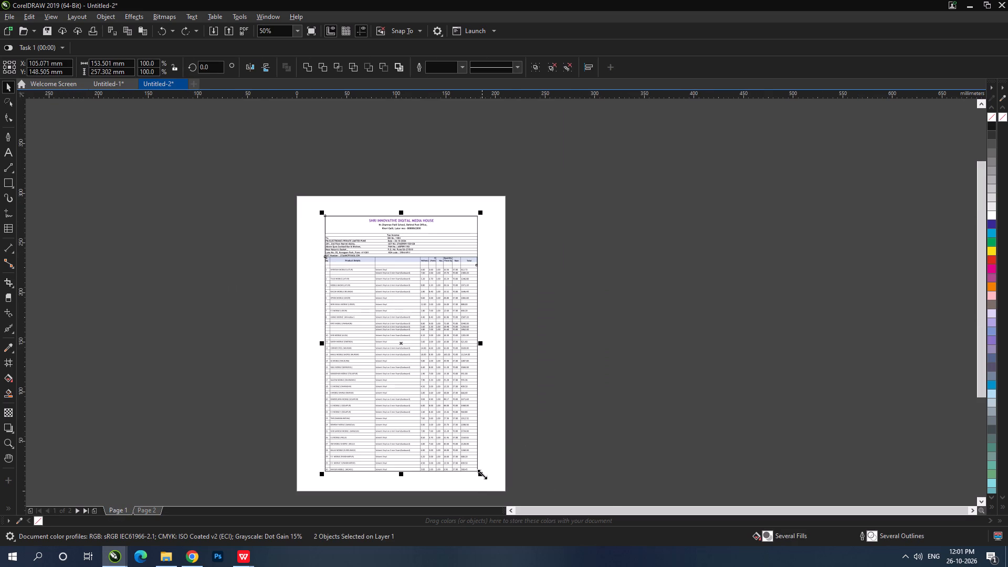
left_click_drag(482, 474, 495, 486)
Repeat the same enlargement on page 2's table group, bringing it to about 167.3 x 164.7 mm.
left_click(148, 513)
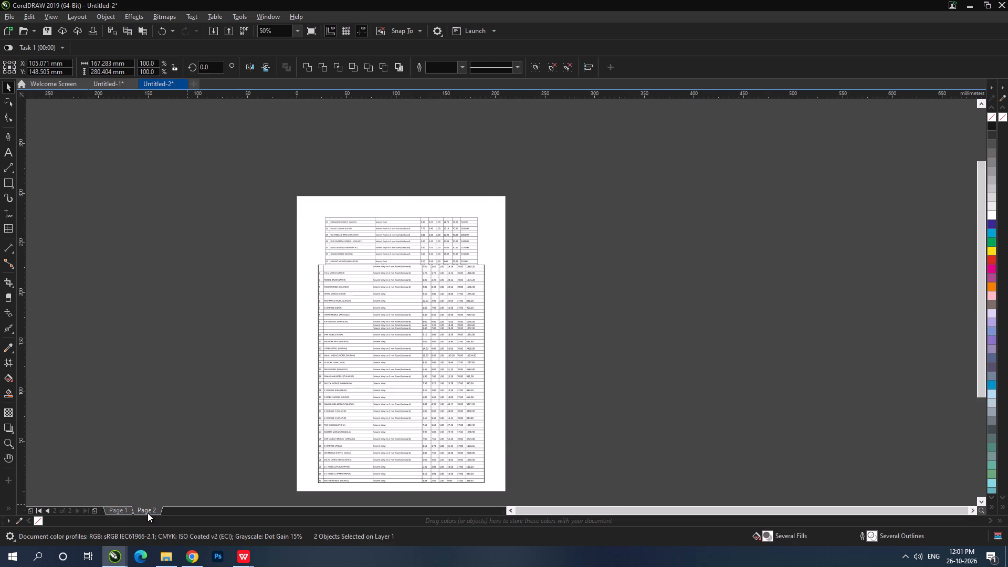
key("ctrl+a")
key("ctrl+r")
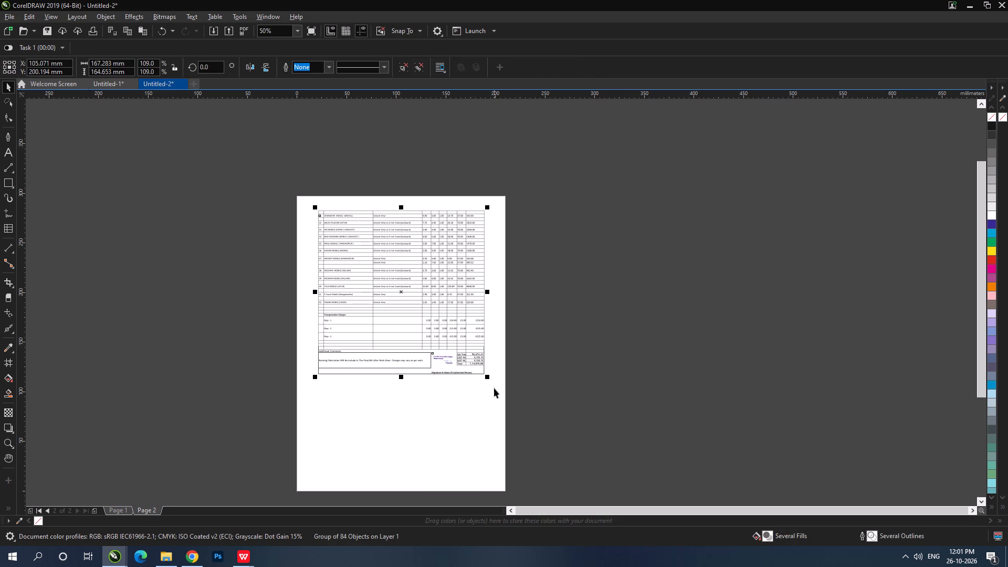
left_click(551, 396)
Add a page-sized rectangle of 210 x 297 mm as a frame on page 2.
double_click(7, 175)
double_click(7, 181)
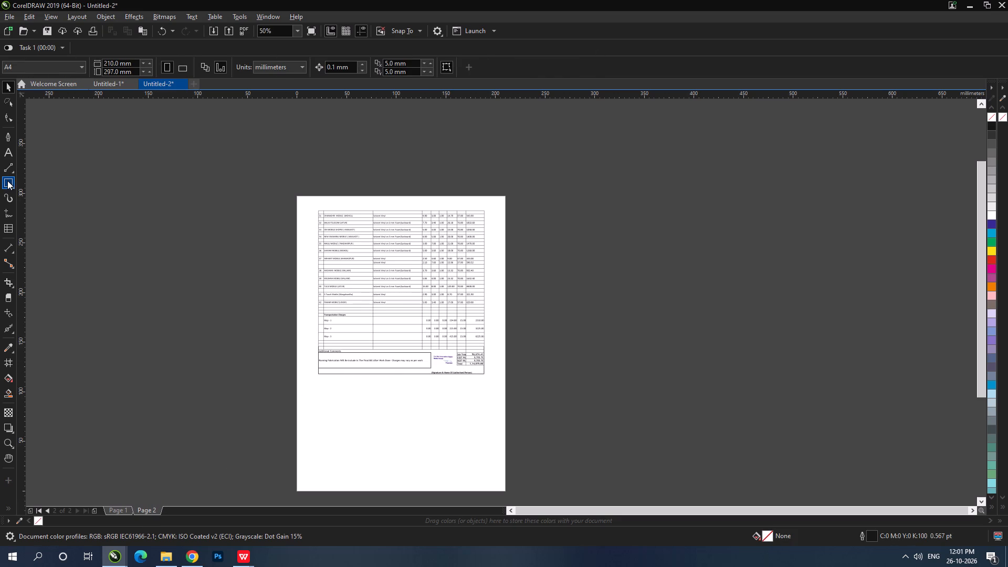
left_click(9, 88)
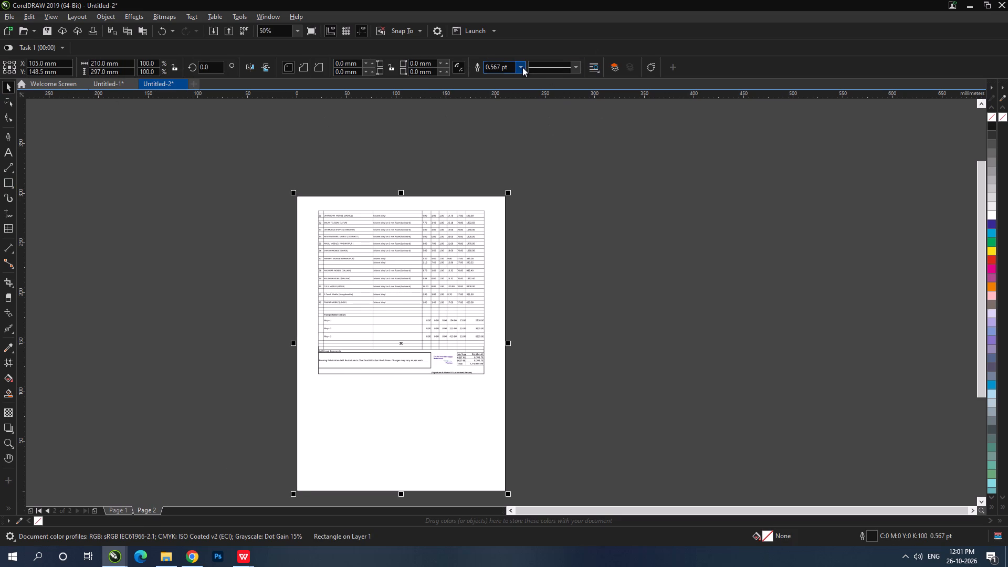
Remove the outline from the page-sized rectangle on page 2.
left_click(522, 66)
left_click(507, 75)
left_click(224, 241)
Add a page-sized rectangle of 210 x 297 mm on page 1 and remove its outline.
scroll(413, 216, "down", 1)
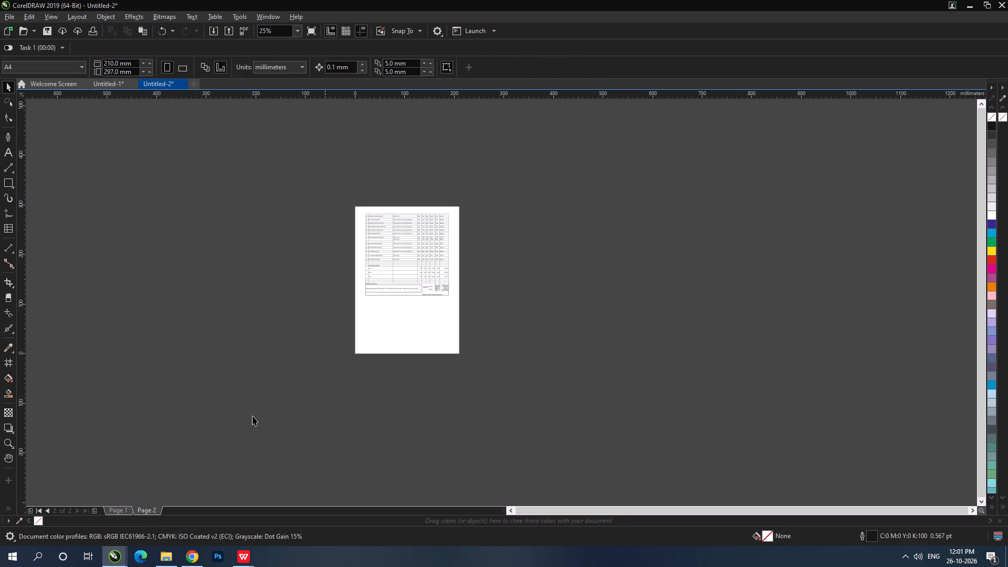
left_click(117, 507)
key("ctrl+a")
left_click_drag(195, 376, 195, 369)
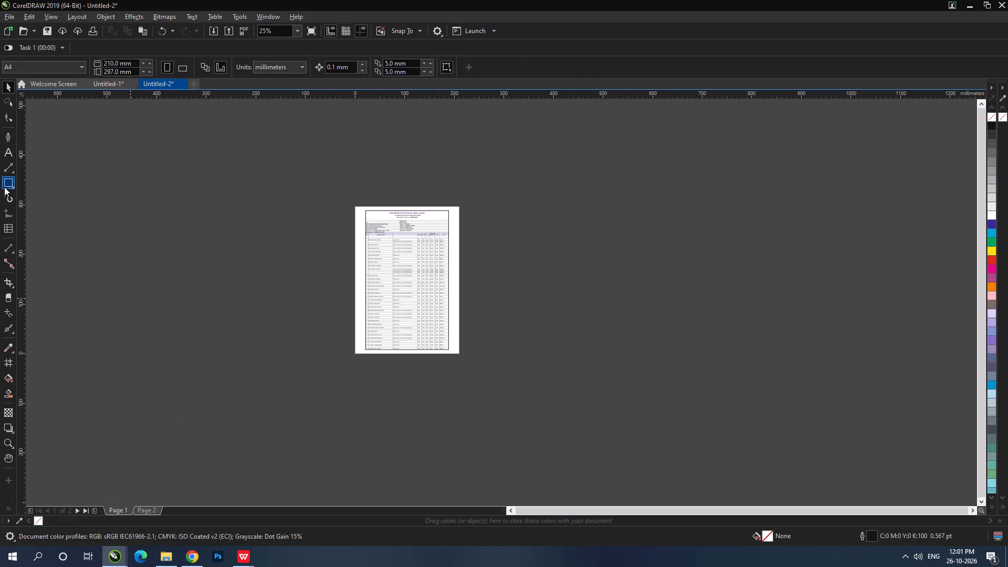
double_click(8, 183)
left_click(5, 86)
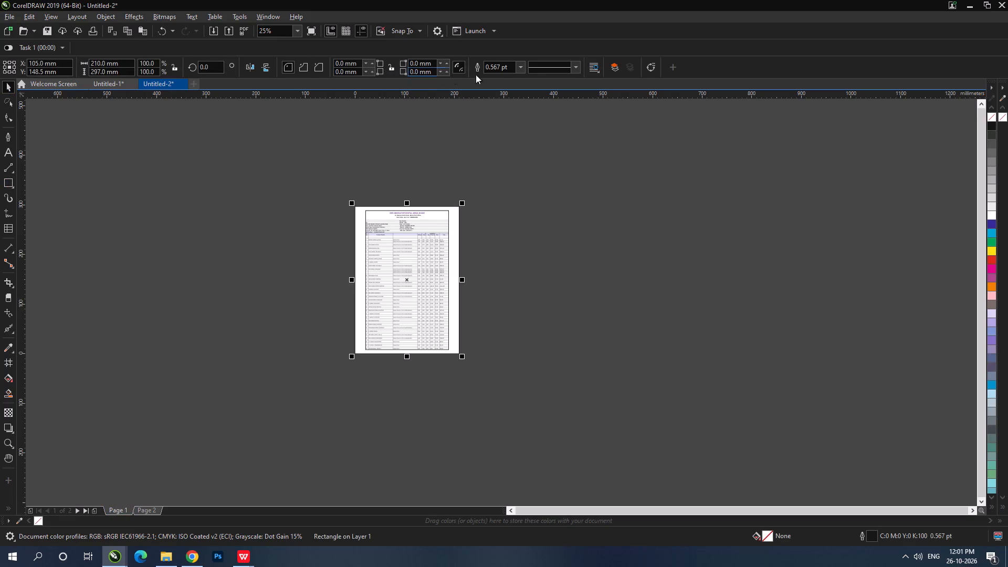
left_click(520, 66)
left_click(501, 76)
left_click(247, 177)
Group page 1's invoice content, border and page-sized rectangle into one object.
key("ctrl+a")
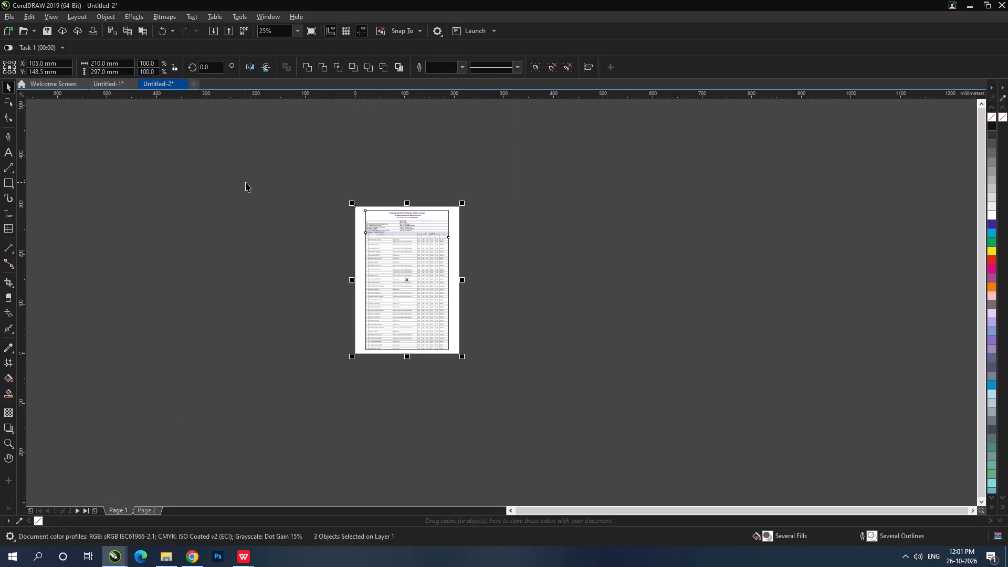
key("ctrl+g")
Start exporting the grouped page 1 invoice as a PDF, limited to the selection on this page.
key("shift+F2")
key("ctrl+a")
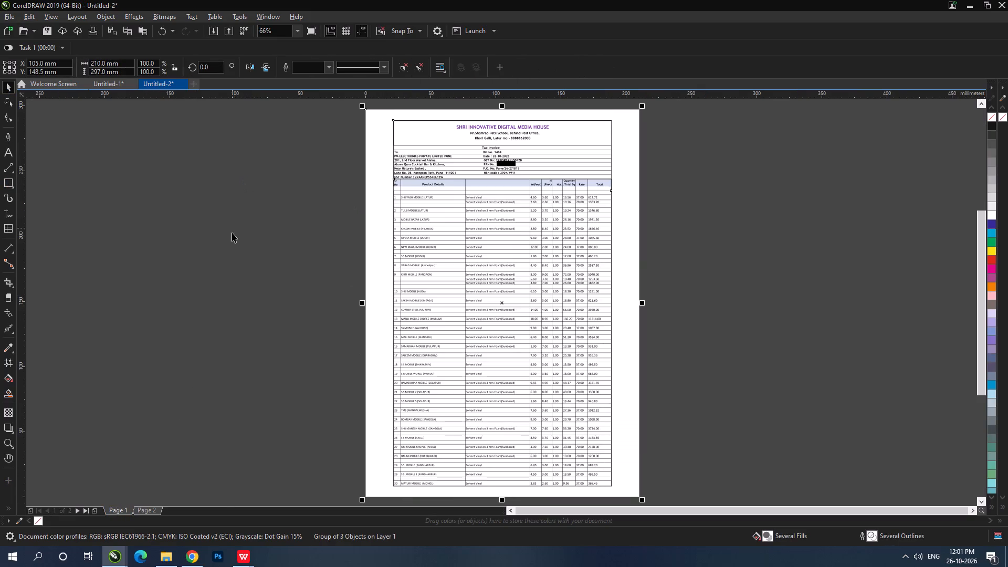
key("ctrl+e")
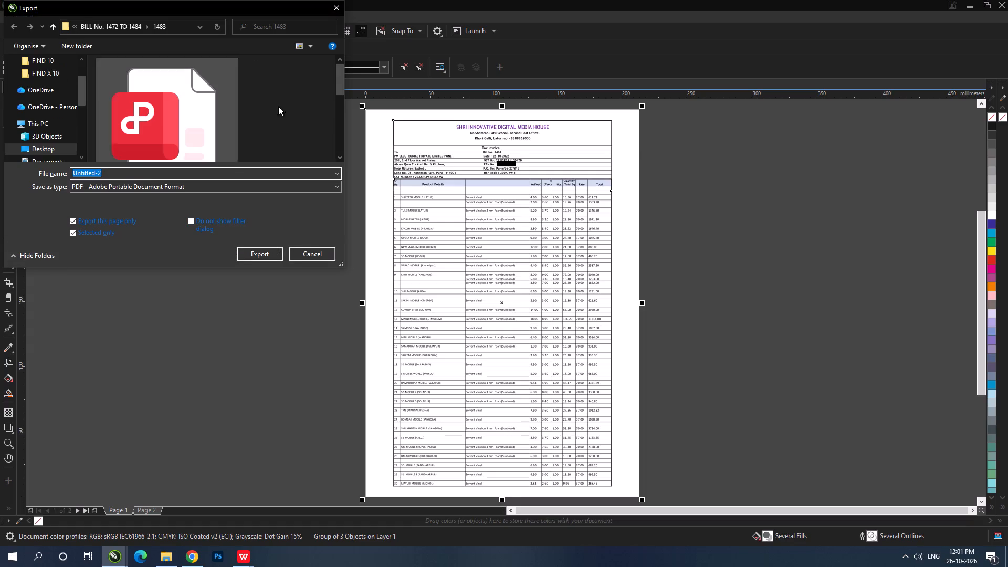
left_click(288, 107)
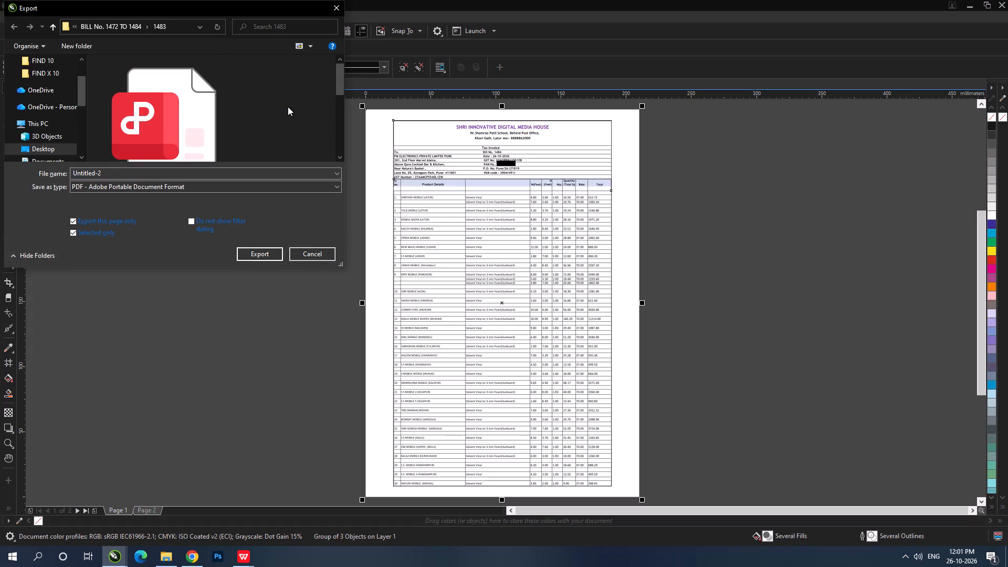
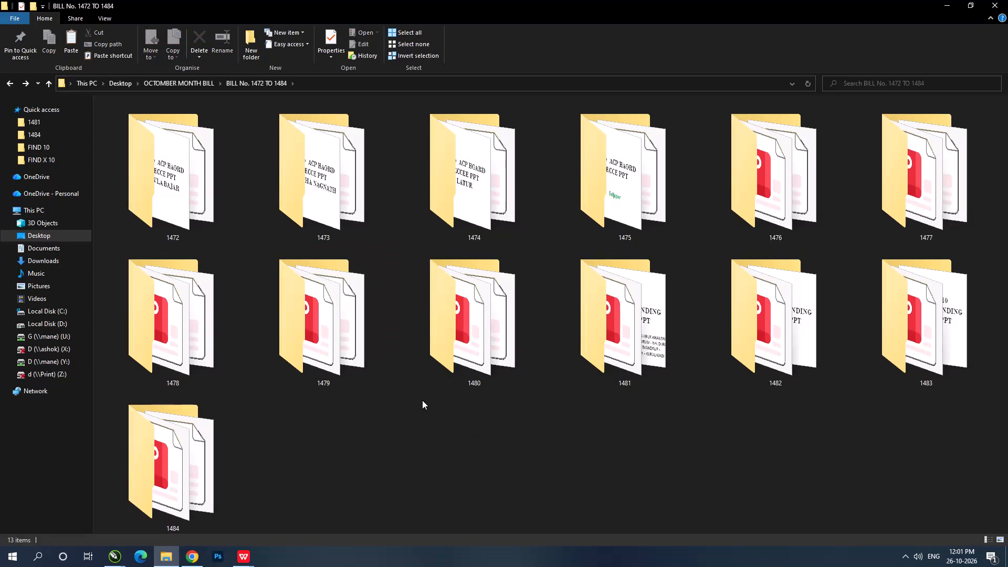
Compress the BILL No. 1472 TO 1484 folder in OCTOMBER MONTH BILL into BILL No. 1472 TO 1484.rar.
scroll(414, 394, "down", 2)
scroll(309, 239, "down", 2, "ctrl")
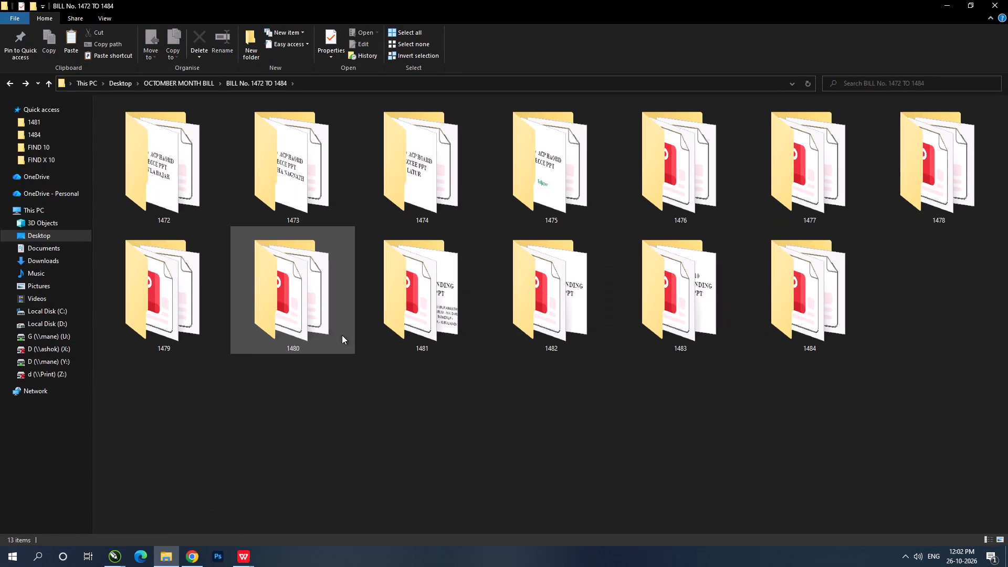
left_click(409, 383)
key("BackSpace")
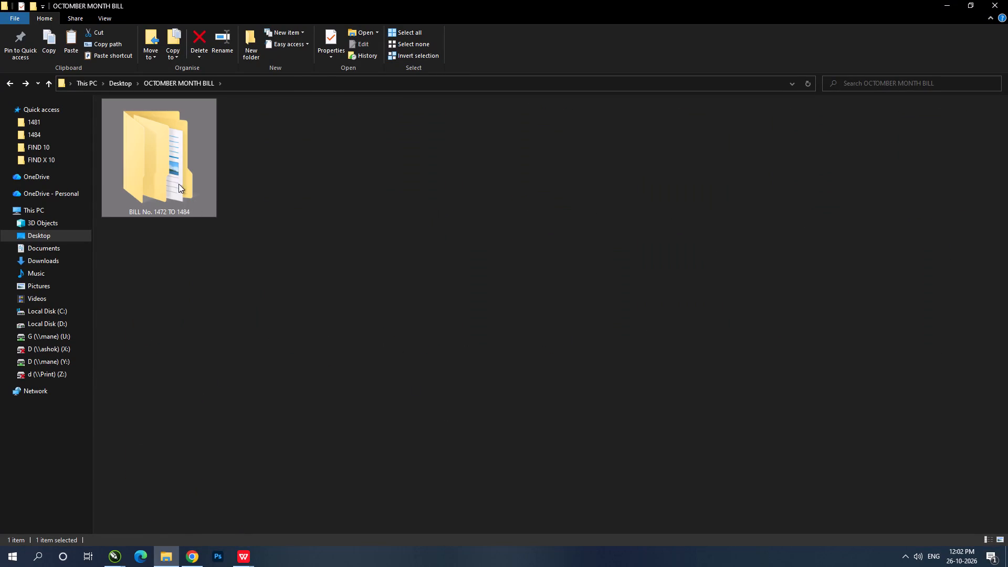
left_click(211, 266)
right_click(173, 185)
right_click(162, 172)
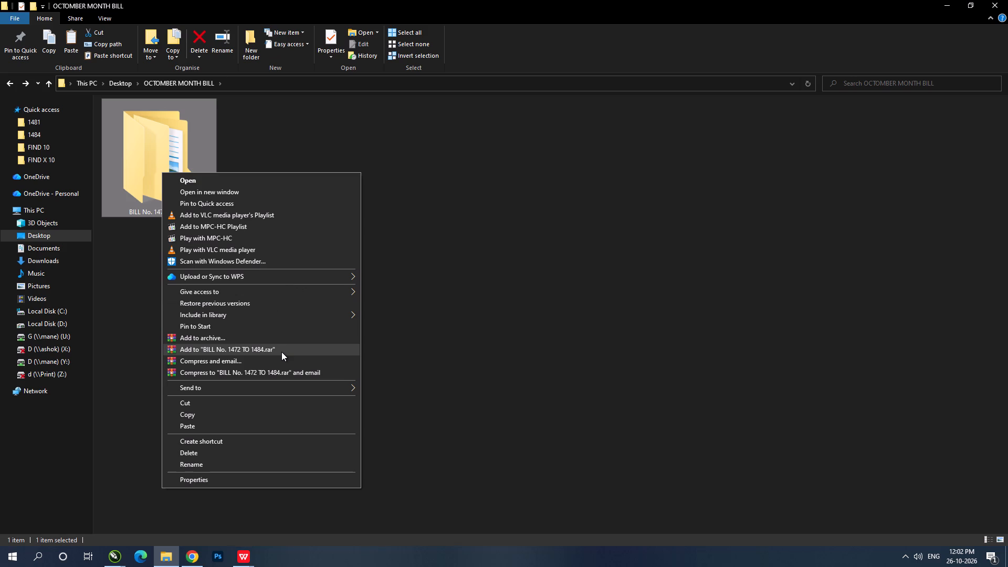
left_click(281, 352)
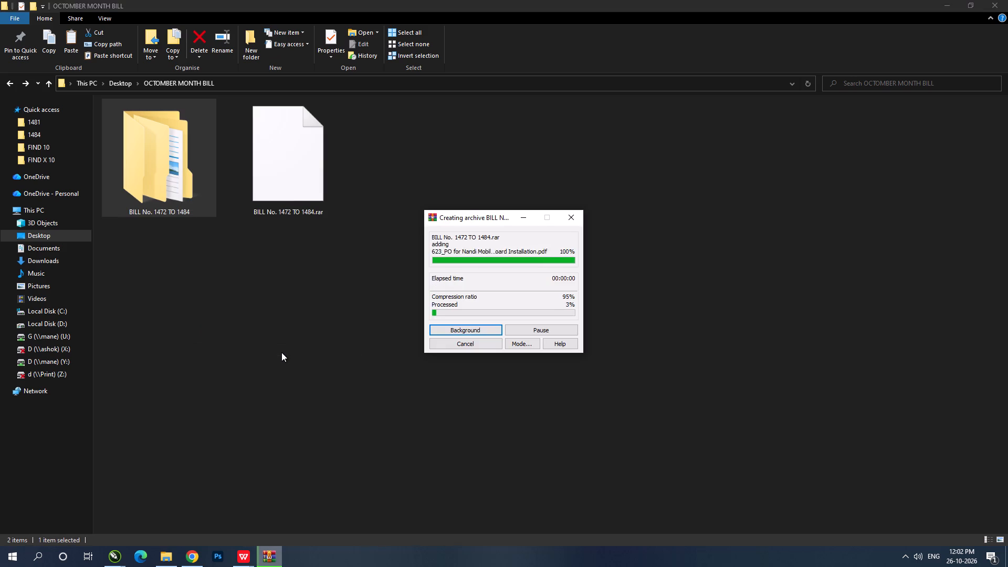